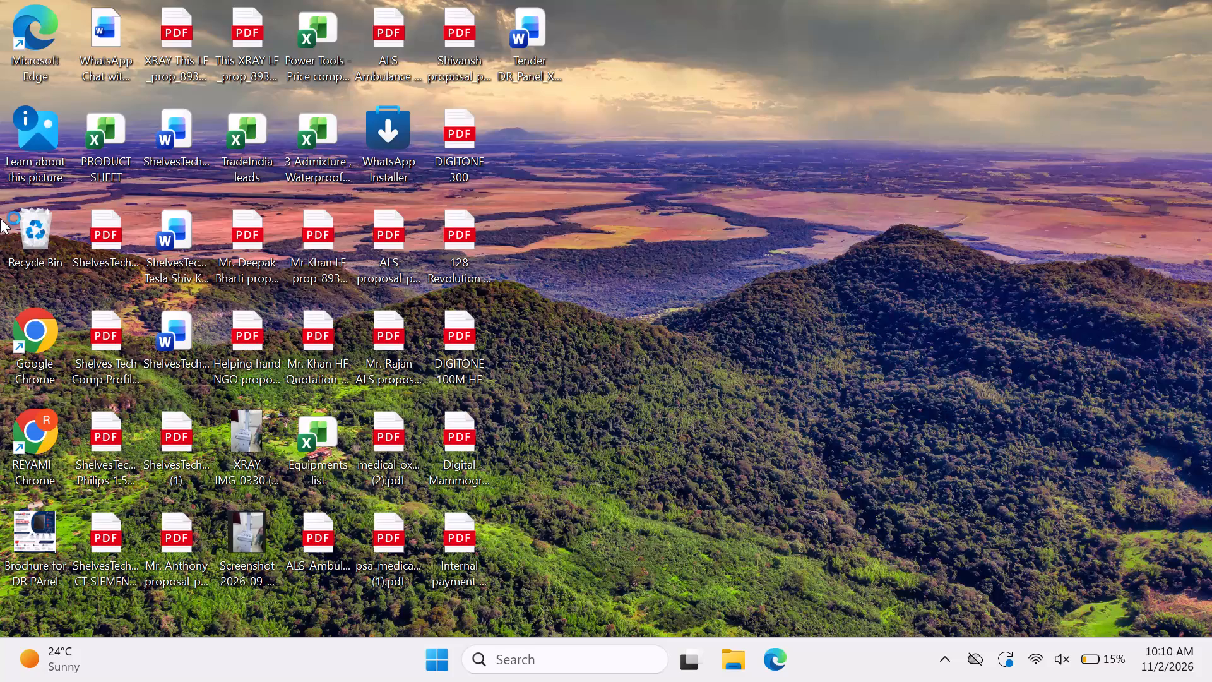
Start Google Chrome with the inside sales work profile and open IndiaMART's BuyLeads page.
double_click(37, 331)
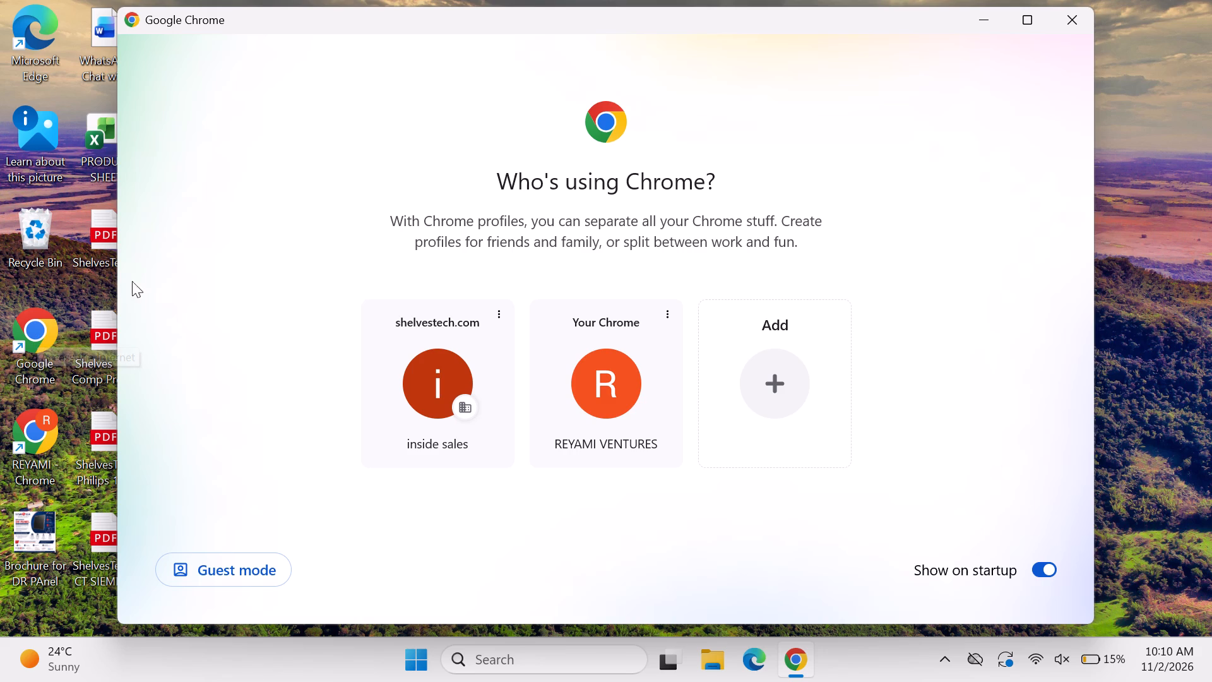
left_click(432, 374)
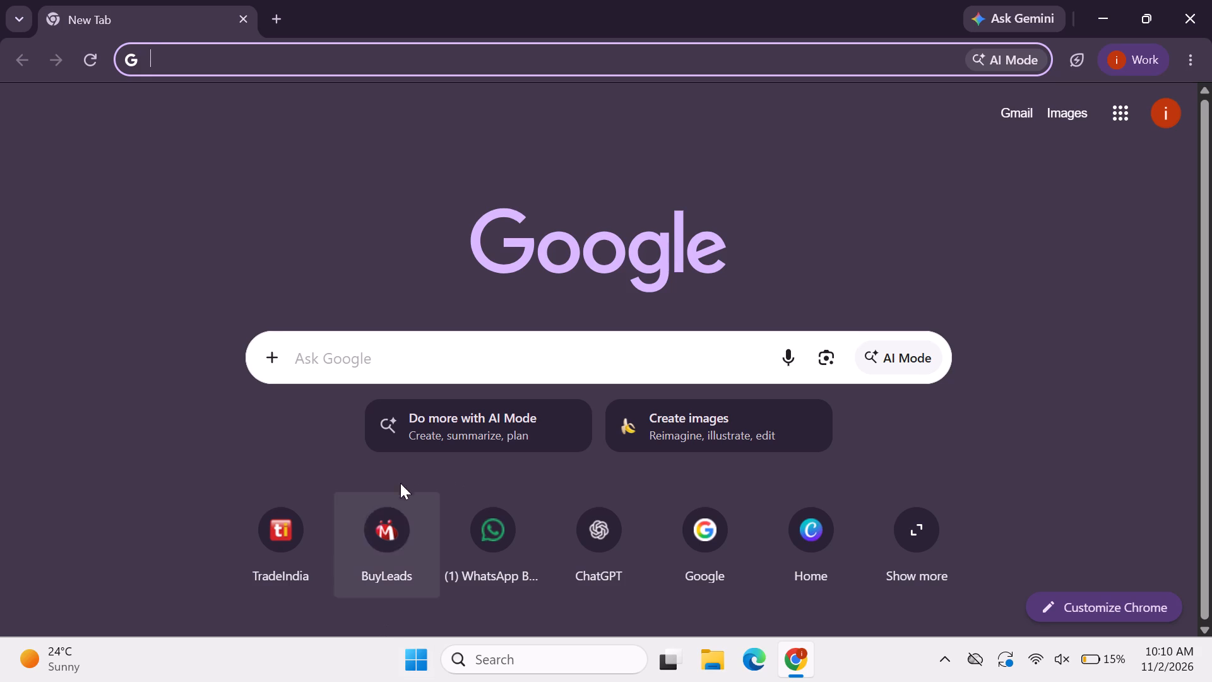
double_click(391, 535)
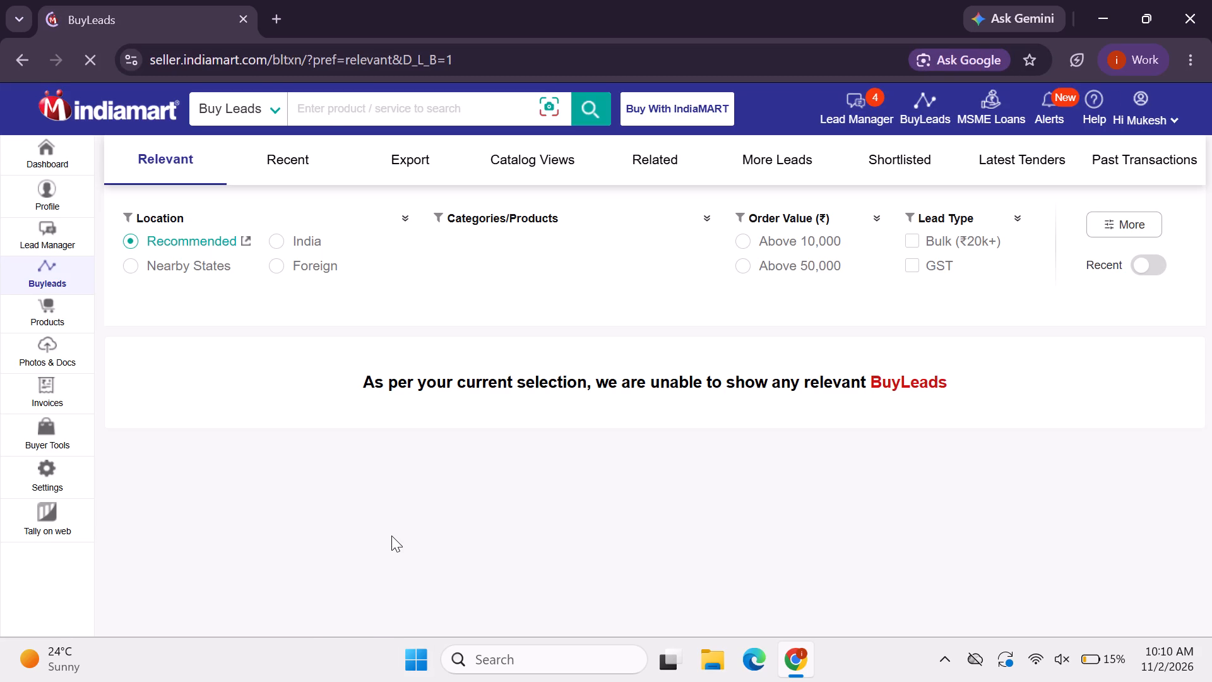
Open the Reyansh CRM site, reyanshcrm.com, in a new browser tab.
left_click(274, 22)
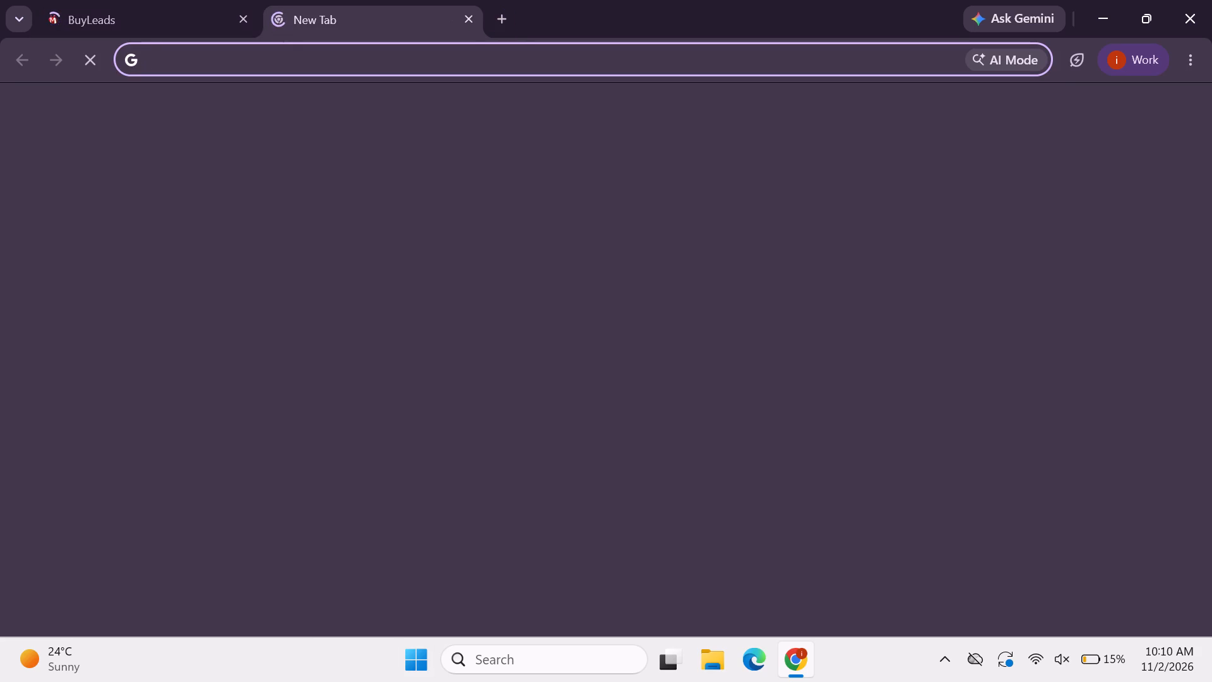
left_click(259, 61)
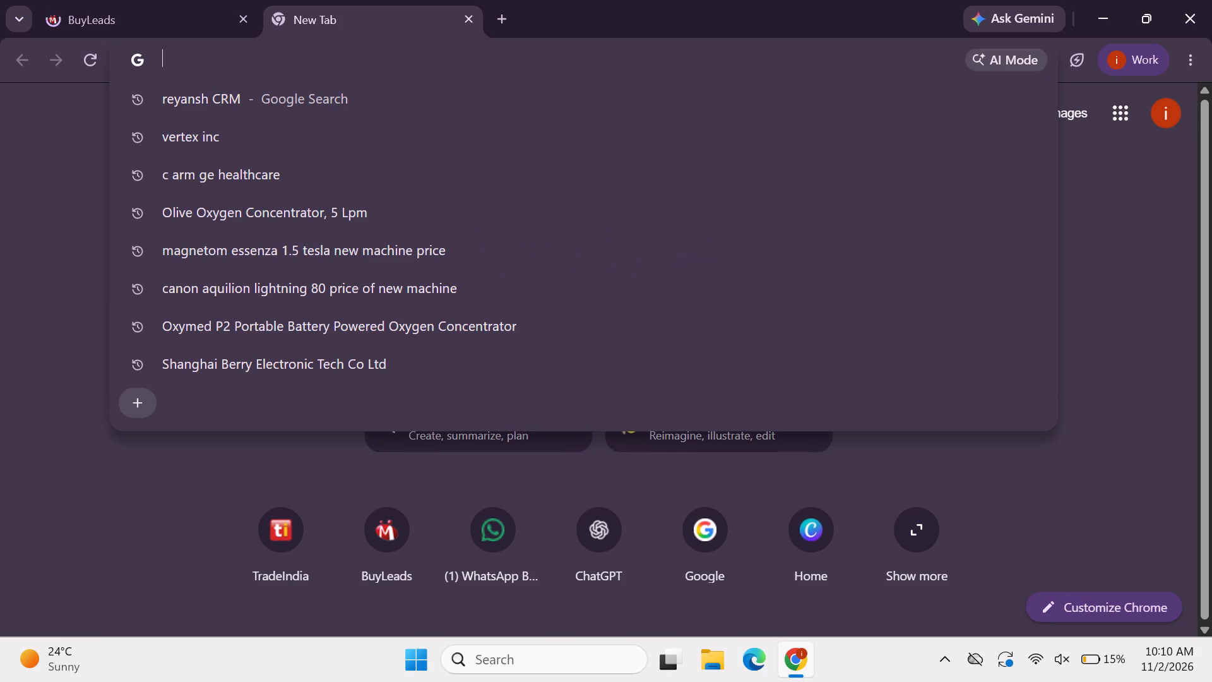
type("reya")
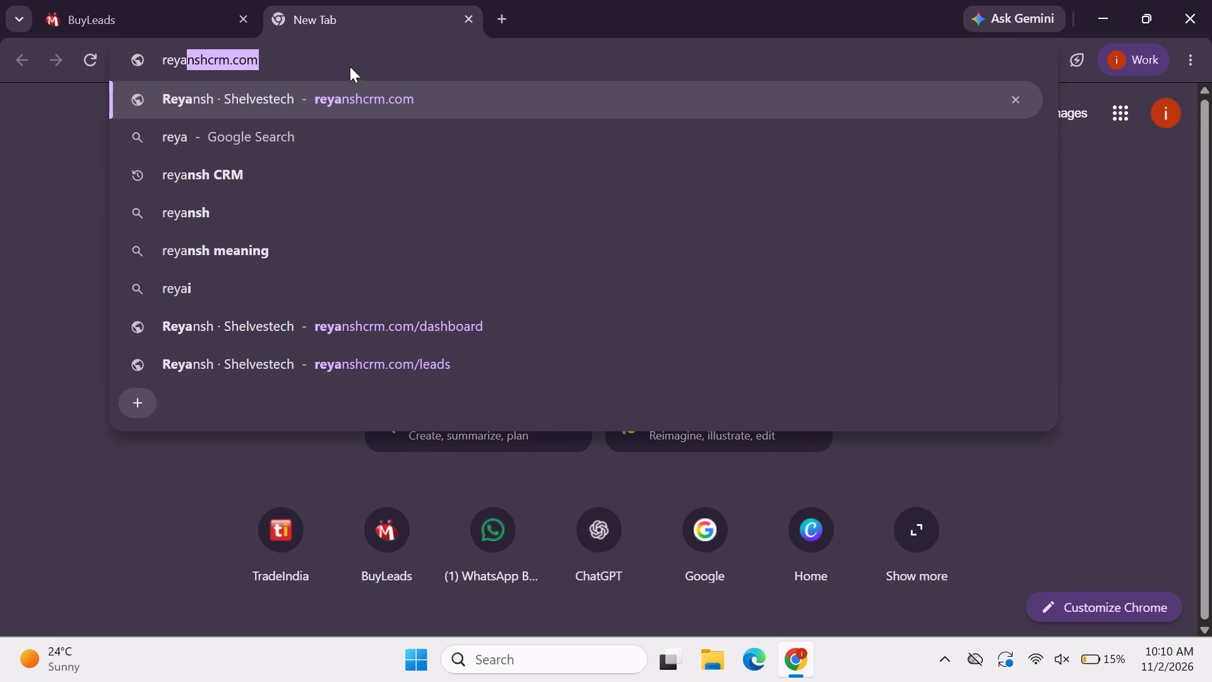
left_click(282, 93)
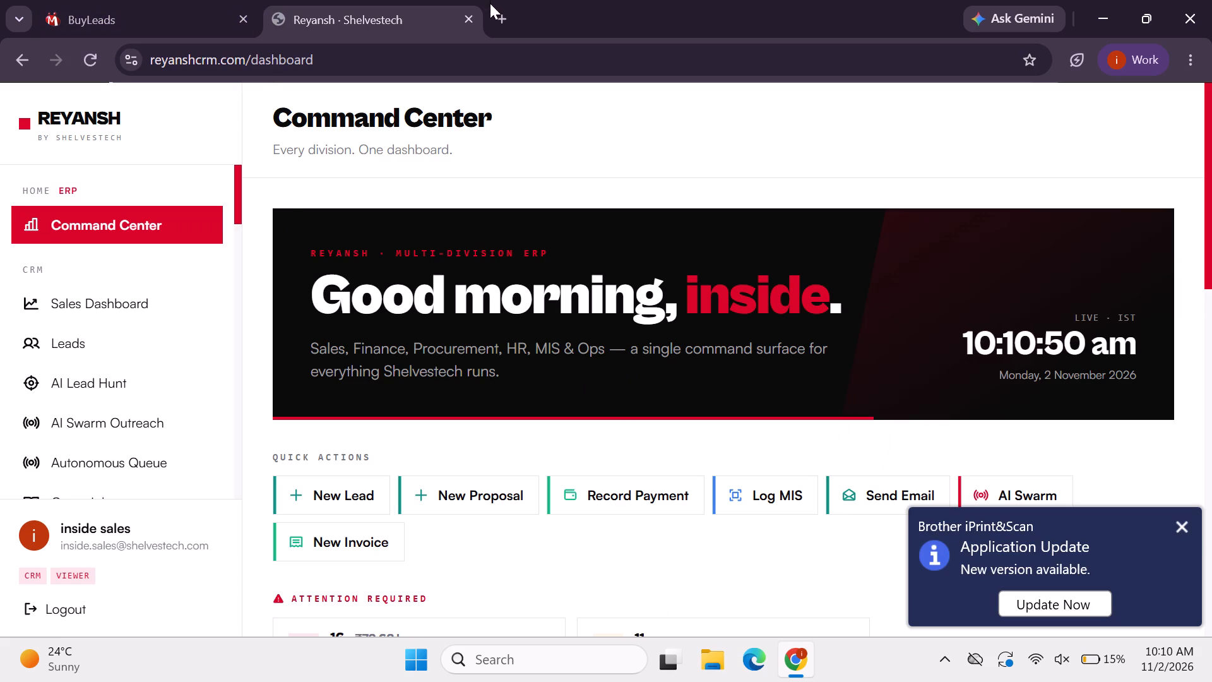
Open WhatsApp Web from the shortcut in another new browser tab.
left_click(507, 9)
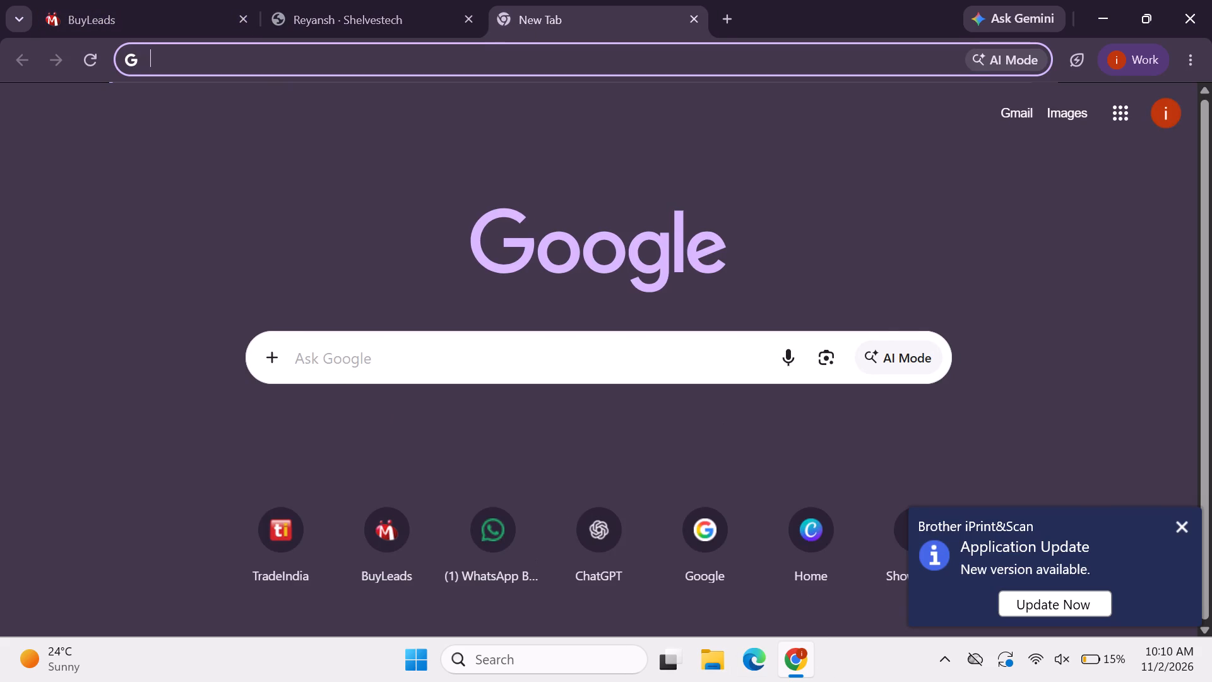
left_click_drag(492, 518, 501, 520)
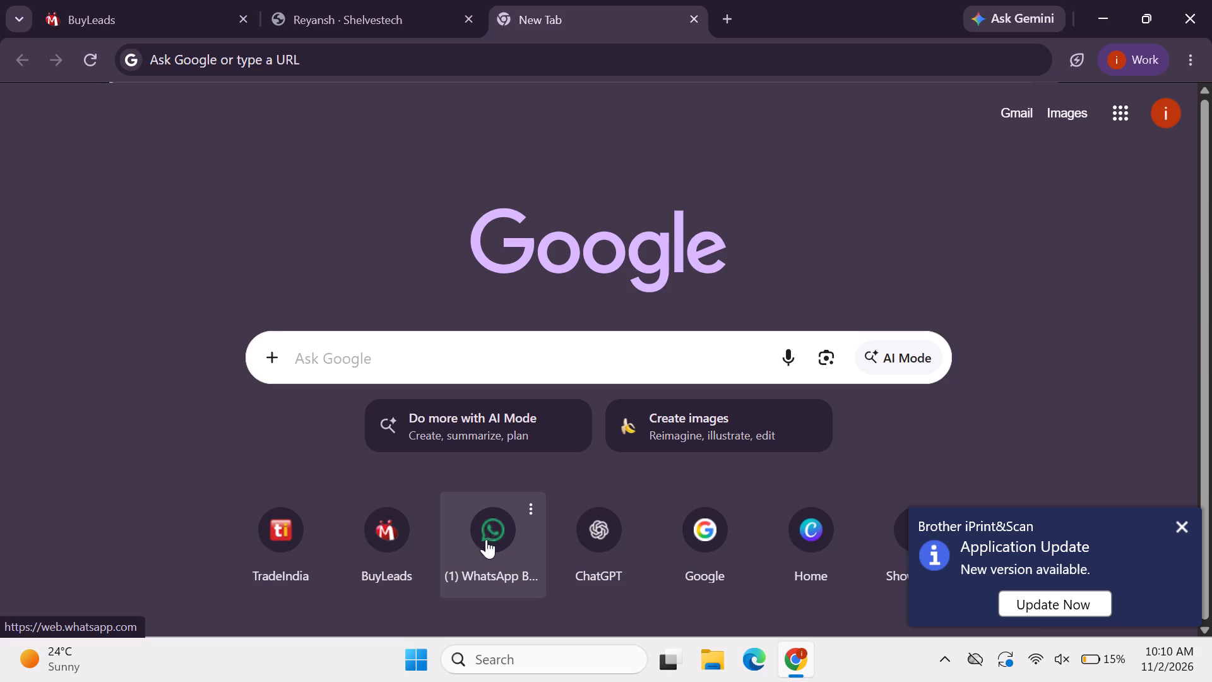
left_click(498, 527)
Return to the Reyansh CRM and look through its Leads list, examining the leads' locations, assignees and companies.
left_click(312, 8)
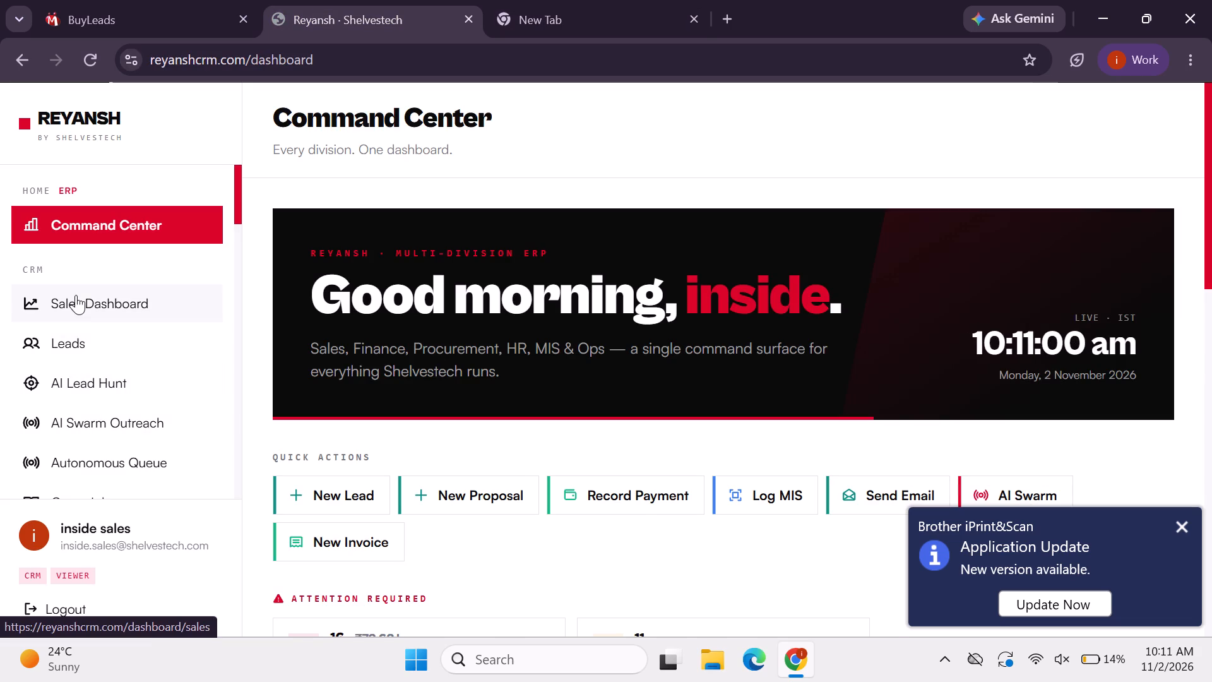
left_click(64, 341)
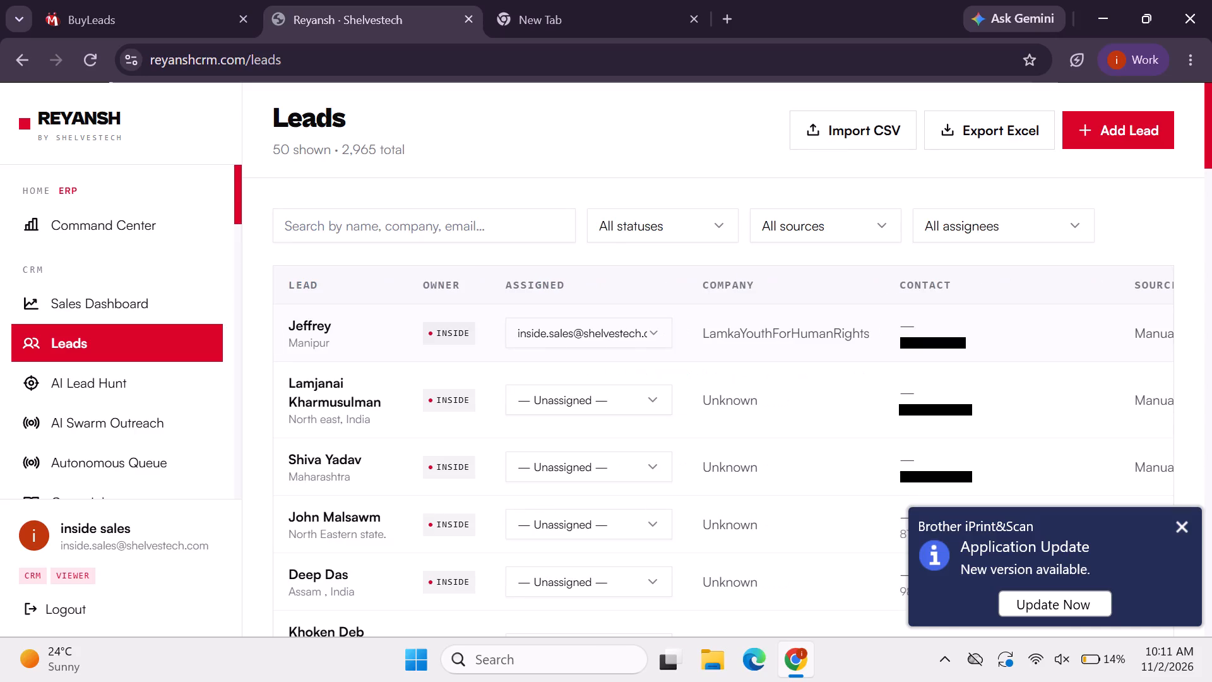
scroll(730, 328, "down", 1)
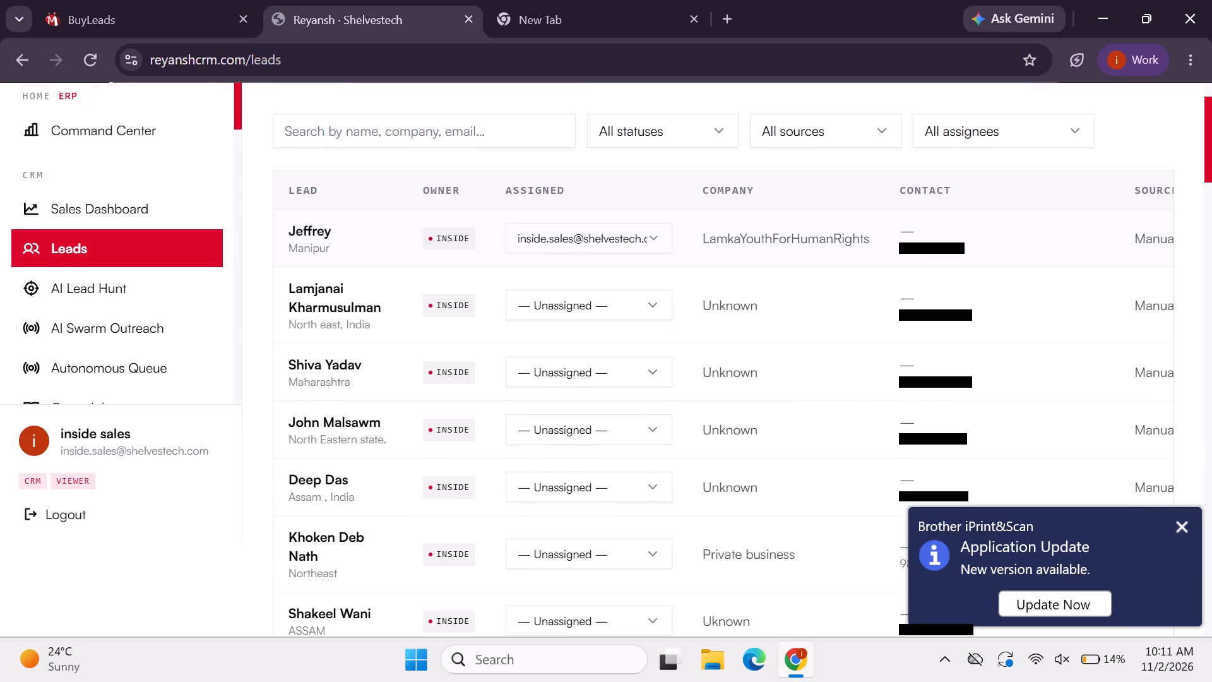
scroll(730, 328, "down", 5)
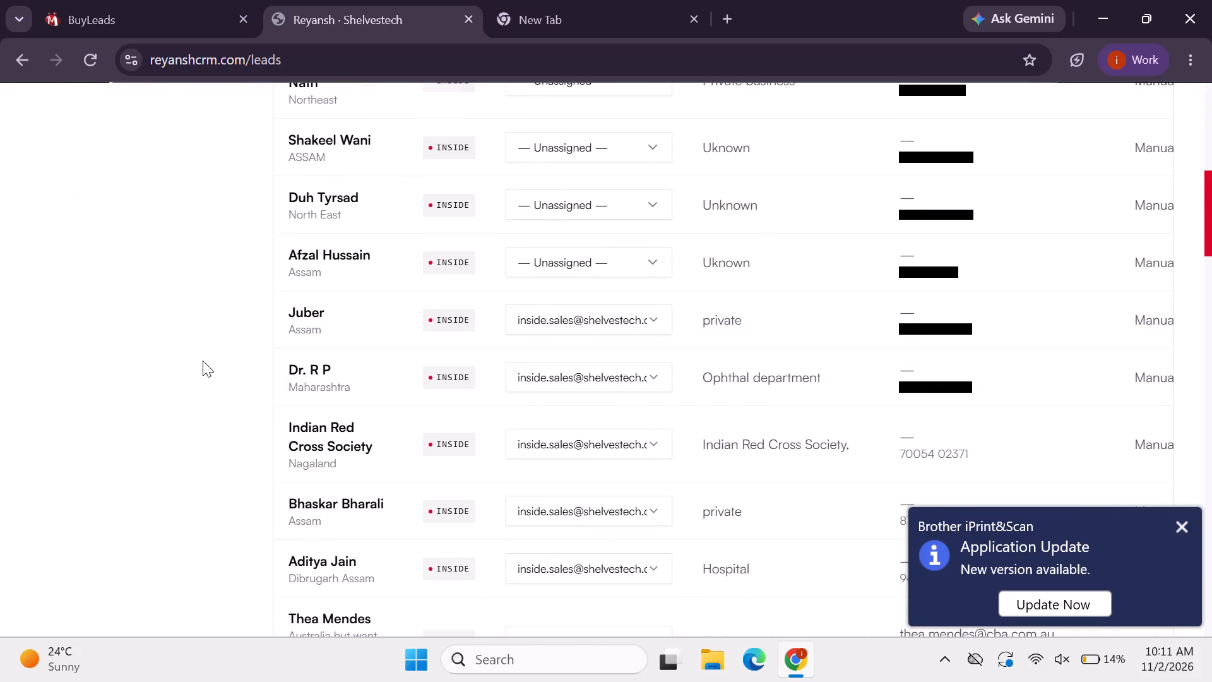
scroll(616, 427, "down", 1)
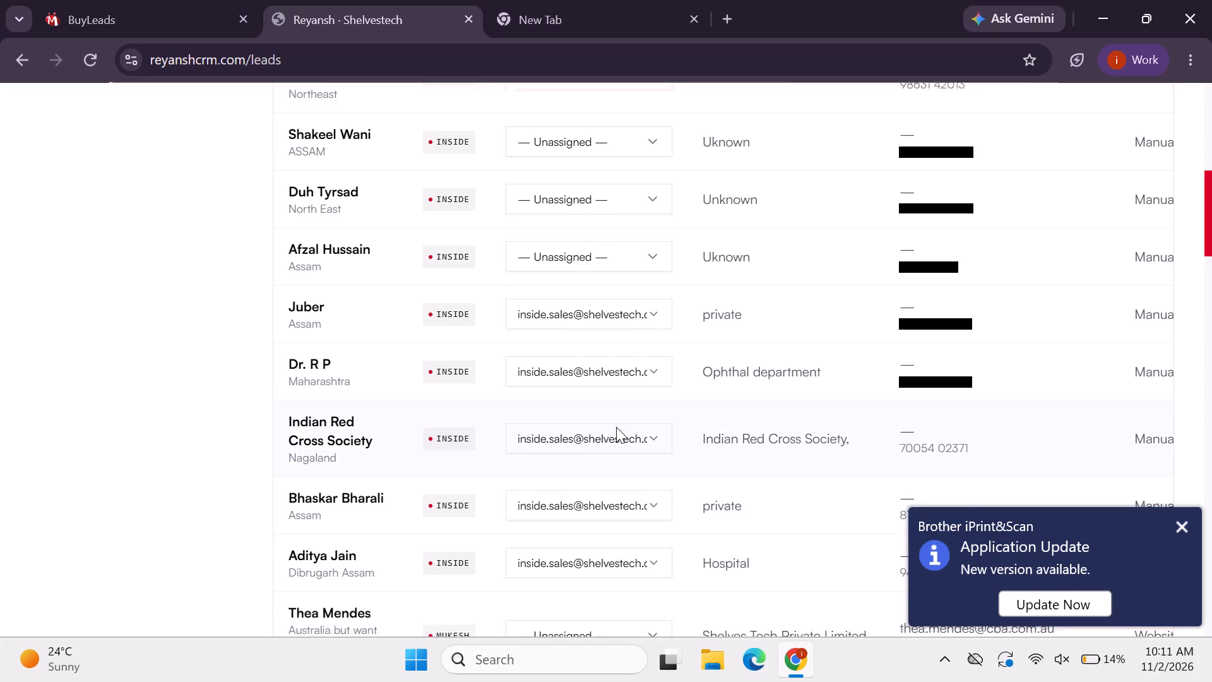
scroll(616, 427, "down", 1)
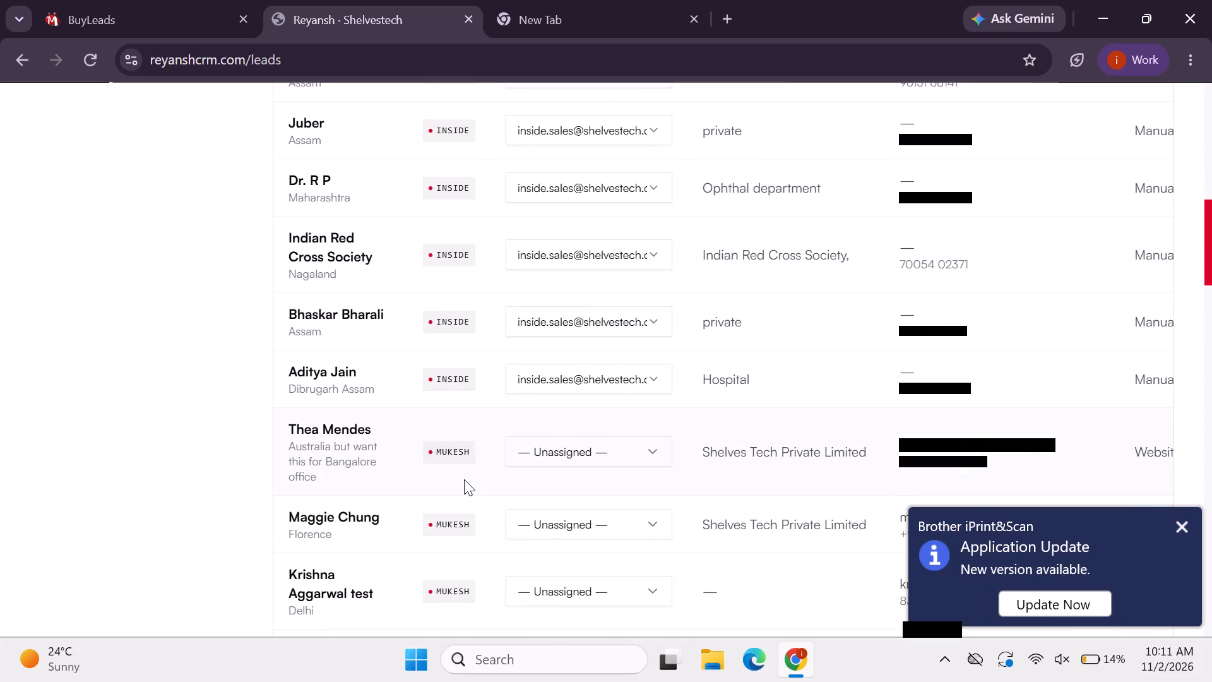
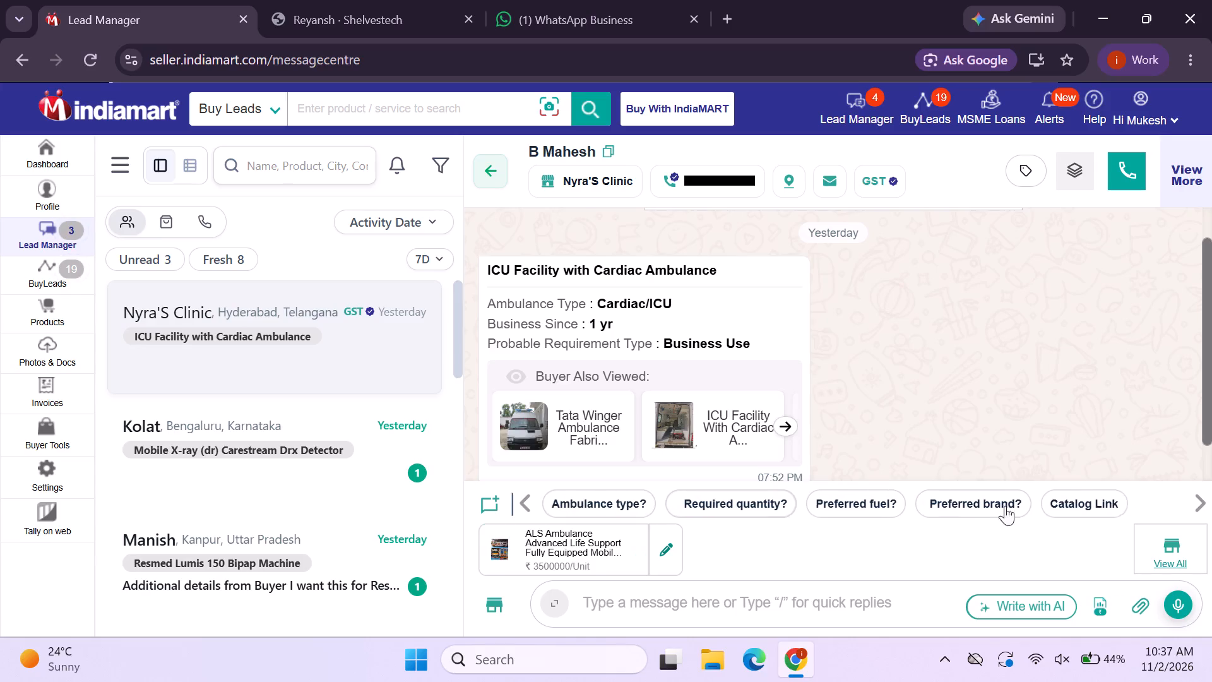
Send the Catalog Link quick reply to Nyra'S Clinic for its ICU Facility with Cardiac Ambulance enquiry.
left_click(1100, 498)
scroll(792, 412, "up", 2)
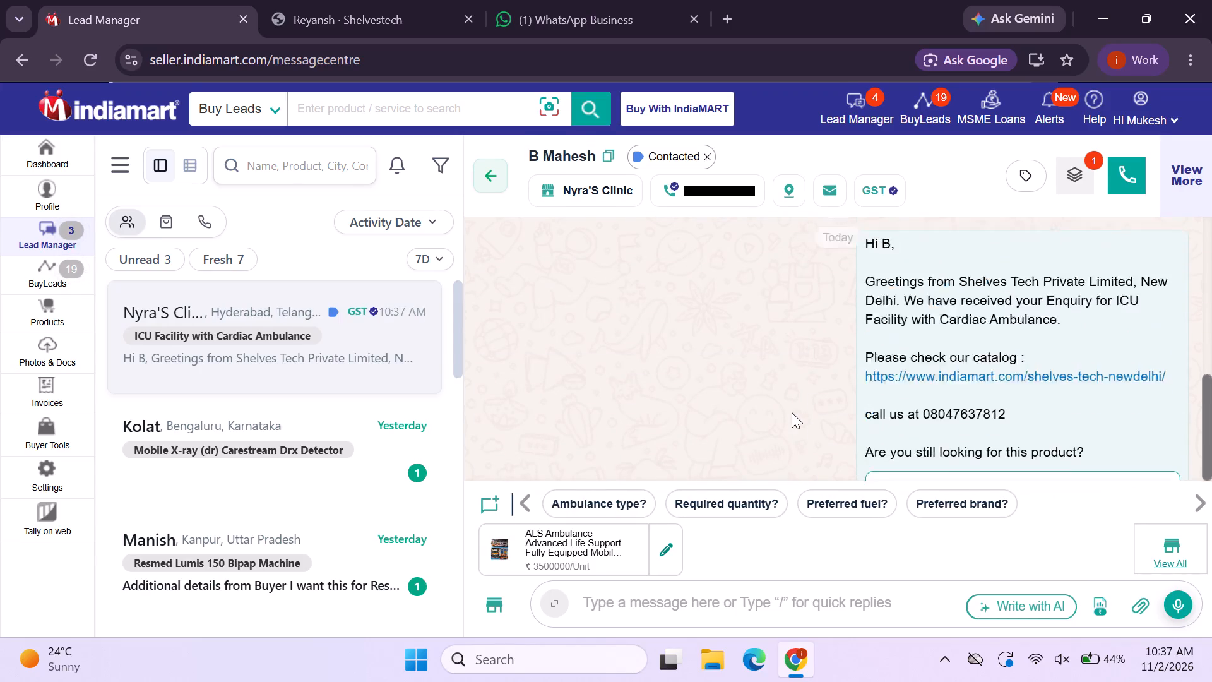
scroll(792, 412, "up", 1)
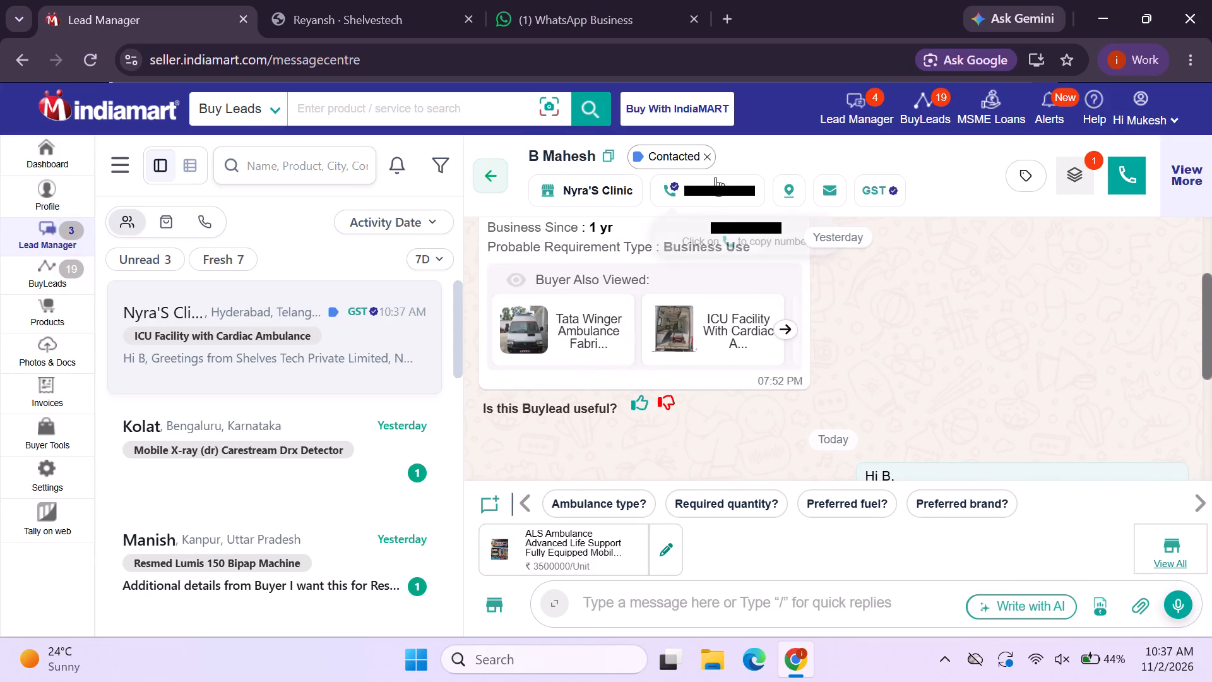
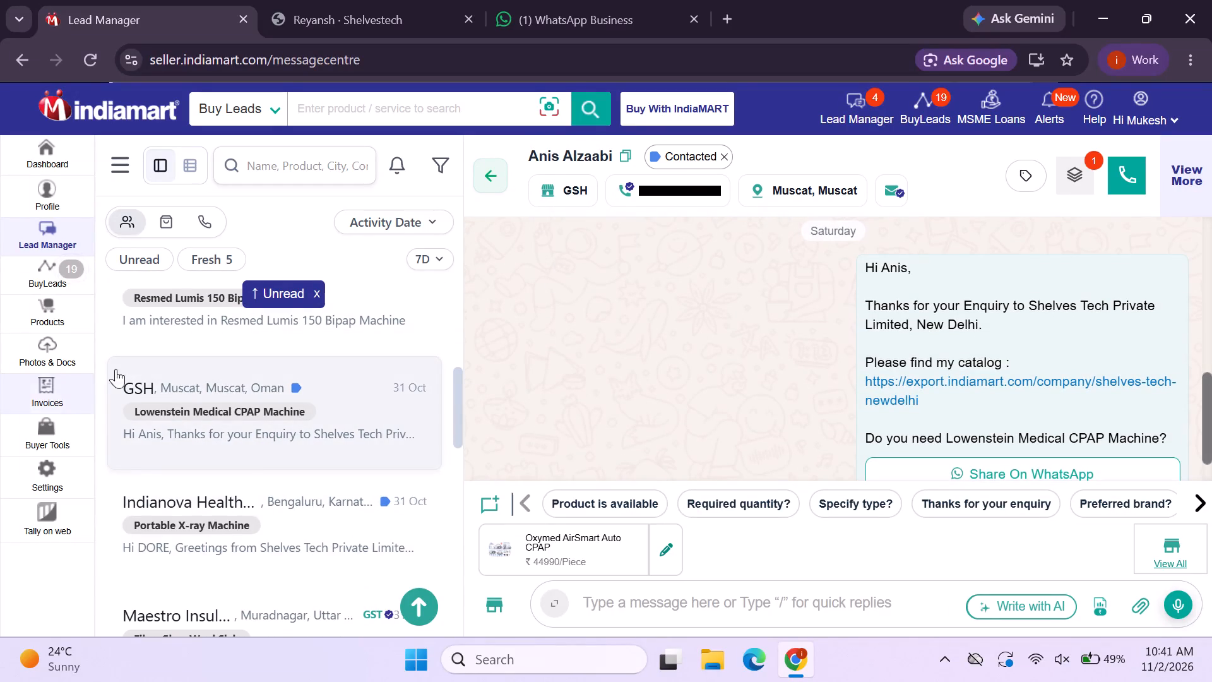
Open Mediion Medical's Resmed Lumis 150 Bipap Machine enquiry and send the buyer the Catalog Link quick reply.
scroll(113, 369, "up", 2)
left_click(226, 488)
scroll(952, 380, "down", 4)
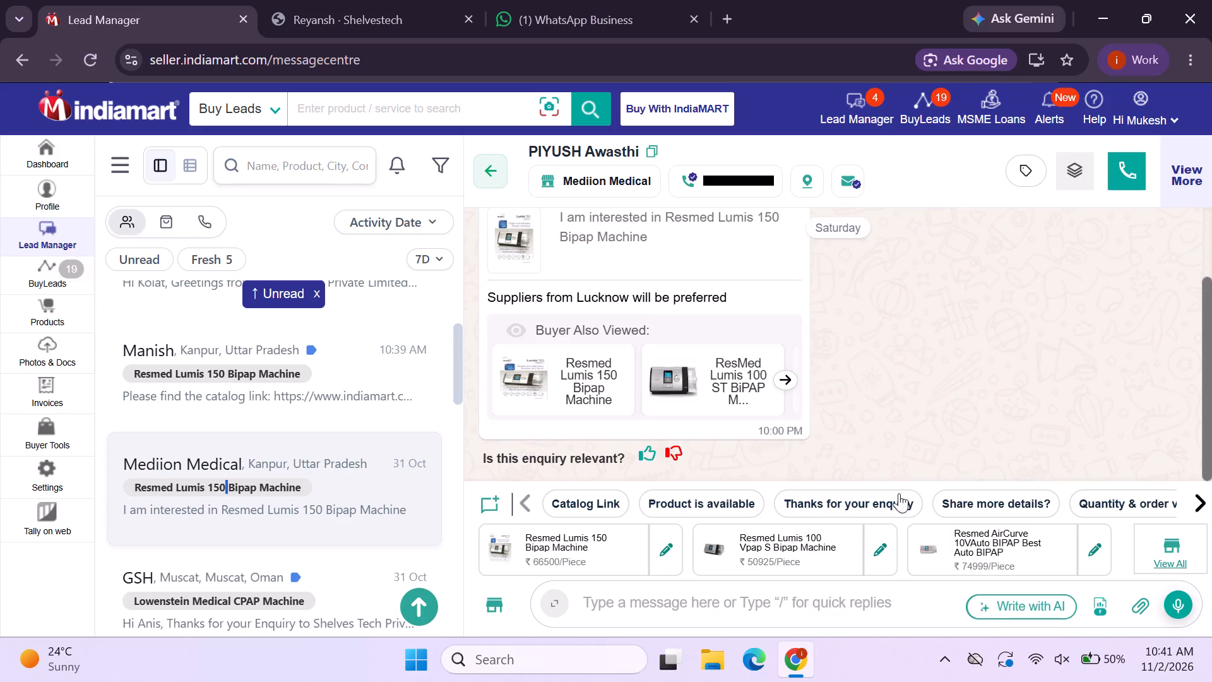
left_click(587, 503)
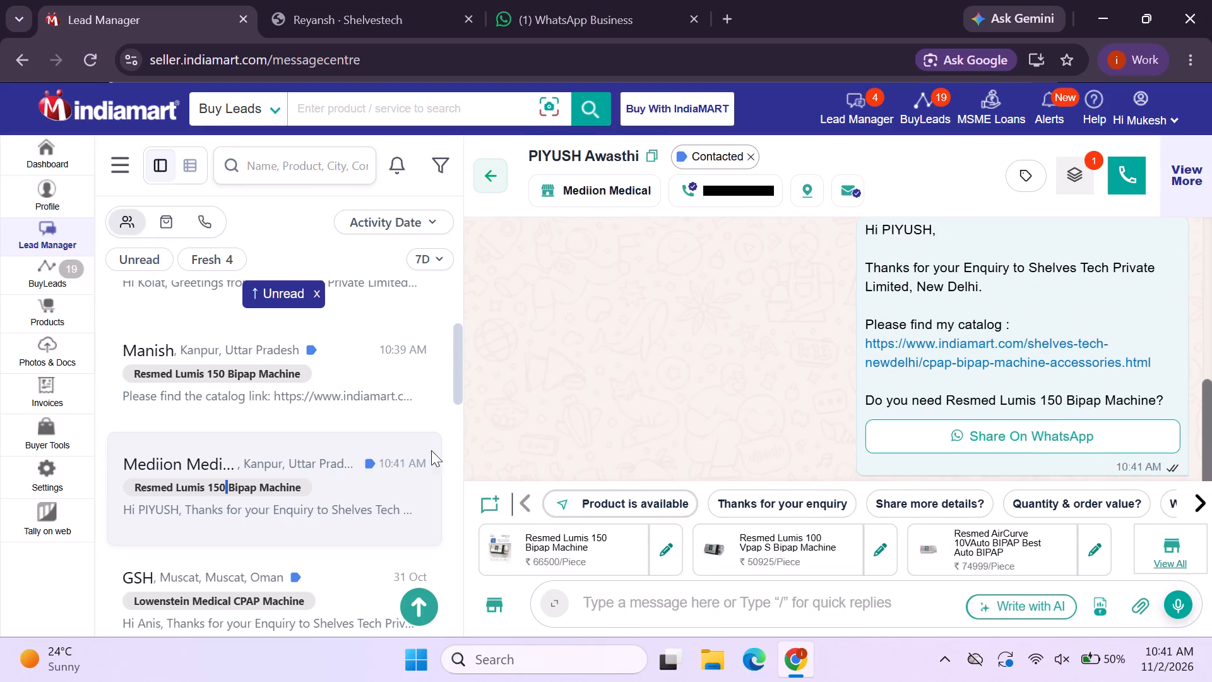
Review the conversations for the other Kanpur Resmed Lumis 150 Bipap Machine lead and the Bengaluru Mobile X-ray Carestream Drx Detector lead.
left_click(316, 405)
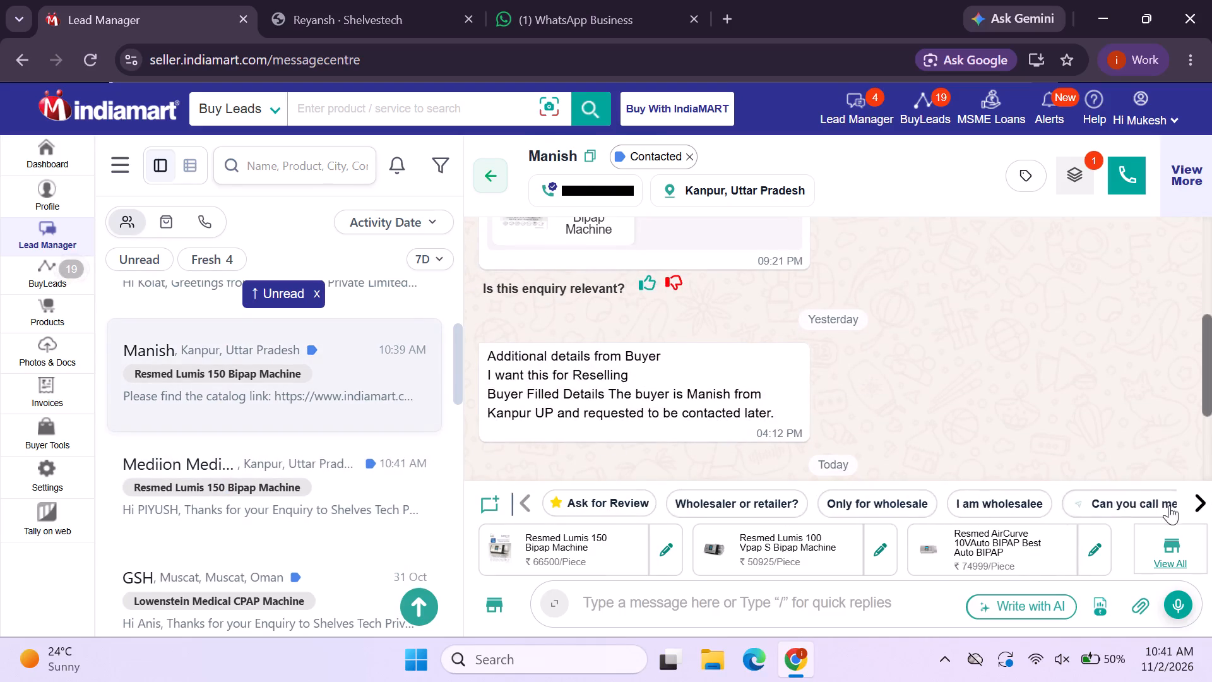
scroll(1188, 434, "down", 3)
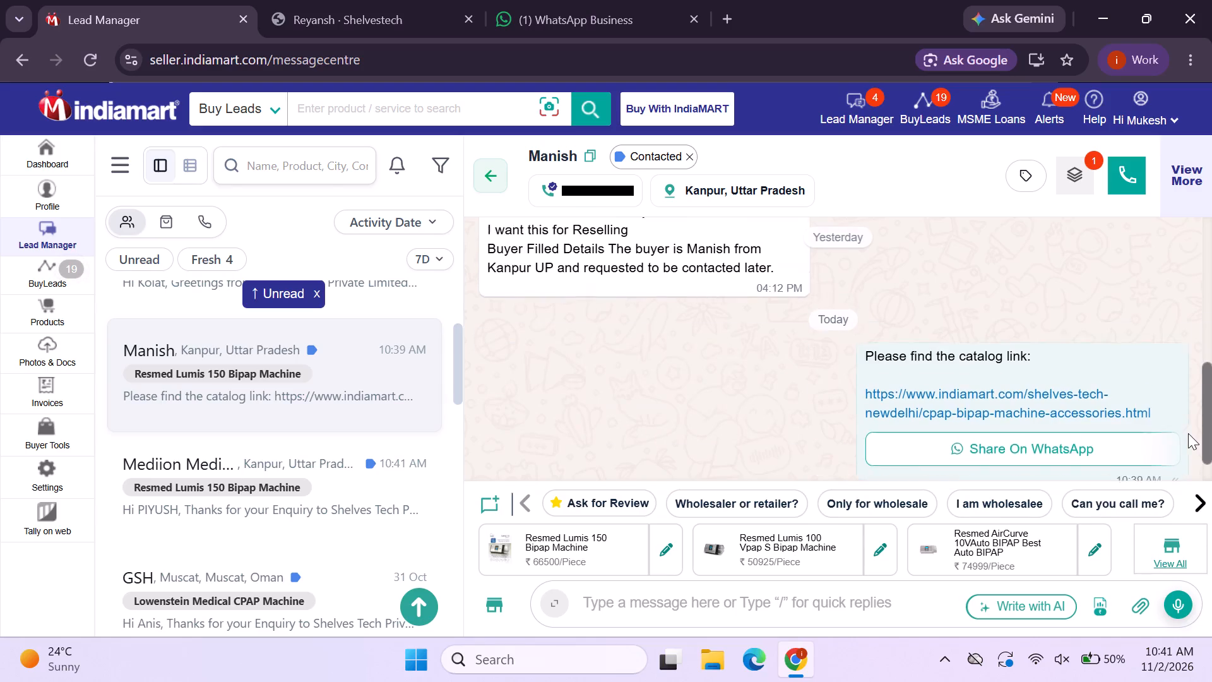
scroll(1188, 433, "down", 5)
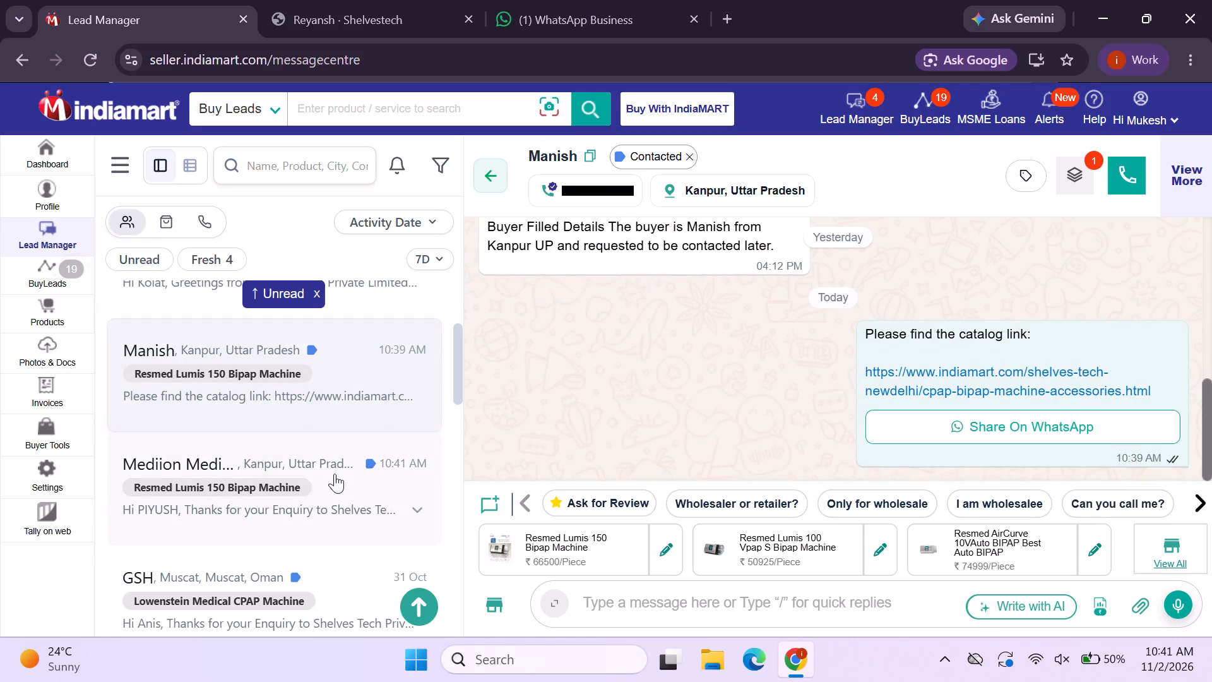
scroll(352, 460, "up", 1)
left_click(342, 345)
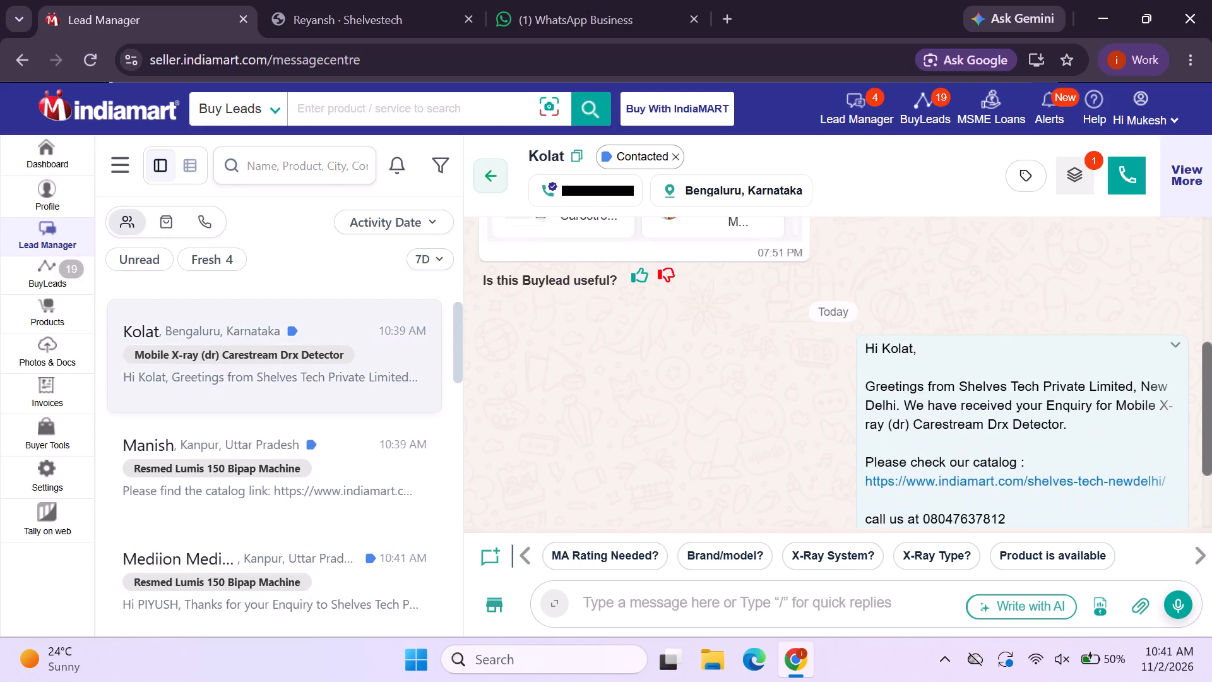
scroll(648, 422, "up", 4)
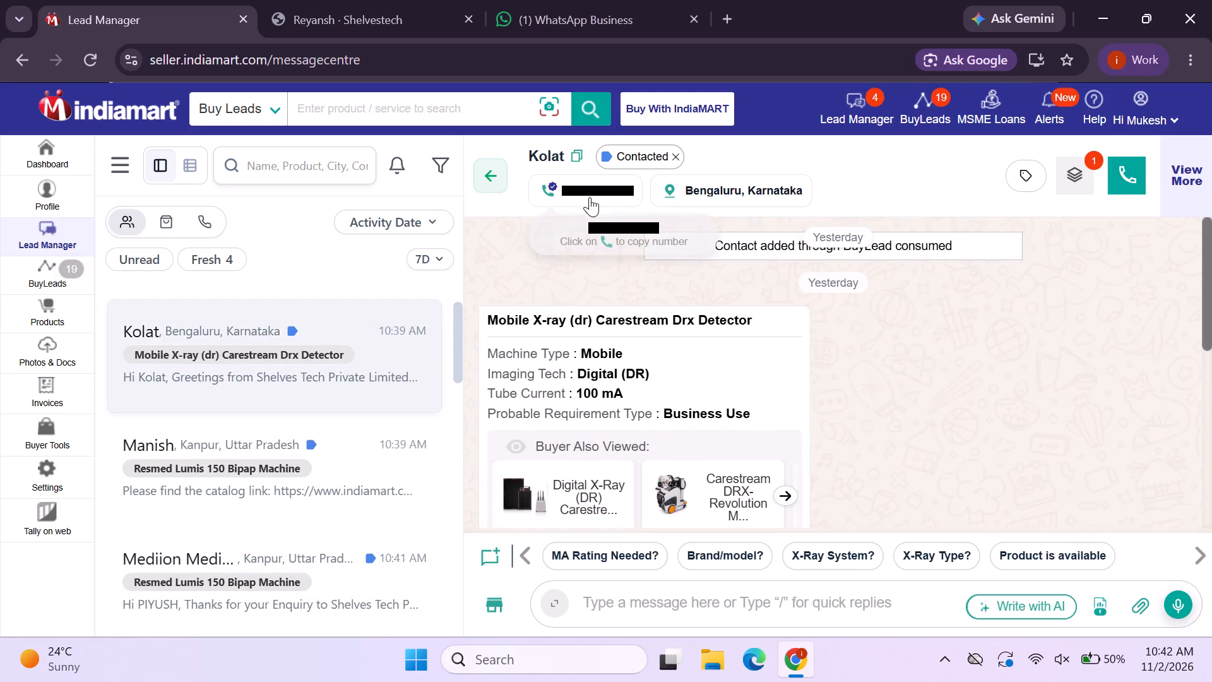
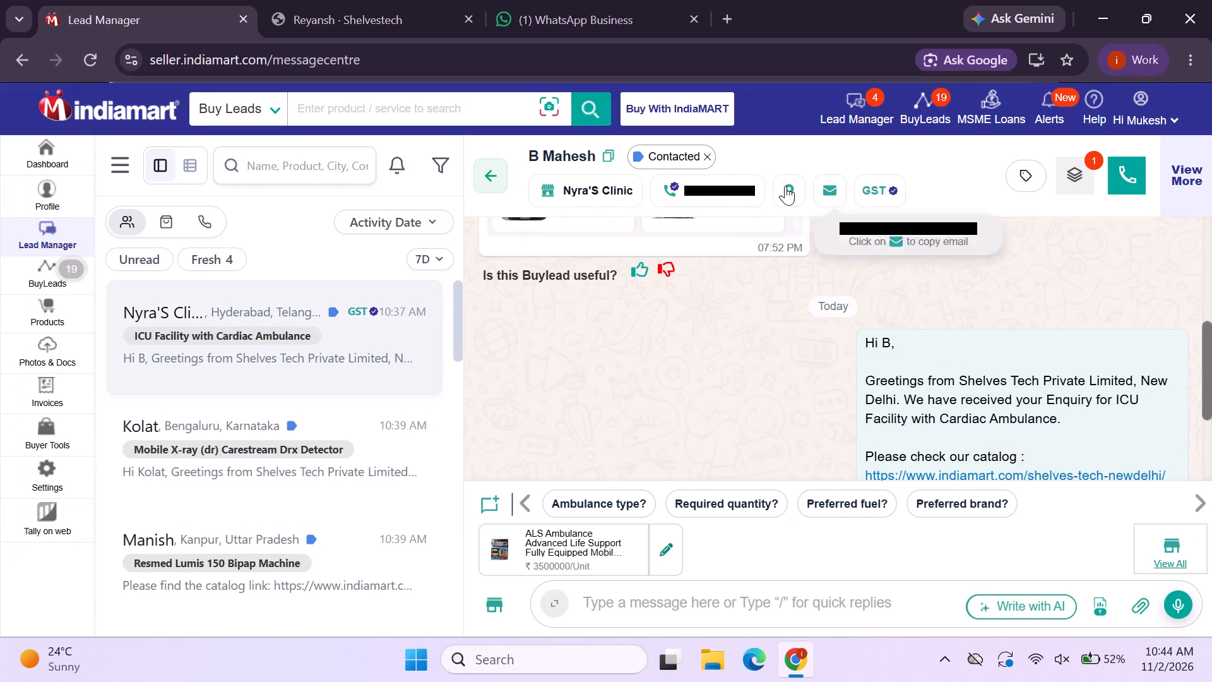
Review the ICU Facility with Cardiac Ambulance enquiry details at the start of the Nyra'S Clinic conversation.
scroll(646, 382, "up", 4)
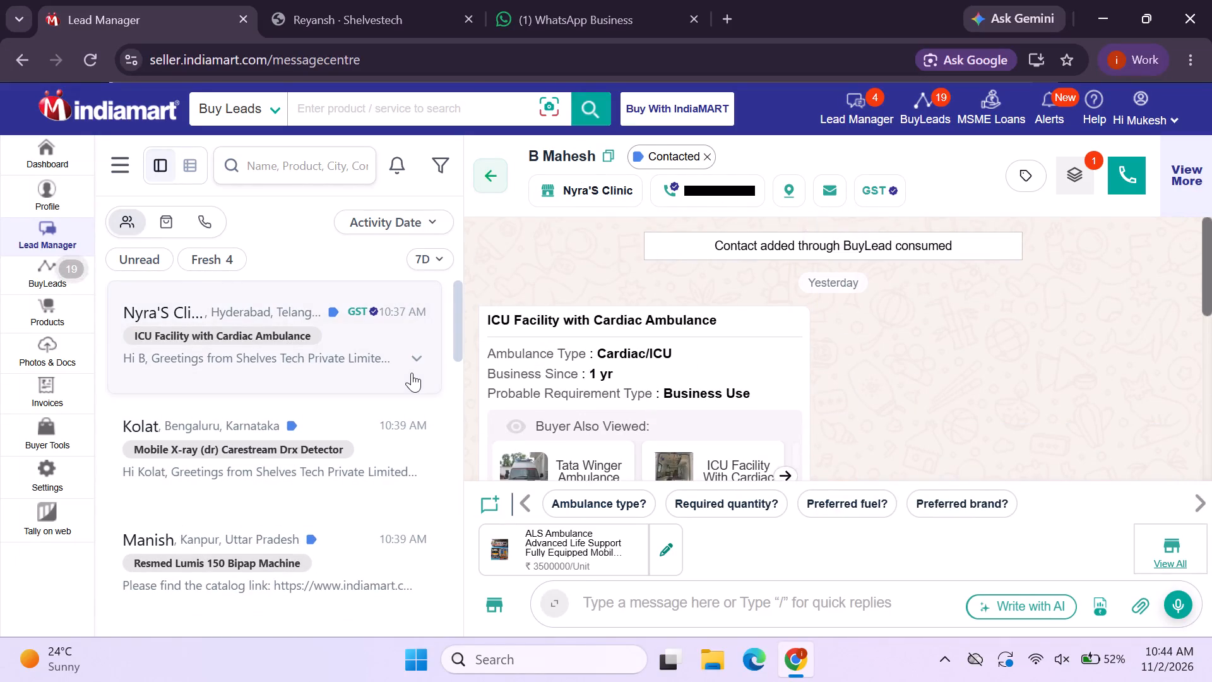
Look through the Lead Manager's contact list, examining the leads' companies, locations, requested products and latest messages.
scroll(412, 373, "down", 6)
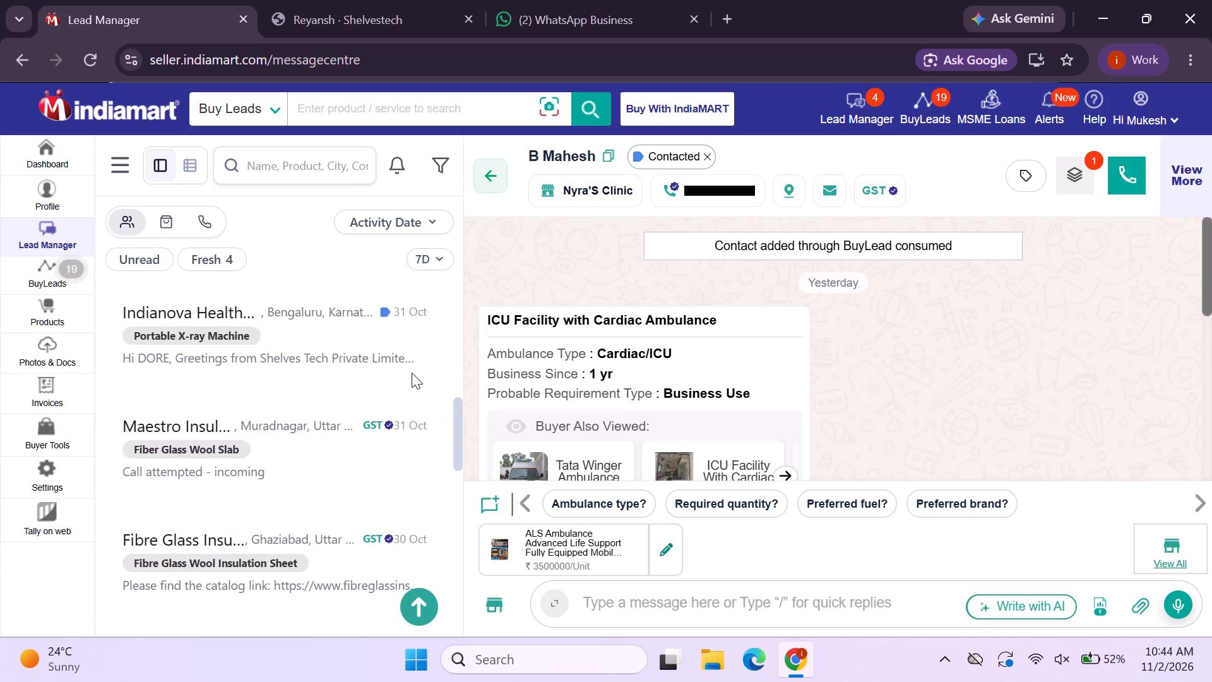
scroll(412, 372, "down", 3)
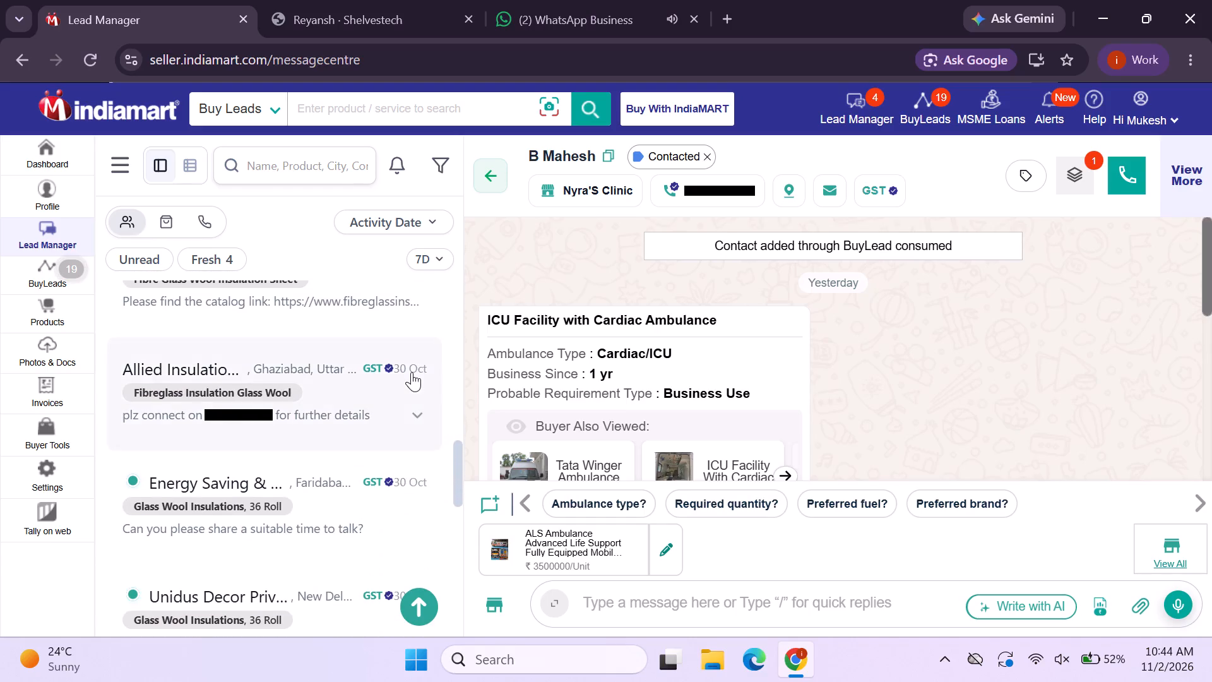
scroll(412, 372, "down", 1)
scroll(412, 372, "up", 11)
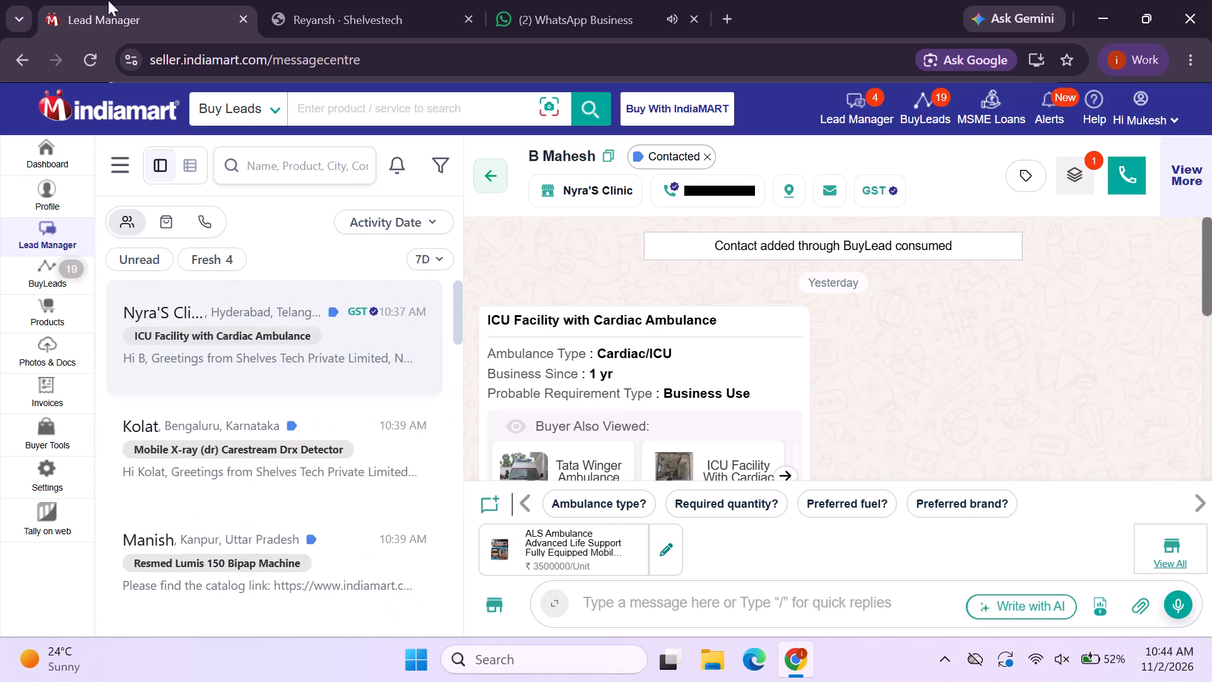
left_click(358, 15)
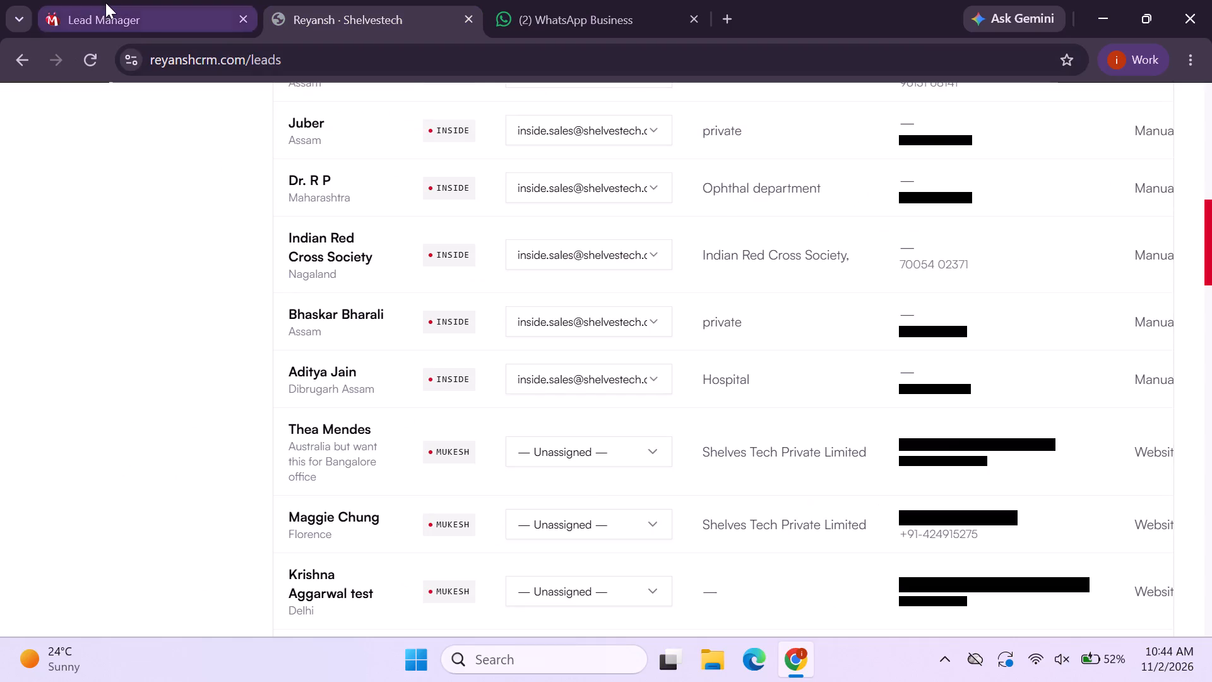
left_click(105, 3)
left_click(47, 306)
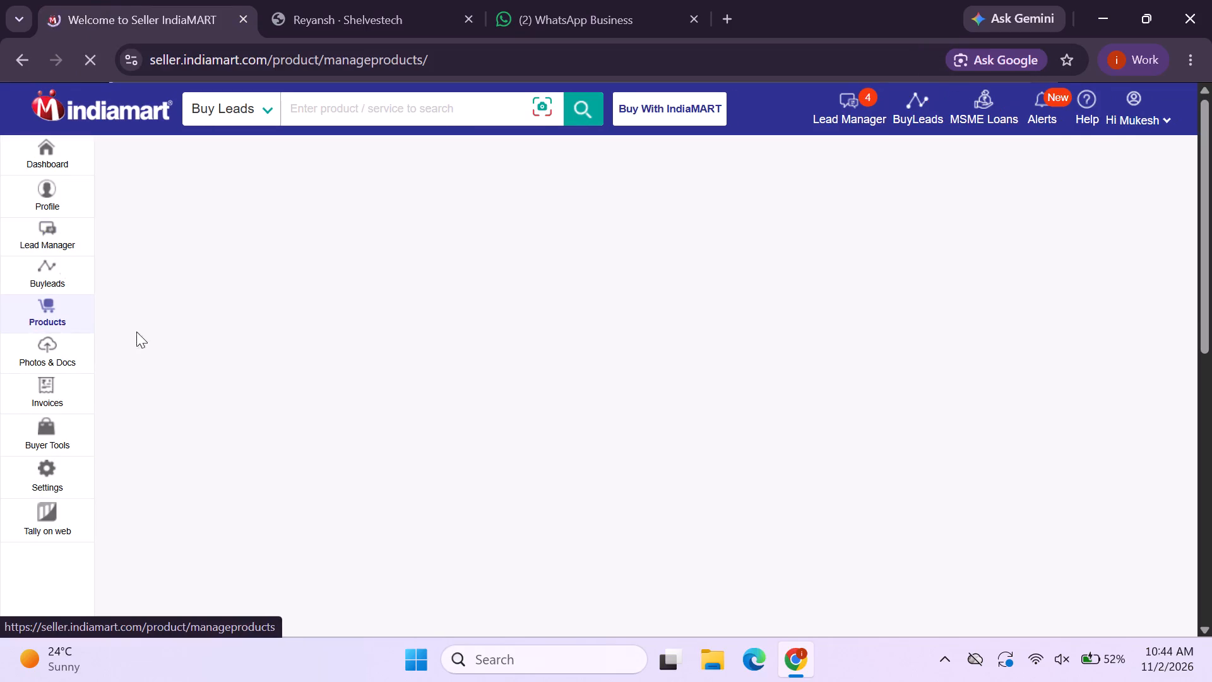
Filter the IndiaMART Lead Manager contacts to Fresh leads and read the conversations with the fibre glass and glass wool insulation companies.
left_click(52, 242)
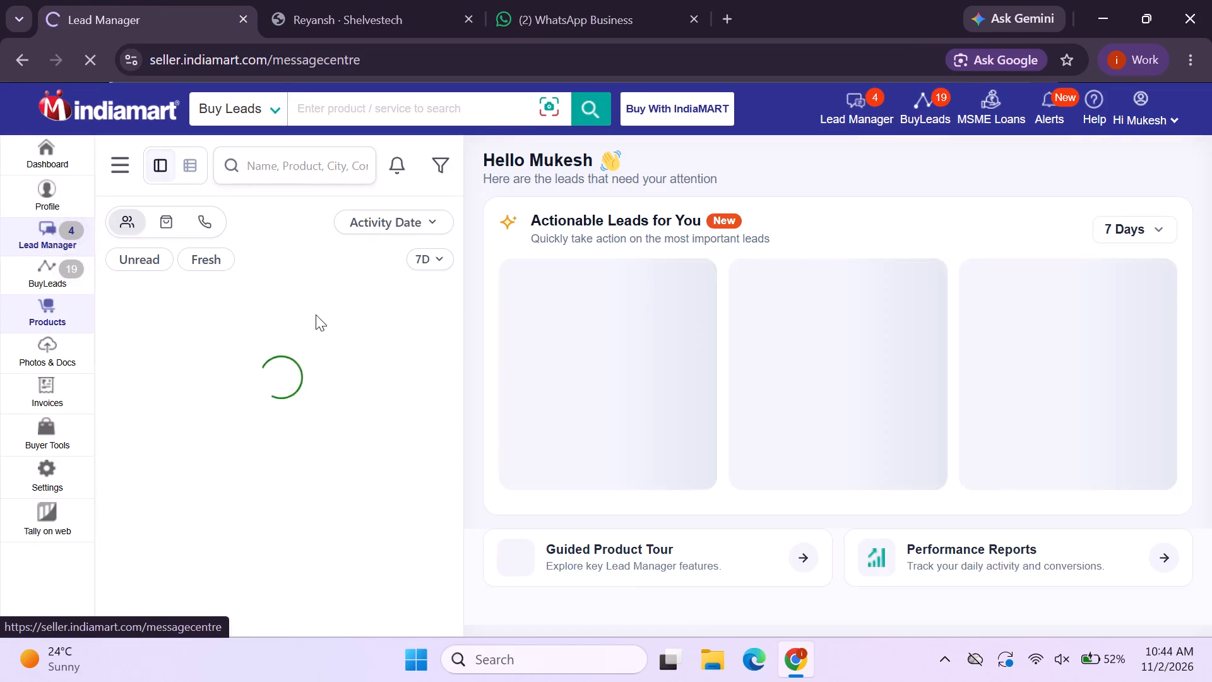
left_click(210, 249)
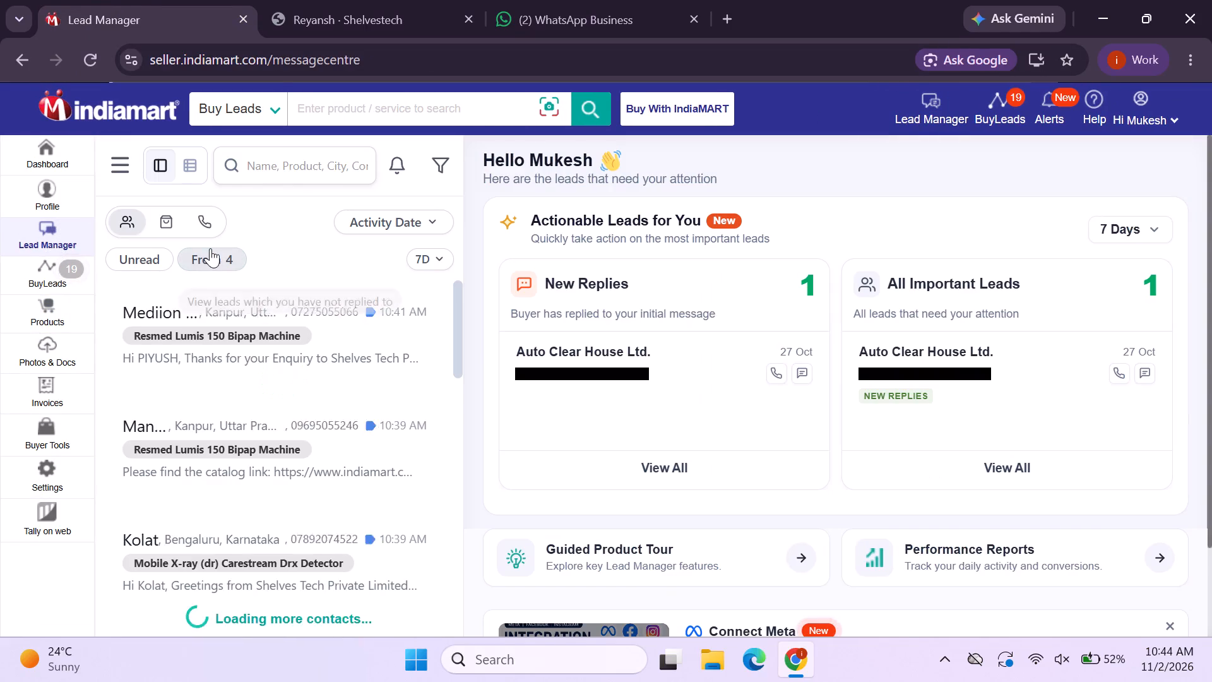
left_click(288, 373)
left_click(323, 446)
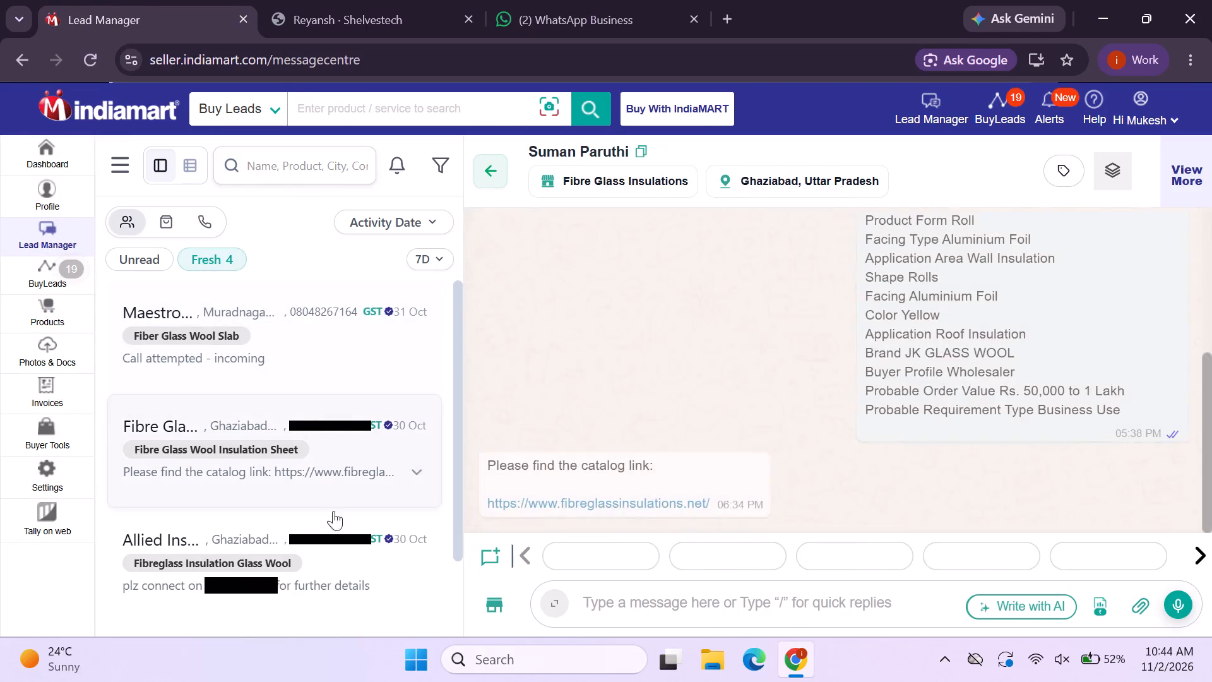
left_click(334, 555)
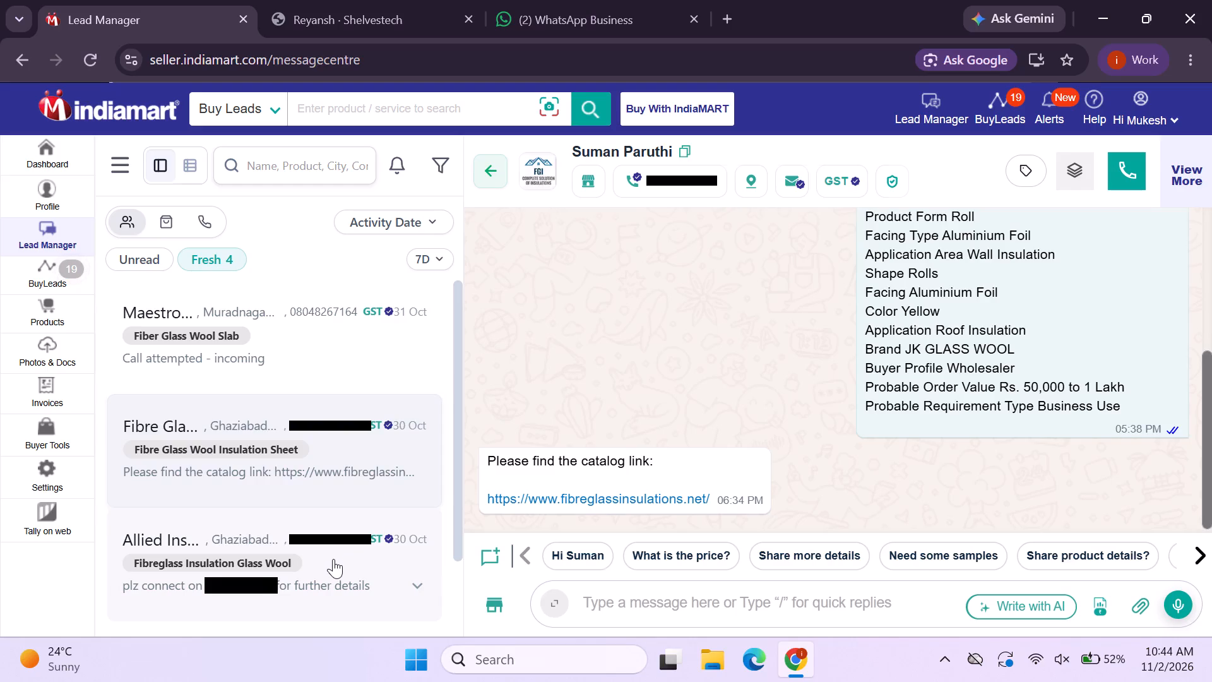
scroll(336, 482, "down", 4)
left_click(297, 577)
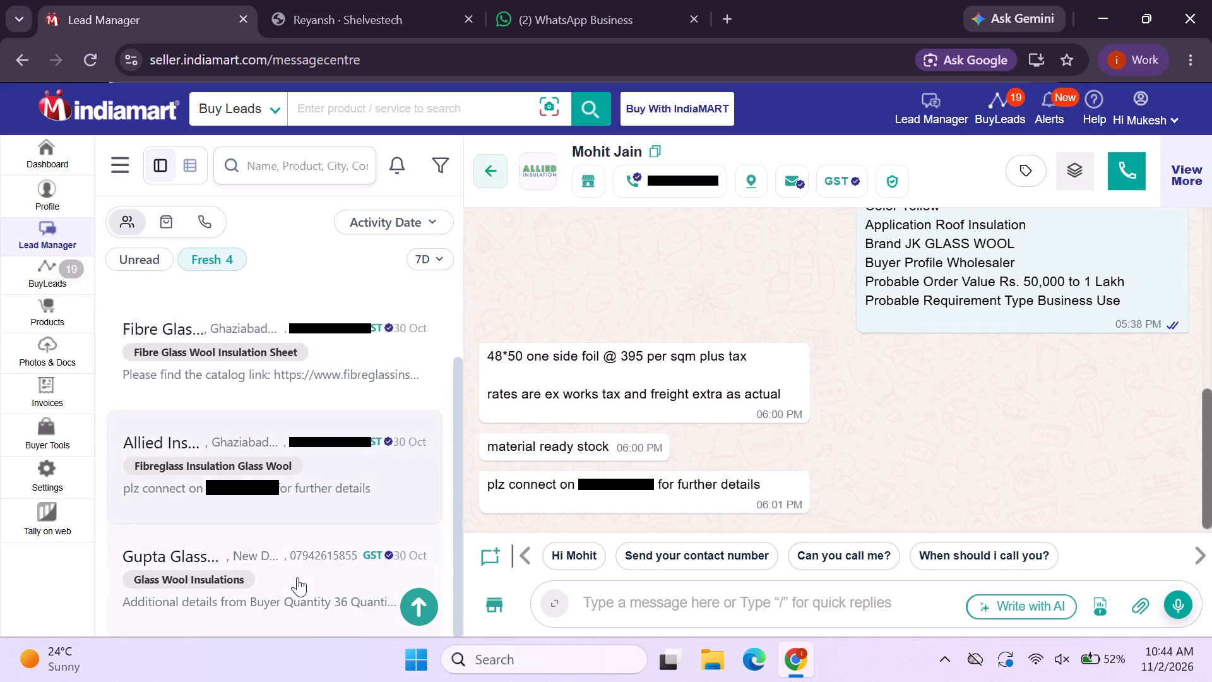
scroll(274, 474, "up", 8)
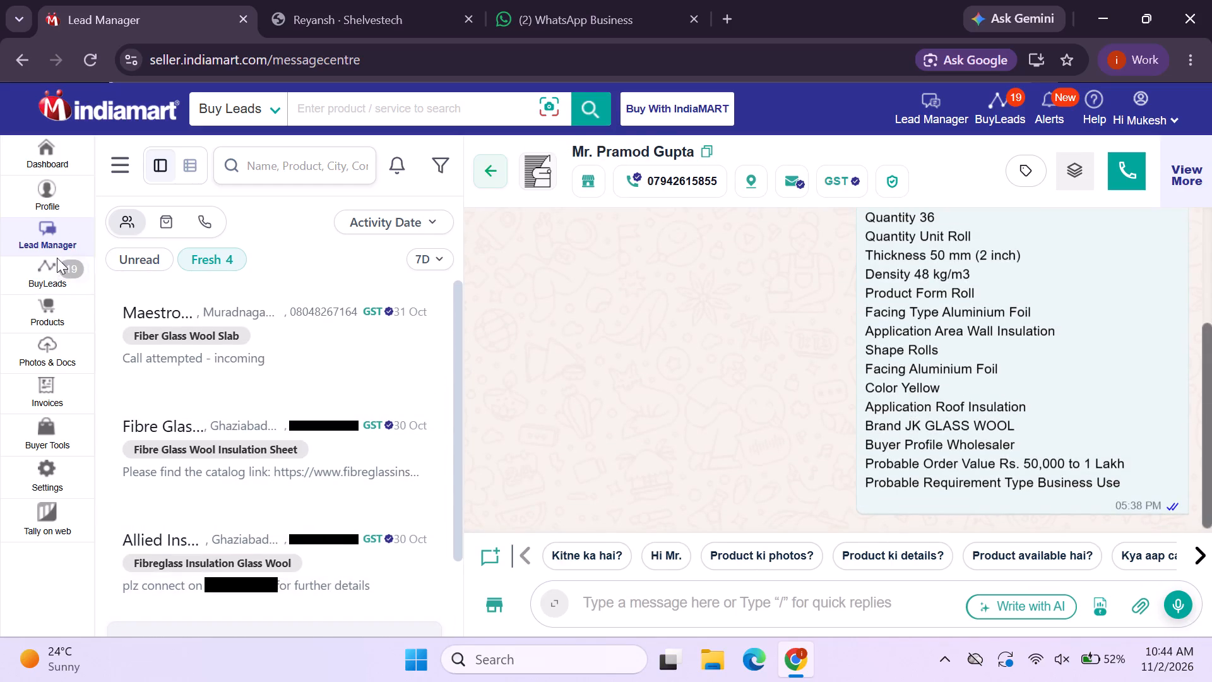
Open the Recent BuyLeads on IndiaMART and look through the buyers' product requirements and contact availability.
left_click(50, 269)
left_click(287, 158)
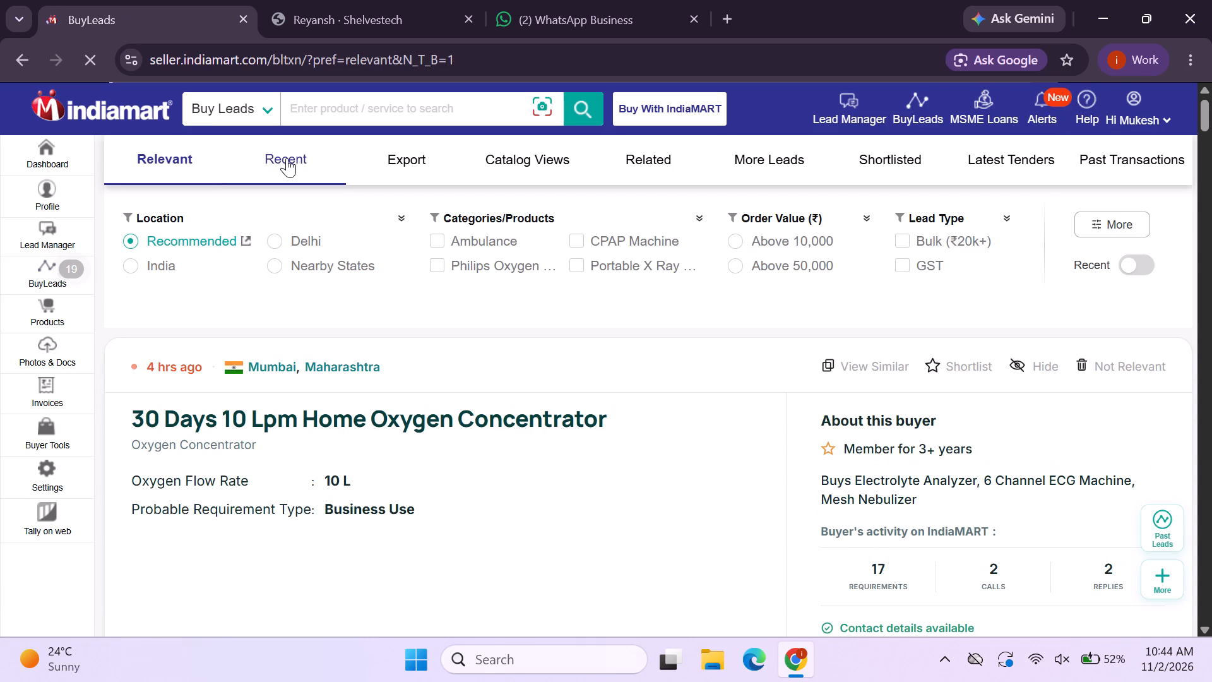
scroll(564, 464, "down", 3)
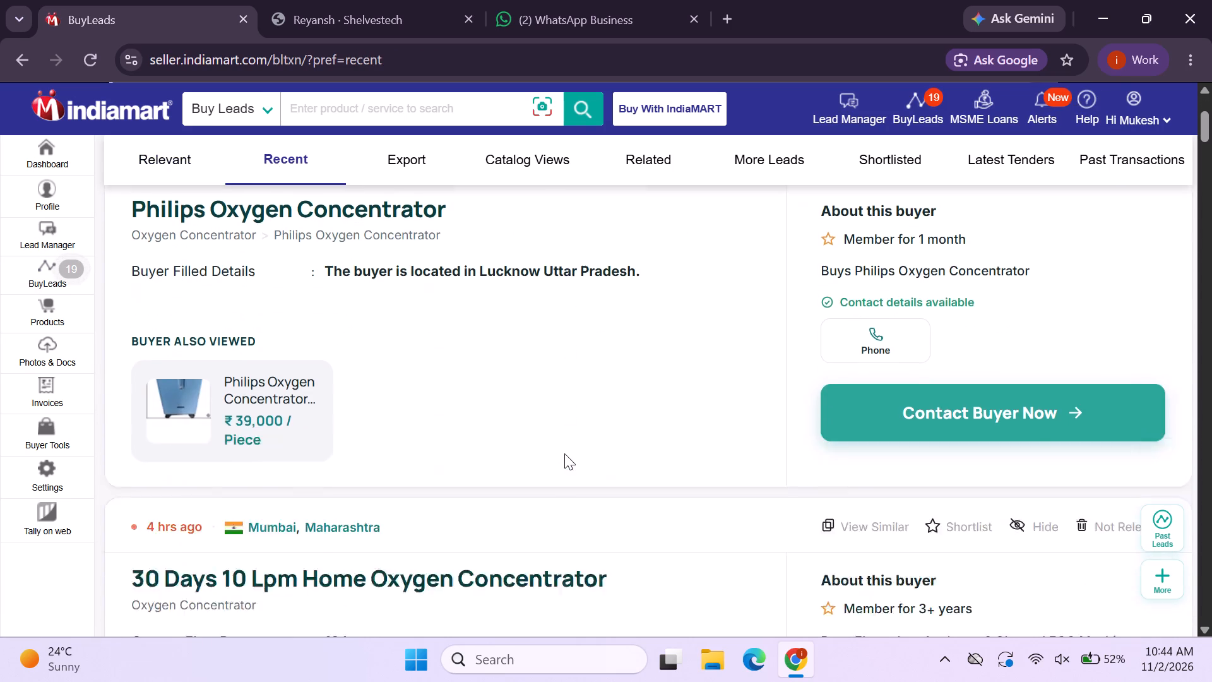
scroll(564, 453, "down", 4)
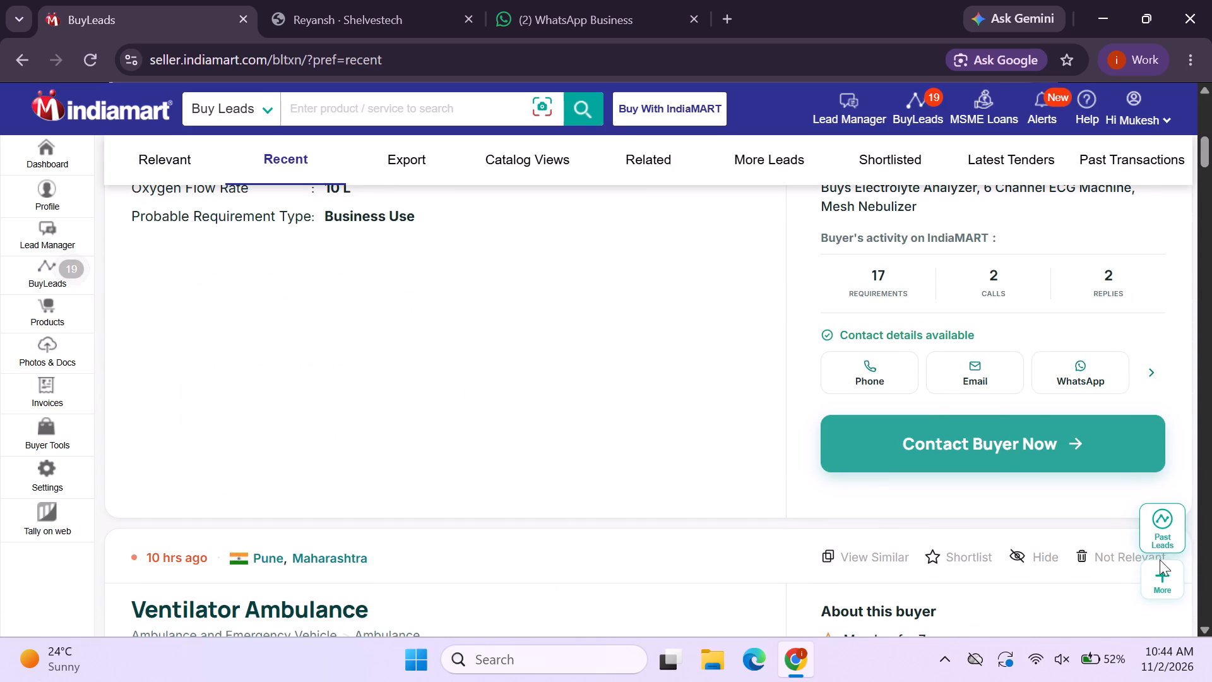
Check the remaining India and Export BuyLeads balance.
left_click(1169, 580)
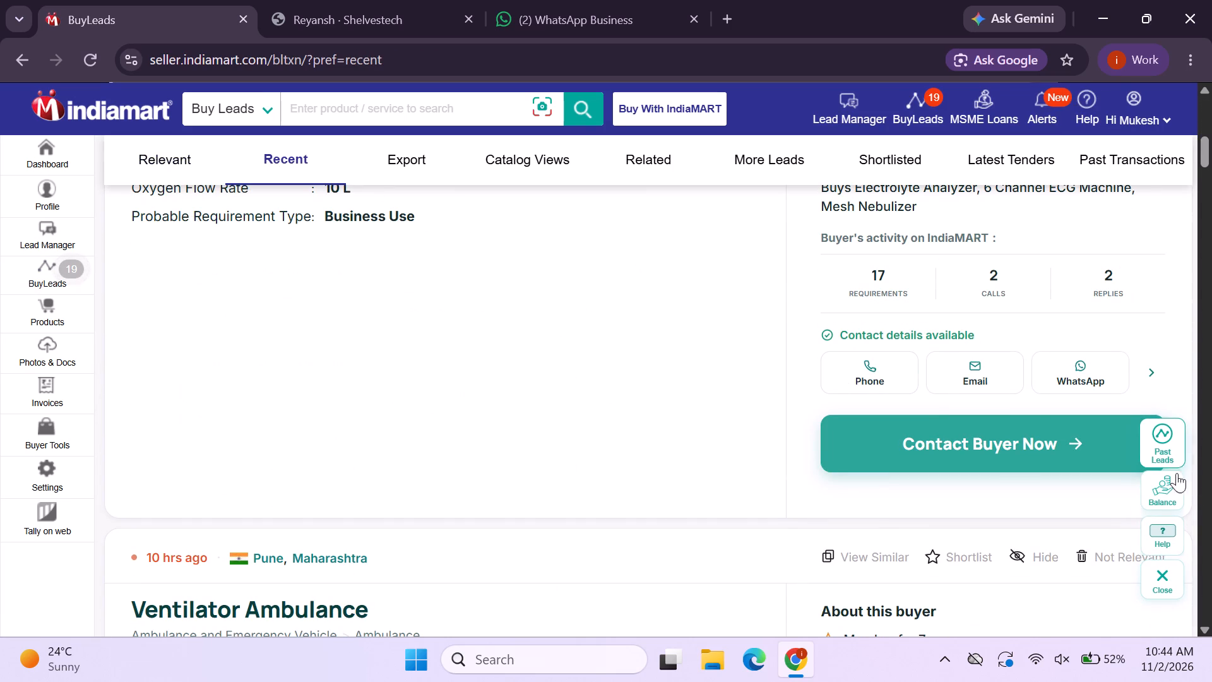
left_click(1163, 492)
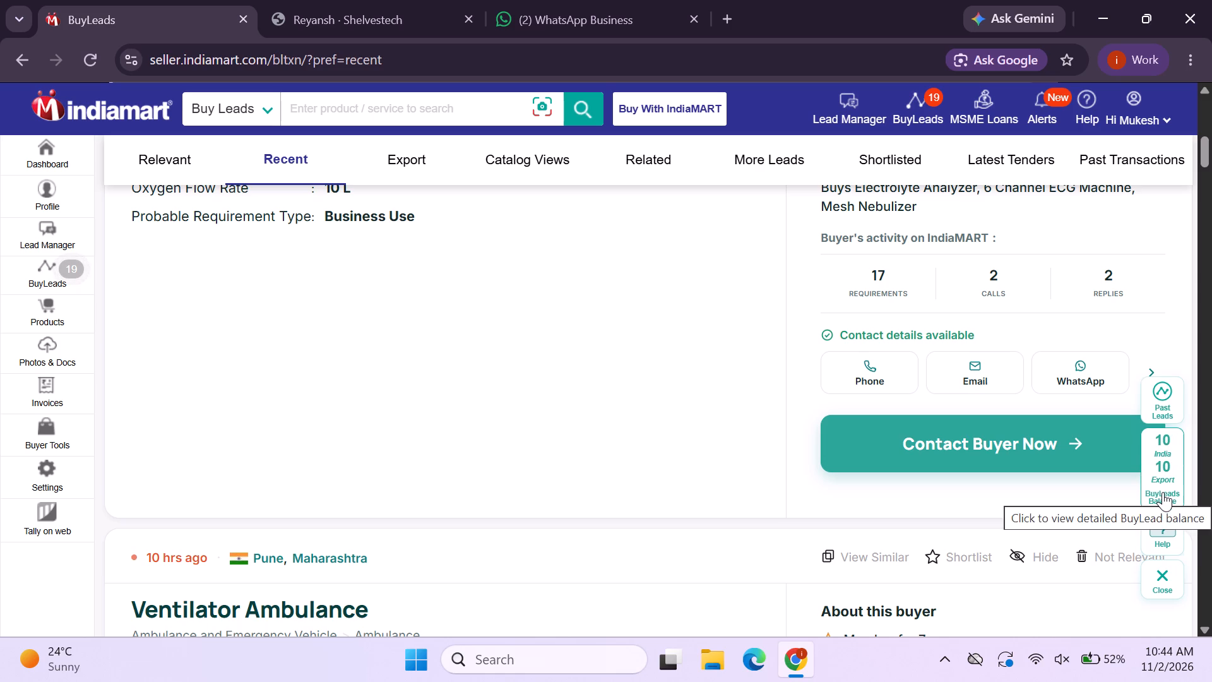
left_click(369, 376)
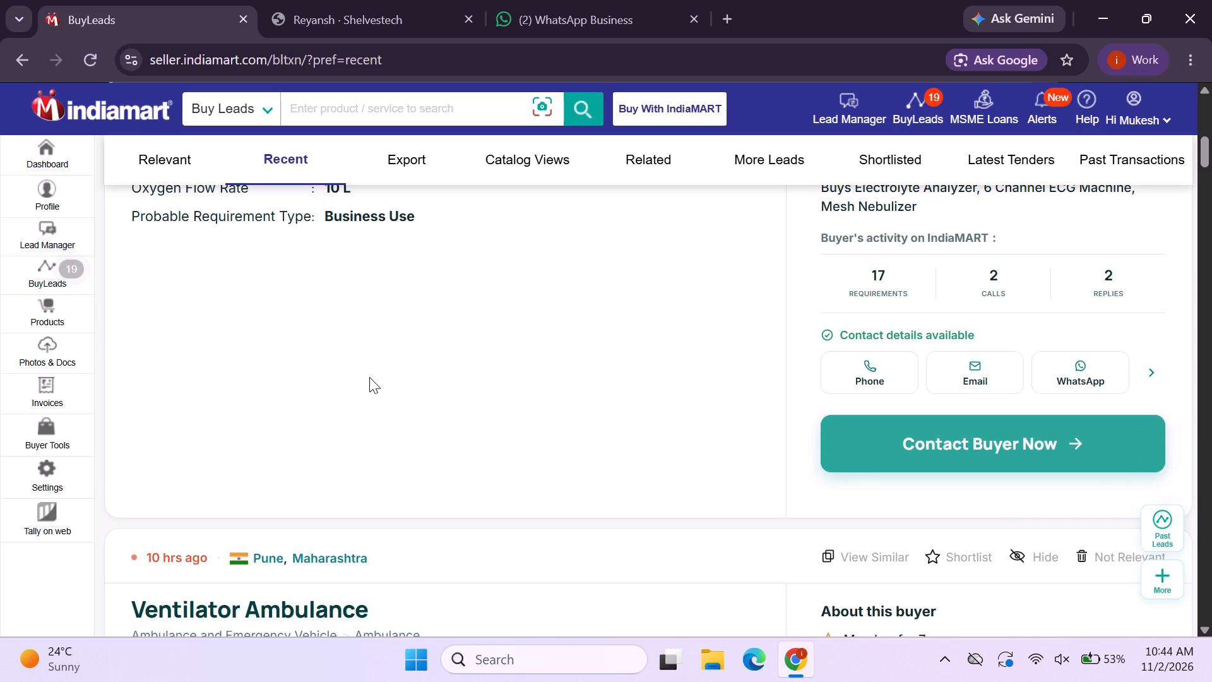
Contact the buyer of the Ventilator Ambulance lead from Pune, Maharashtra, and send them the prepared quotation message.
scroll(369, 377, "down", 3)
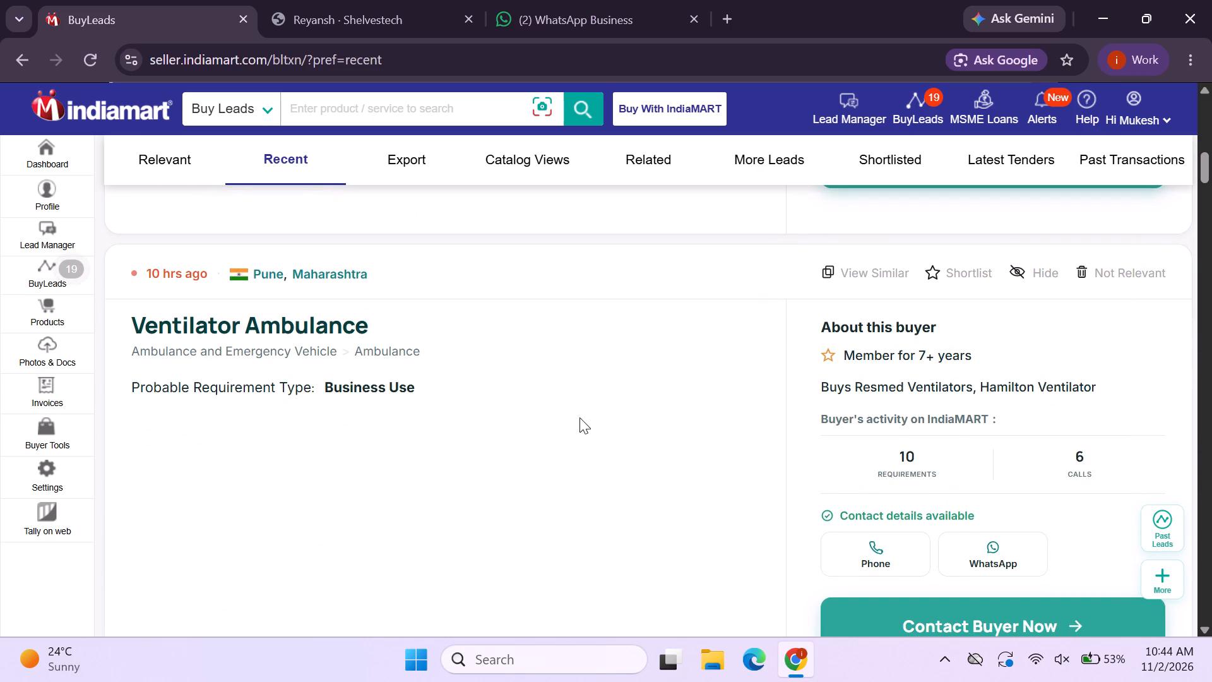
scroll(586, 442, "down", 1)
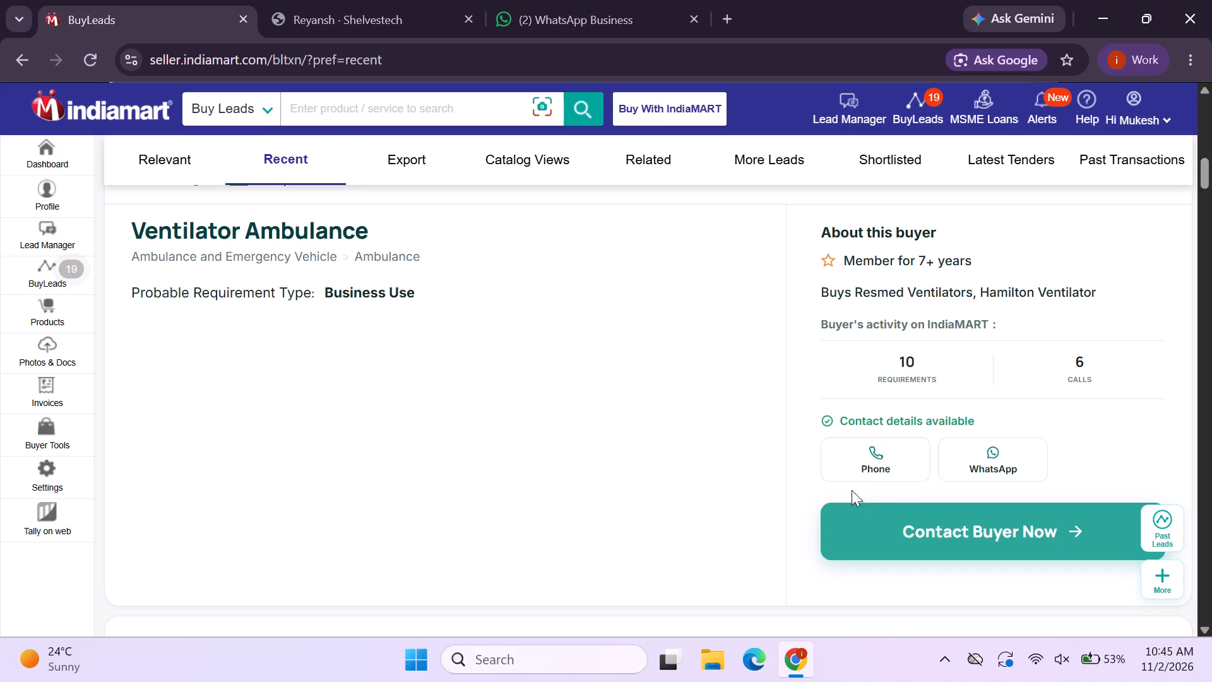
scroll(756, 480, "up", 2)
scroll(770, 457, "down", 4)
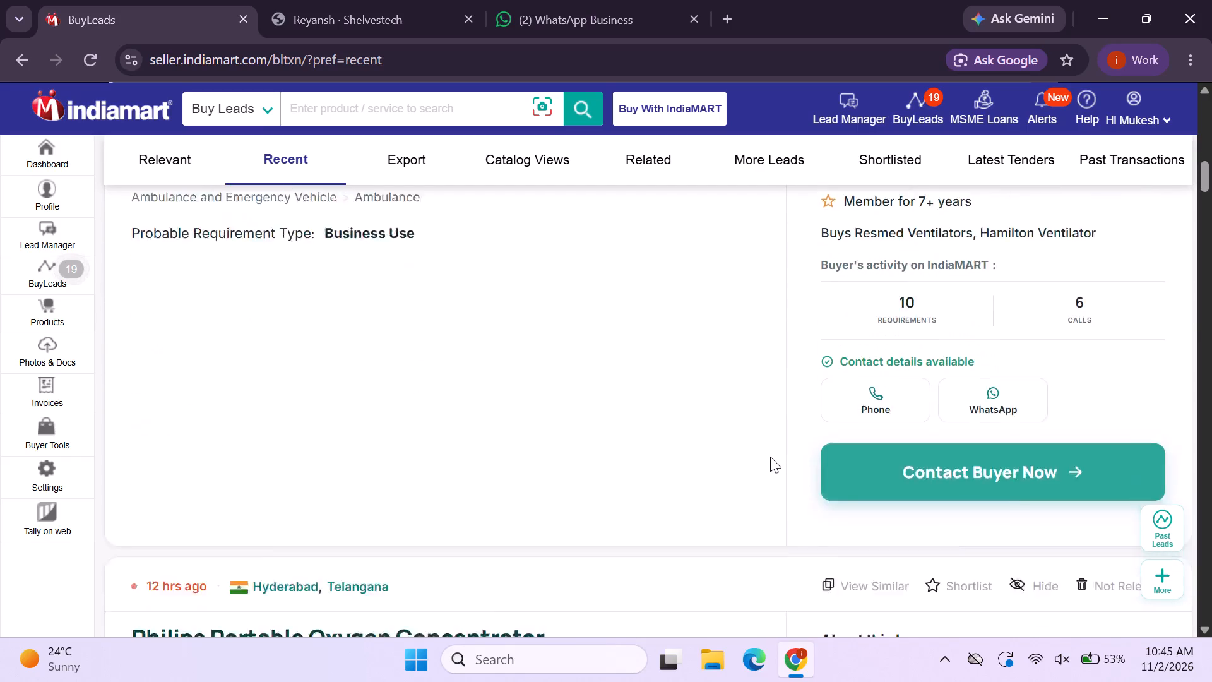
left_click(944, 343)
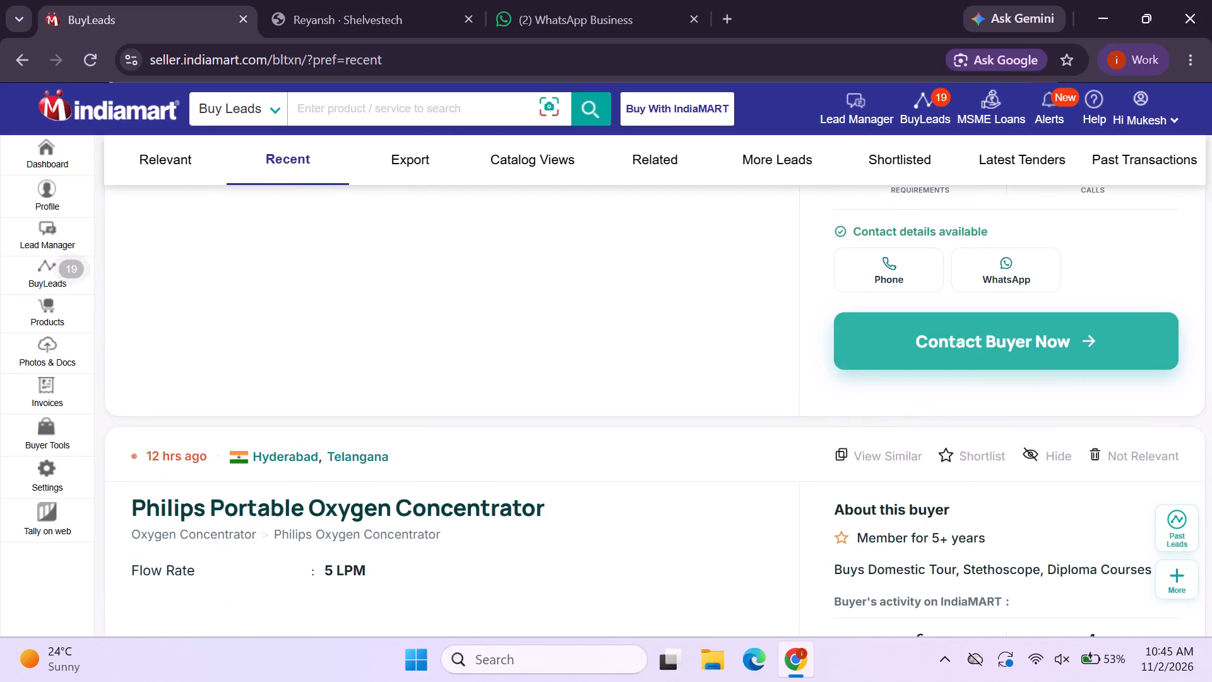
left_click(557, 402)
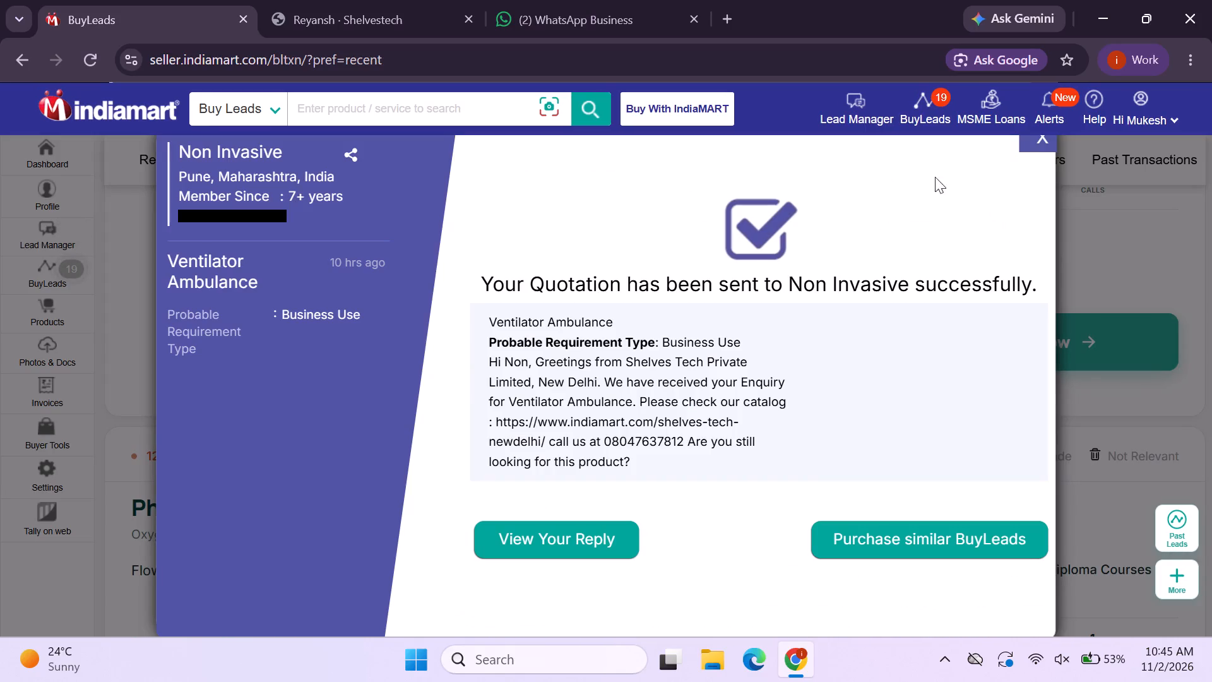
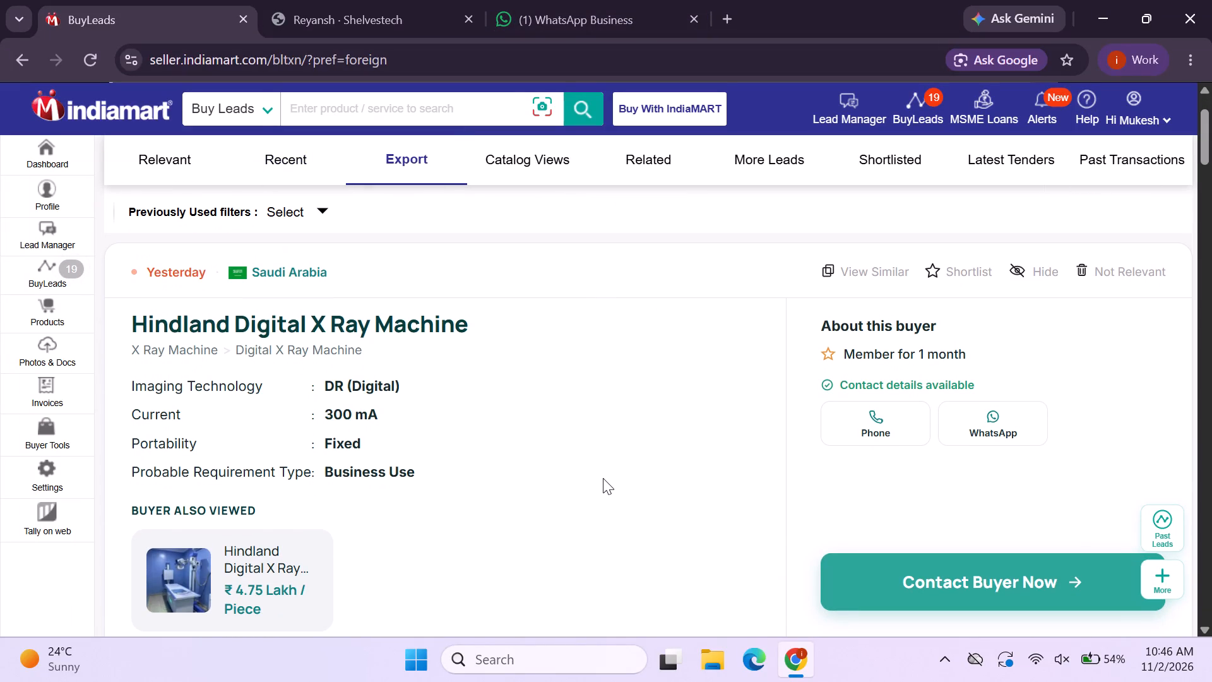
Look through the Export BuyLeads, examining the foreign buyers' countries, machine specifications, requirement types and available contact details.
scroll(610, 467, "down", 3)
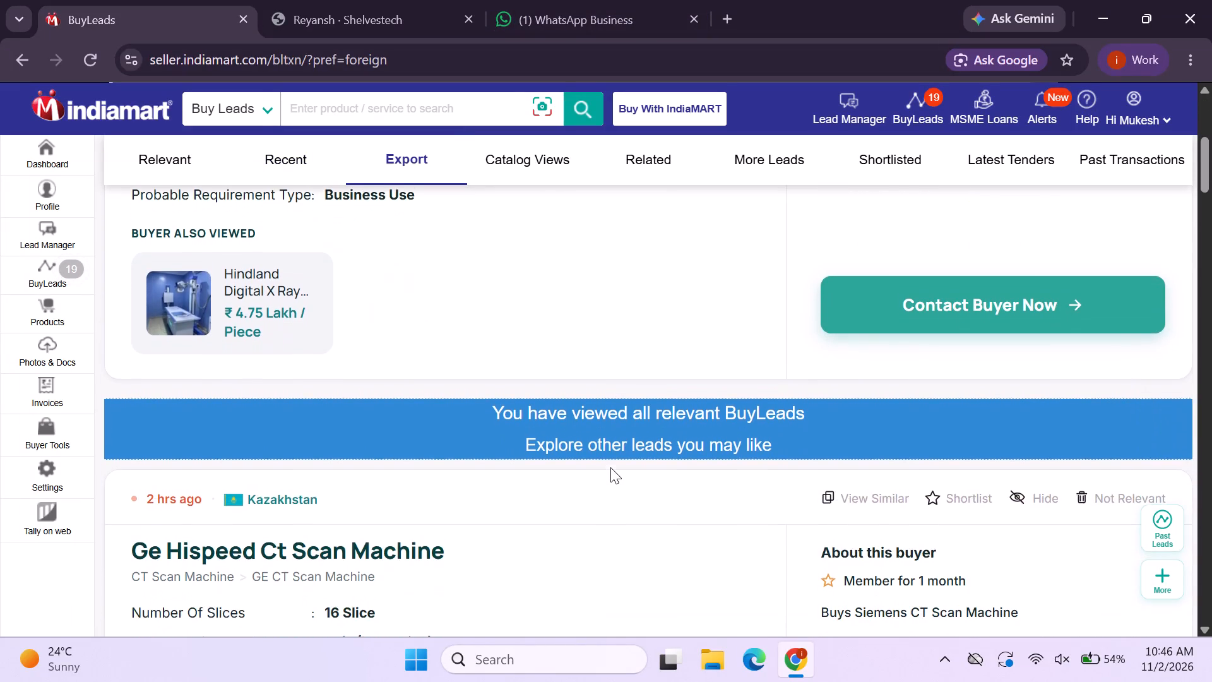
scroll(610, 467, "down", 3)
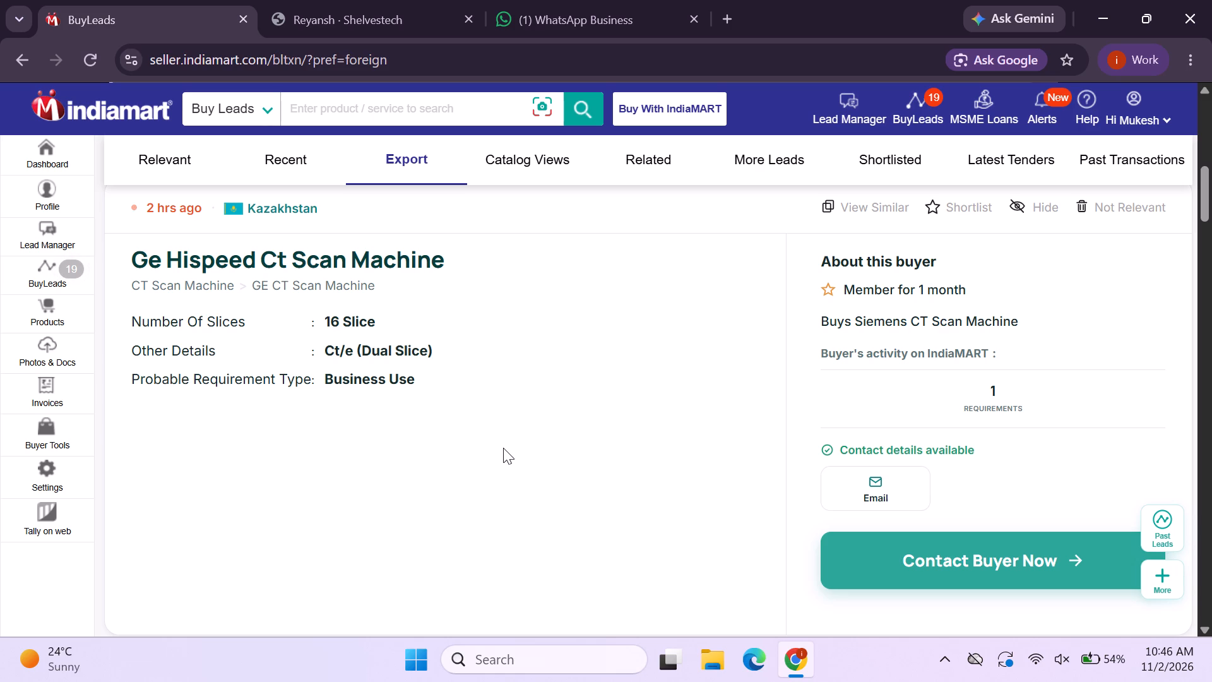
Look through the Export BuyLeads on IndiaMART, examining the foreign buyers' countries, machine requirements and available contact details.
scroll(503, 448, "down", 3)
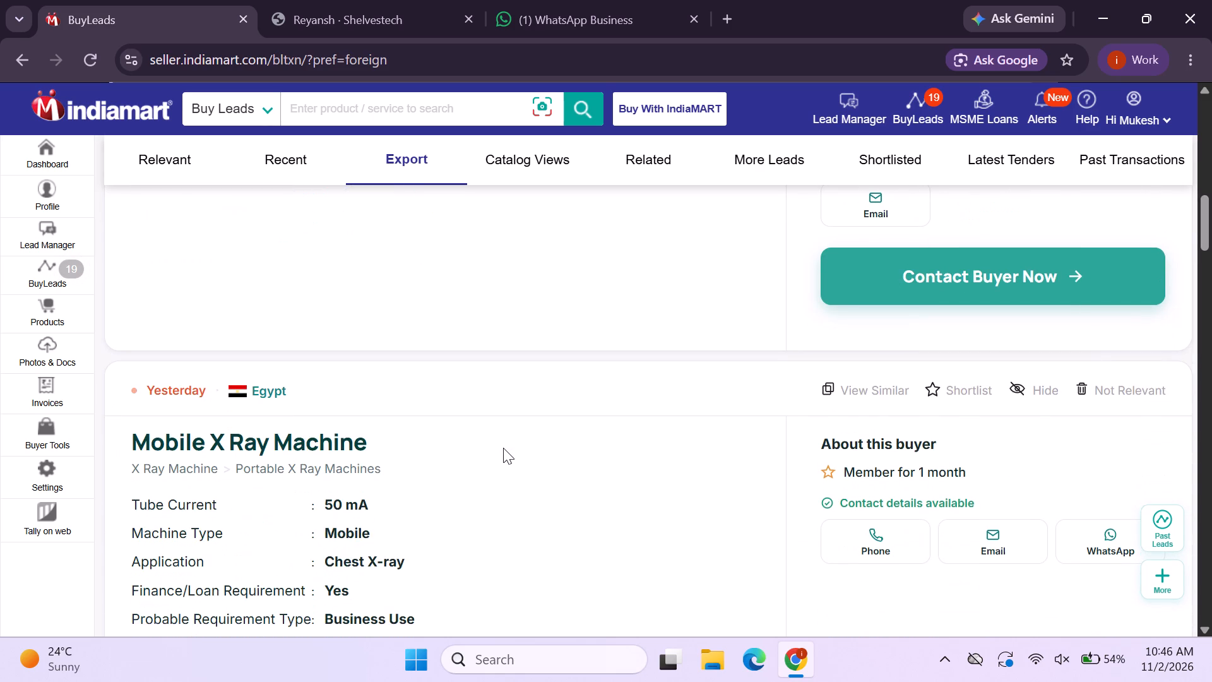
scroll(503, 448, "down", 4)
scroll(503, 448, "up", 8)
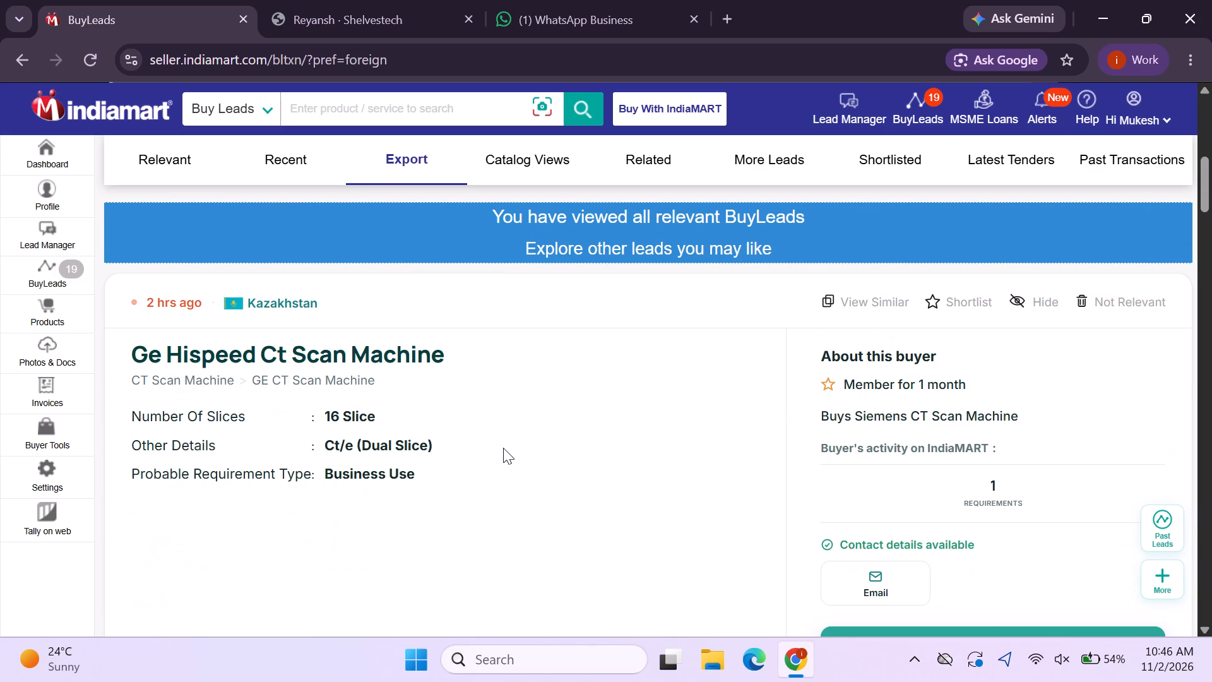
scroll(503, 448, "down", 1)
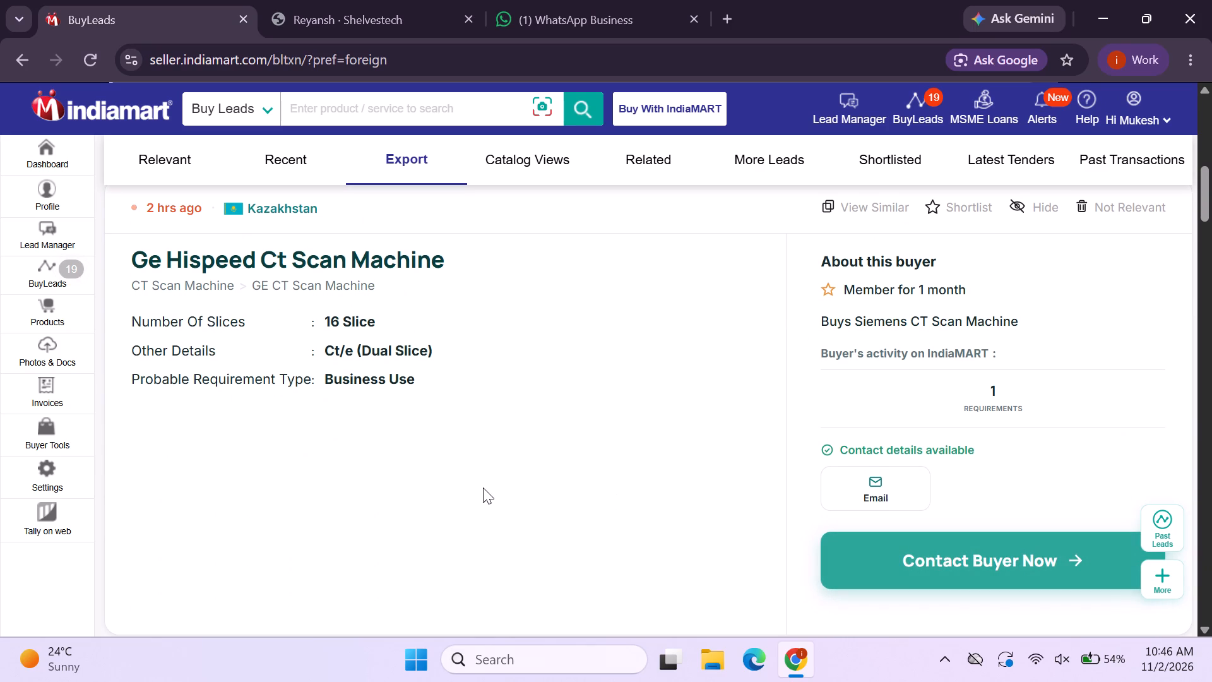
scroll(483, 488, "down", 8)
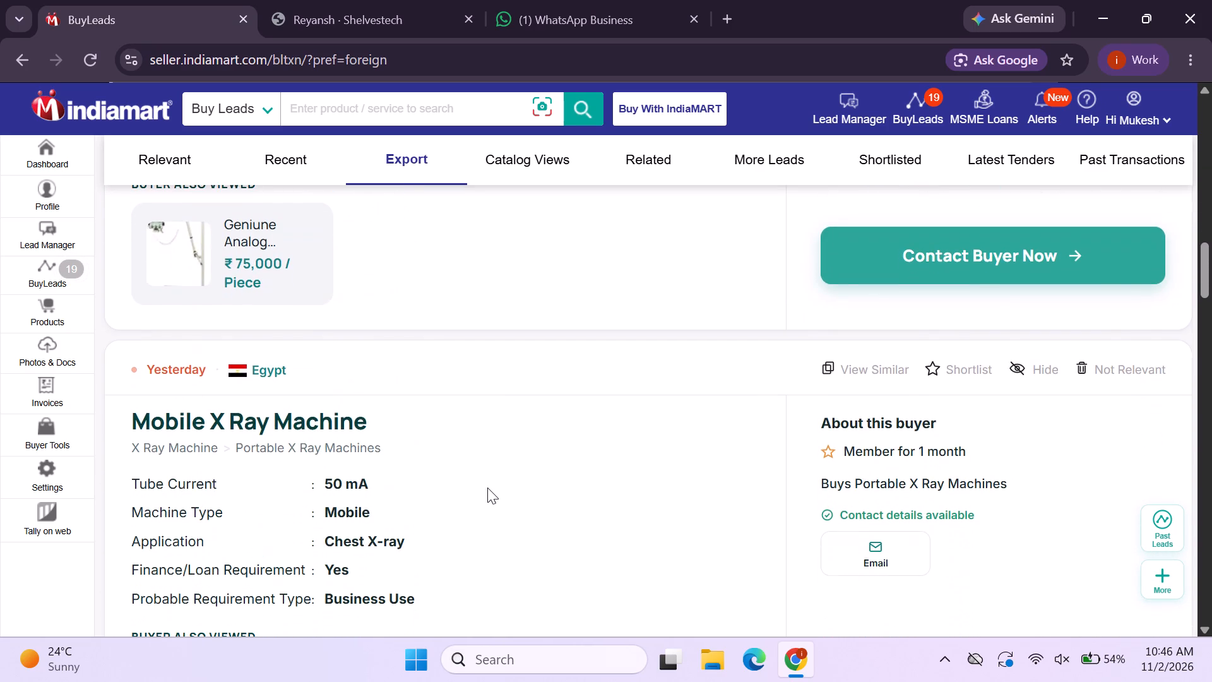
Review the Export BuyLeads for mobile X-ray, CPAP and CT scan machines, examining their specifications and the buyers' available contact methods.
scroll(487, 488, "up", 3)
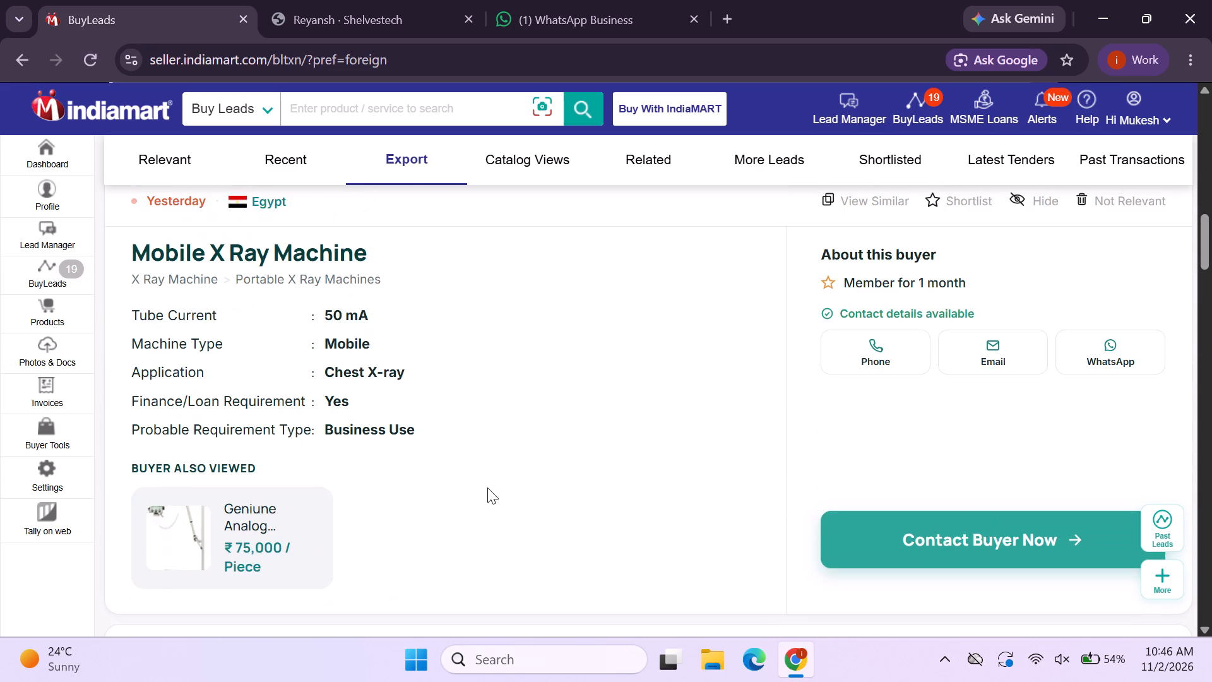
scroll(487, 488, "down", 10)
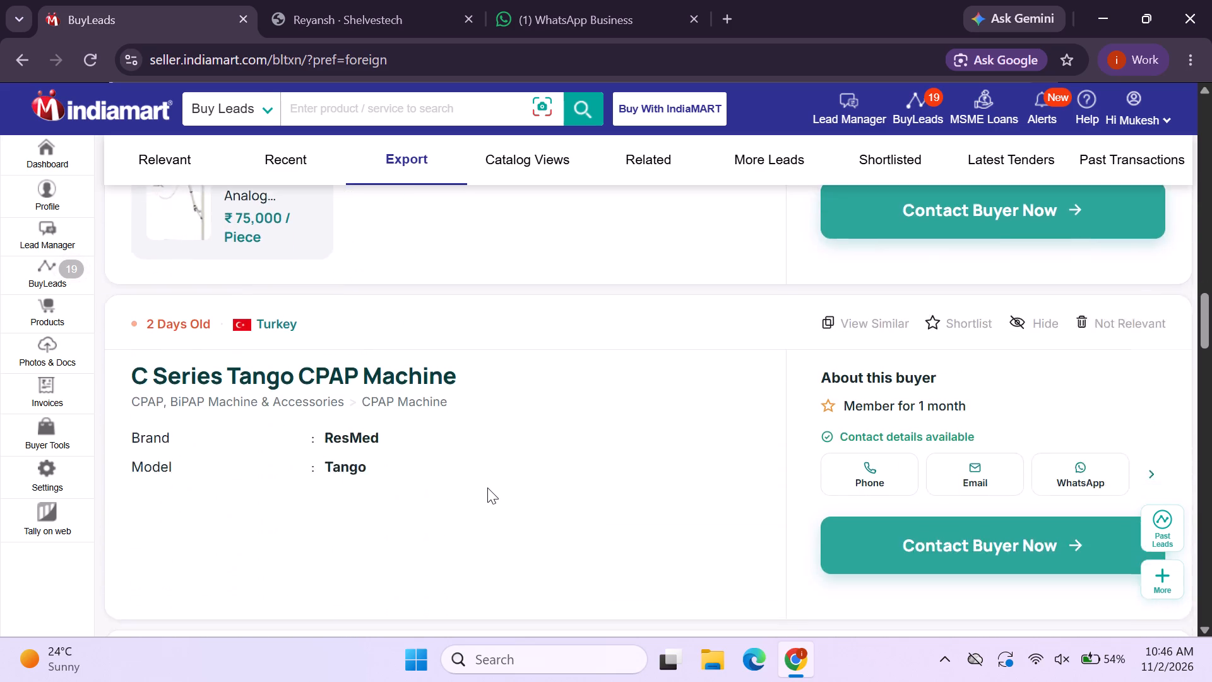
scroll(487, 488, "up", 4)
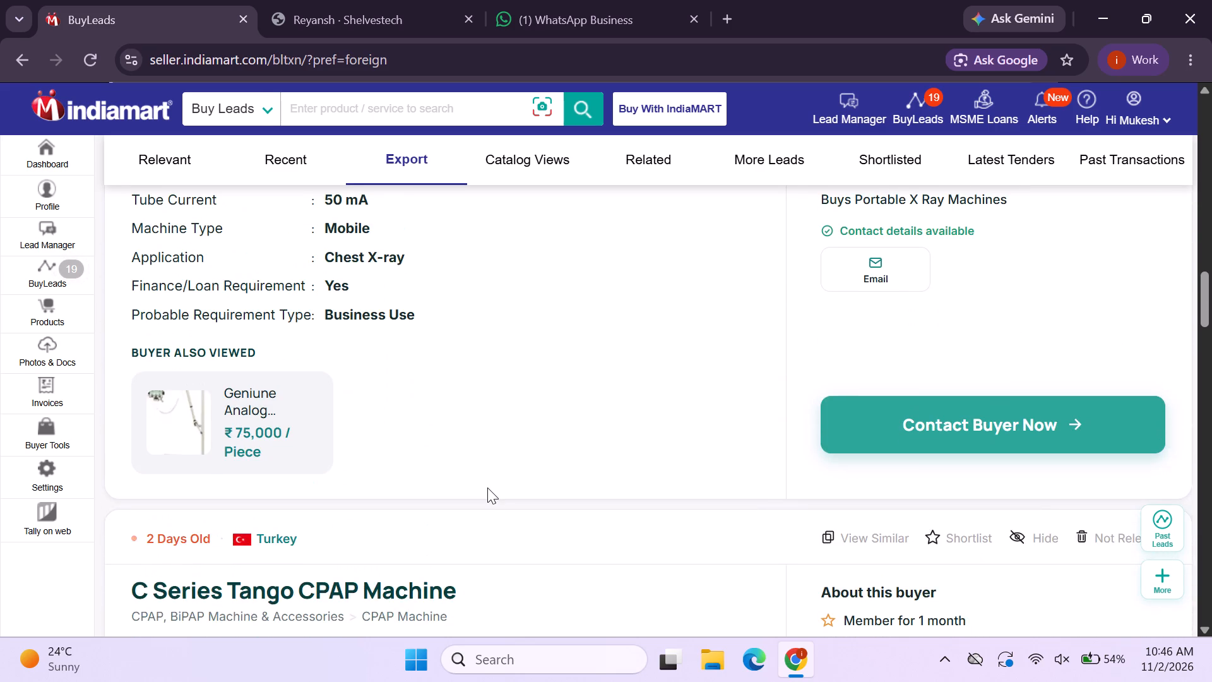
scroll(487, 488, "up", 8)
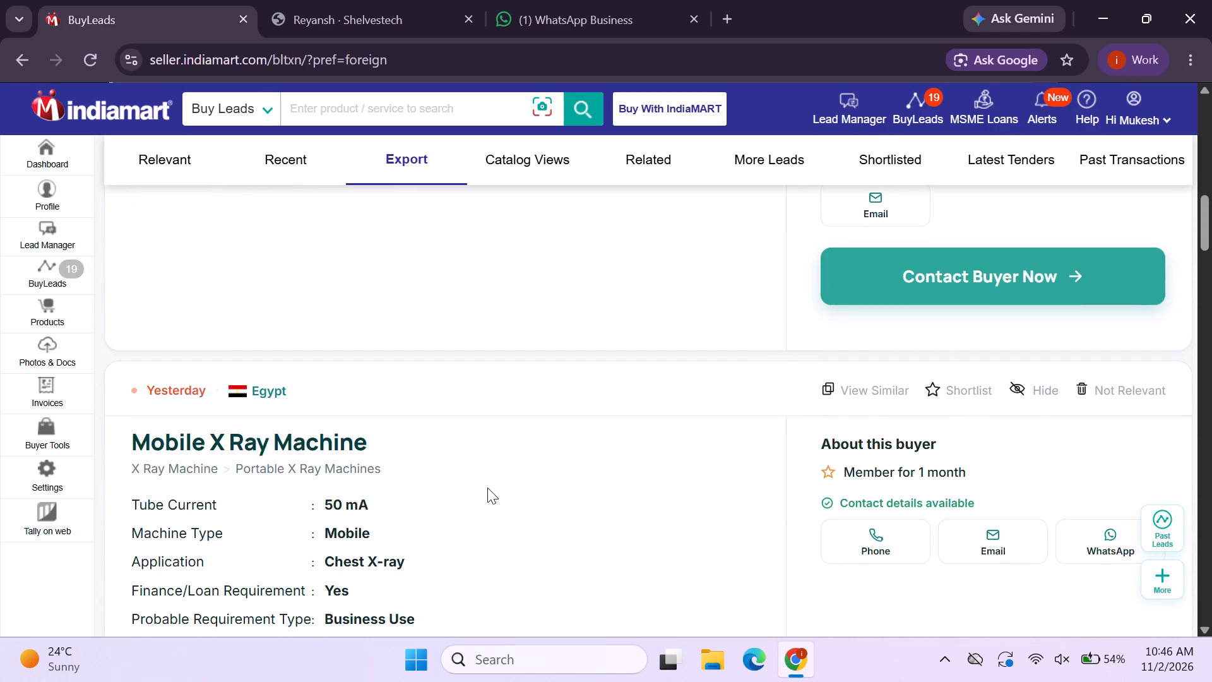
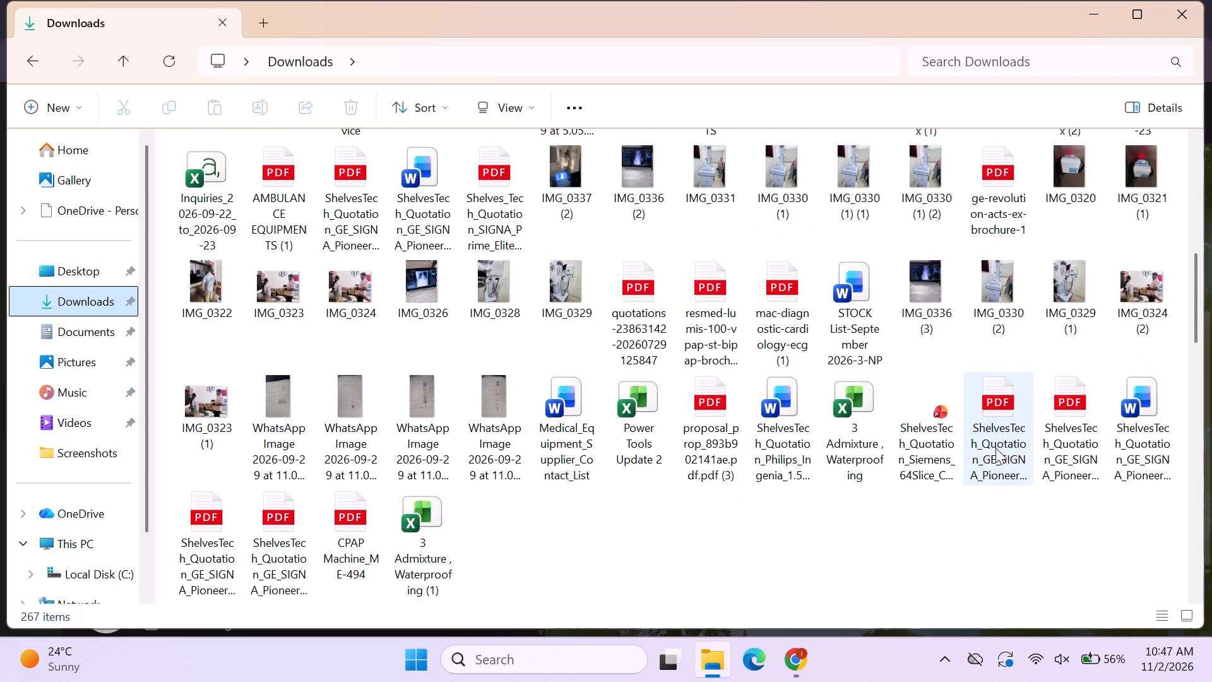
Find the lead_contacts workbook among last week's files in the Downloads folder and open it in Excel.
scroll(995, 448, "down", 1)
scroll(576, 517, "down", 1)
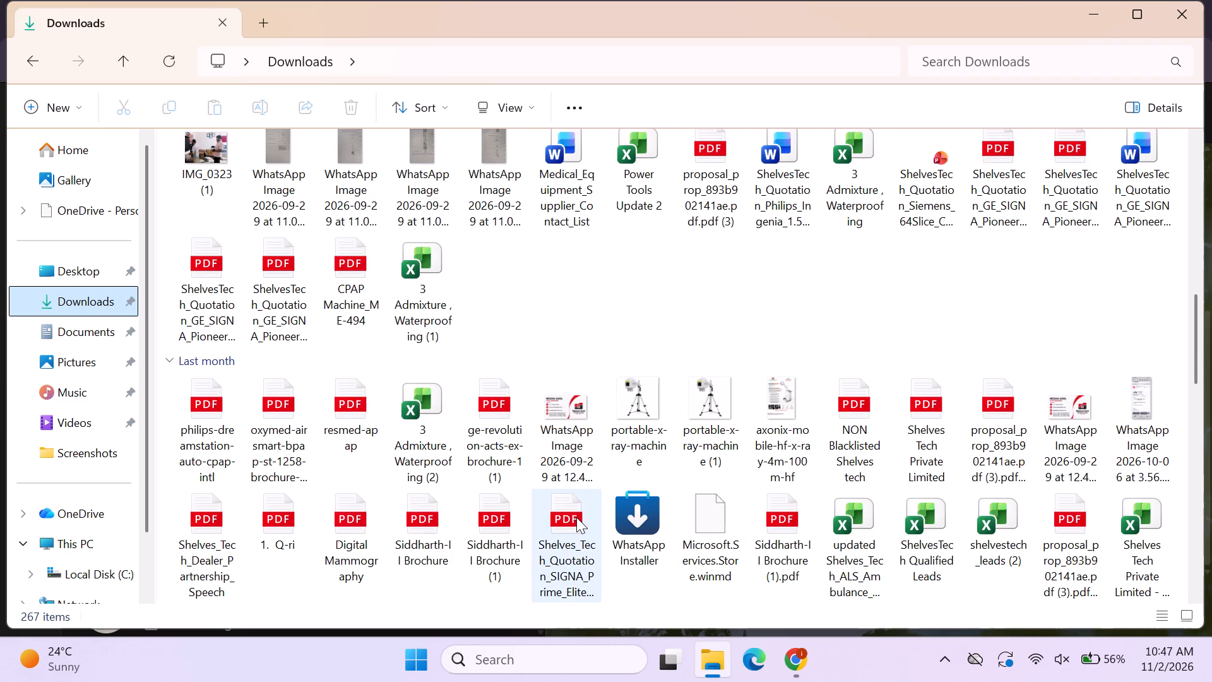
scroll(576, 518, "down", 3)
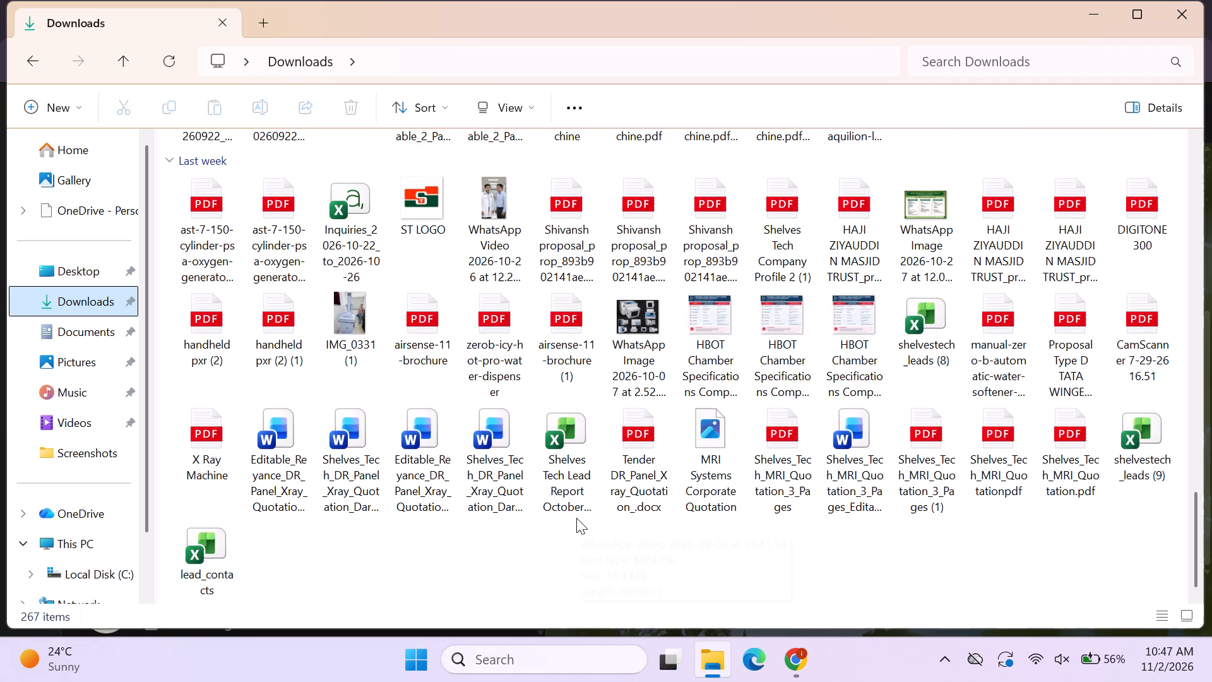
scroll(576, 518, "down", 1)
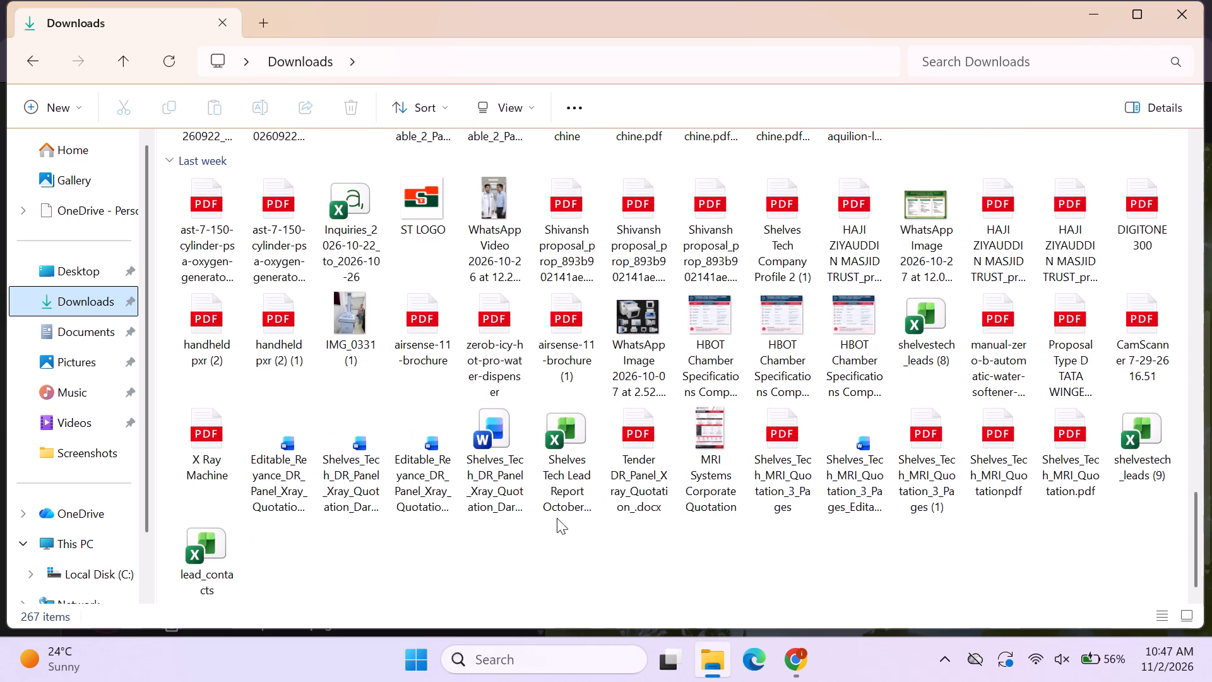
double_click(212, 571)
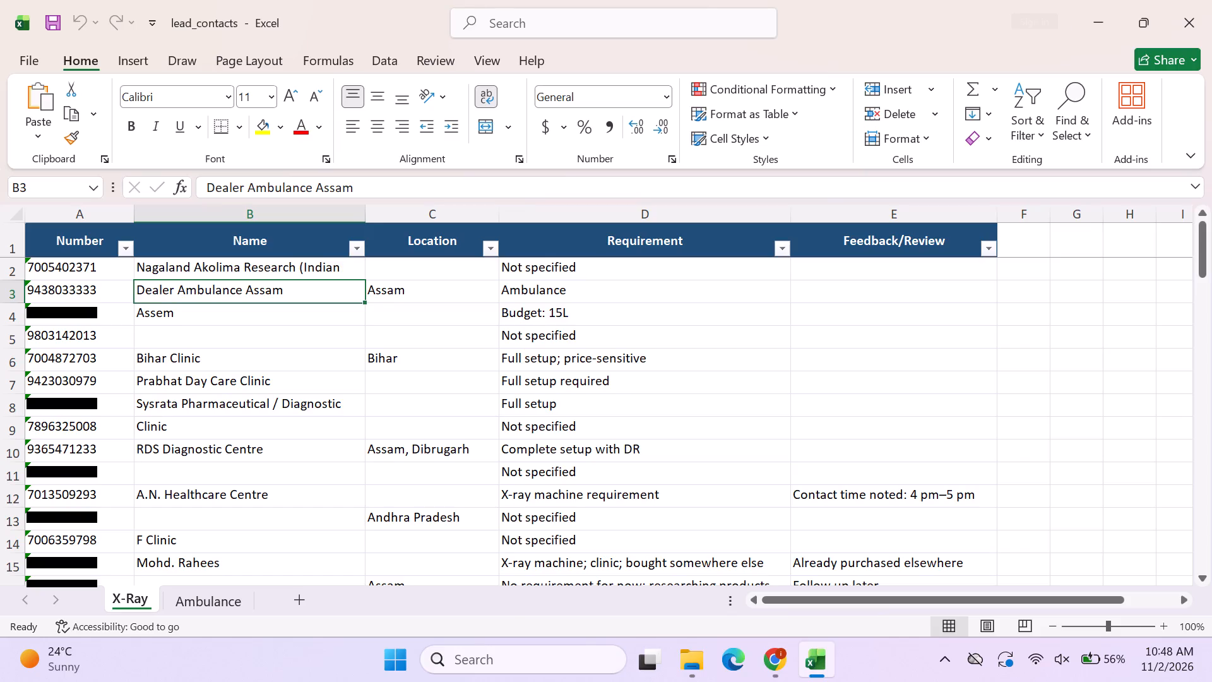
Widen the Name column on the X-Ray sheet of lead_contacts until the longest organisation name fits in full.
left_click(342, 210)
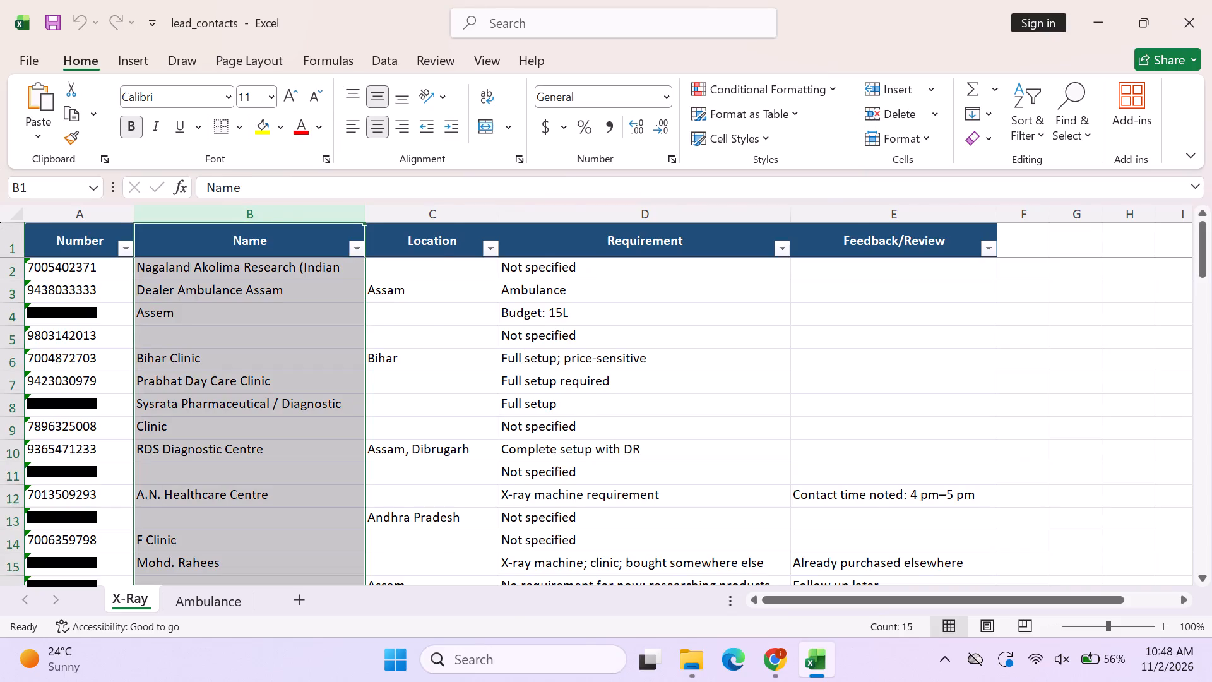
left_click_drag(362, 207, 447, 214)
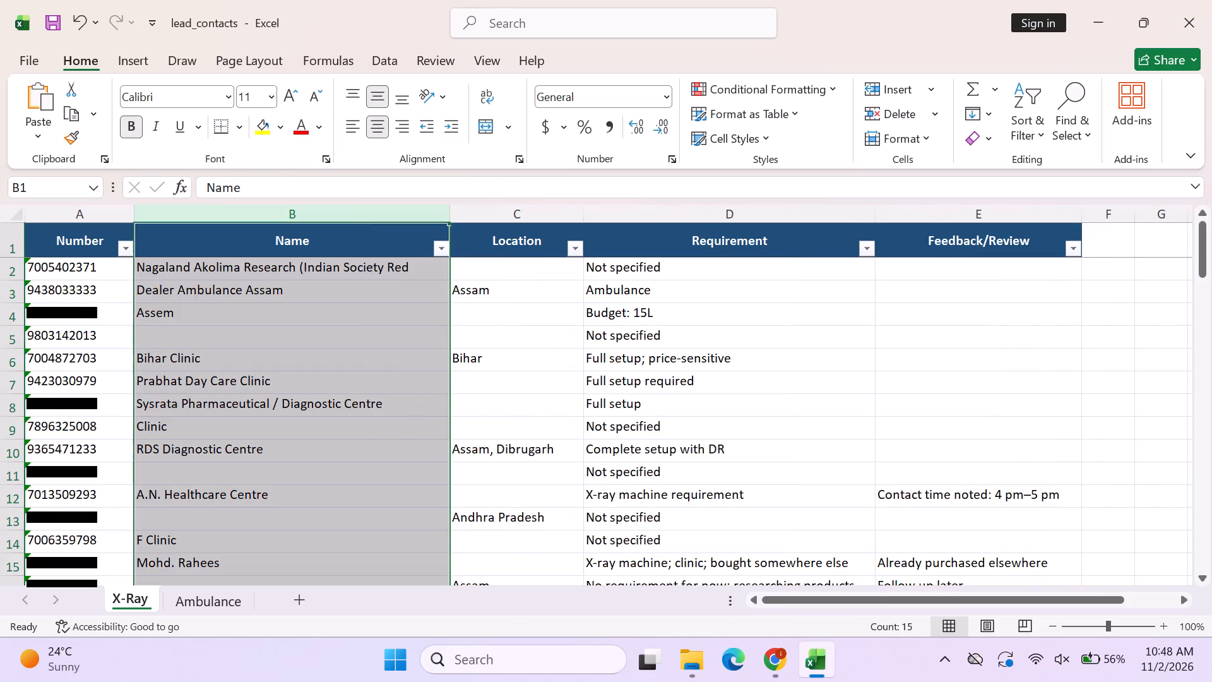
left_click_drag(451, 210, 617, 210)
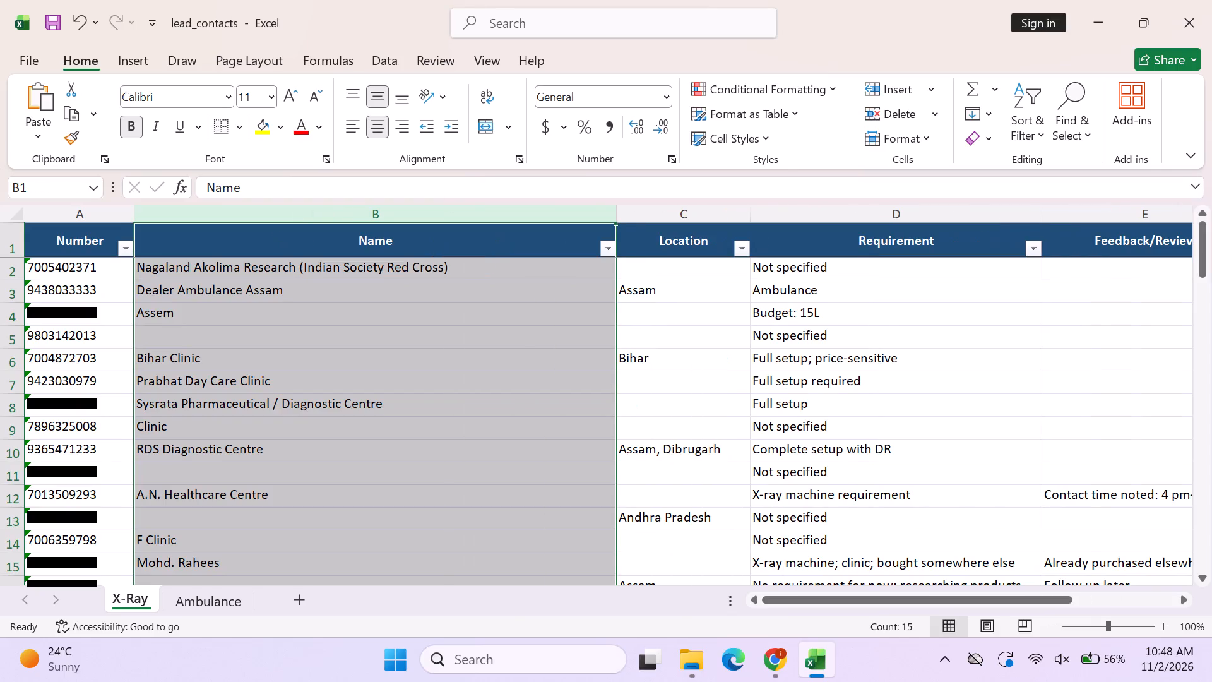
Open the Ambulance sheet of the lead_contacts workbook to view its leads.
left_click(220, 602)
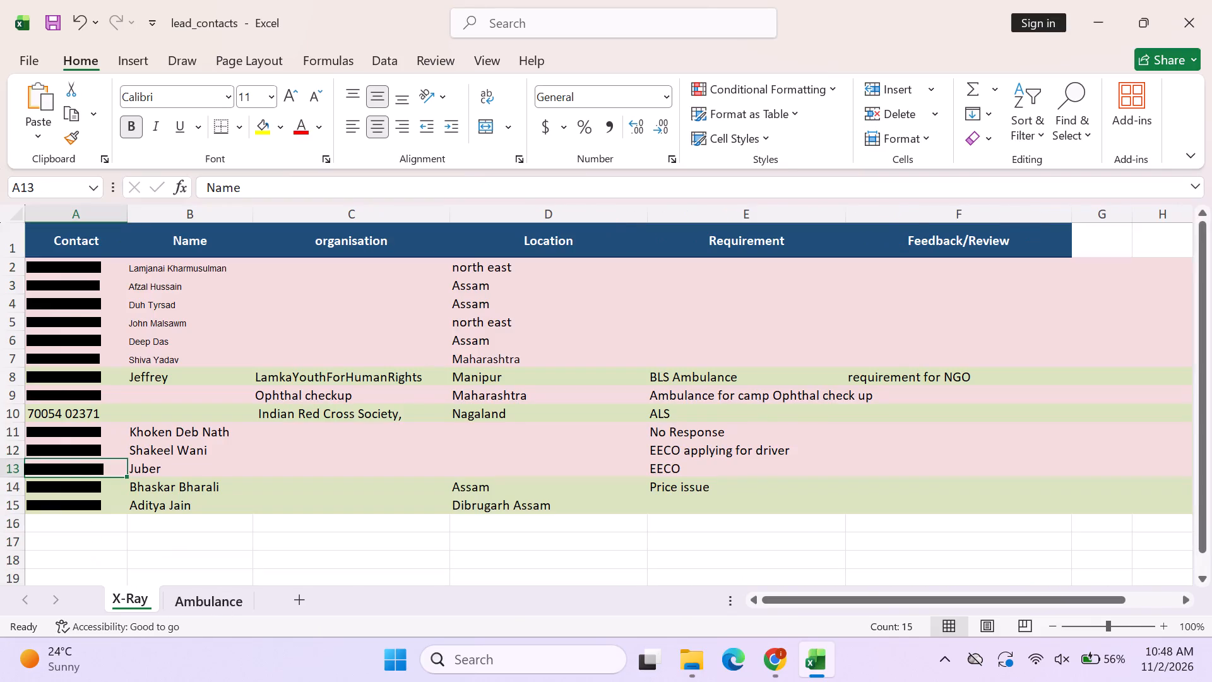
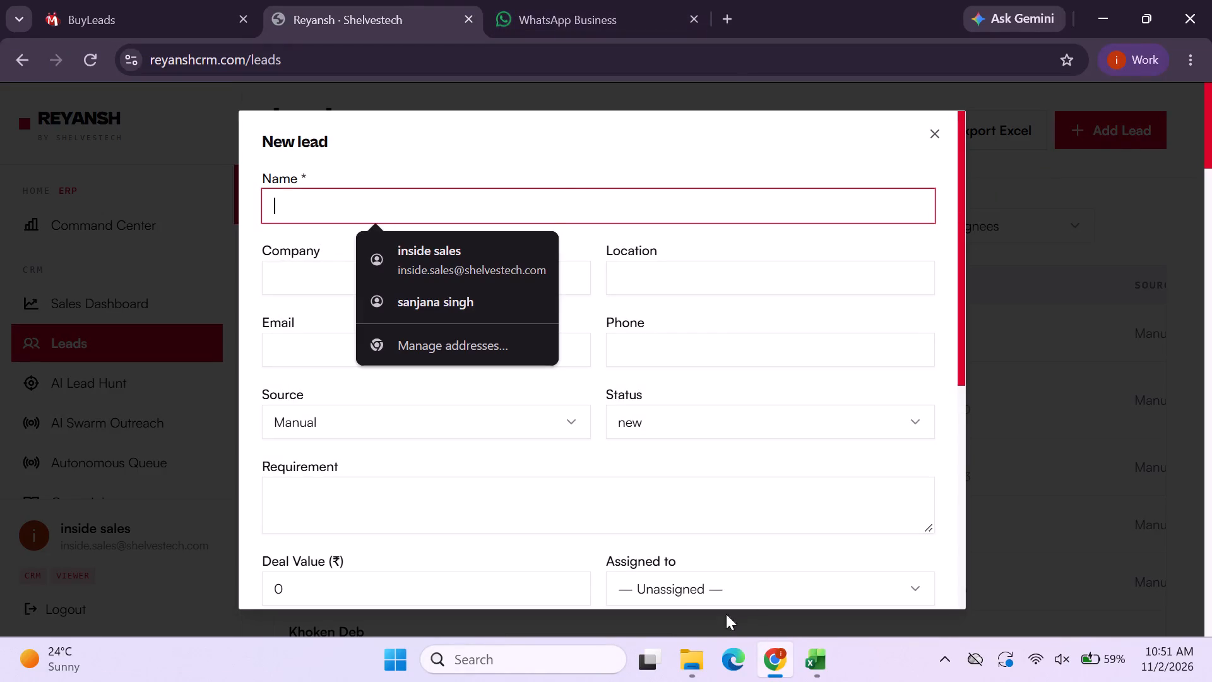
Switch to the lead_contacts workbook in Excel and delete the Nagaland Akolima Research row from the X-Ray sheet.
left_click(686, 556)
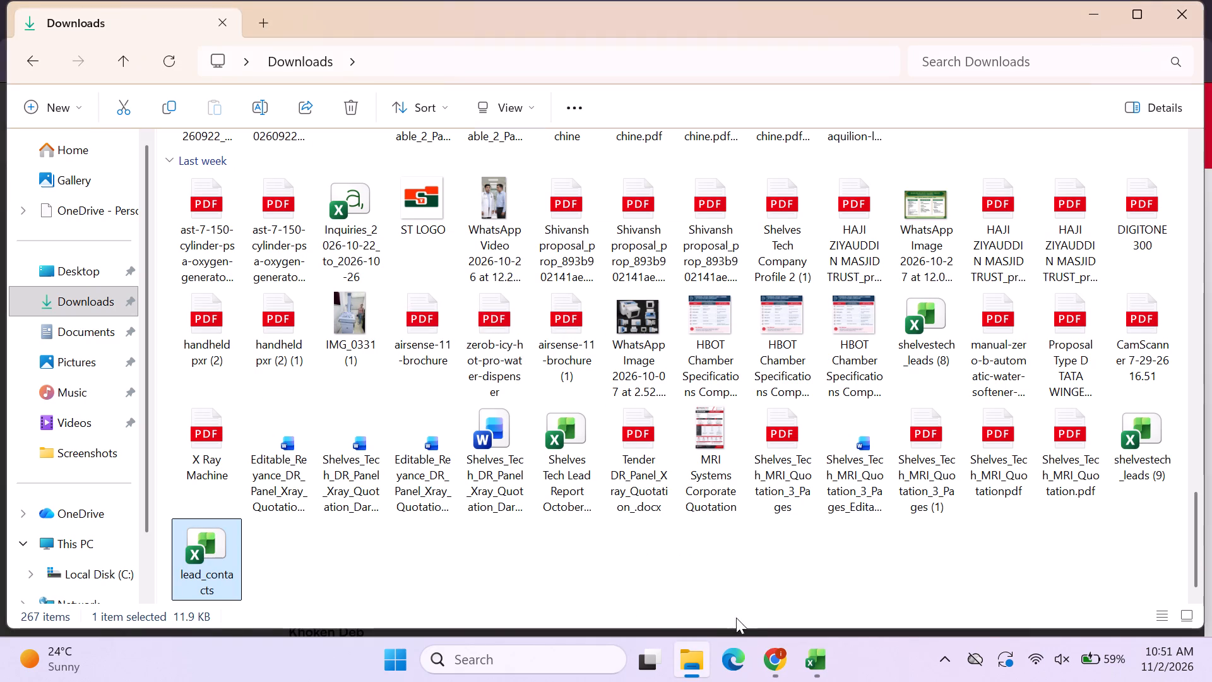
left_click(822, 604)
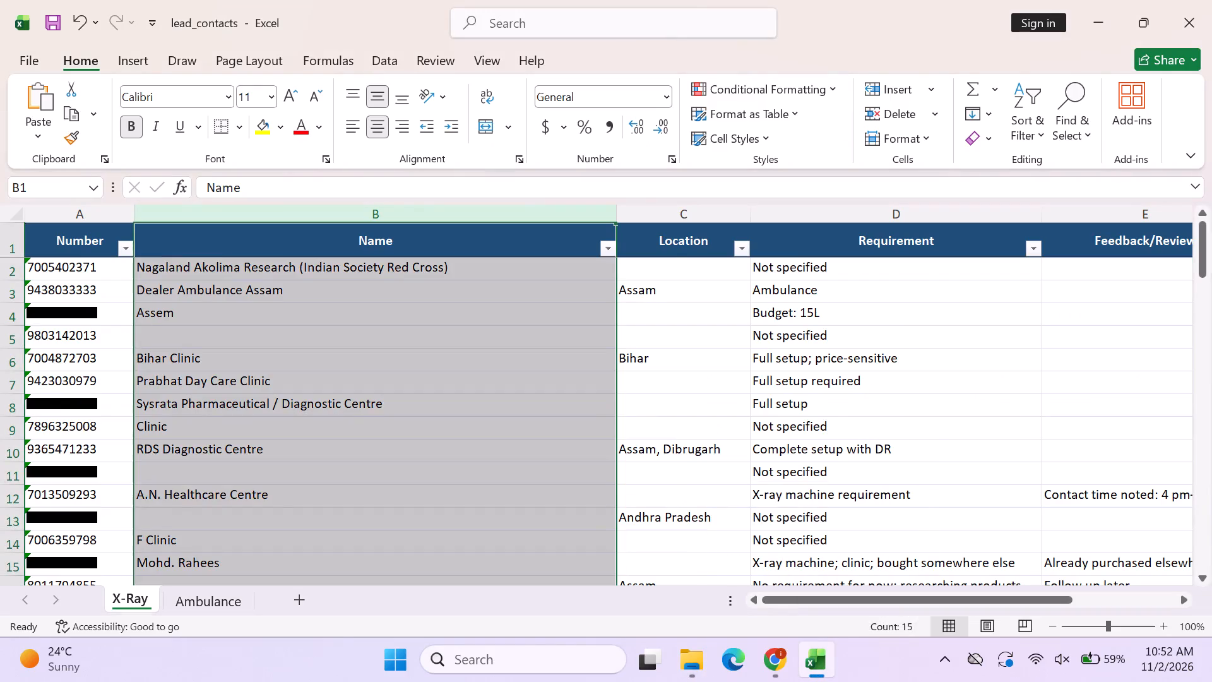
left_click(199, 367)
left_click(10, 265)
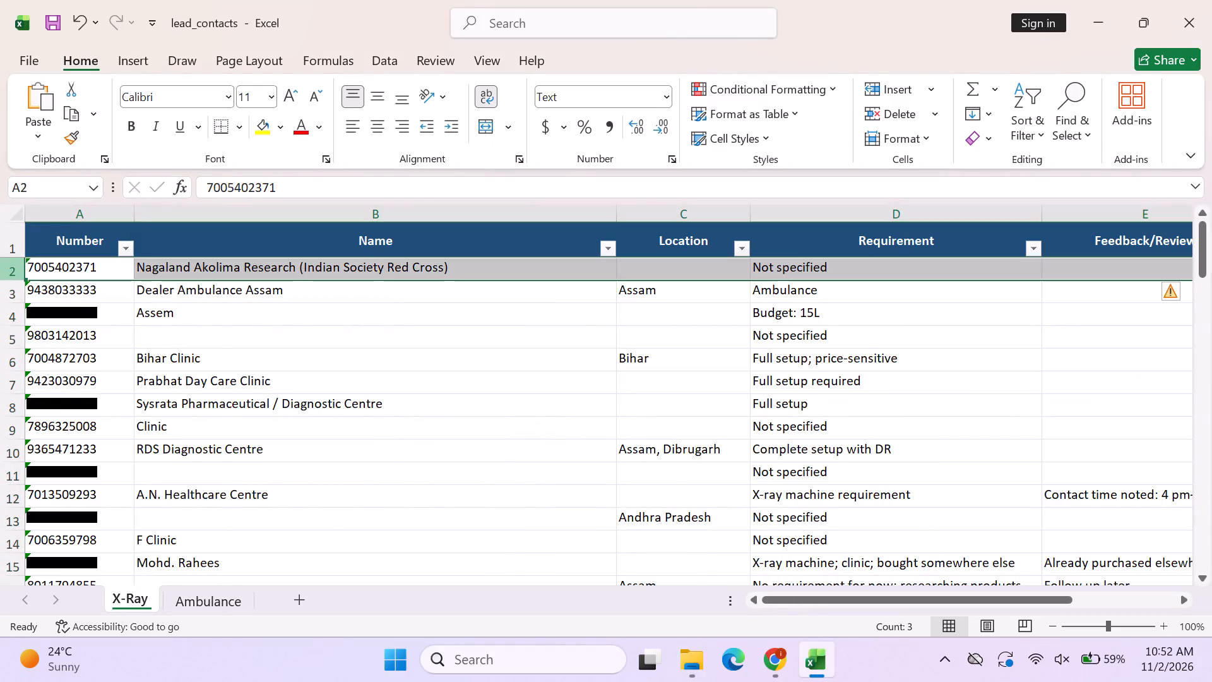
right_click(10, 265)
left_click(53, 471)
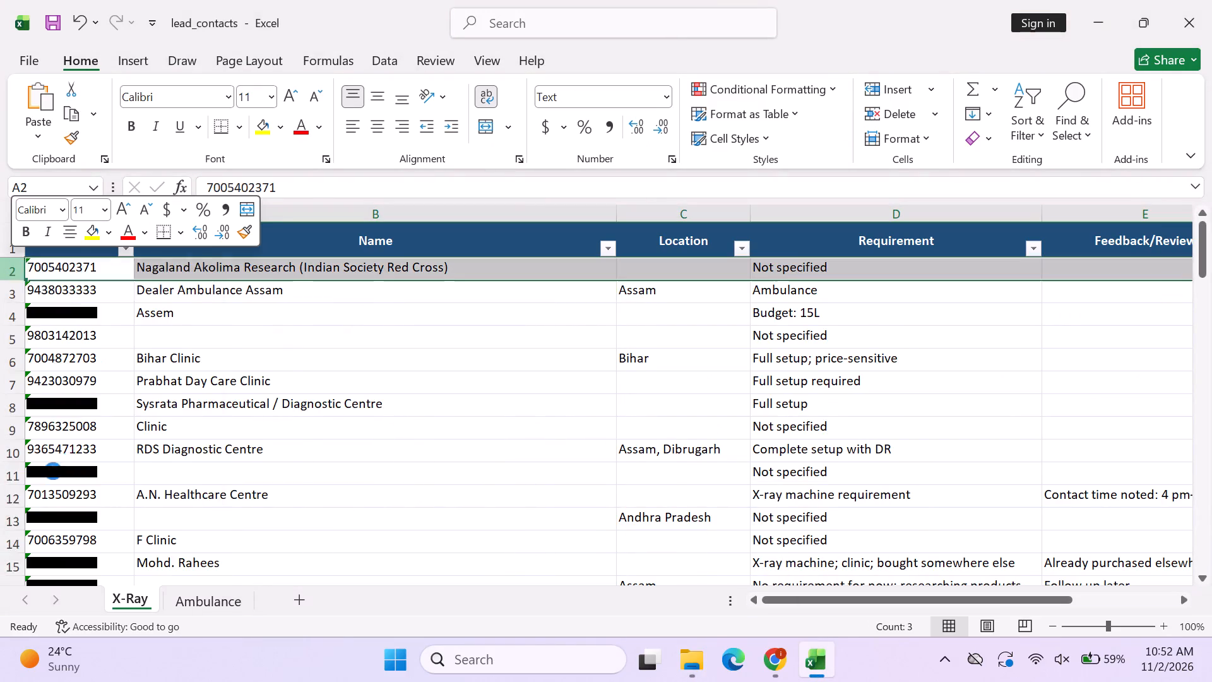
left_click(466, 407)
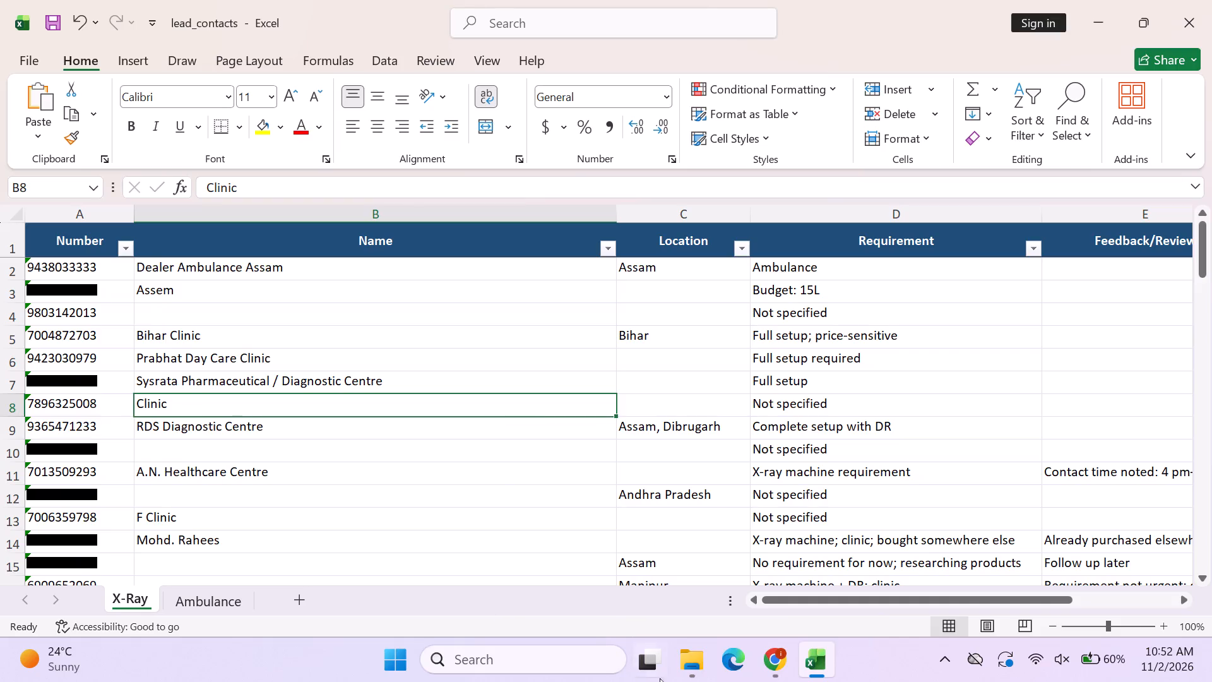
Check the Ambulance sheet's entries, then delete the Dealer Ambulance Assam row from the X-Ray sheet.
left_click(215, 595)
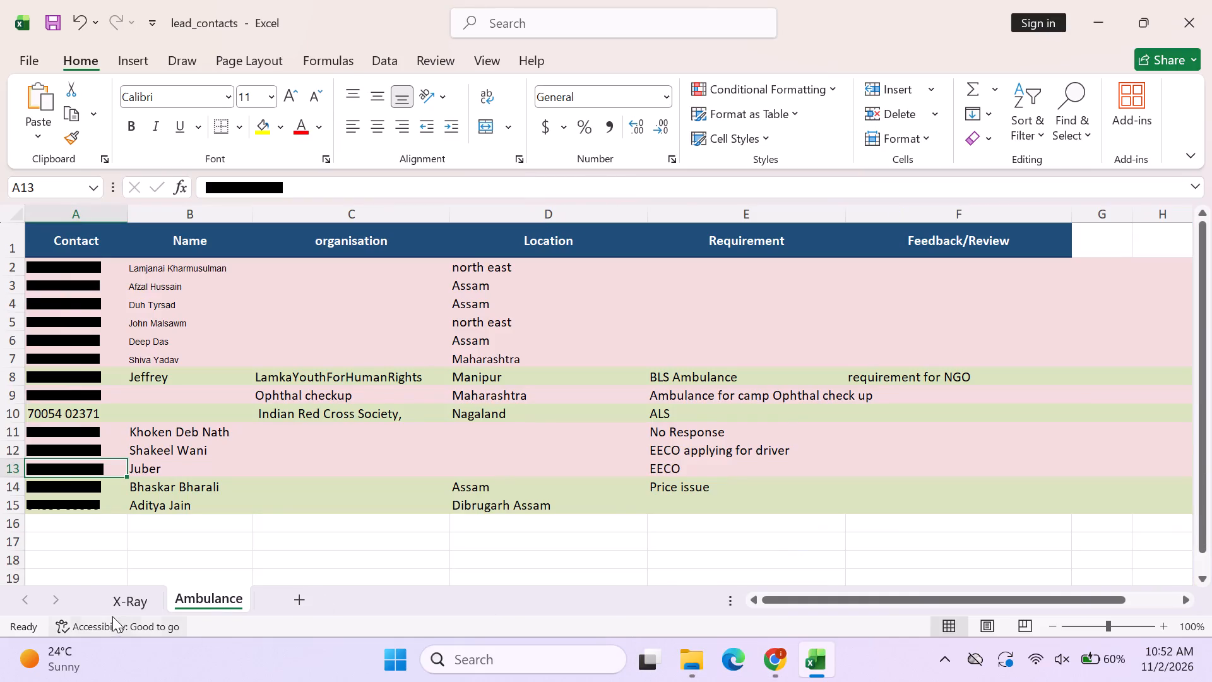
left_click(126, 605)
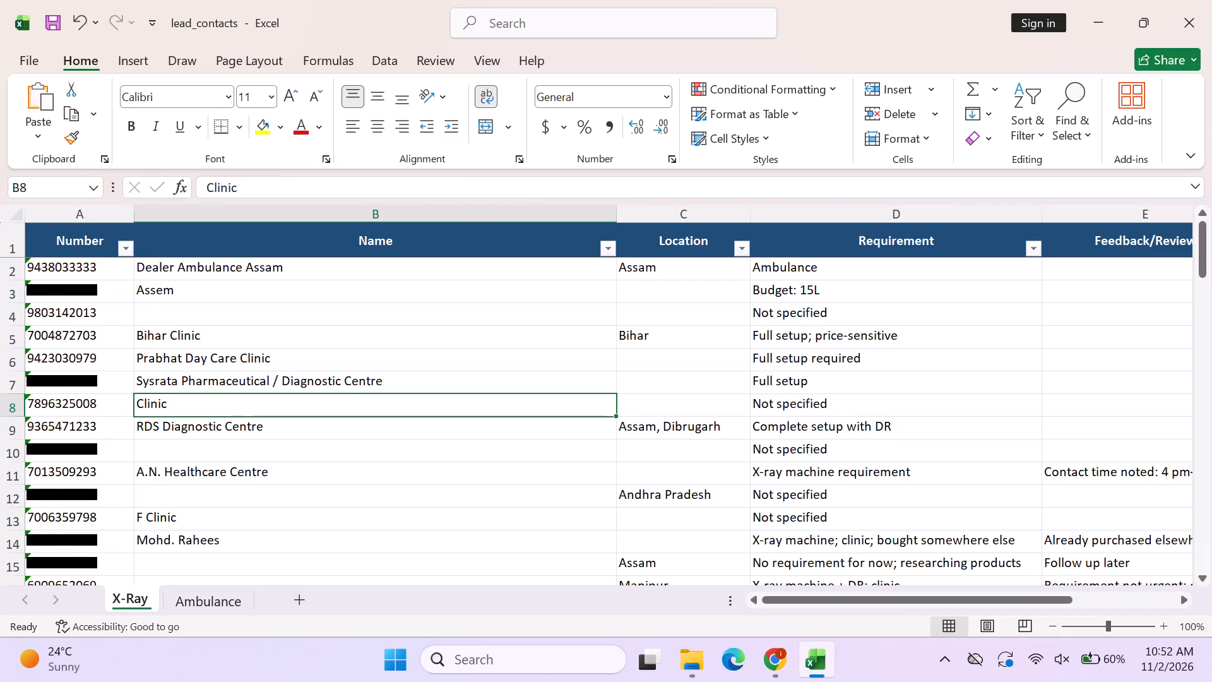
left_click(9, 268)
right_click(9, 268)
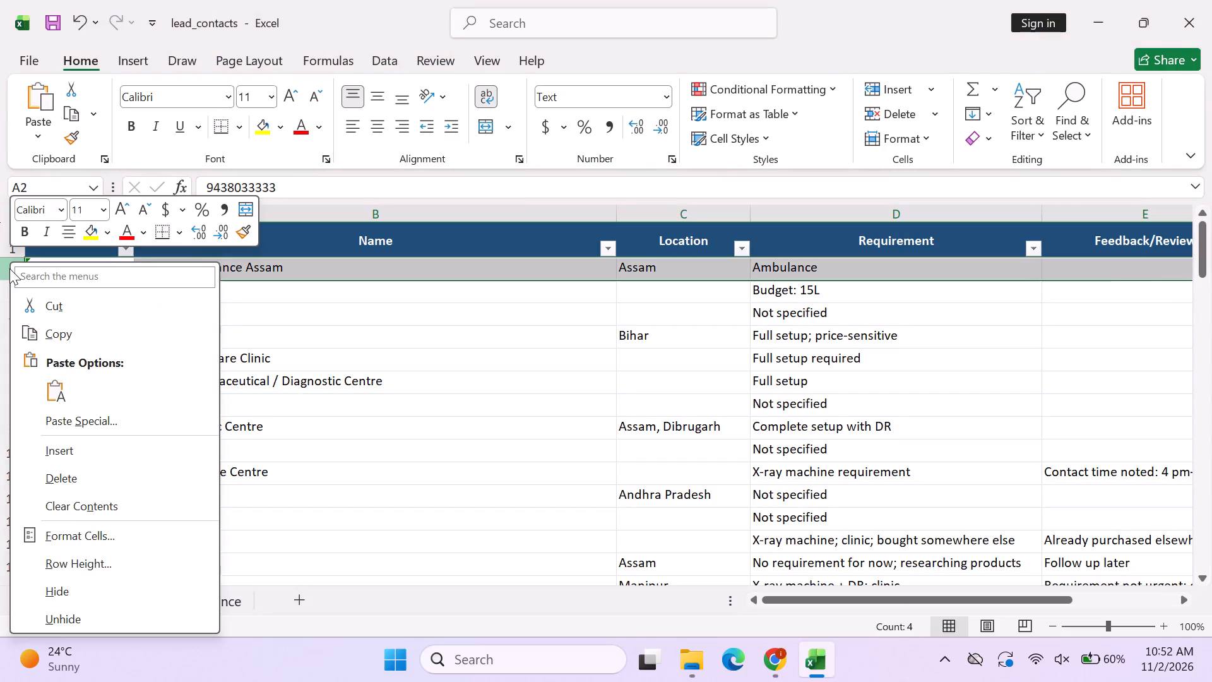
left_click(75, 477)
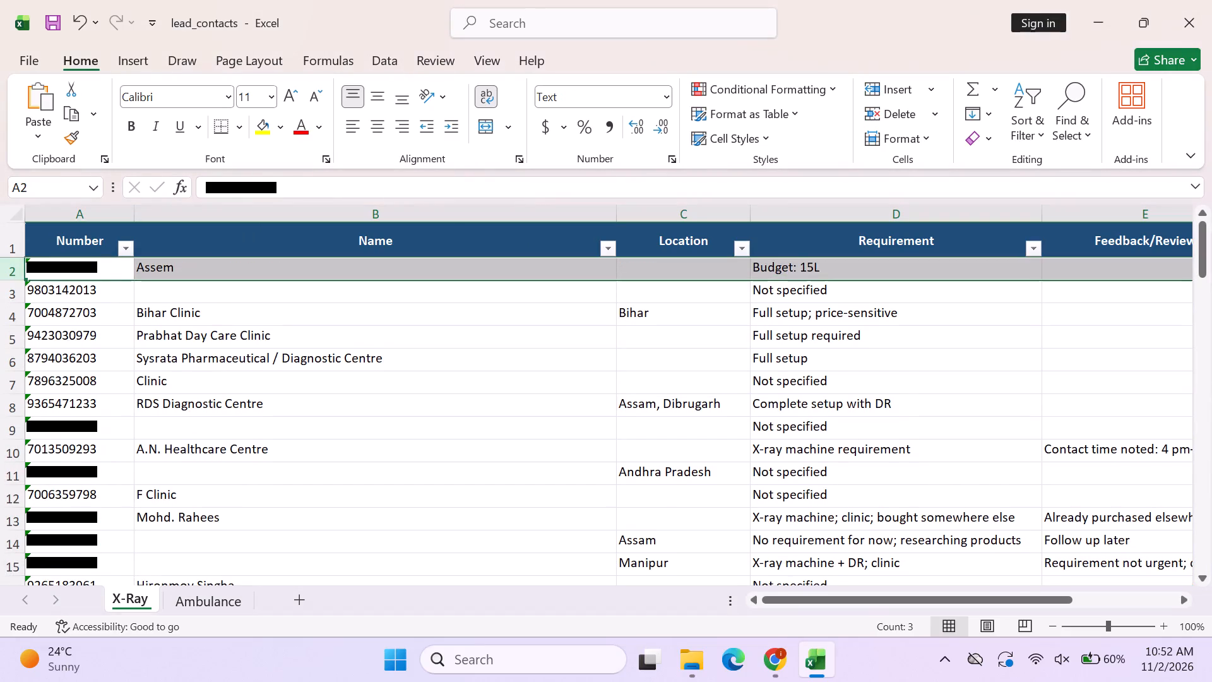
left_click(542, 402)
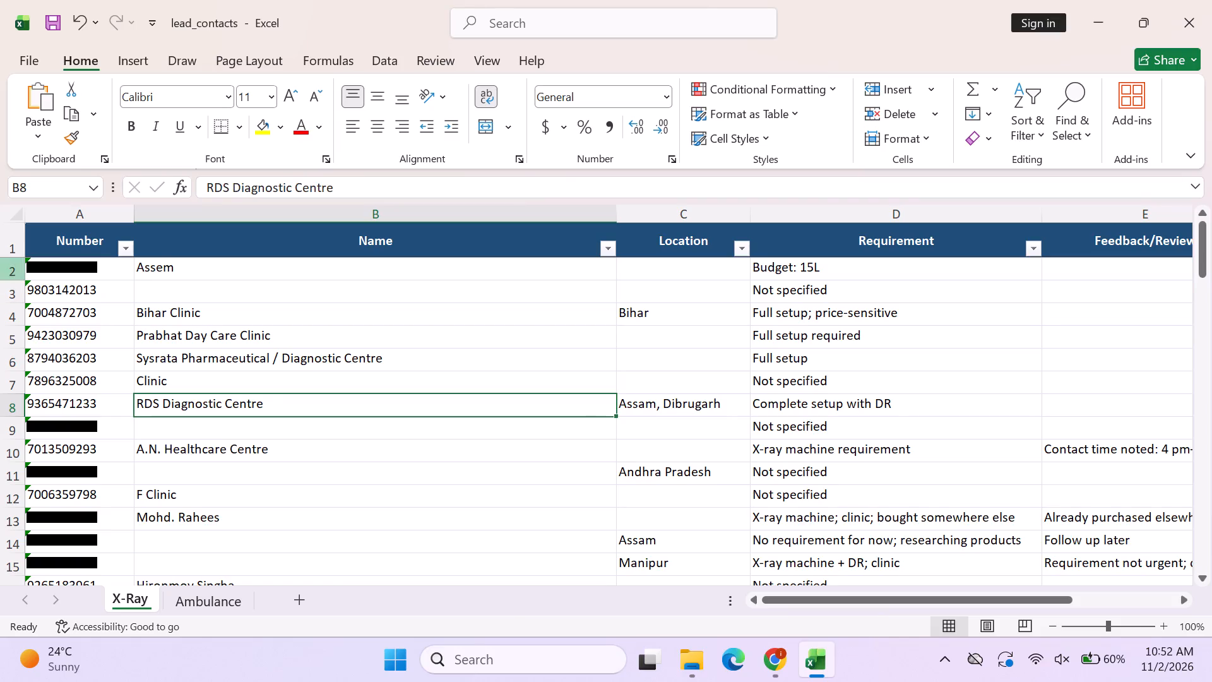
Append "15L Budget" to the "Price issue" requirement of the Assam lead in row 14 of the Ambulance sheet.
left_click(3, 270)
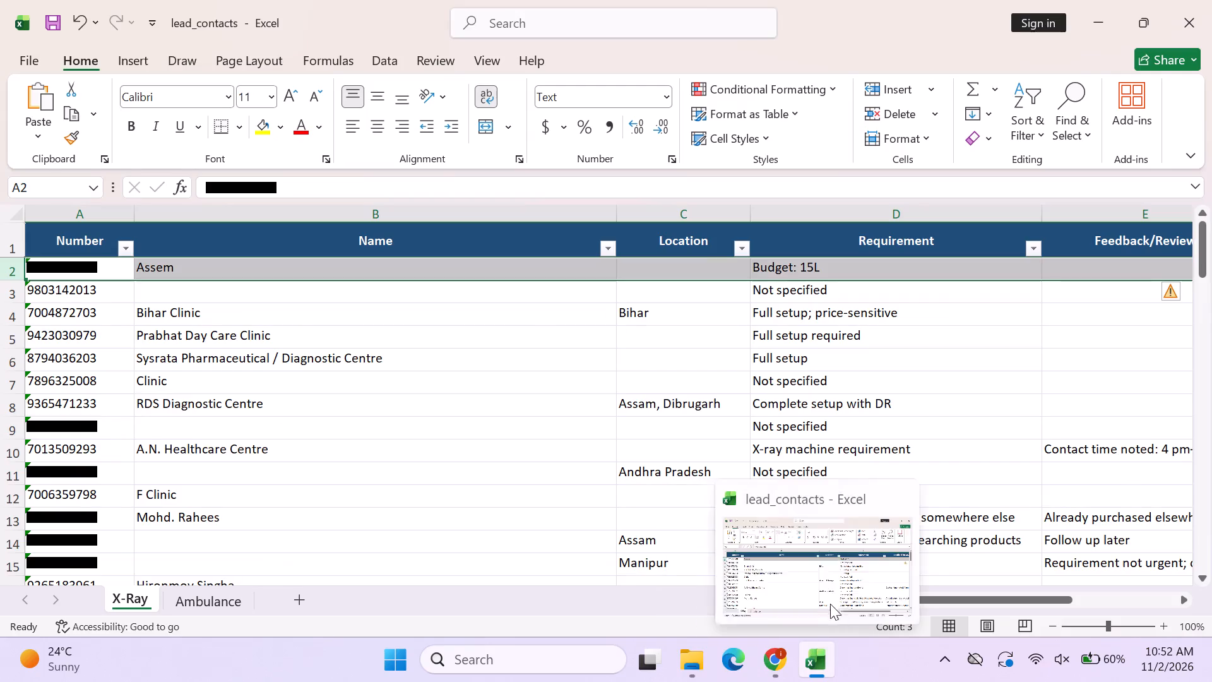
left_click(833, 599)
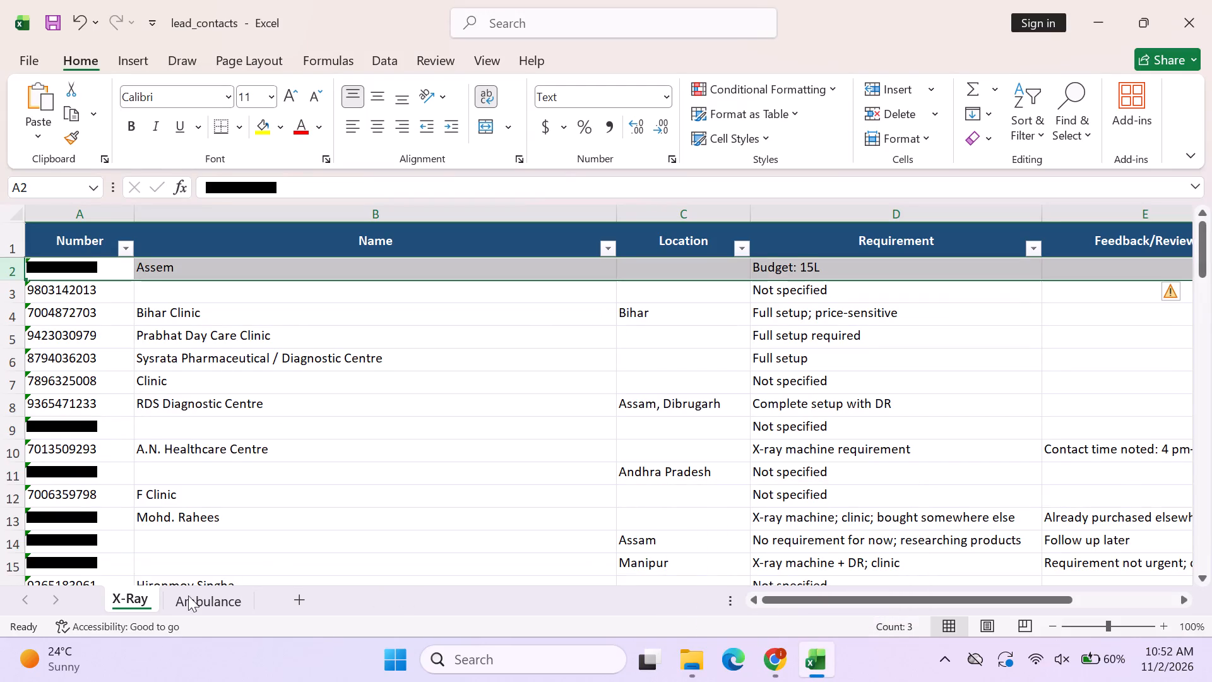
left_click(205, 596)
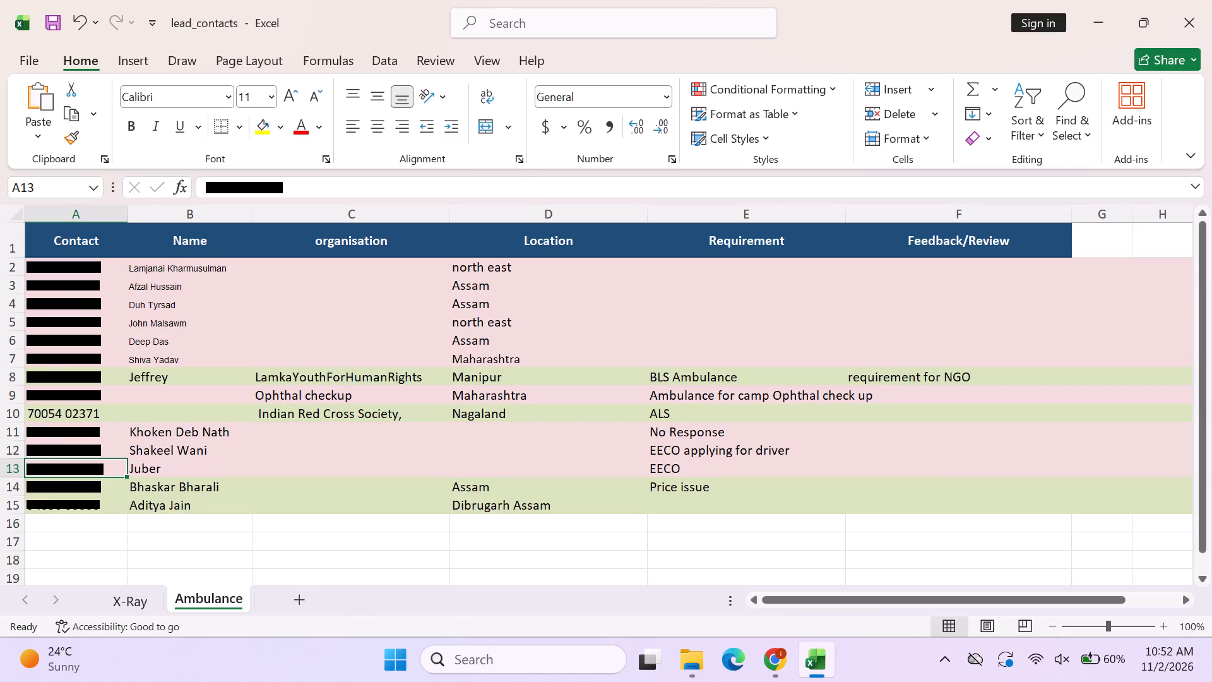
double_click(771, 486)
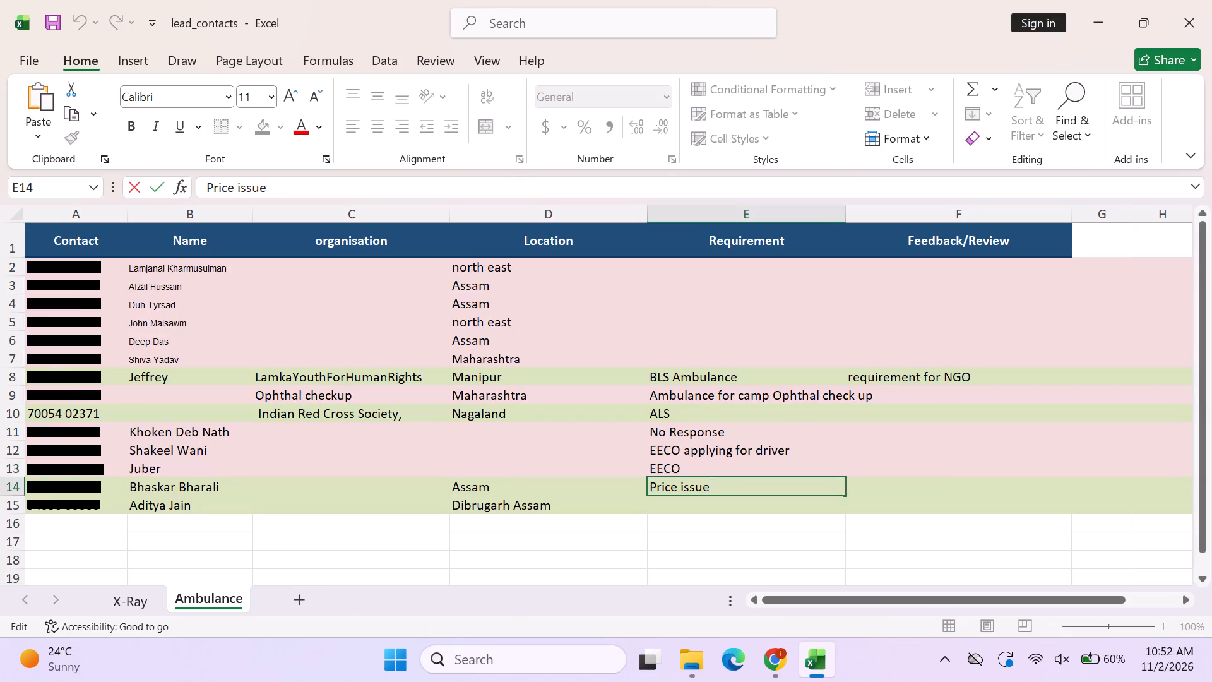
key("space")
type("15")
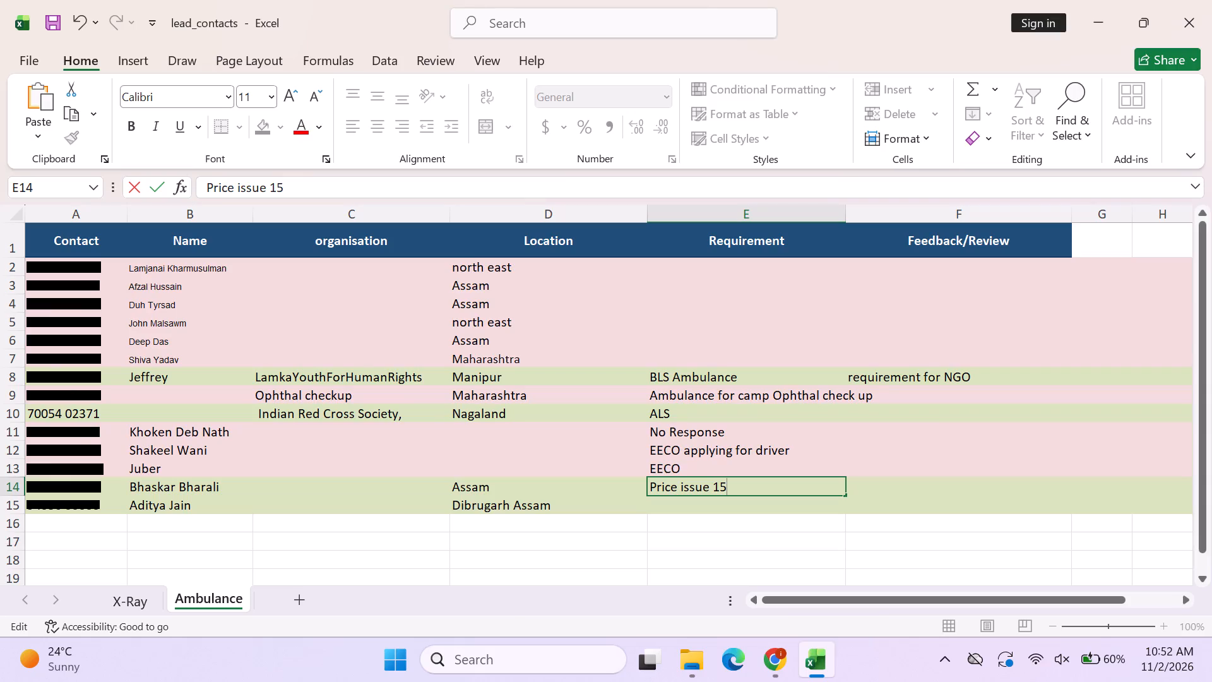
type("L")
key("space")
type("udget")
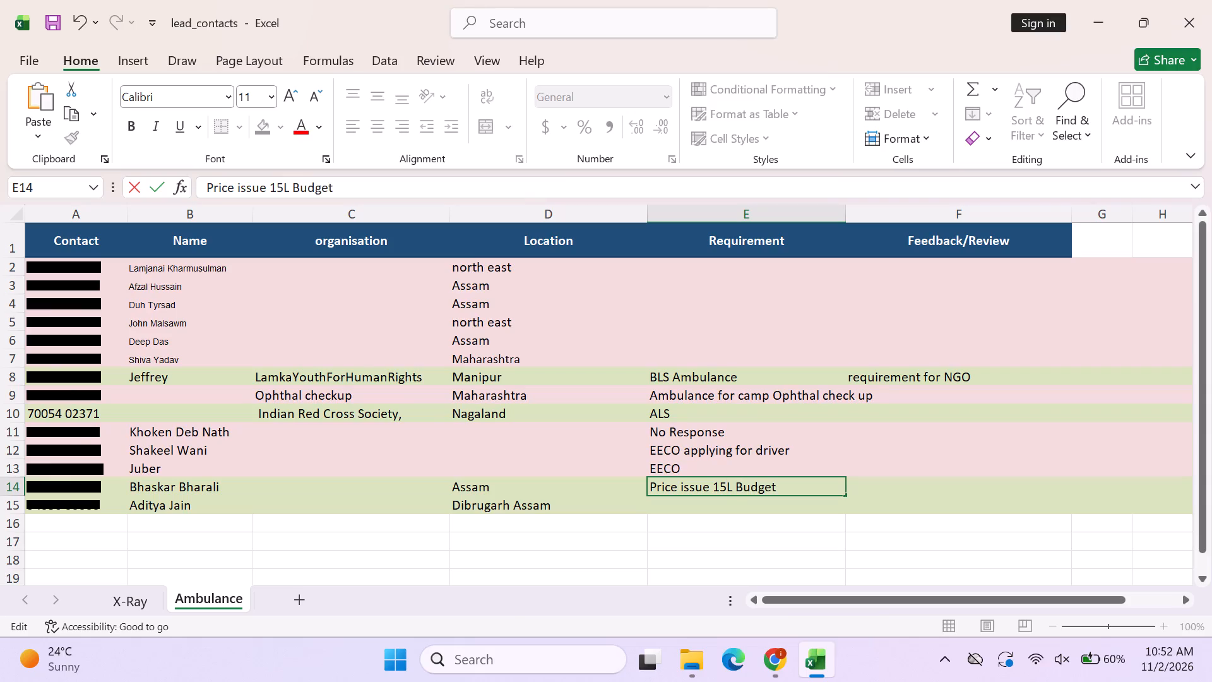
left_click(571, 556)
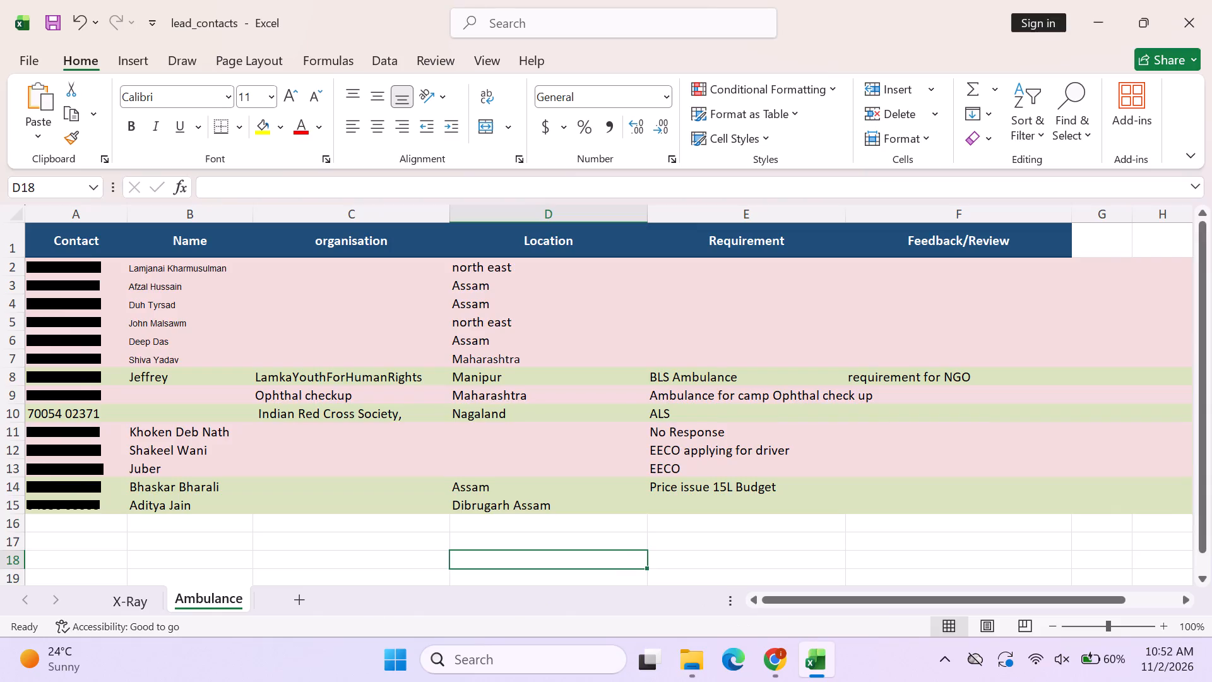
Delete the Assem row with the 15L budget from the X-Ray sheet.
left_click(132, 602)
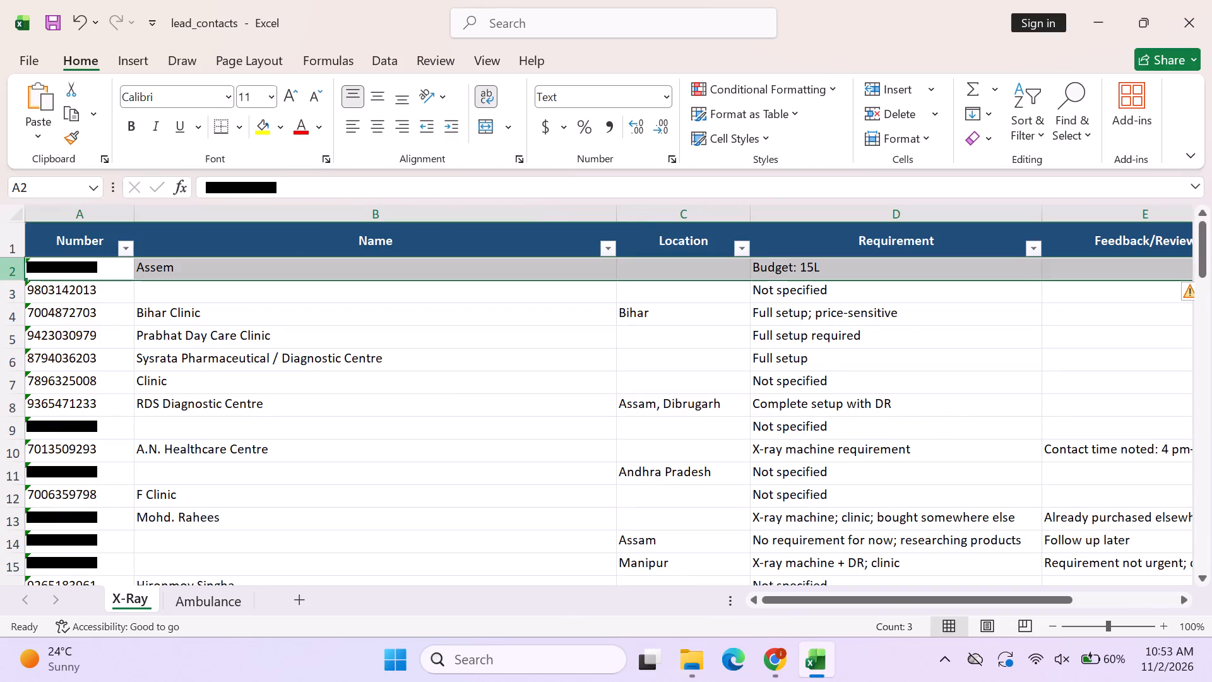
right_click(11, 273)
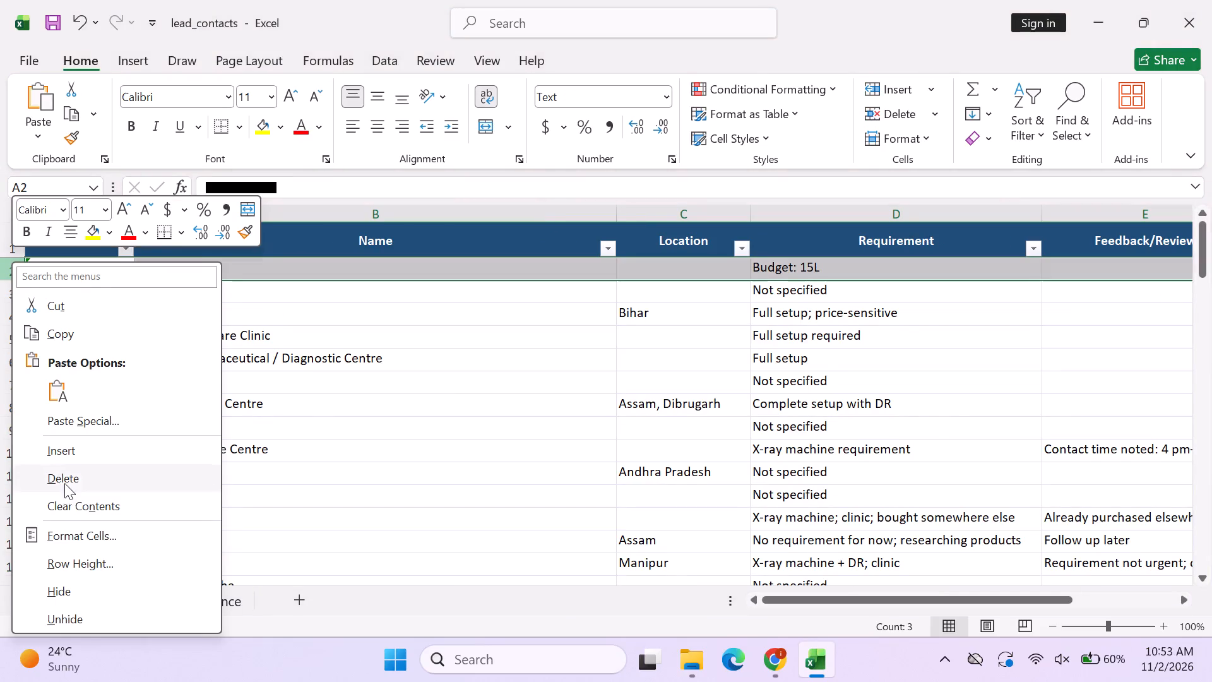
left_click(66, 477)
left_click(340, 416)
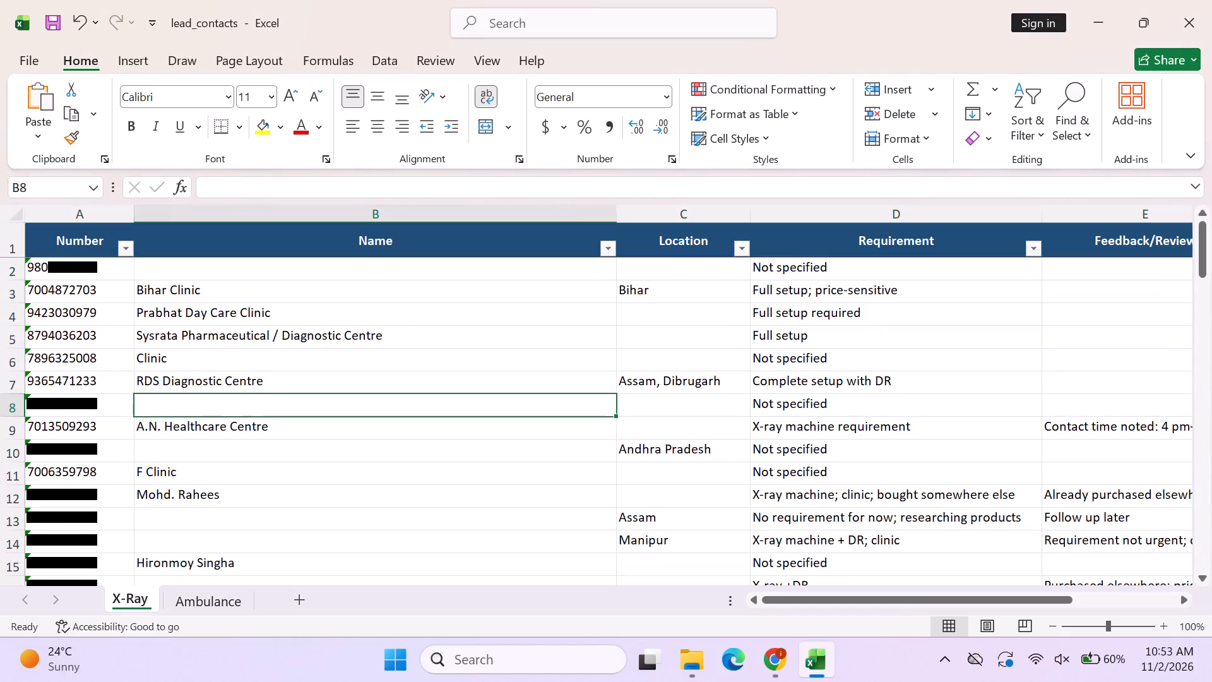
Examine the remaining X-Ray leads from first to last row, including their locations, requirements and feedback.
left_click(2, 266)
left_click(249, 467)
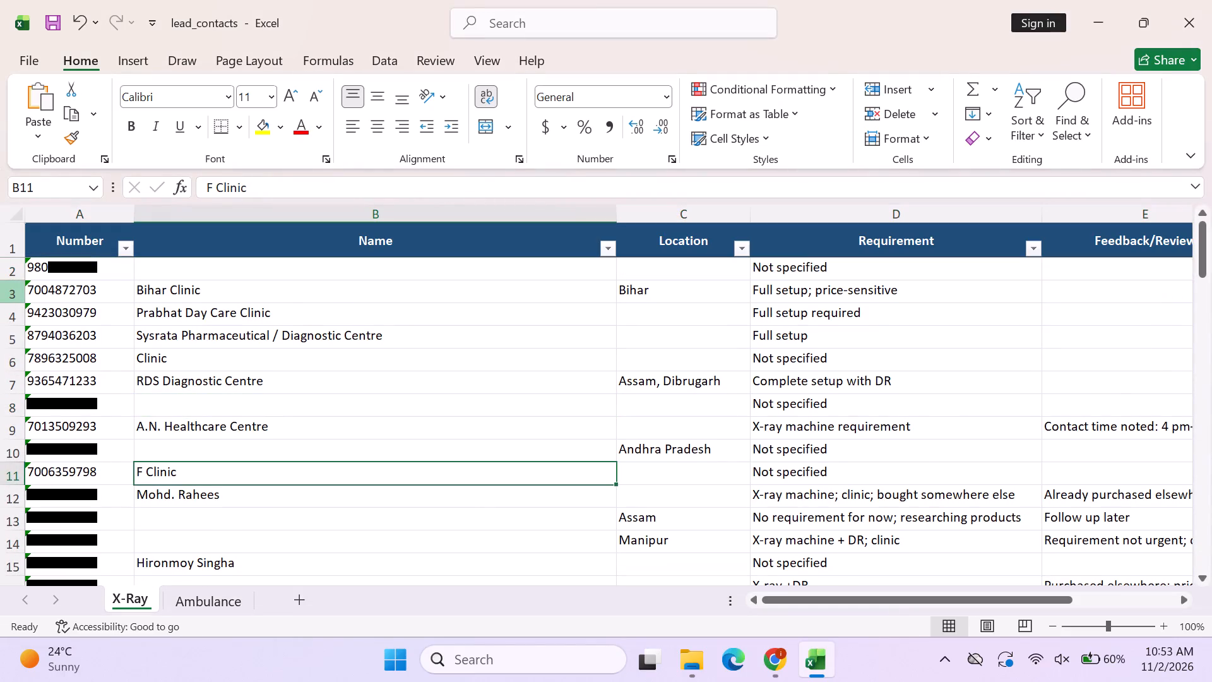
left_click(20, 289)
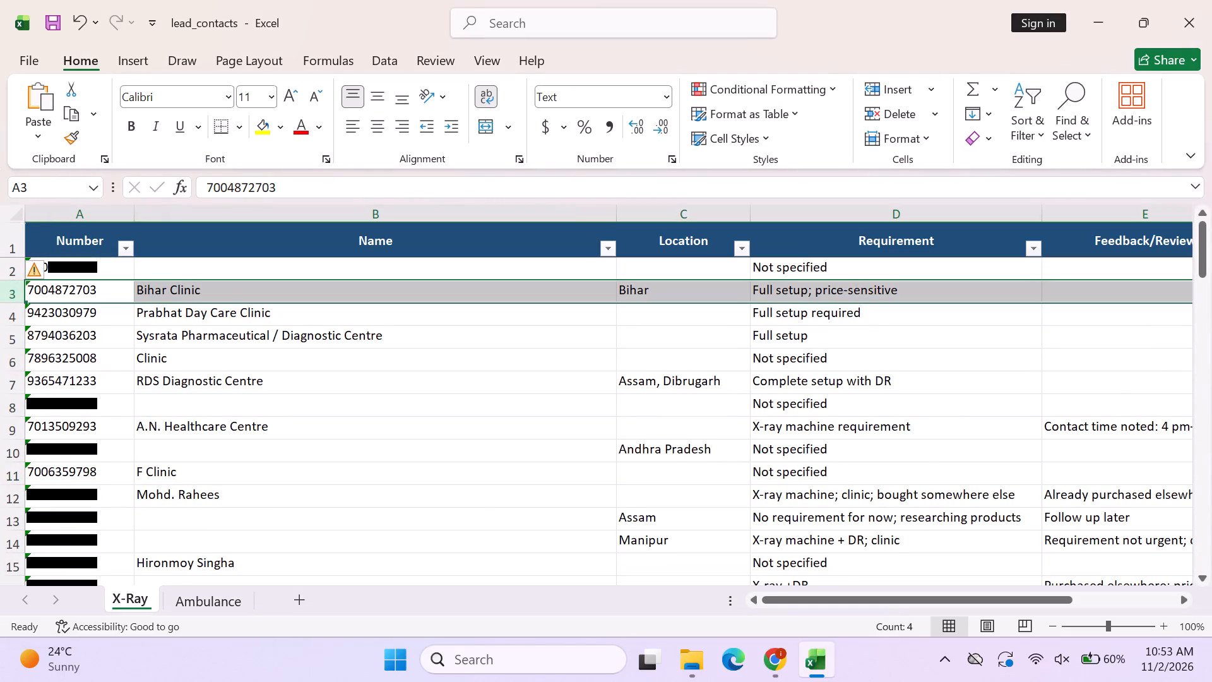
scroll(656, 452, "down", 3)
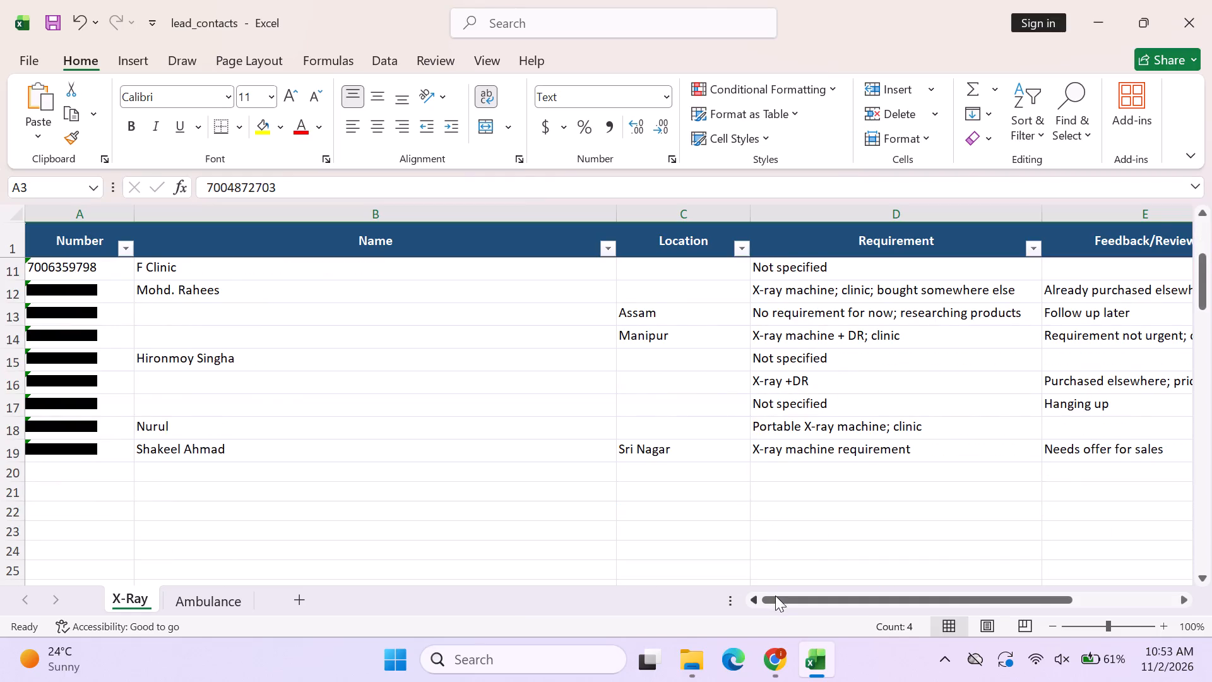
left_click_drag(777, 596, 843, 593)
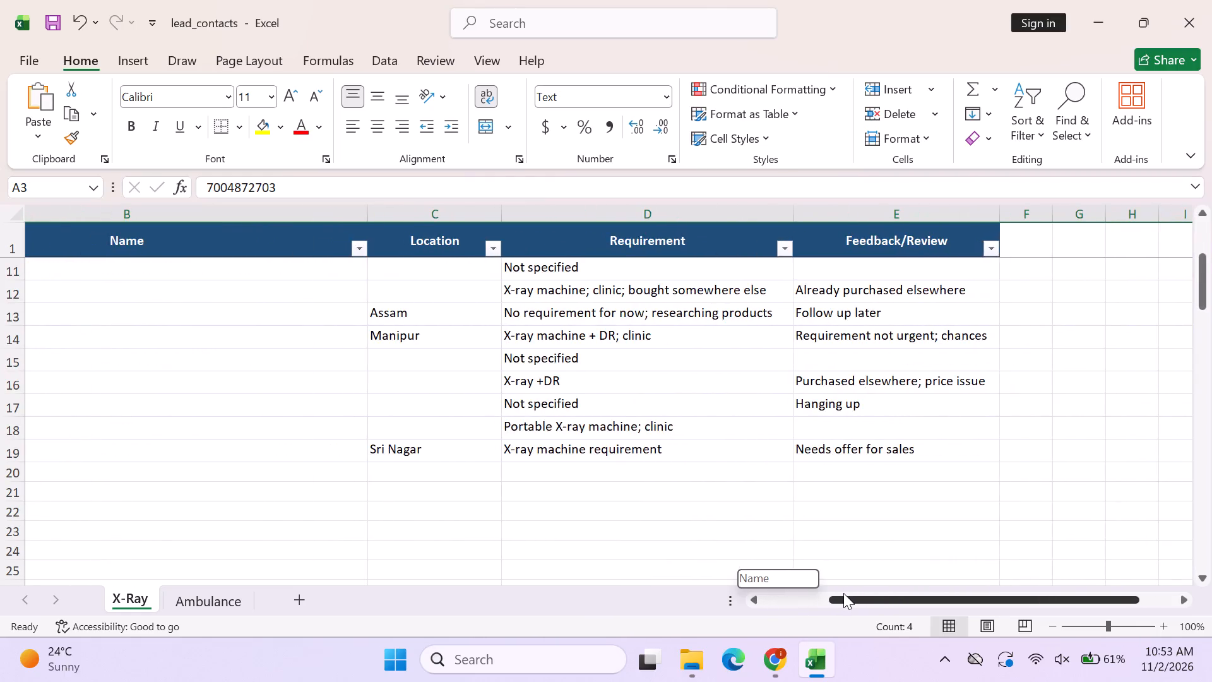
left_click_drag(843, 593, 757, 602)
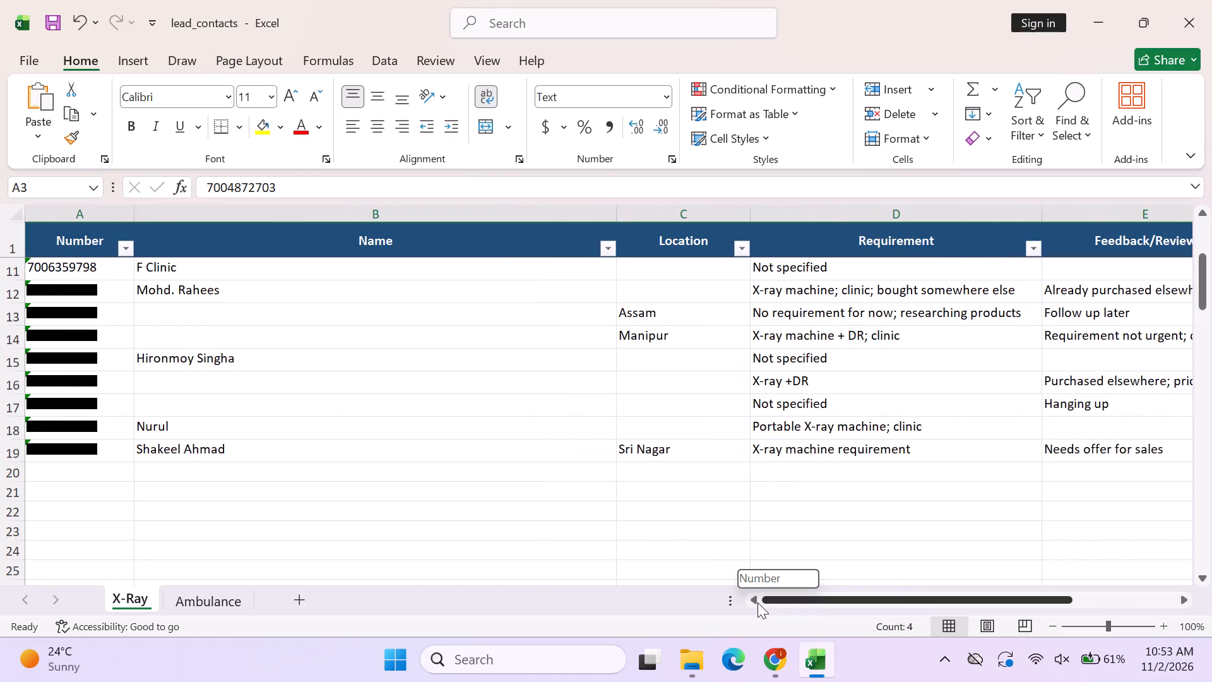
left_click_drag(757, 602, 754, 604)
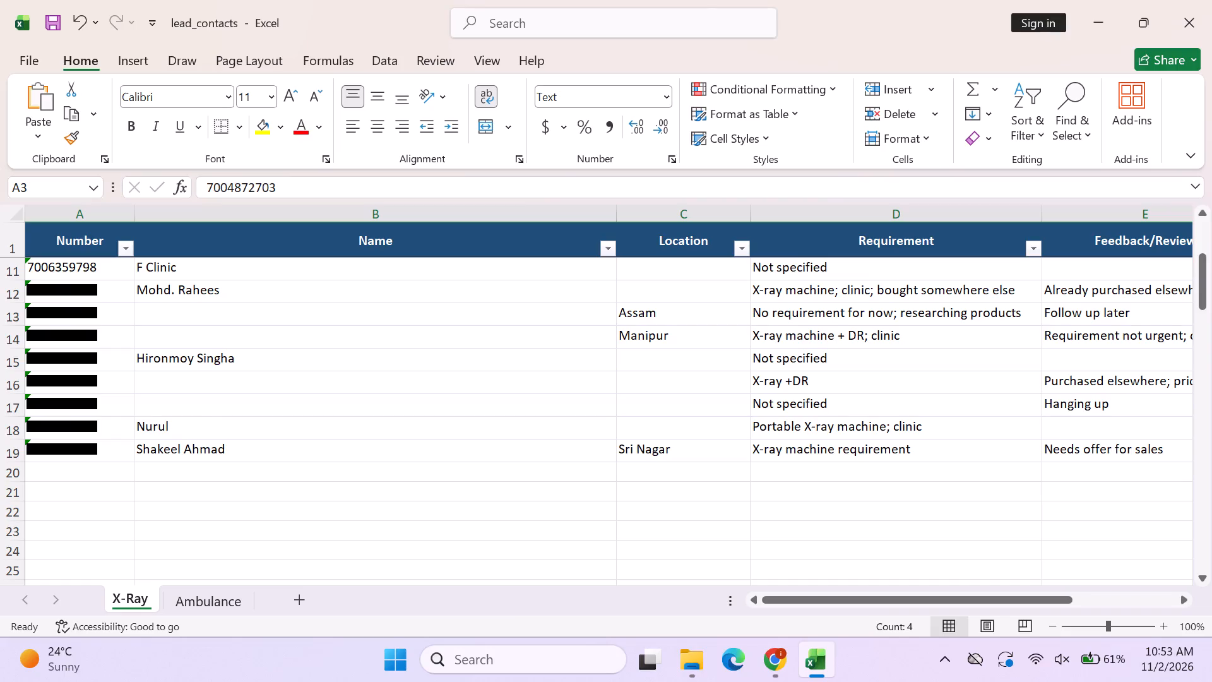
scroll(177, 435, "up", 2)
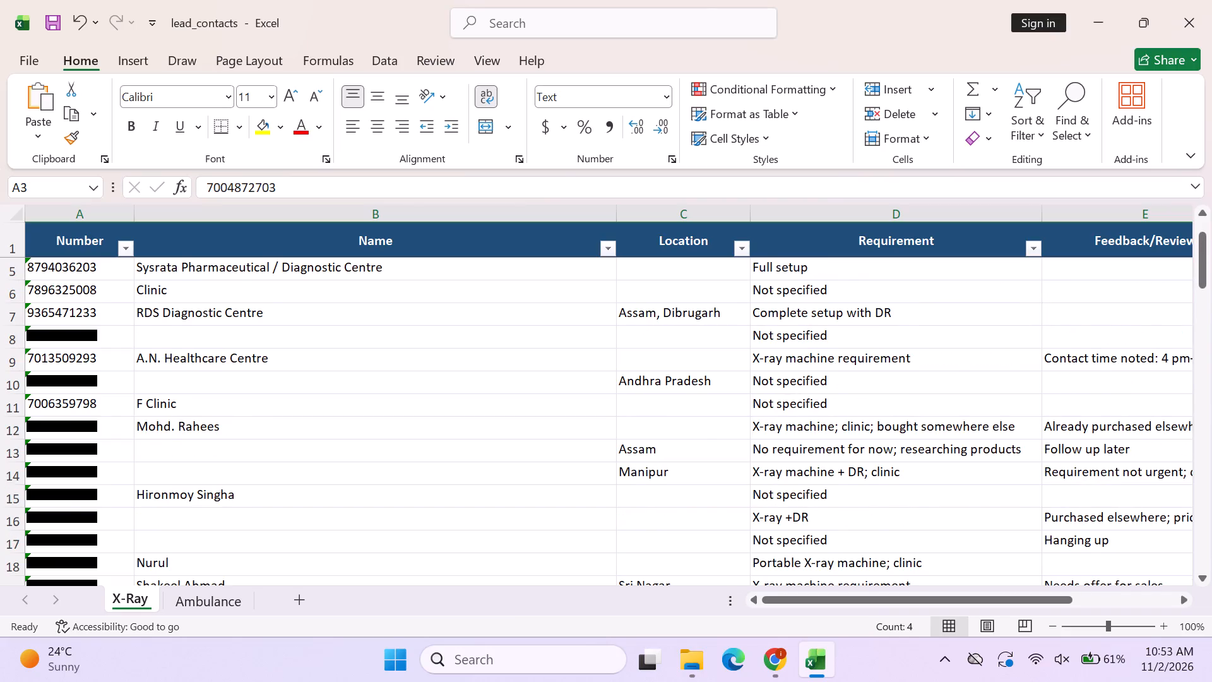
scroll(177, 435, "up", 2)
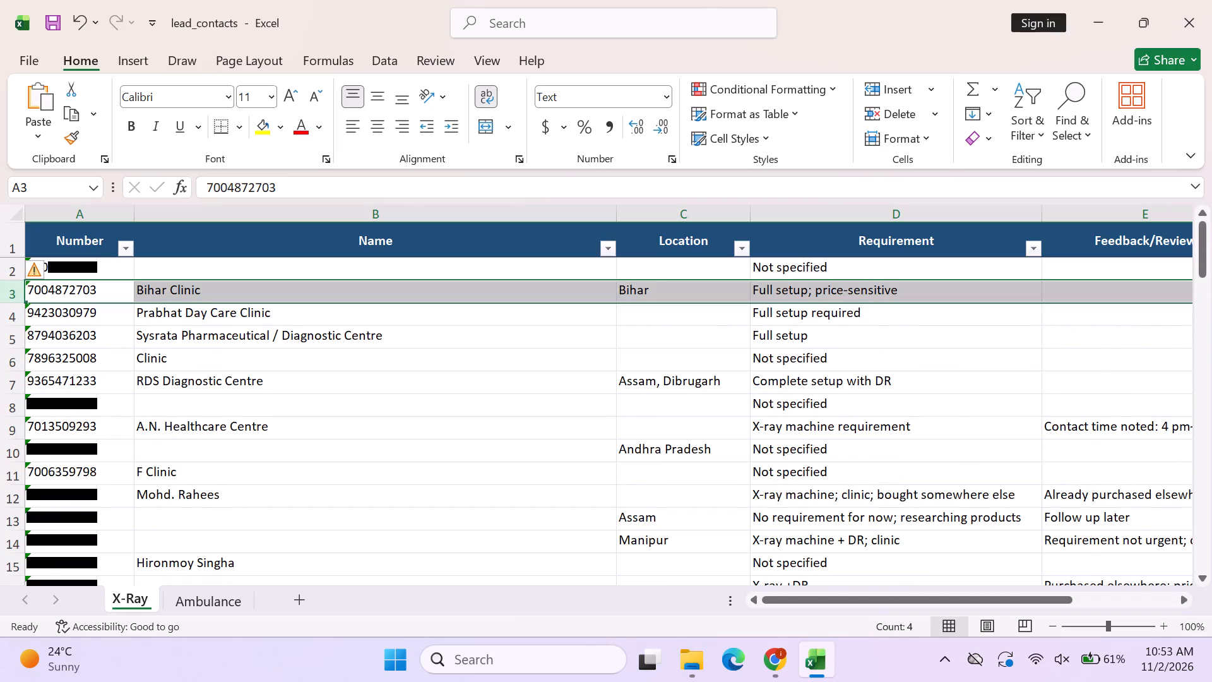
left_click(403, 476)
double_click(62, 266)
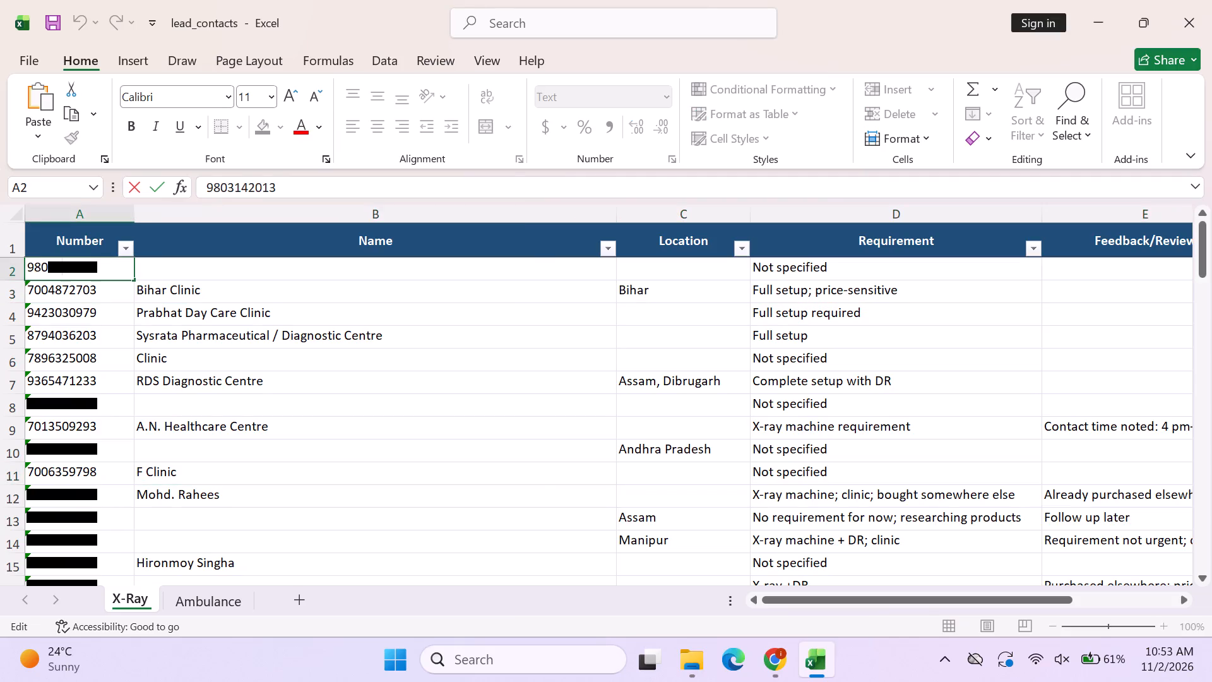
scroll(485, 424, "up", 3)
scroll(602, 344, "down", 4)
scroll(589, 356, "up", 8)
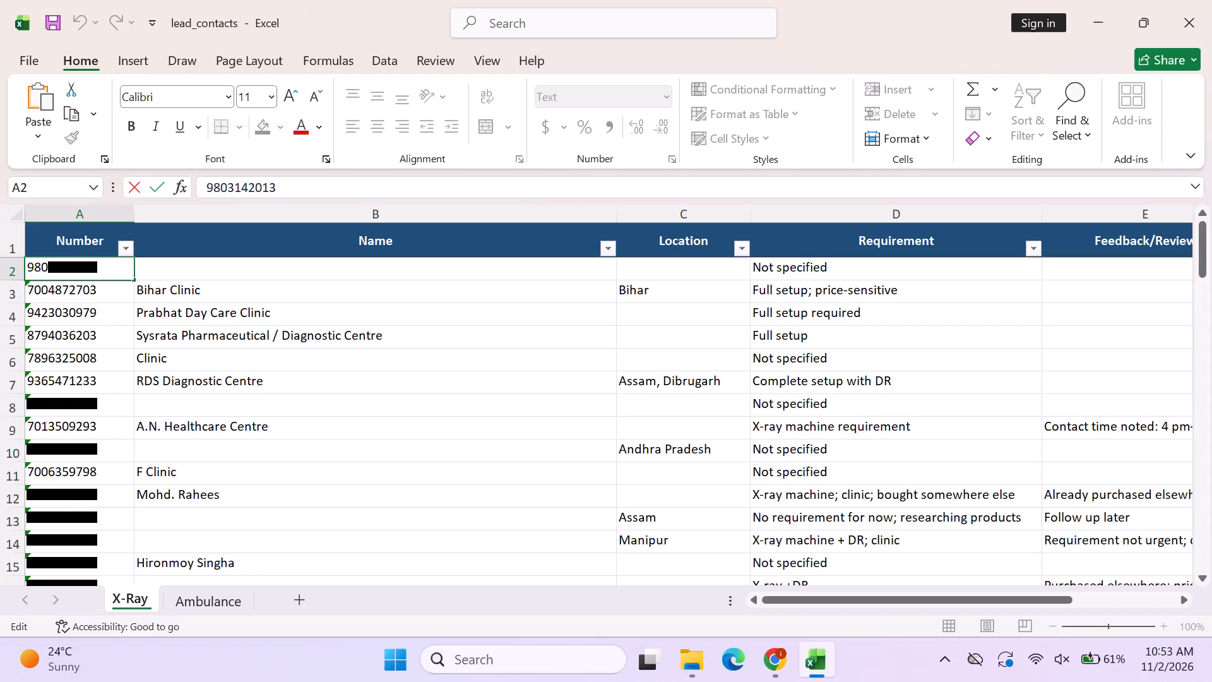
scroll(589, 356, "up", 2)
left_click(421, 429)
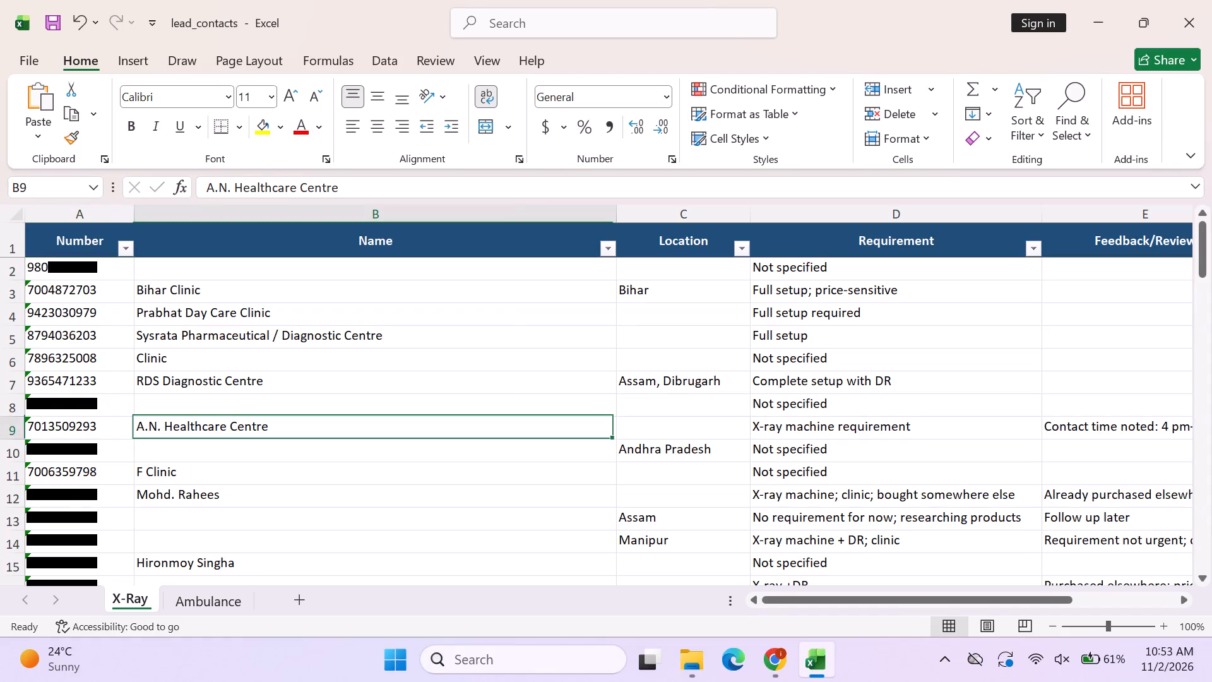
Copy the Bihar Clinic lead's number from the X-Ray sheet into the Phone field of the CRM's New lead form in Chrome.
double_click(38, 294)
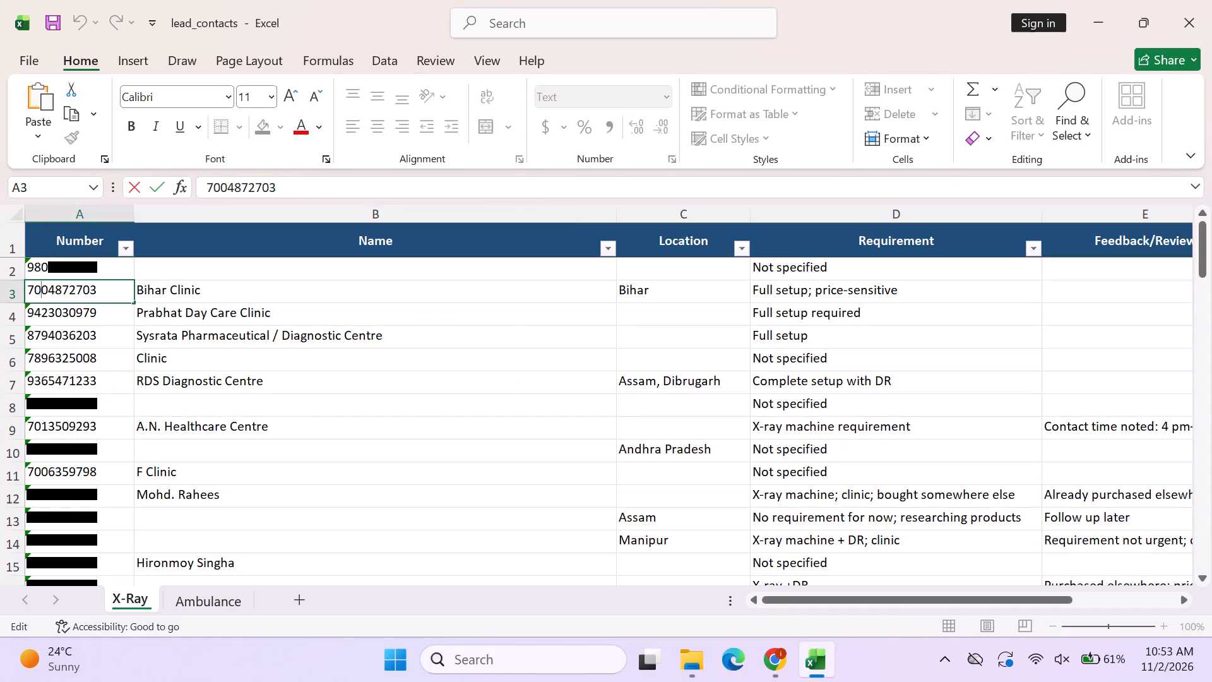
left_click_drag(27, 294, 136, 297)
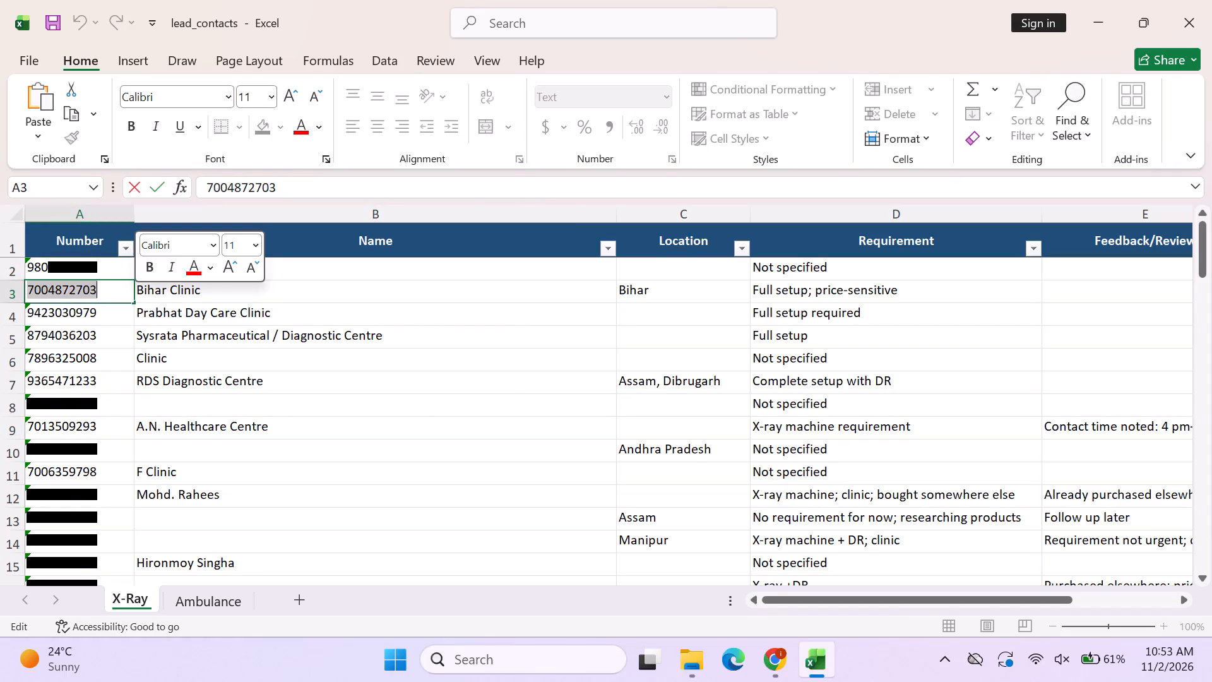
key("ctrl+c")
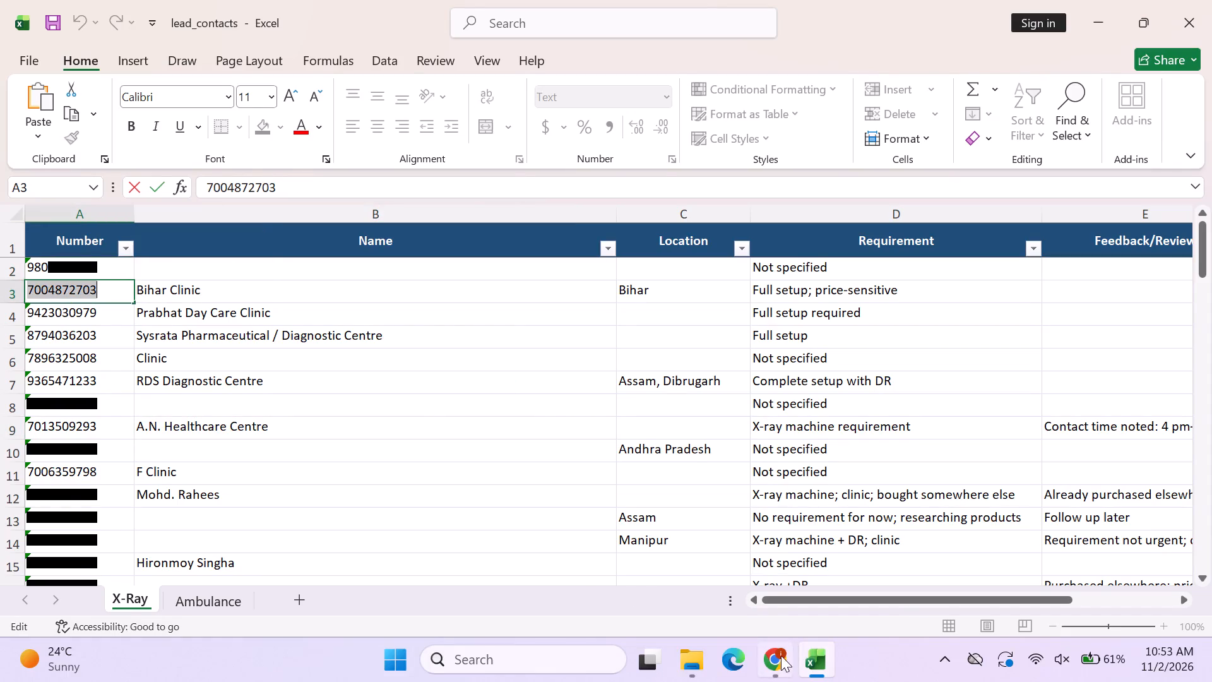
left_click(775, 661)
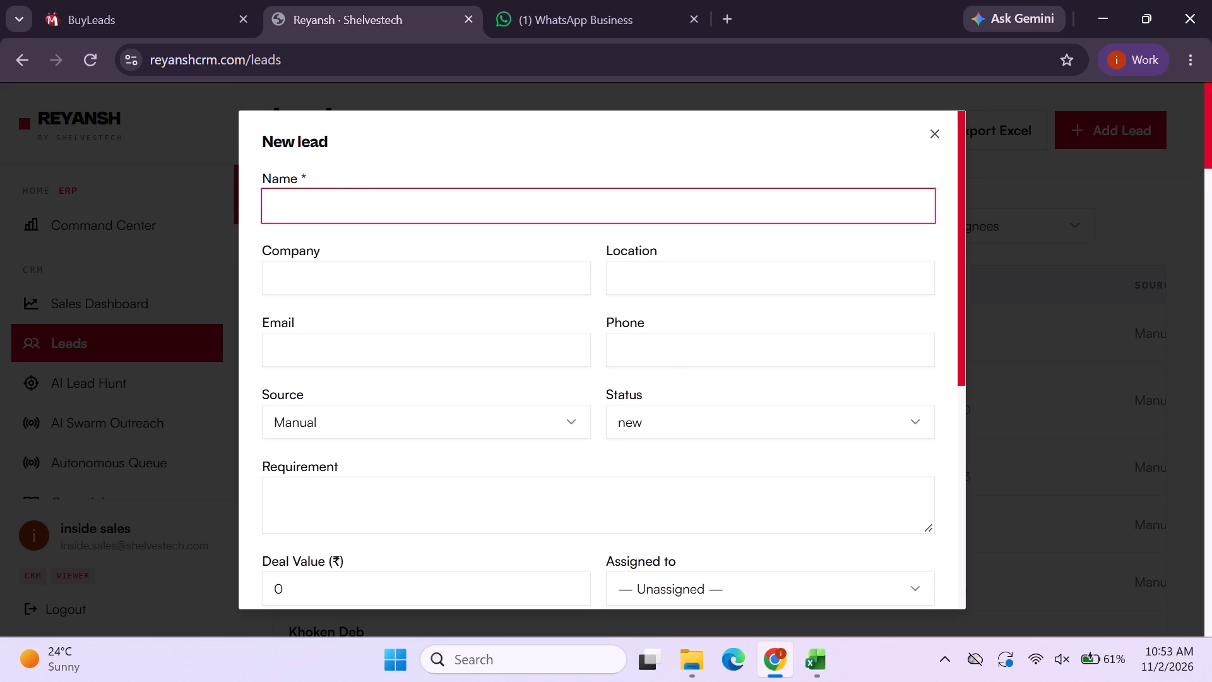
left_click(634, 347)
key("ctrl+v")
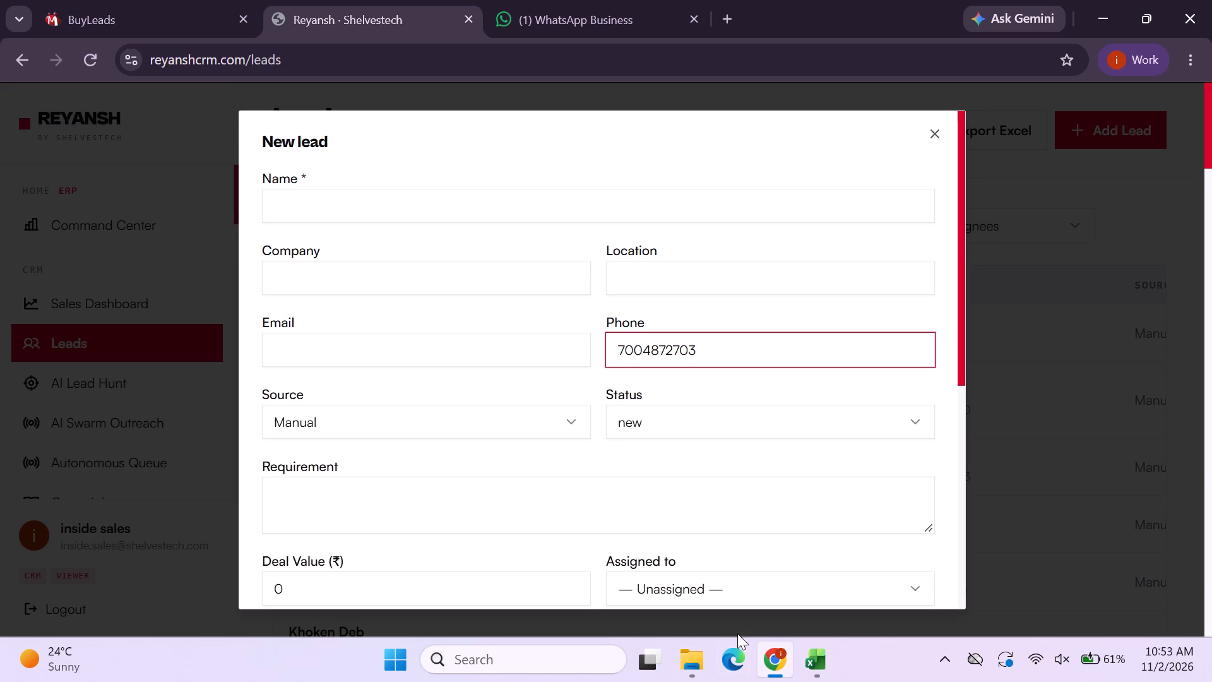
Check the Bihar Clinic row in the Excel workbook and return to the CRM's New lead form to start the Name entry.
left_click(809, 663)
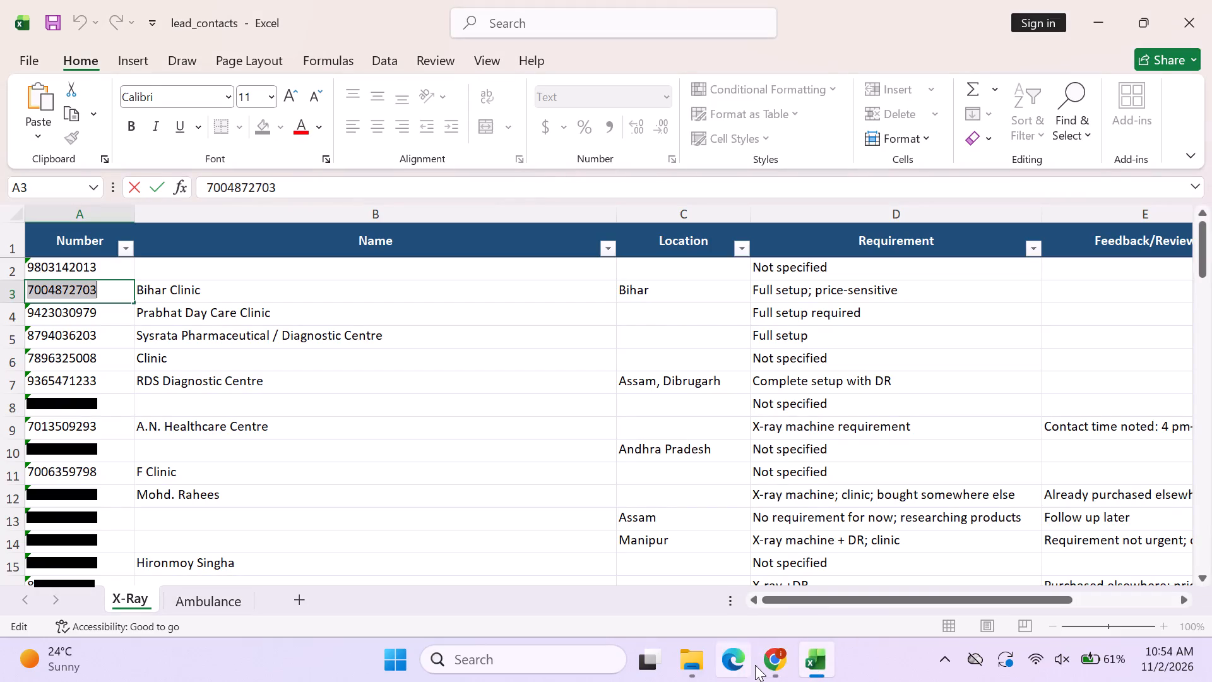
left_click(783, 662)
left_click(323, 204)
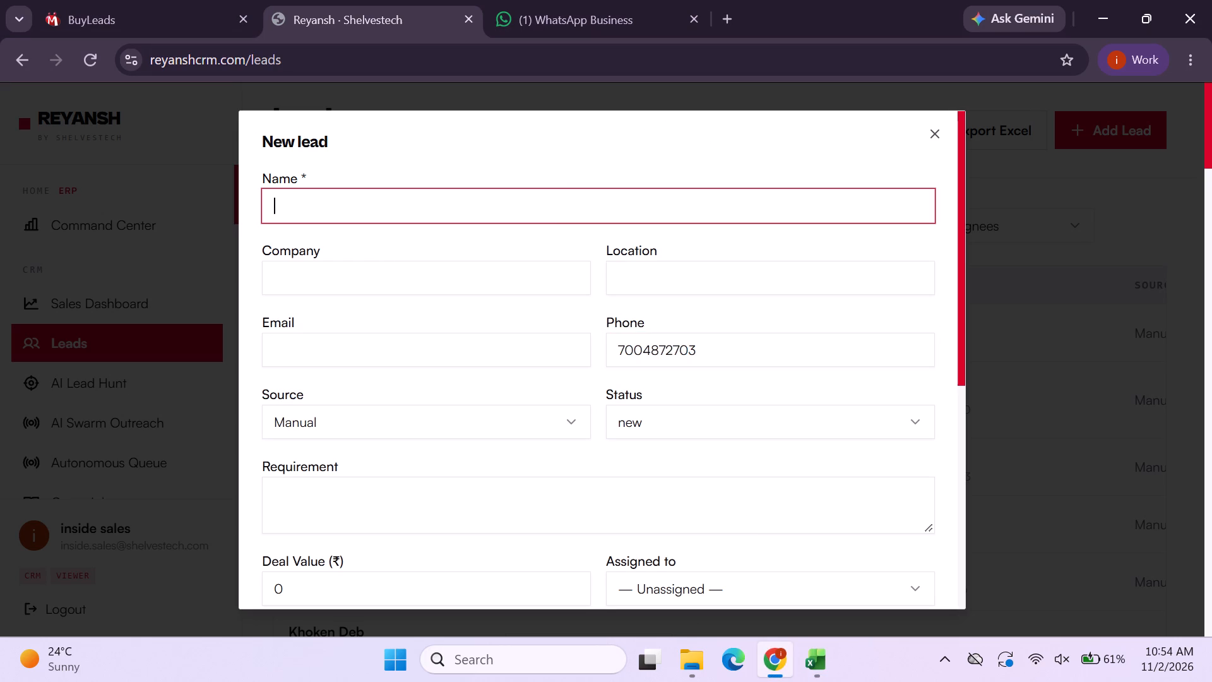
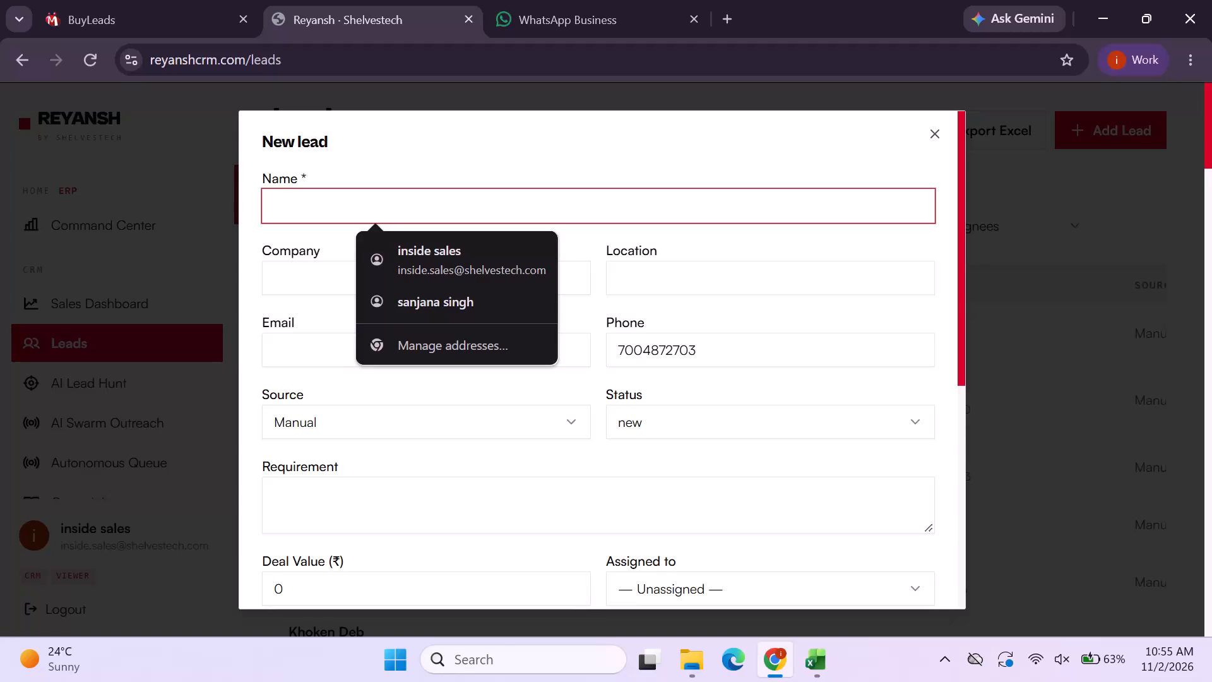
Enter the Bihar Clinic doctor's name, with the Dr title, in the New lead form's Name field.
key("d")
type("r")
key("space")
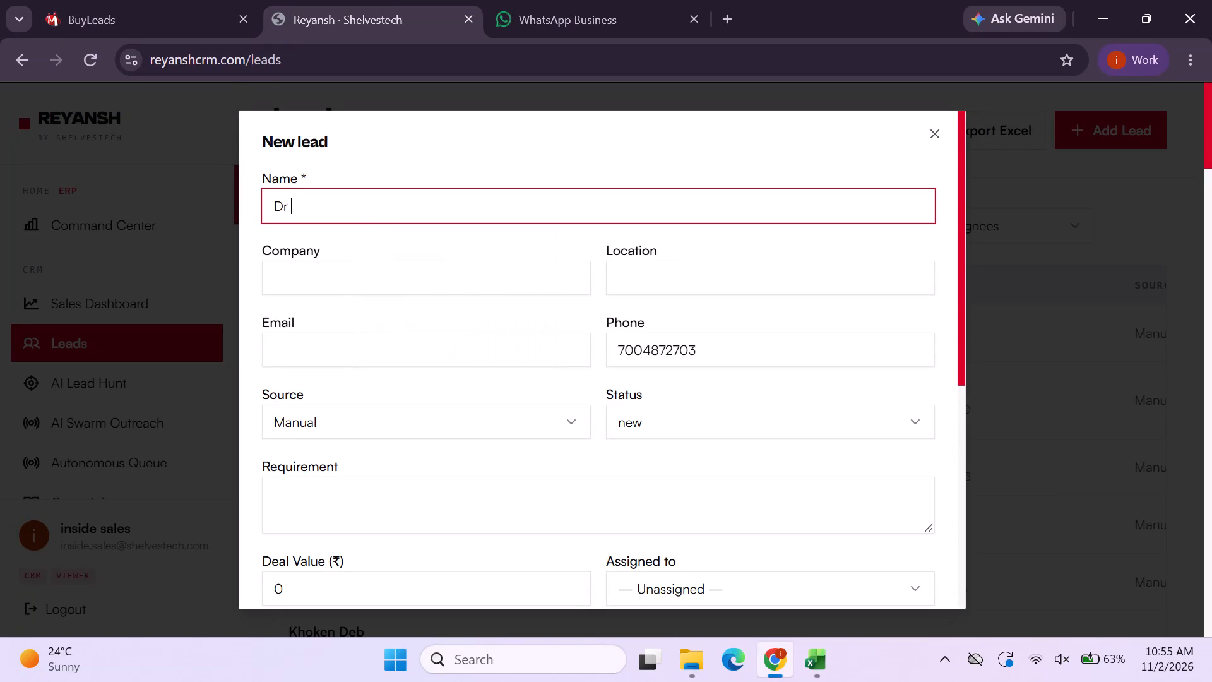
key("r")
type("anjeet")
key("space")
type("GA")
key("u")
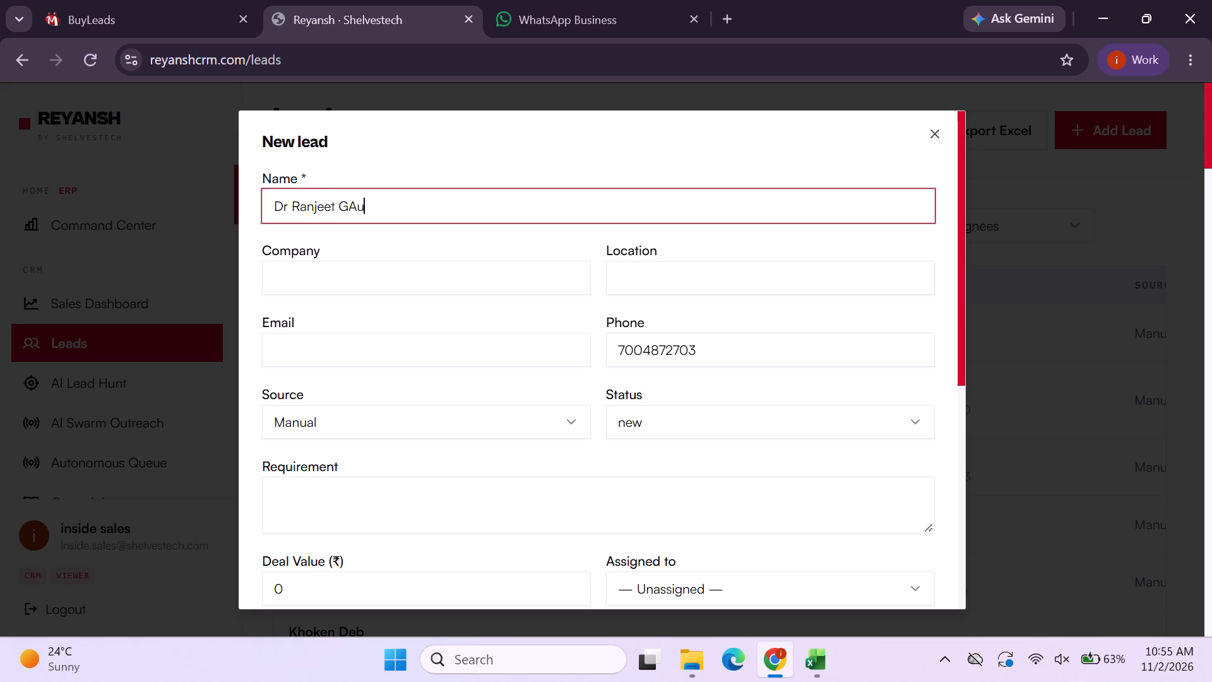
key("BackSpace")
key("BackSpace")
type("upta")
Set the new lead's Company to Clinic and its Location to Bihar.
left_click(398, 282)
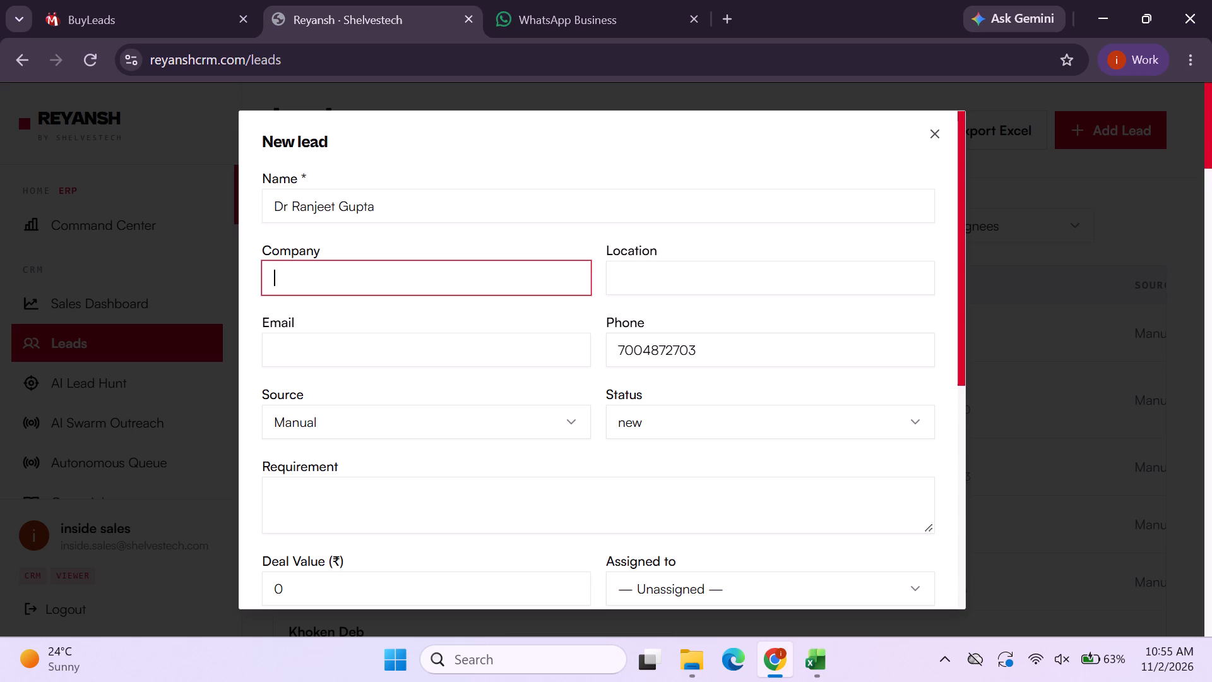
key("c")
left_click(645, 270)
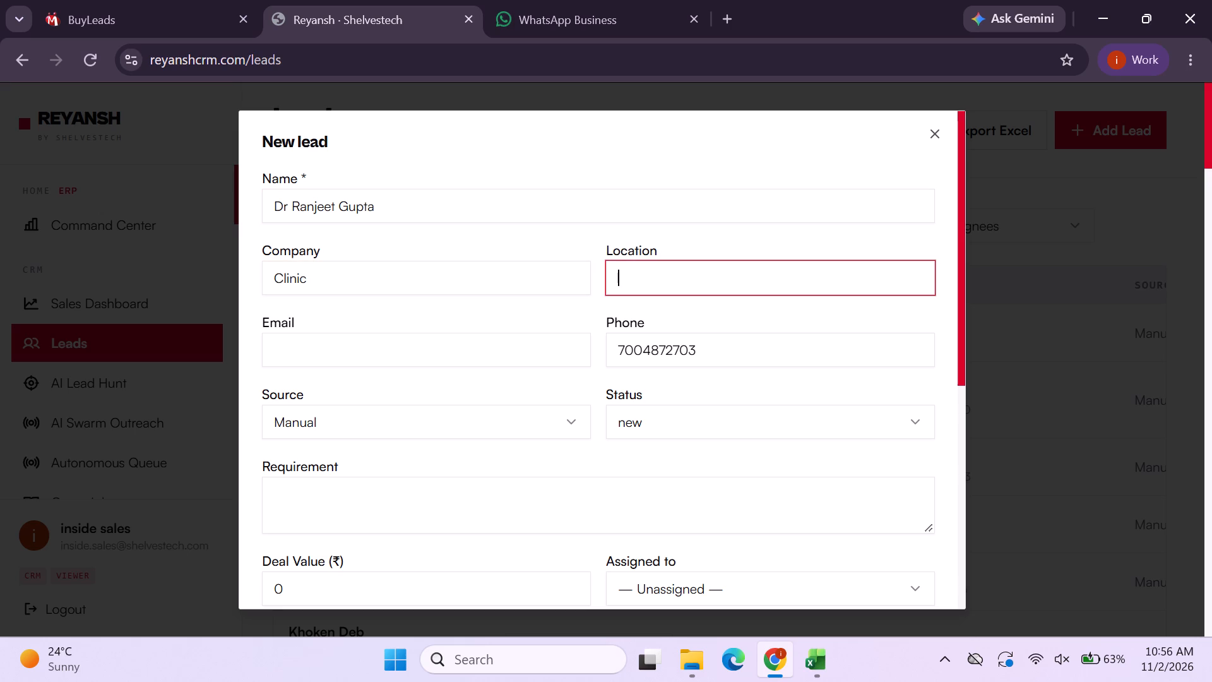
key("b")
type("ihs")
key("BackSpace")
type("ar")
Open the new lead's Requirement field for entry.
scroll(804, 502, "down", 2)
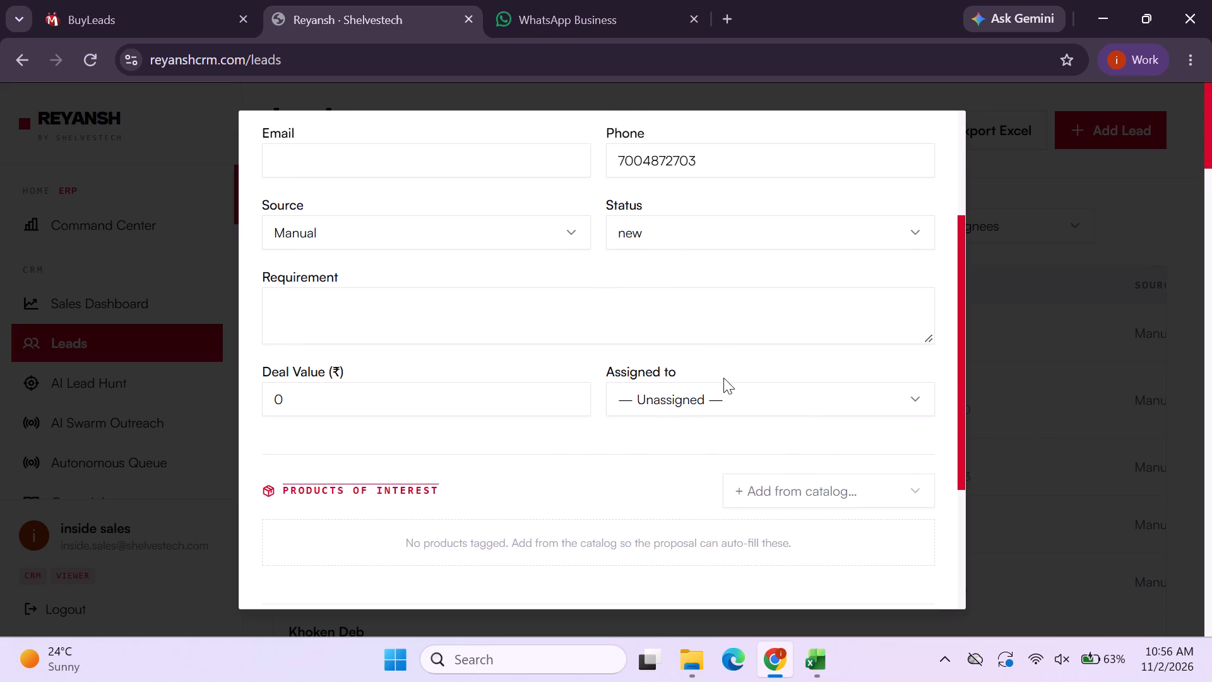
left_click(461, 326)
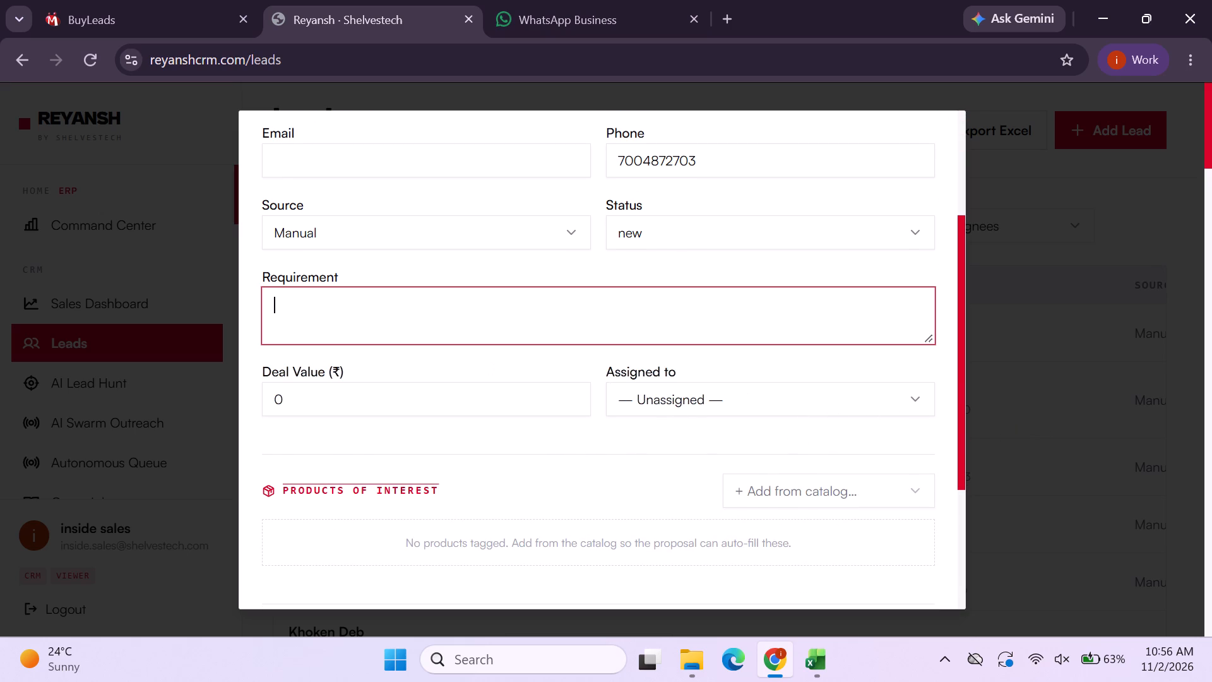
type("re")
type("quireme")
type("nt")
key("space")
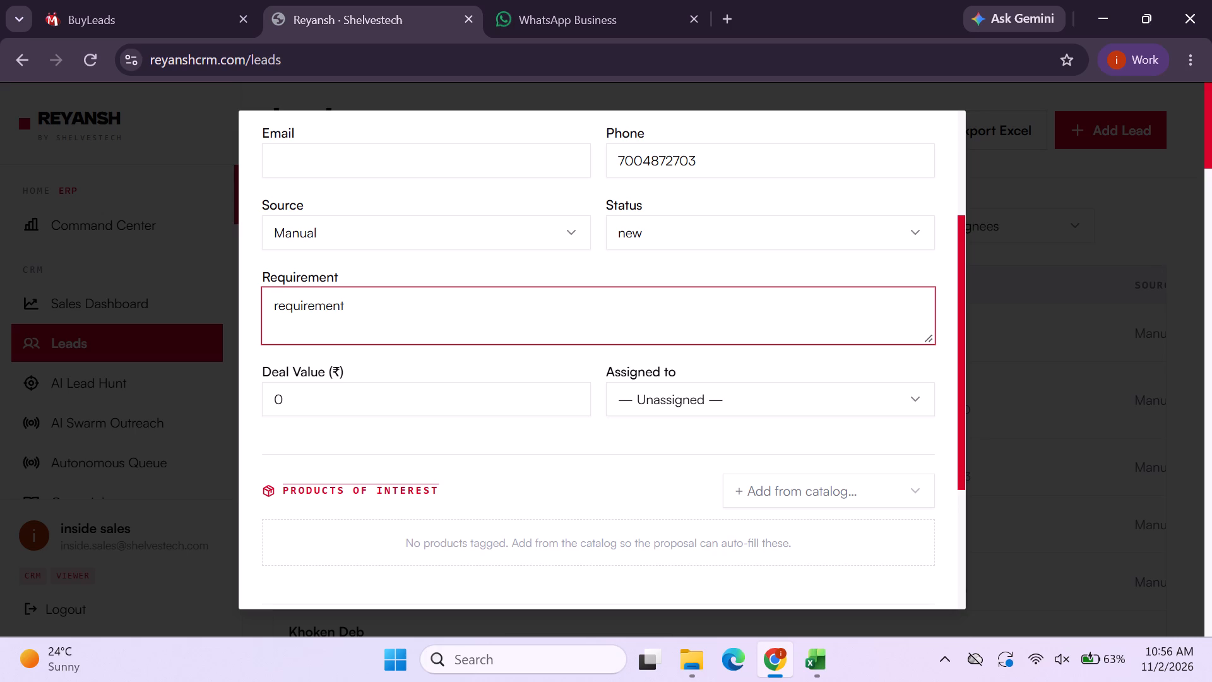
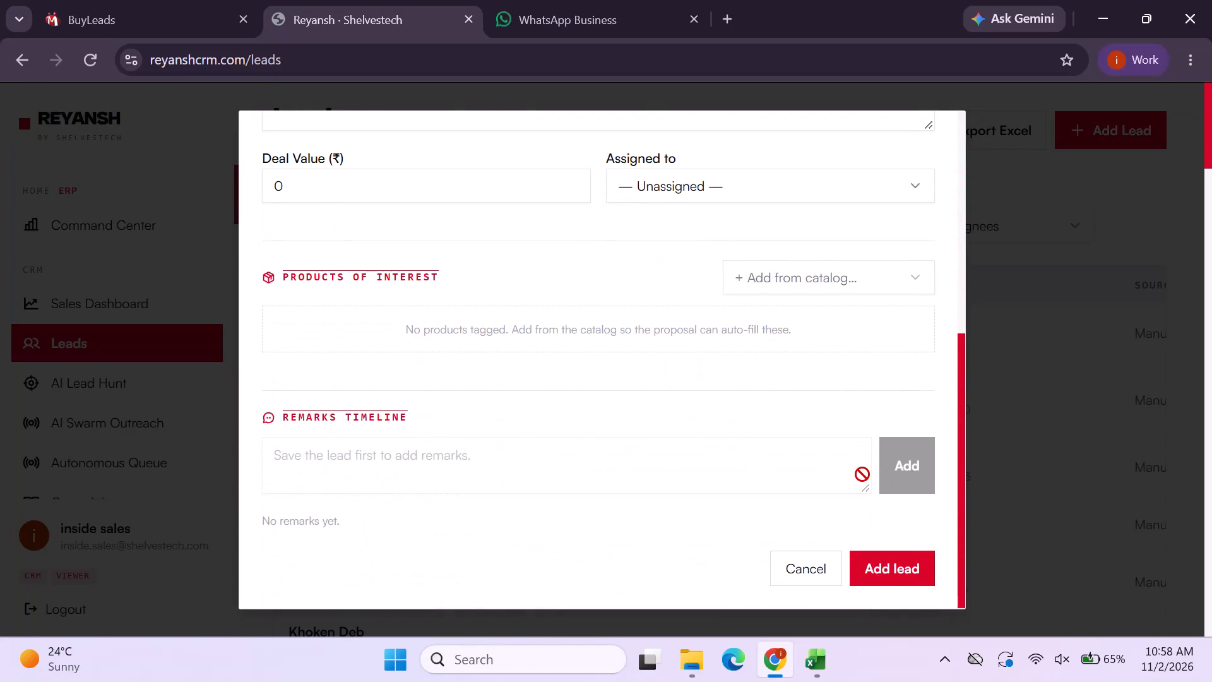
Review the new lead's entered details and open the Assigned to choices for the Bihar clinic lead.
scroll(851, 474, "up", 5)
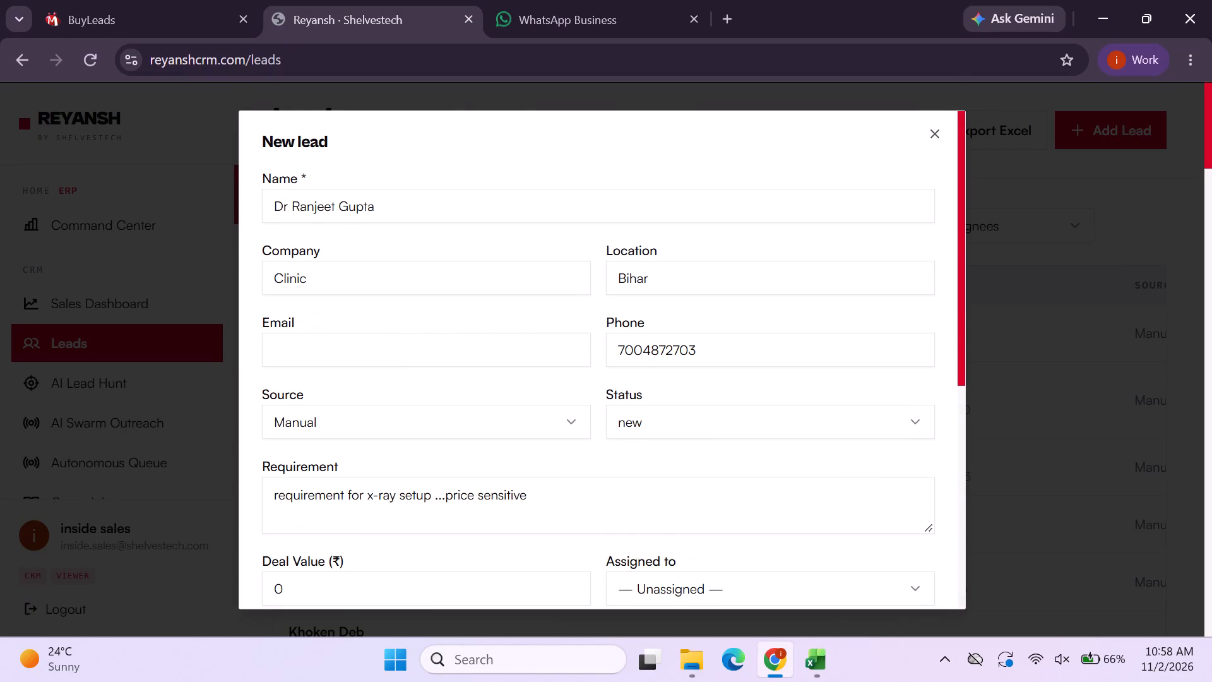
scroll(709, 486, "down", 5)
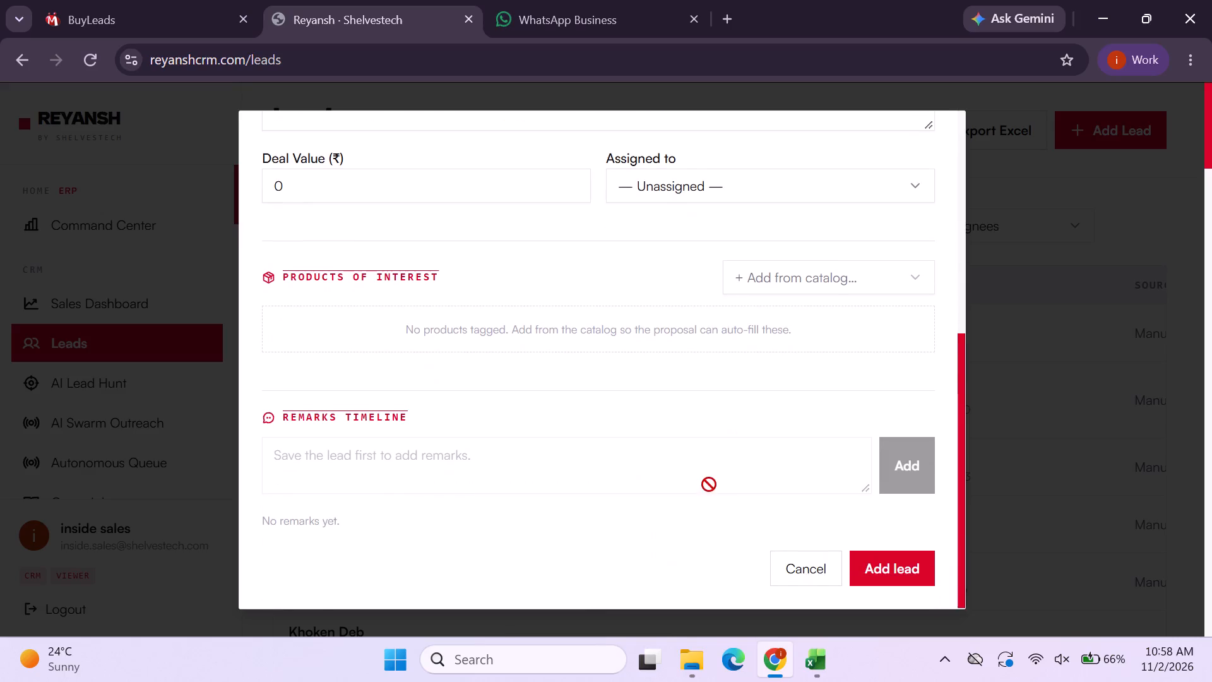
left_click(900, 189)
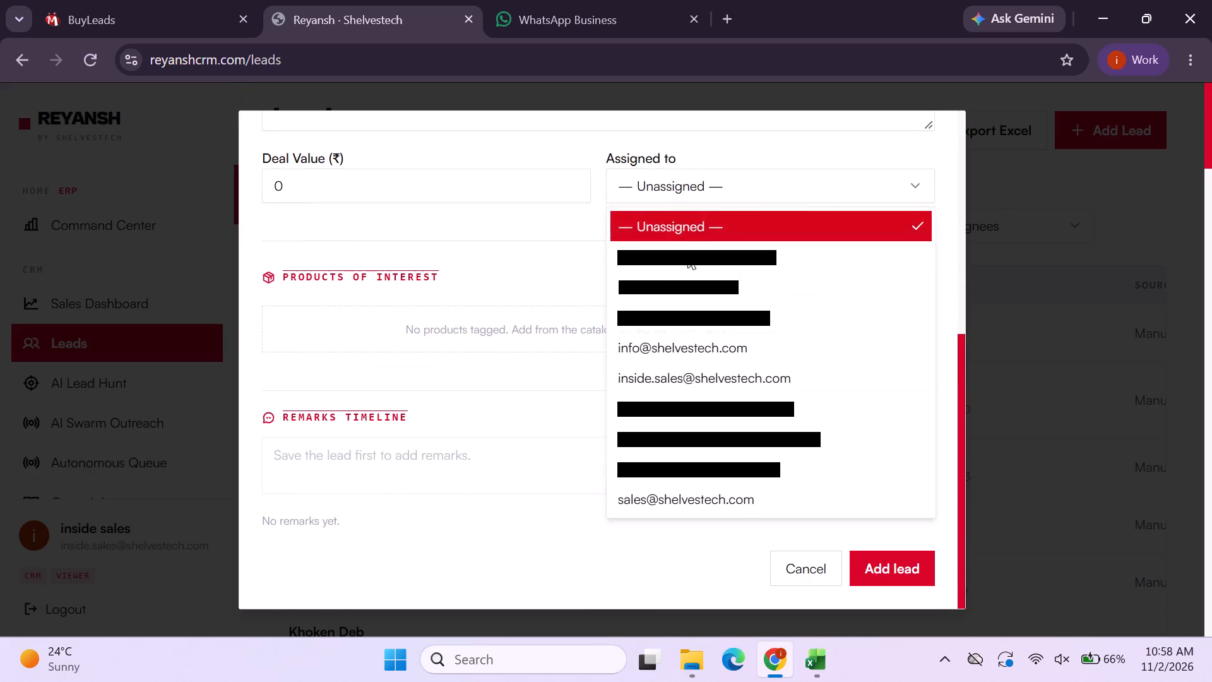
Assign the Bihar Clinic lead to the inside sales account and save it as a new lead.
left_click(634, 379)
left_click(909, 566)
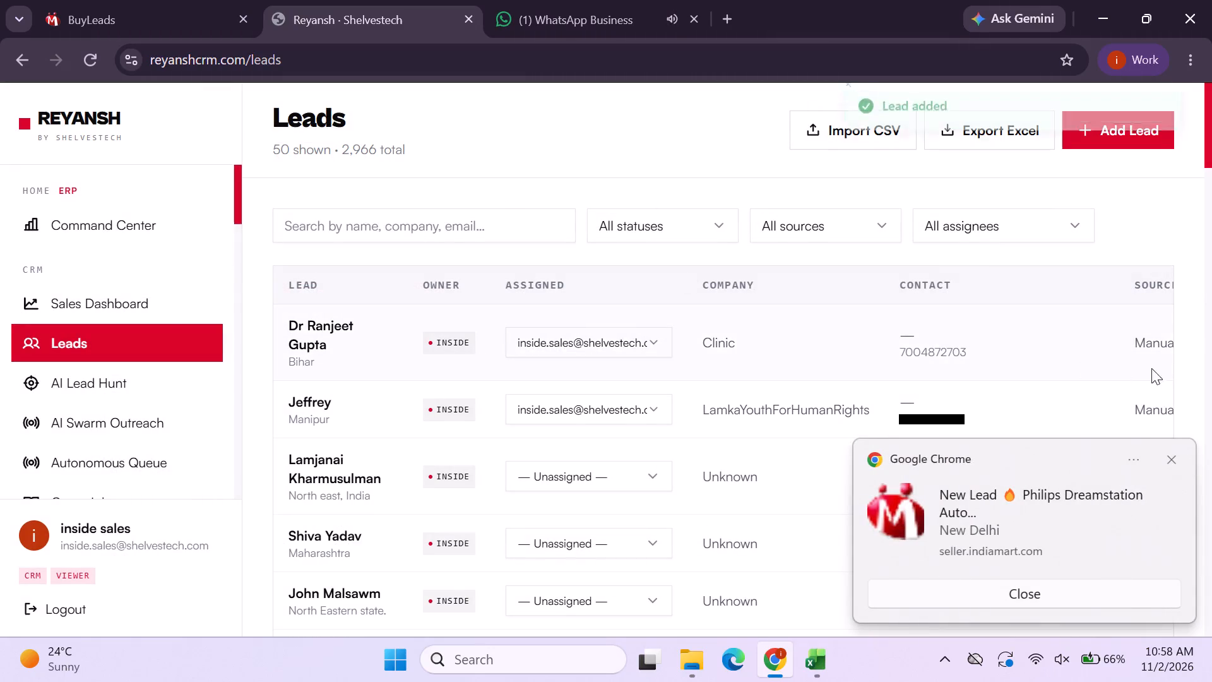
Start another new lead in the CRM with its Name field ready for entry.
left_click(1128, 127)
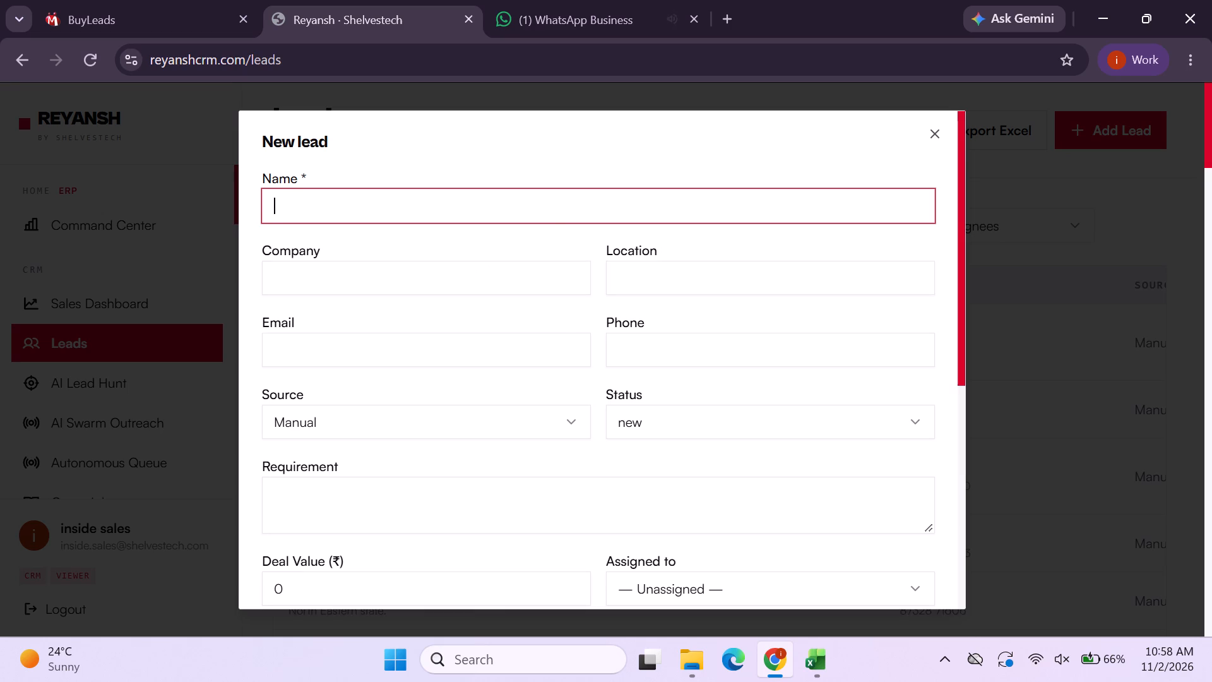
left_click(463, 199)
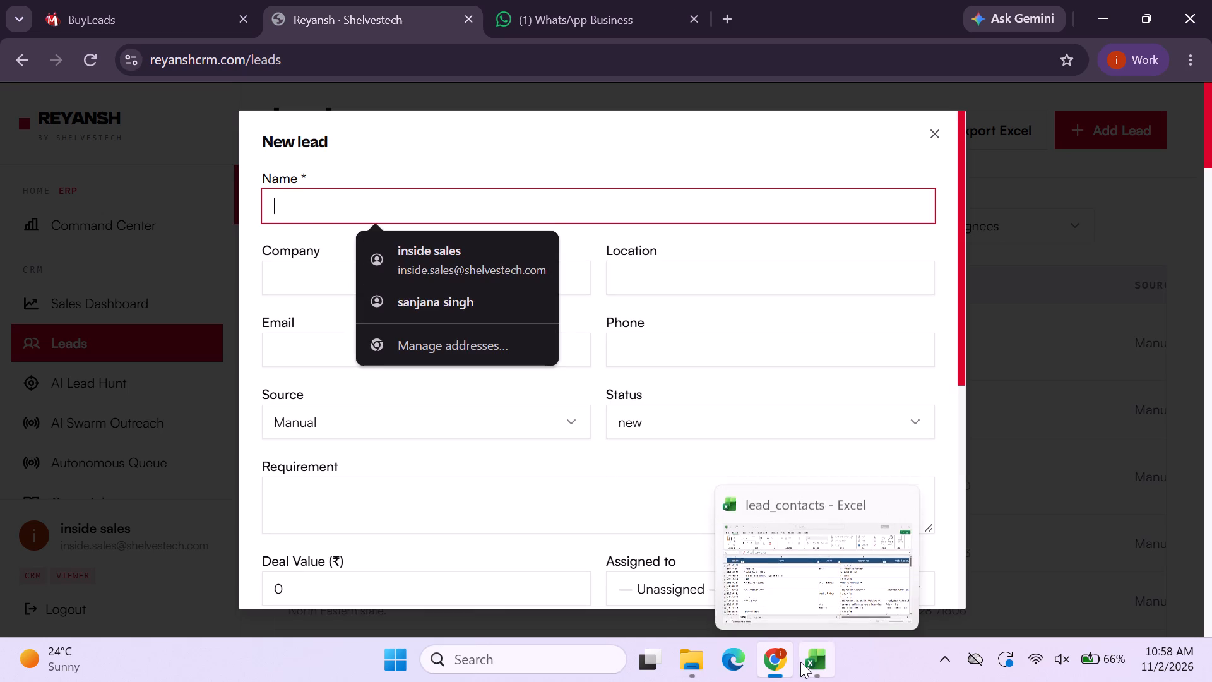
In the lead_contacts workbook, fill the Bihar Clinic row on the X-Ray sheet with light olive green.
left_click(818, 595)
left_click(172, 383)
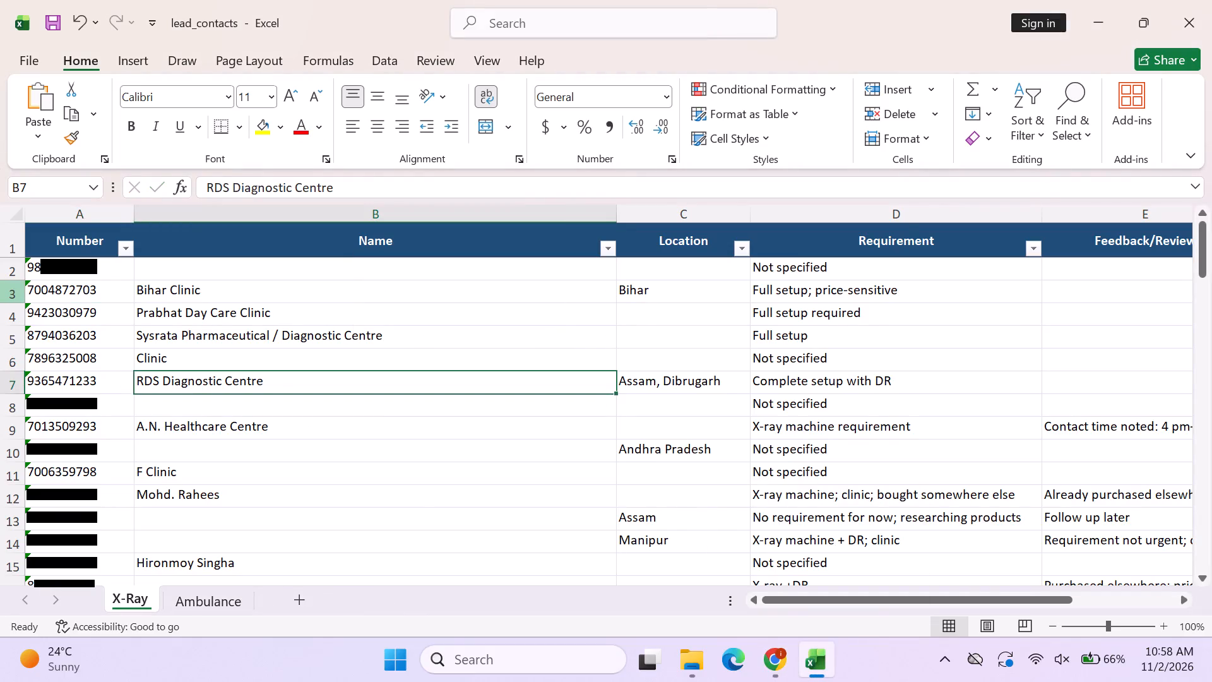
left_click(6, 292)
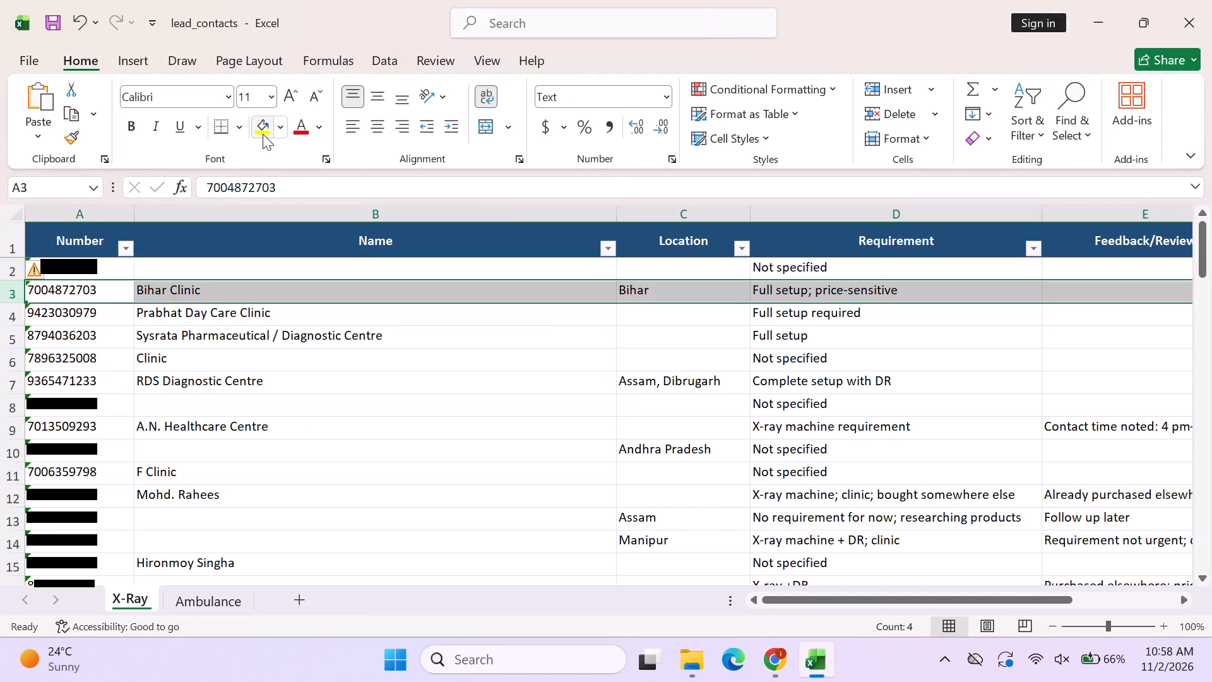
left_click(280, 131)
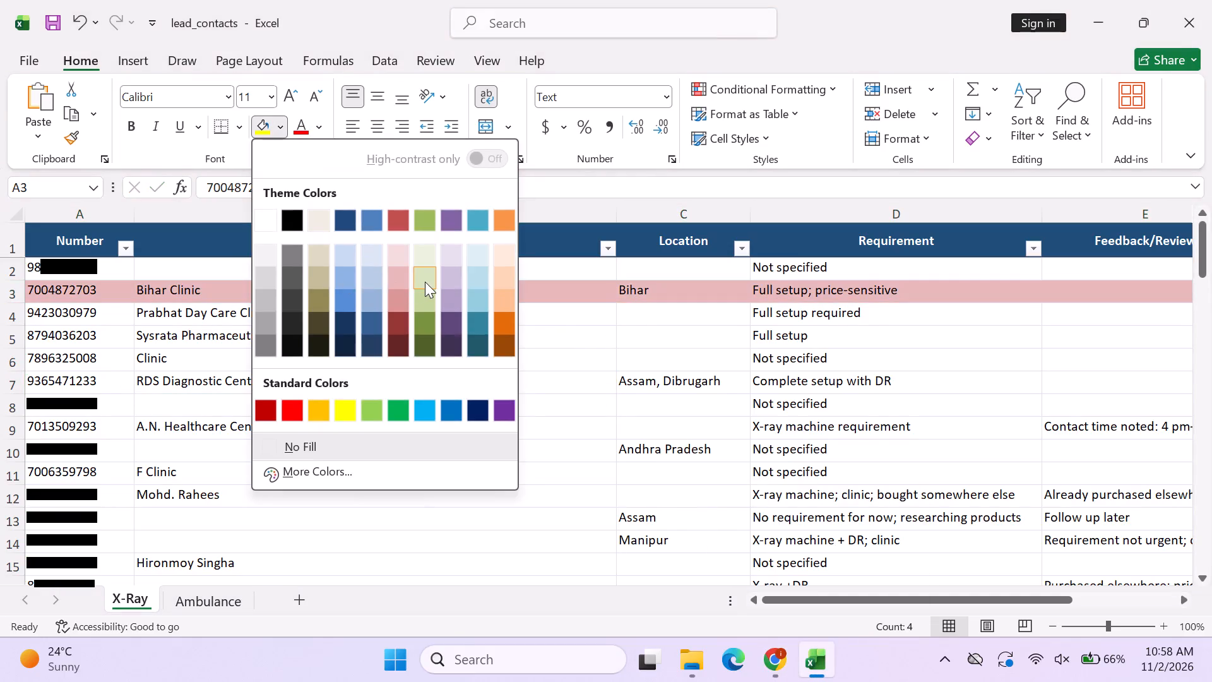
left_click(425, 282)
left_click(544, 417)
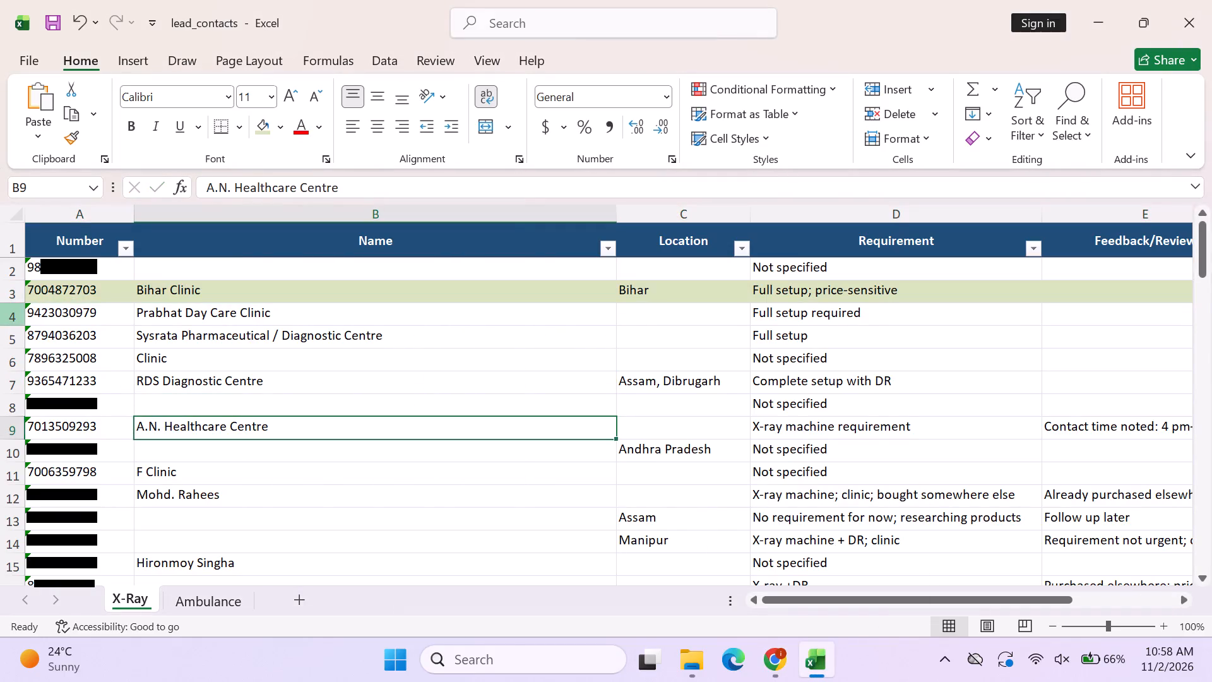
Copy the Prabhat Day Care Clinic's number from the X-Ray sheet into the new CRM lead's Phone field.
left_click(11, 314)
double_click(47, 316)
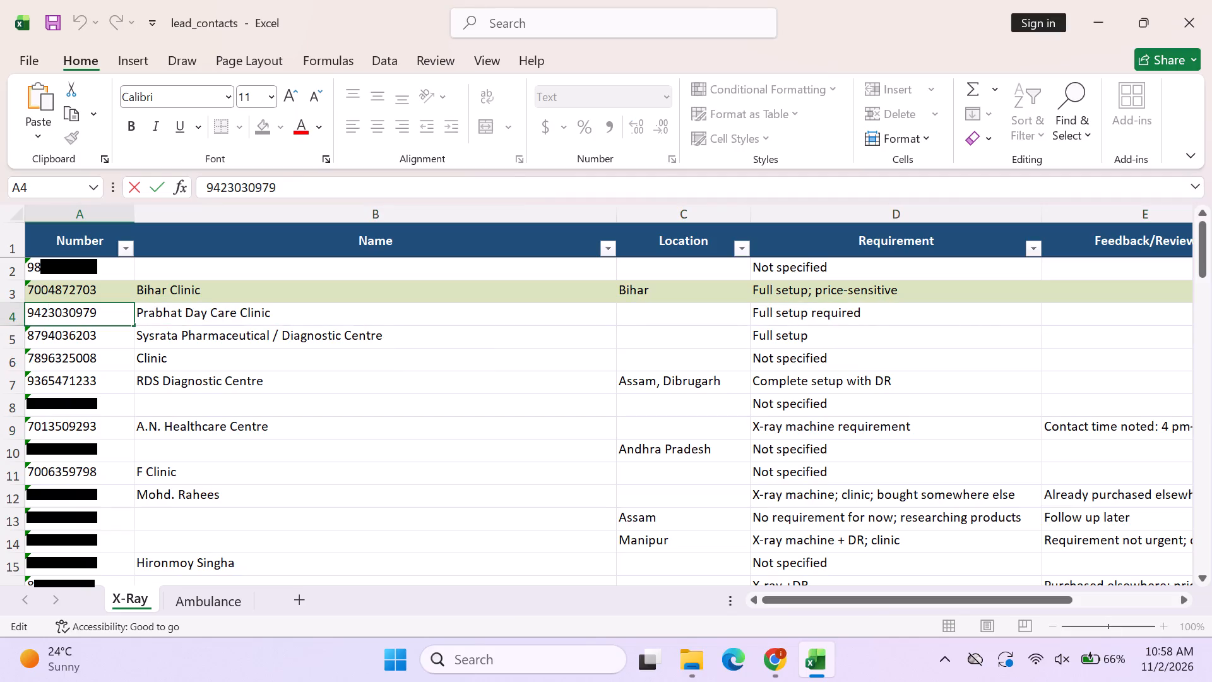
left_click_drag(27, 313, 107, 313)
key("ctrl+c")
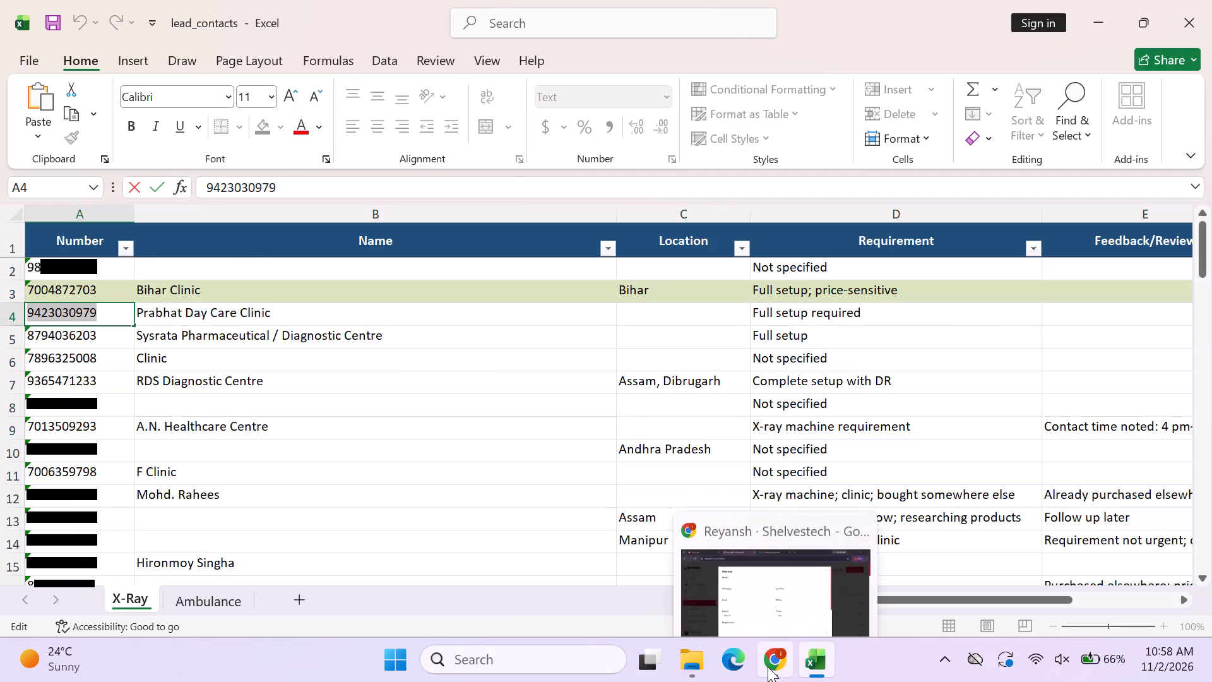
left_click(755, 618)
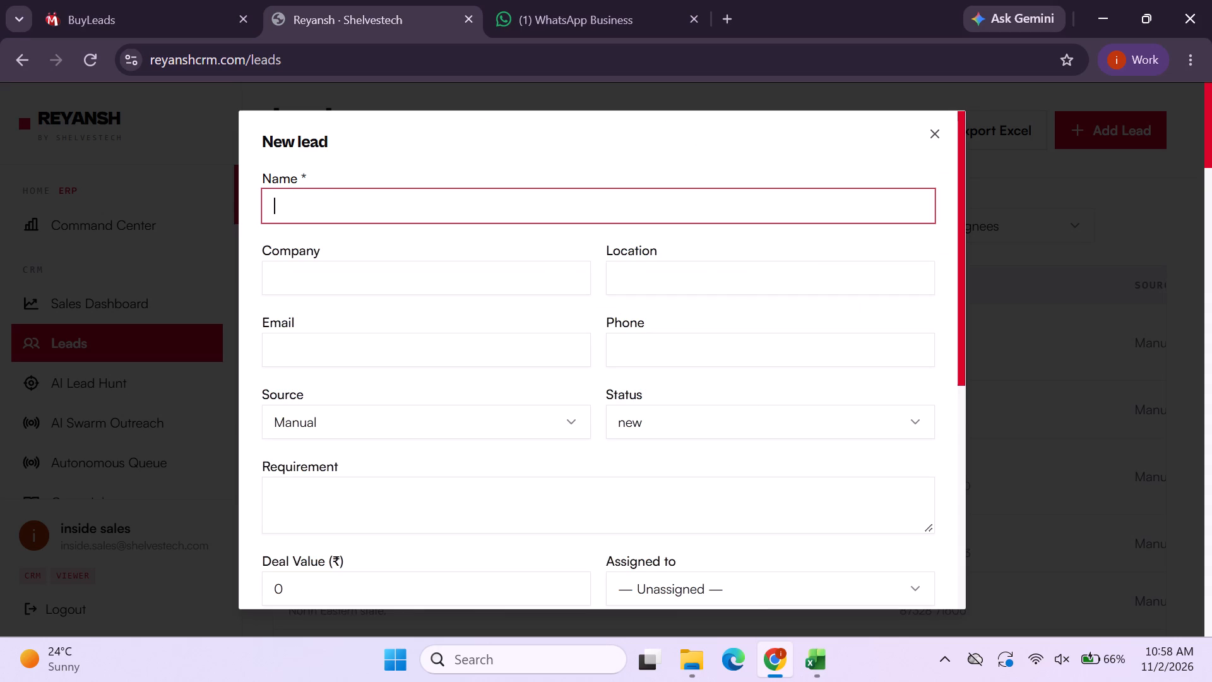
left_click(700, 354)
key("ctrl+v")
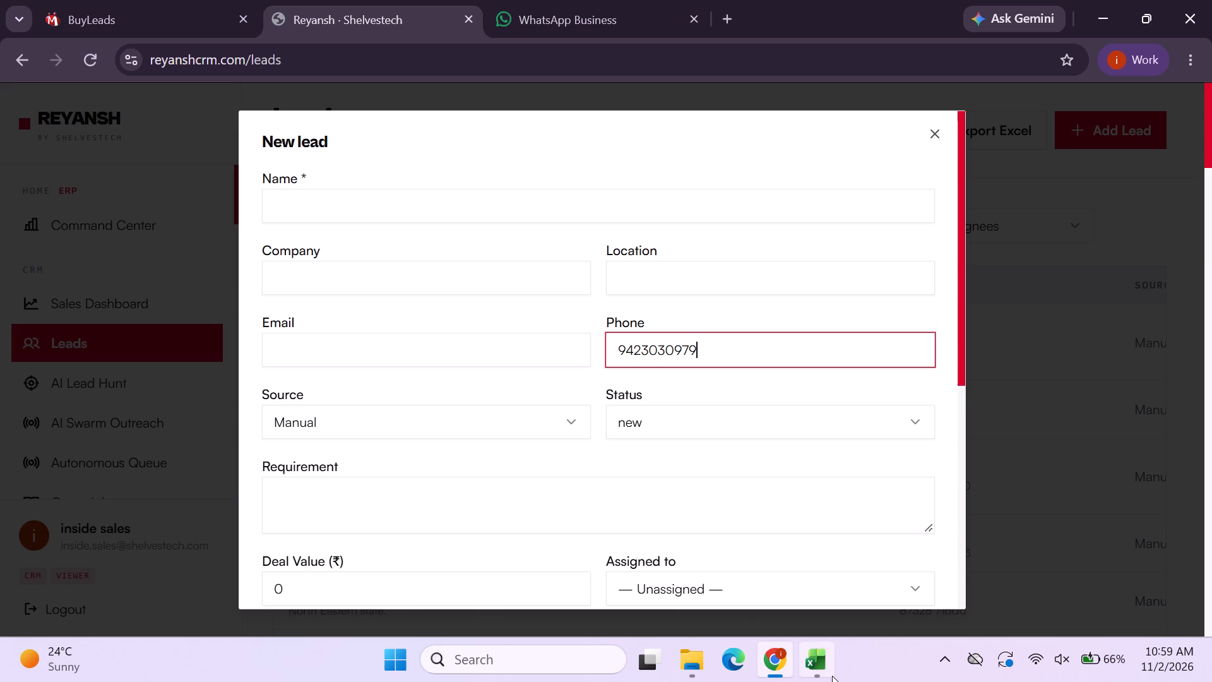
Copy the name Prabhat Day Care Clinic from the X-Ray sheet into the new CRM lead's Company field.
left_click(821, 588)
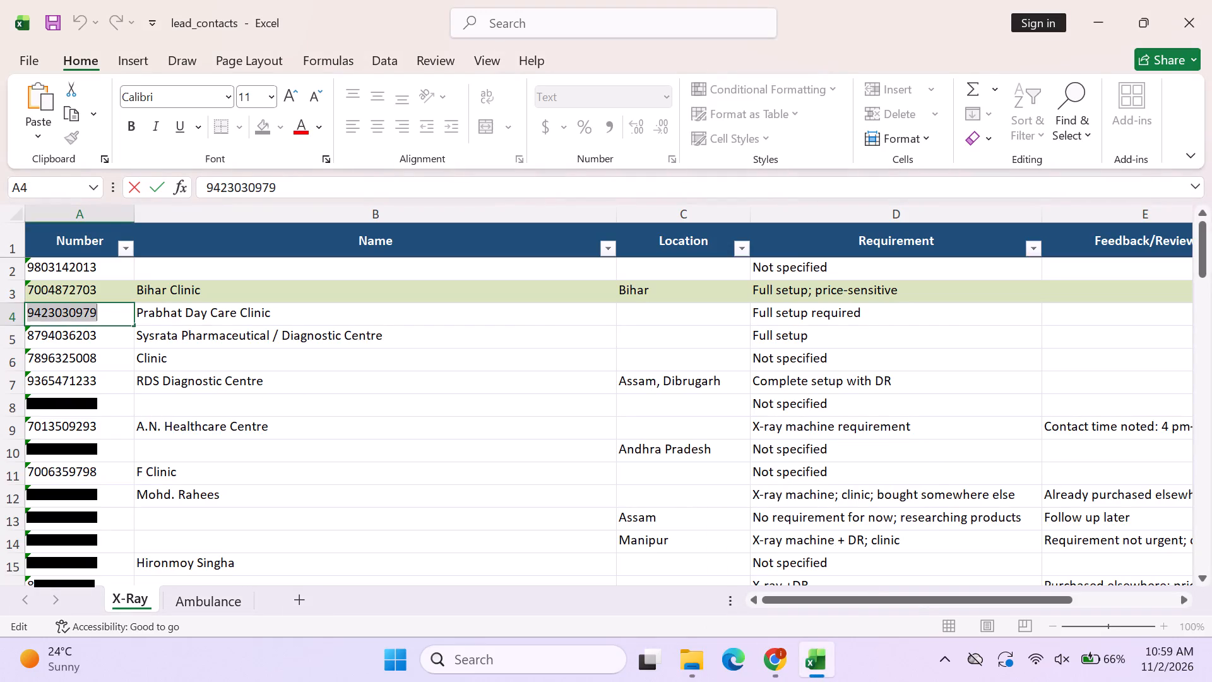
left_click(184, 332)
double_click(156, 313)
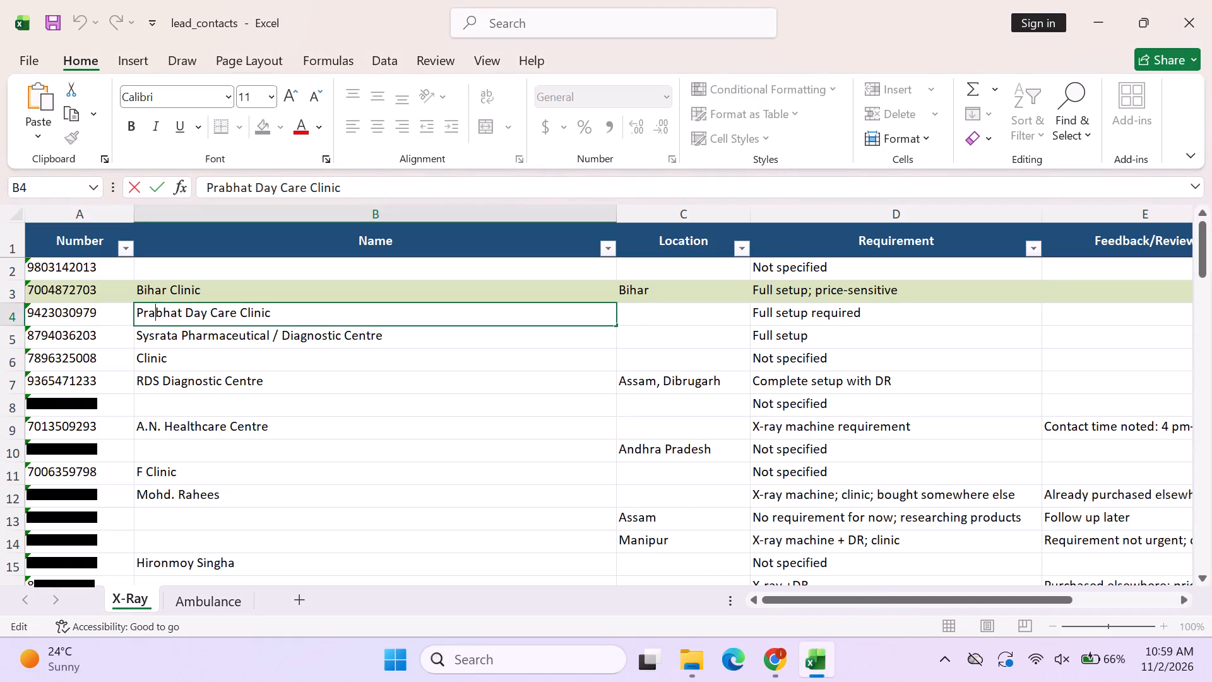
left_click_drag(139, 311, 279, 304)
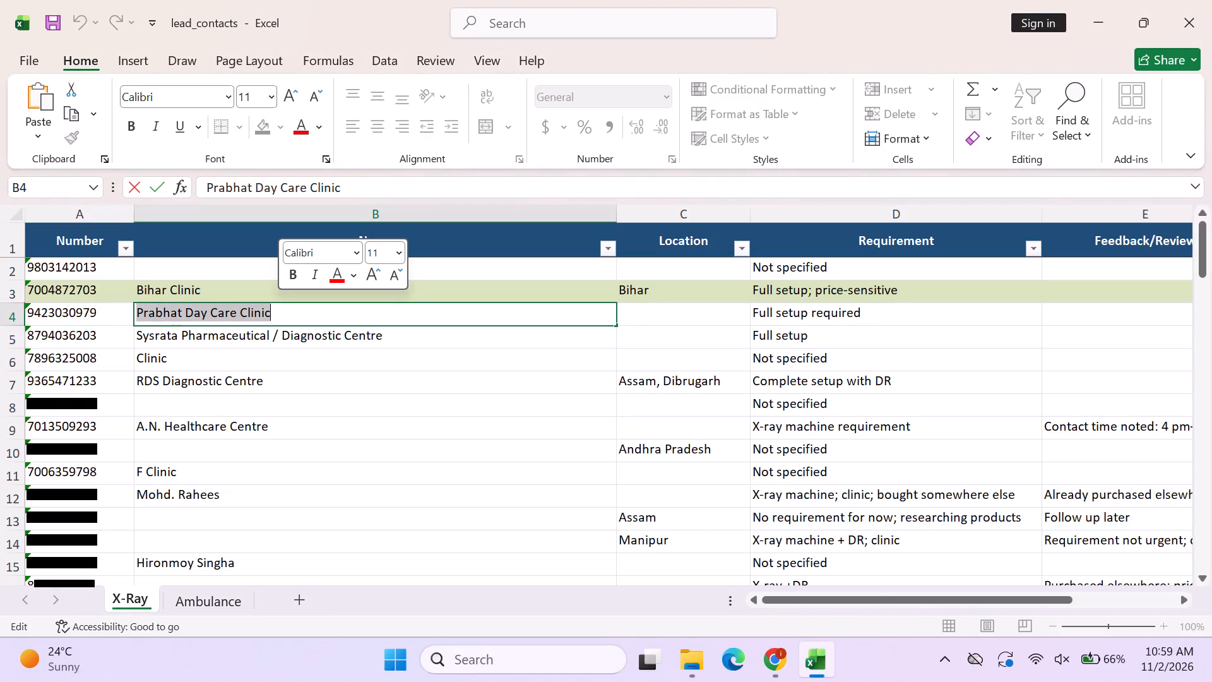
key("ctrl+c")
left_click(771, 654)
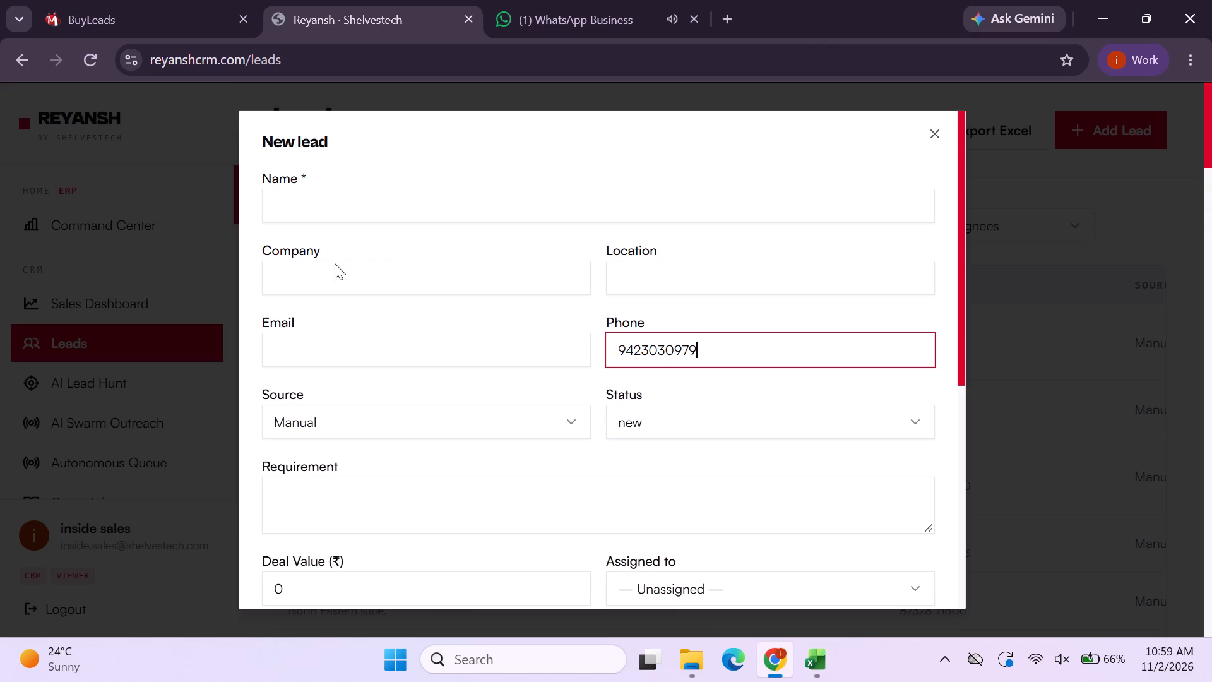
left_click(332, 280)
key("ctrl+v")
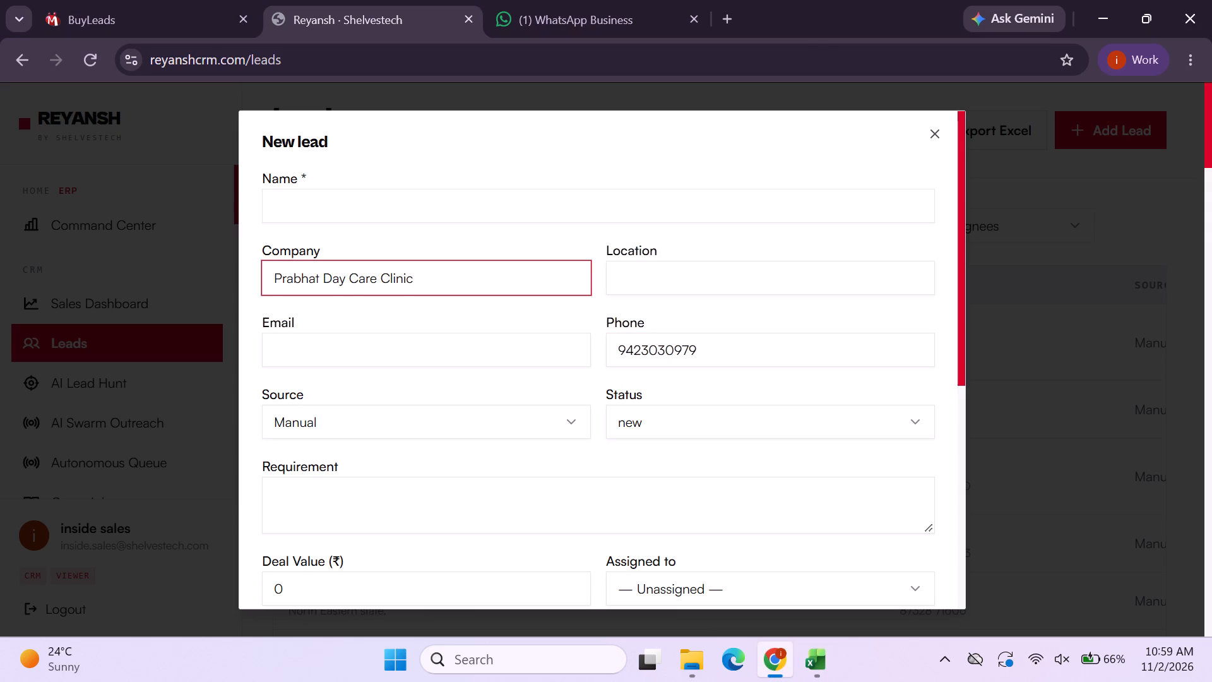
Return to the X-Ray sheet in the lead_contacts workbook and leave the Prabhat Day Care Clinic name cell.
left_click(812, 649)
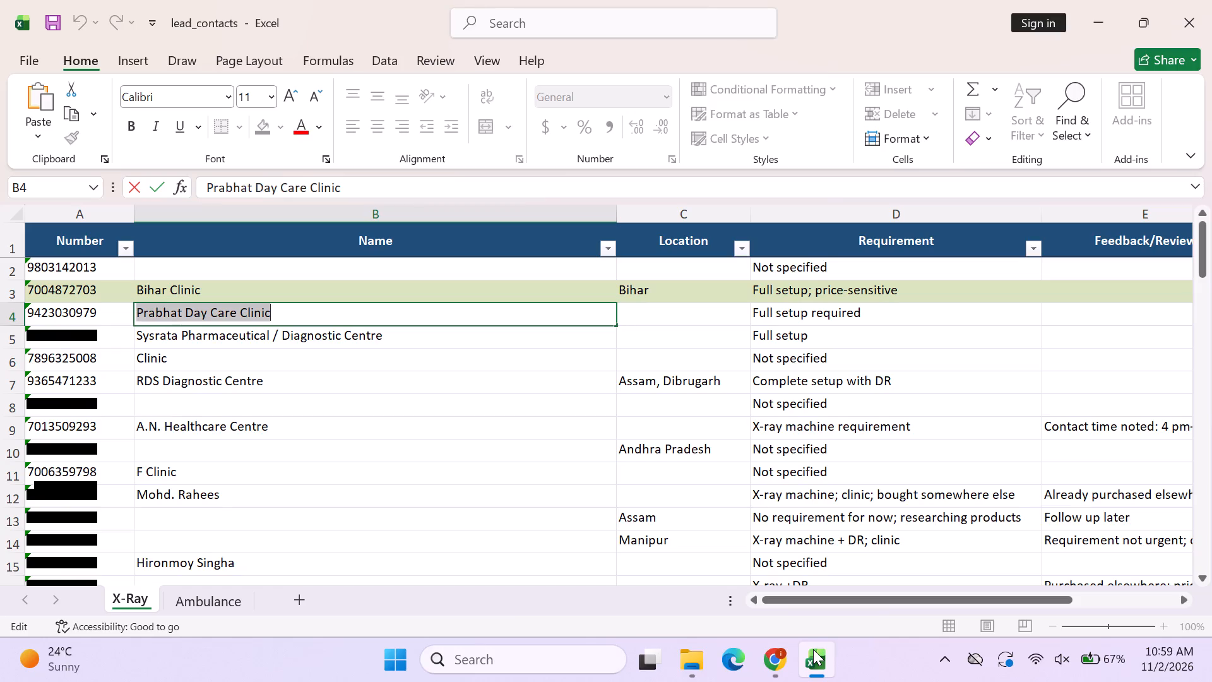
left_click(435, 434)
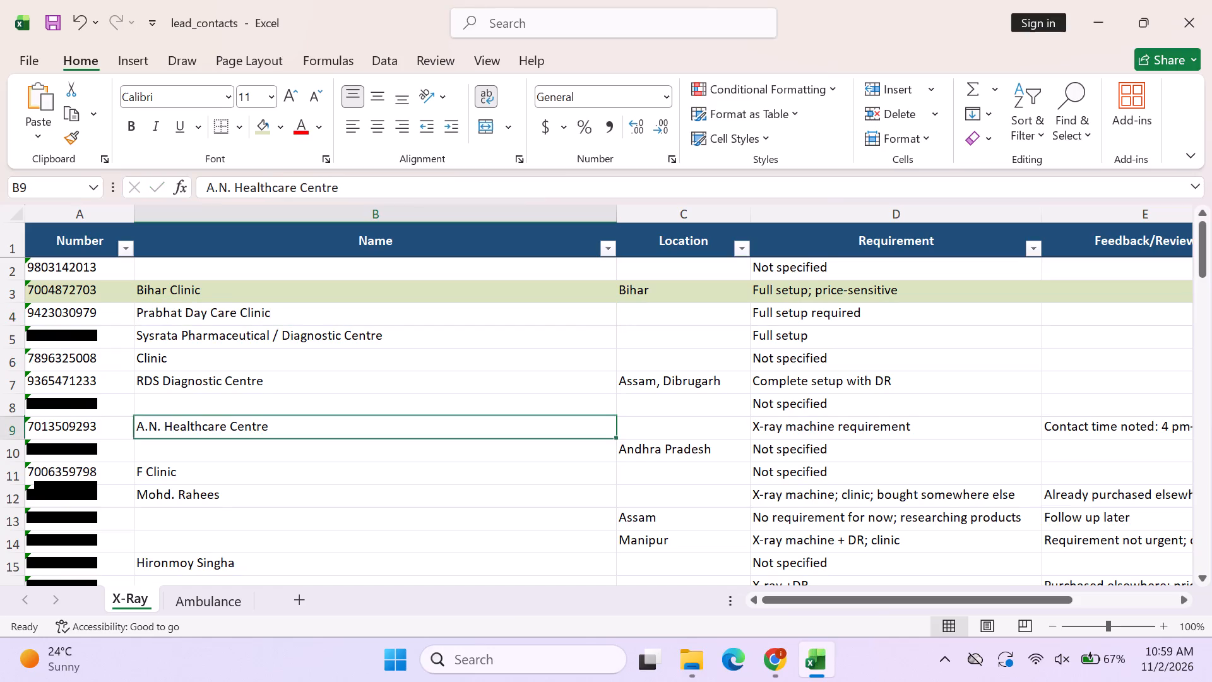
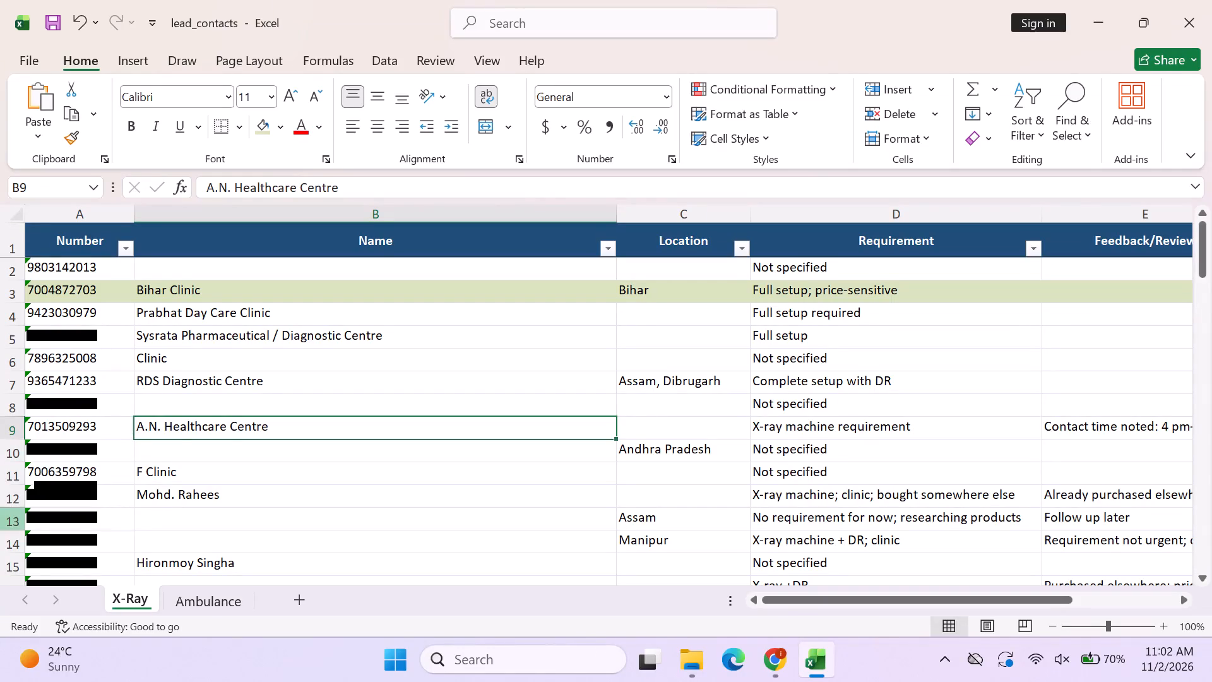
Look through the lead rows on the X-Ray sheet from top to bottom.
left_click(424, 495)
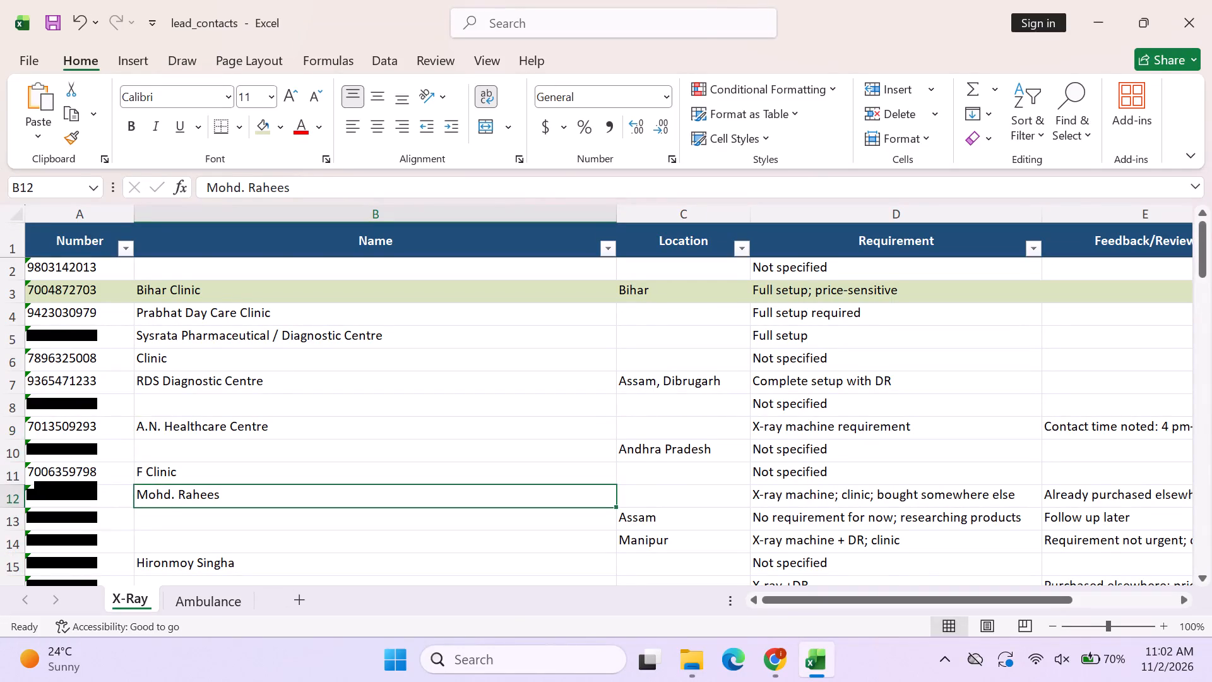
scroll(472, 479, "down", 3)
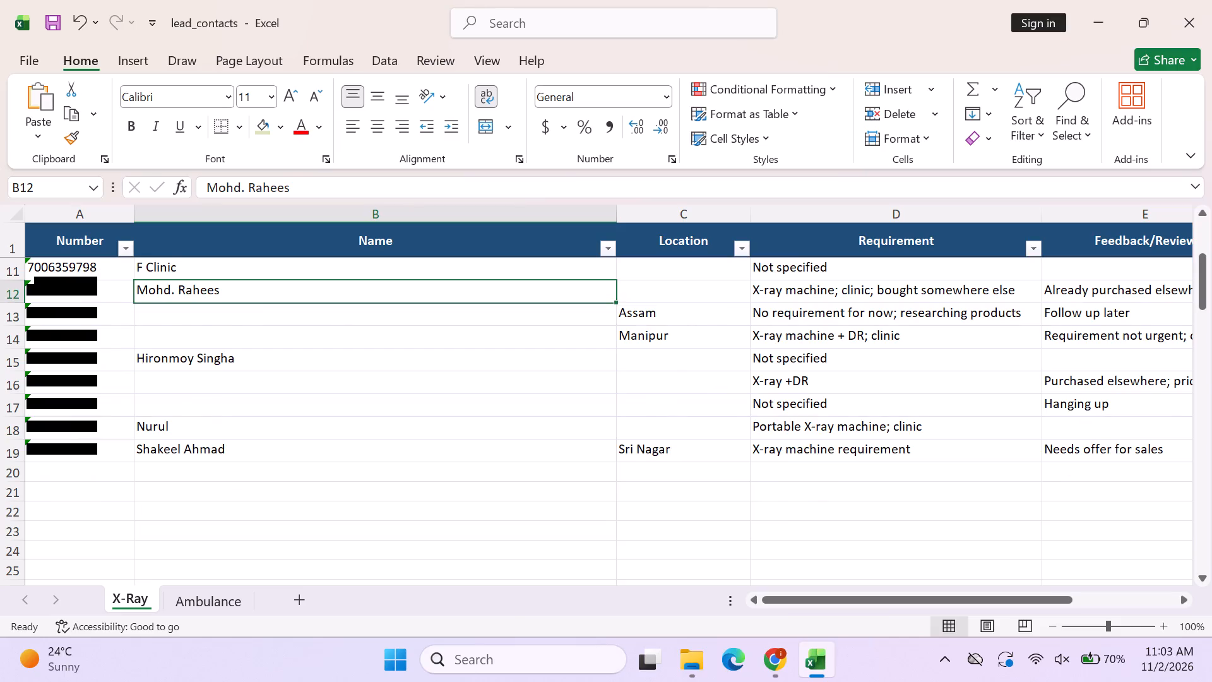
scroll(444, 481, "up", 6)
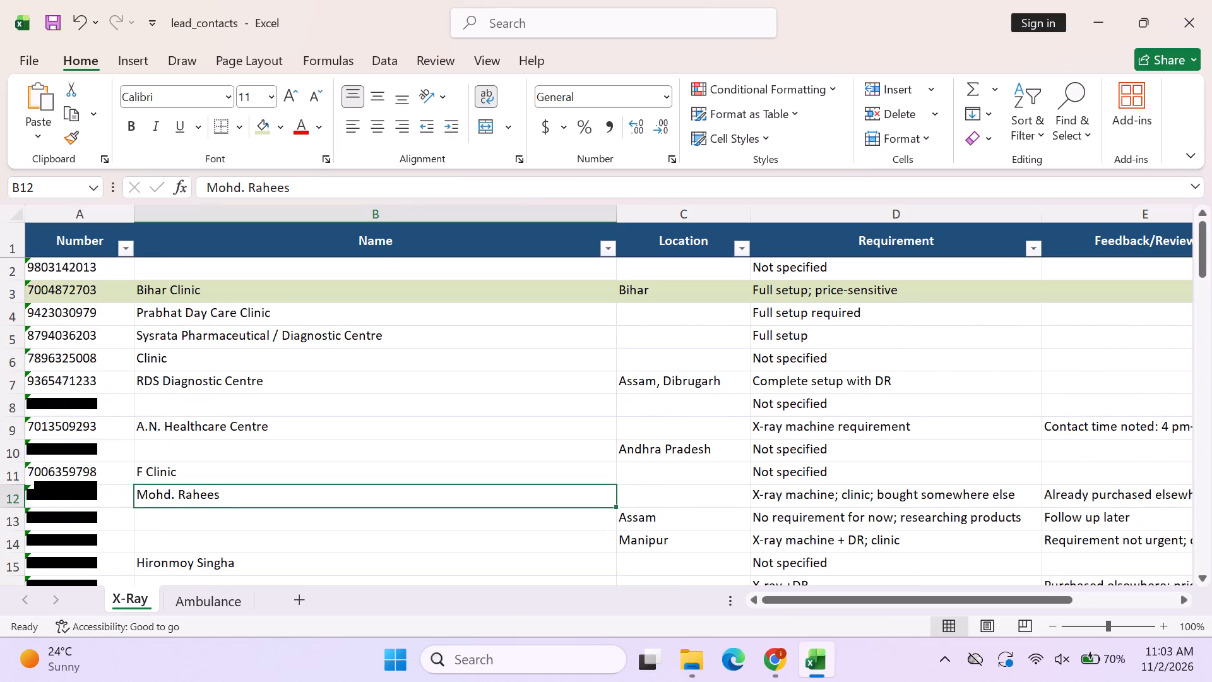
scroll(444, 481, "down", 3)
scroll(444, 481, "up", 5)
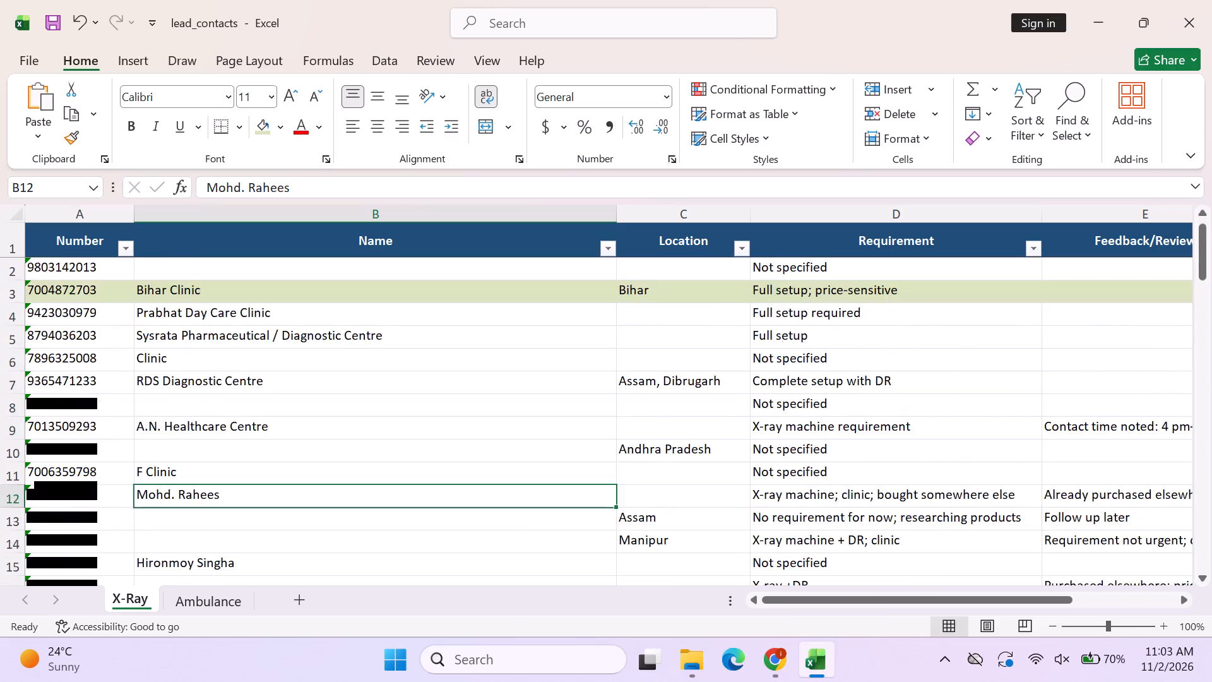
scroll(444, 481, "up", 3)
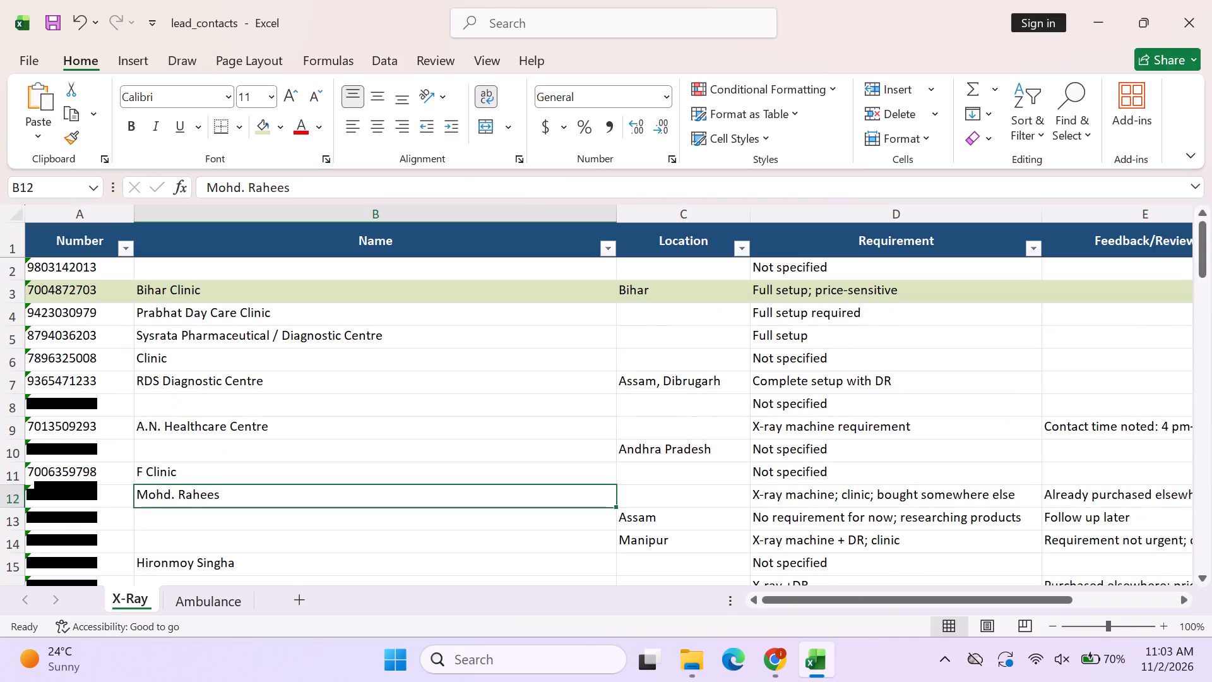
scroll(444, 481, "down", 3)
scroll(444, 481, "up", 1)
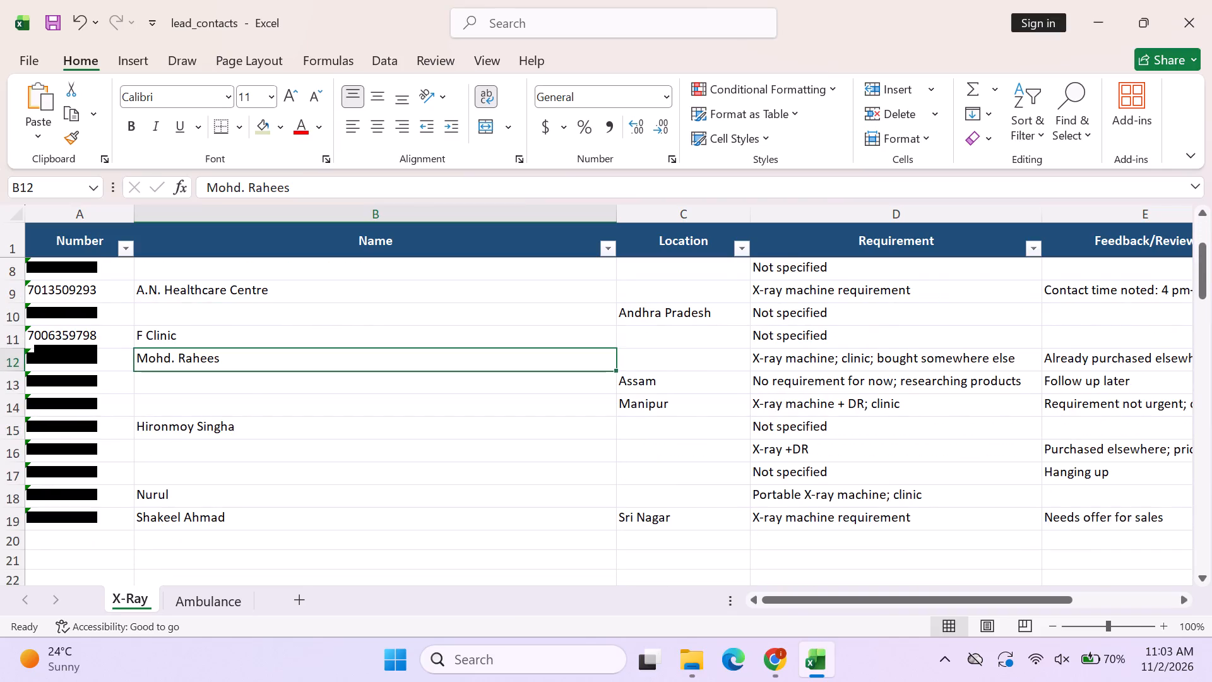
scroll(444, 481, "up", 6)
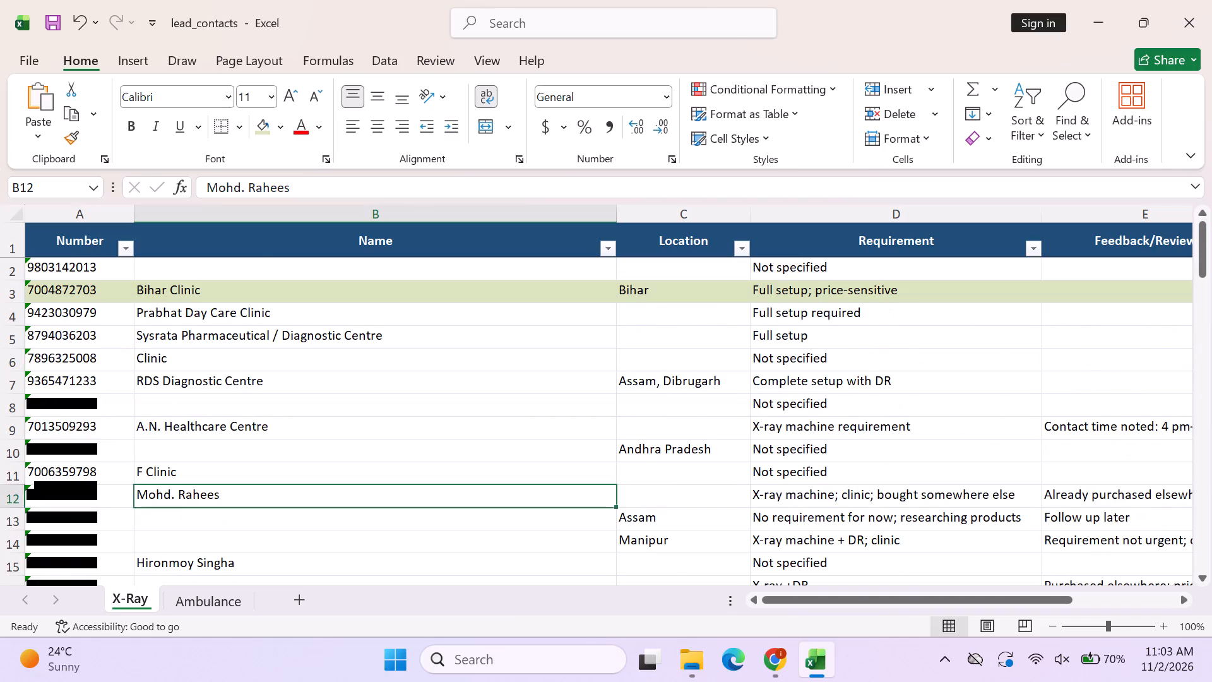
Check the Ambulance sheet's color-marked rows and review the X-Ray sheet's lead rows again.
left_click(208, 593)
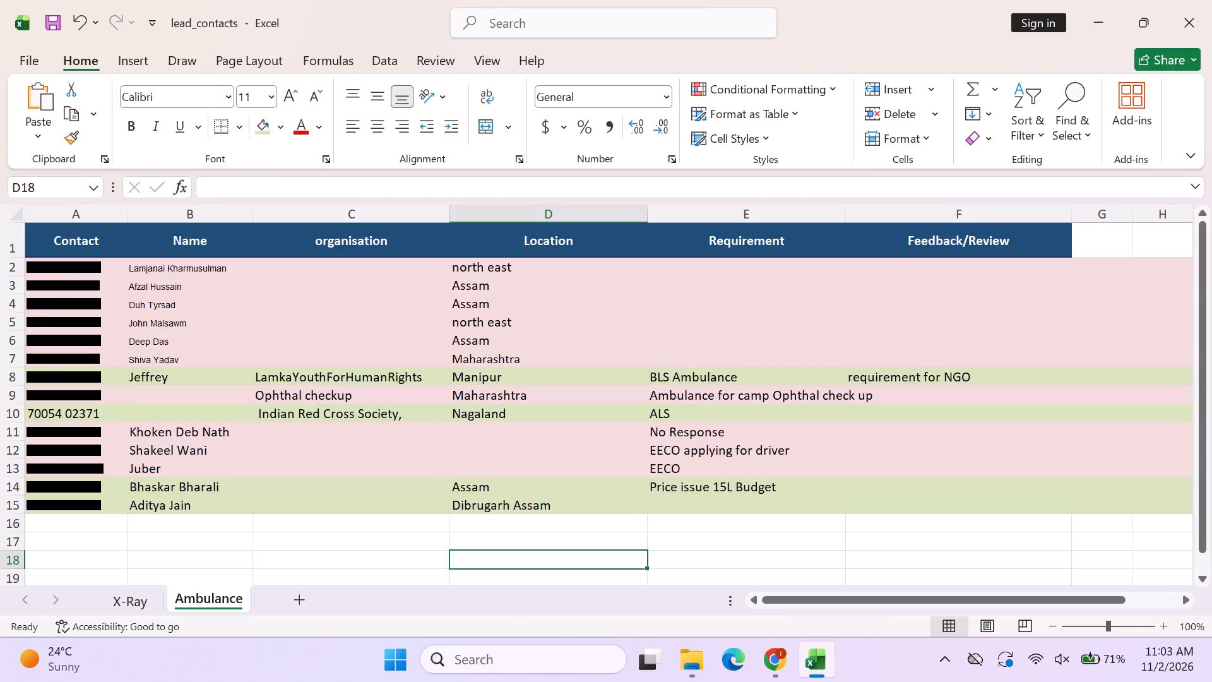
left_click(137, 595)
scroll(217, 446, "down", 1)
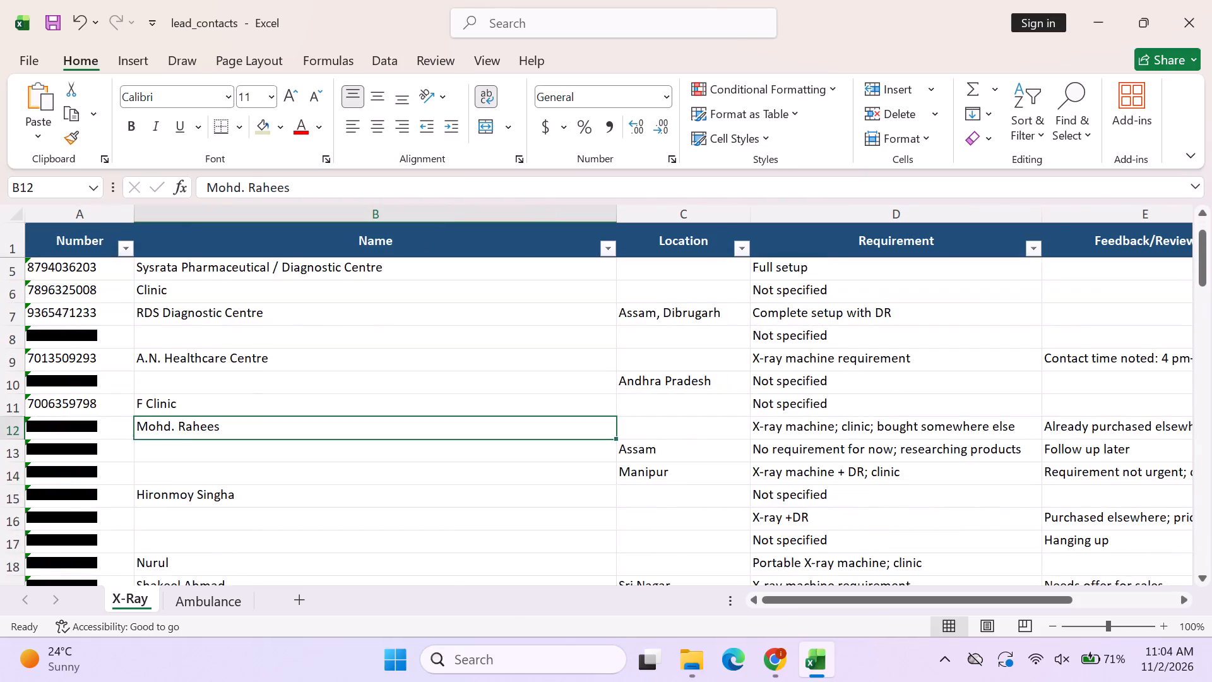
scroll(217, 446, "down", 2)
scroll(217, 446, "up", 7)
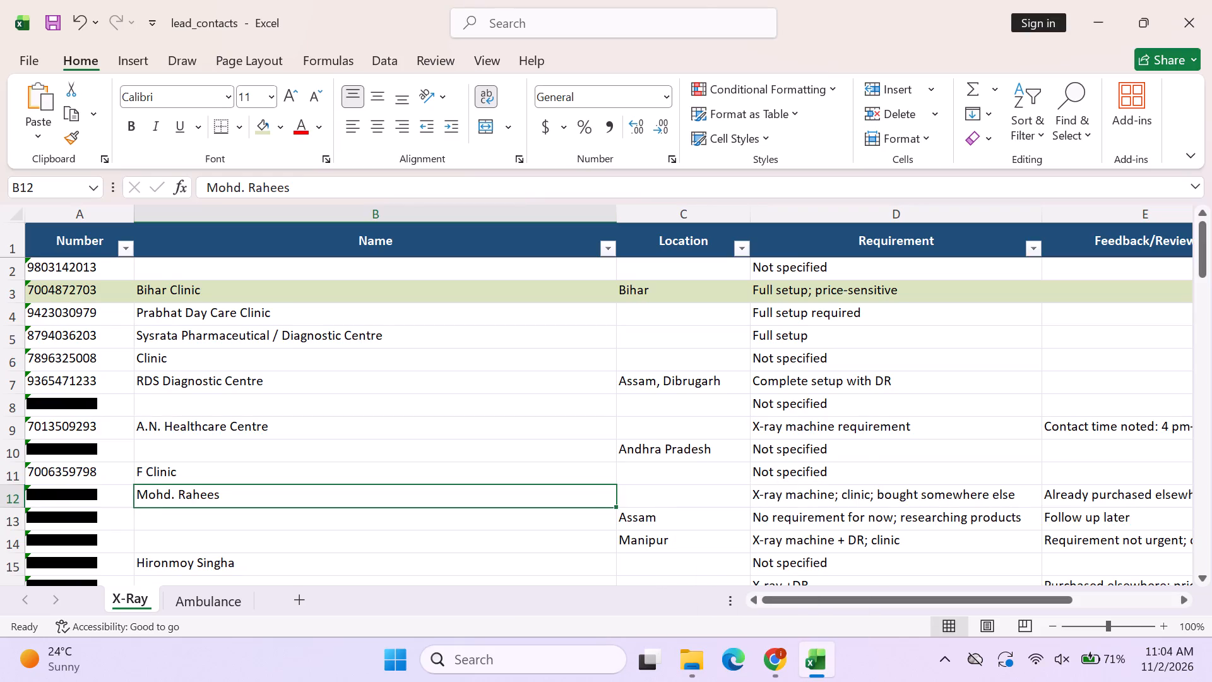
left_click(240, 270)
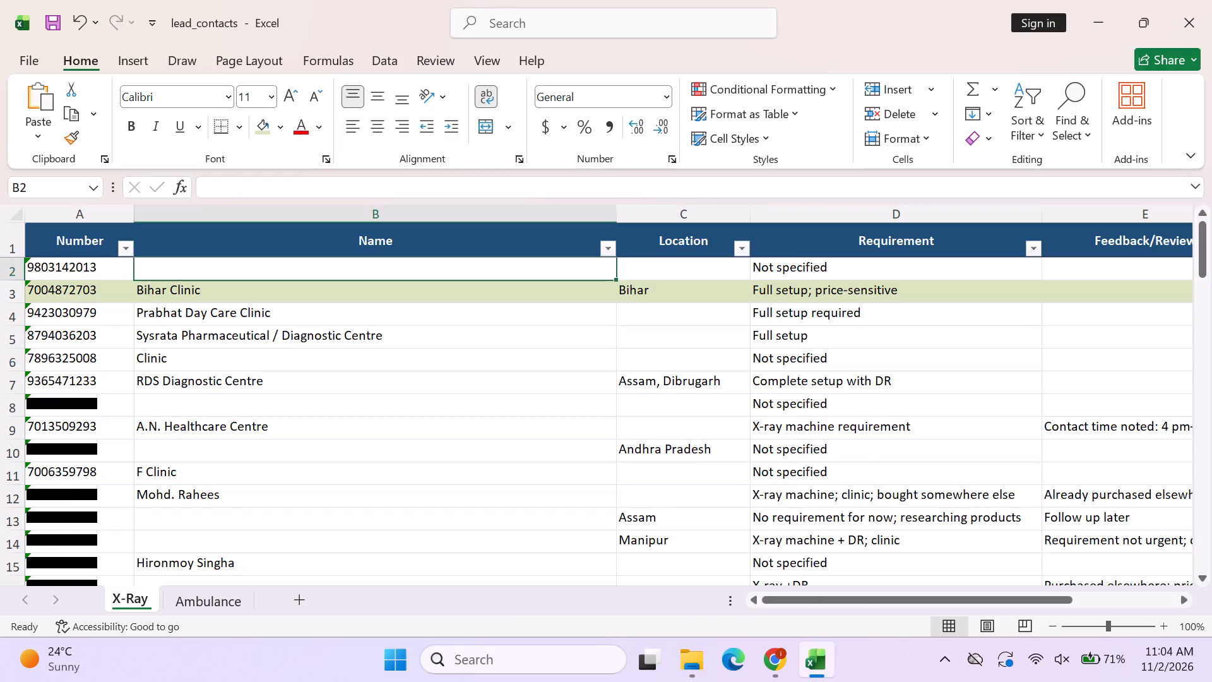
scroll(427, 422, "down", 4)
scroll(427, 422, "up", 3)
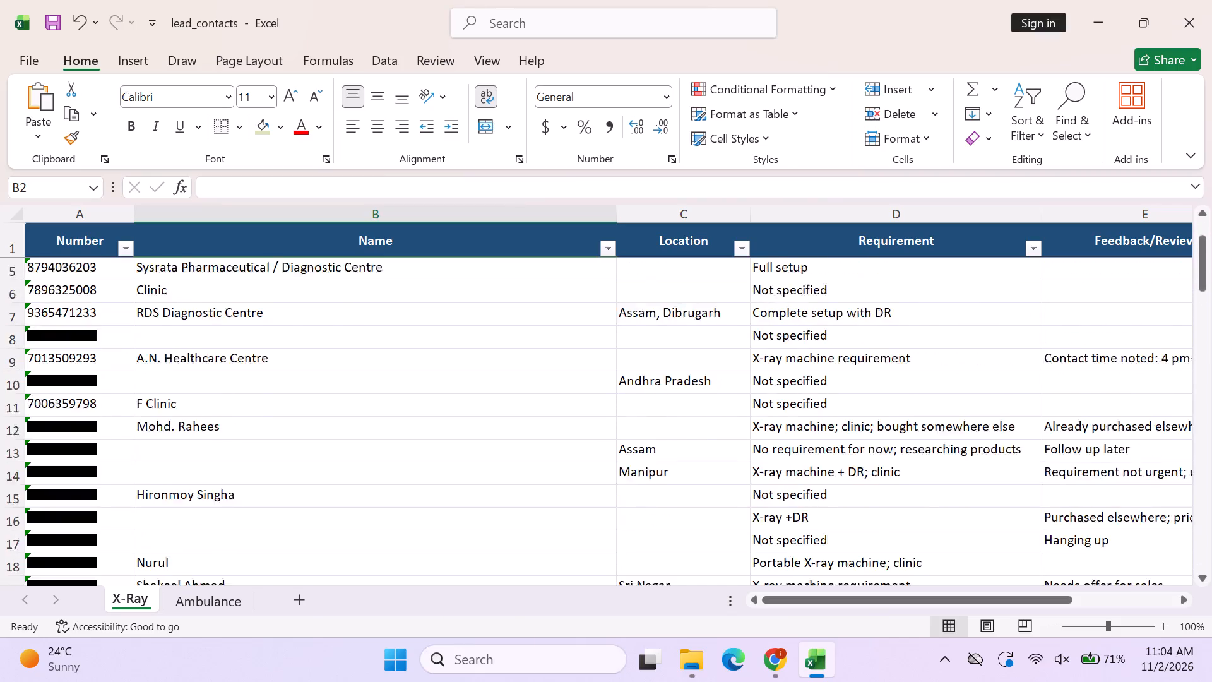
scroll(427, 422, "up", 3)
On the Ambulance sheet, set the font size of the names in rows 2 to 7 to 10.
left_click(225, 601)
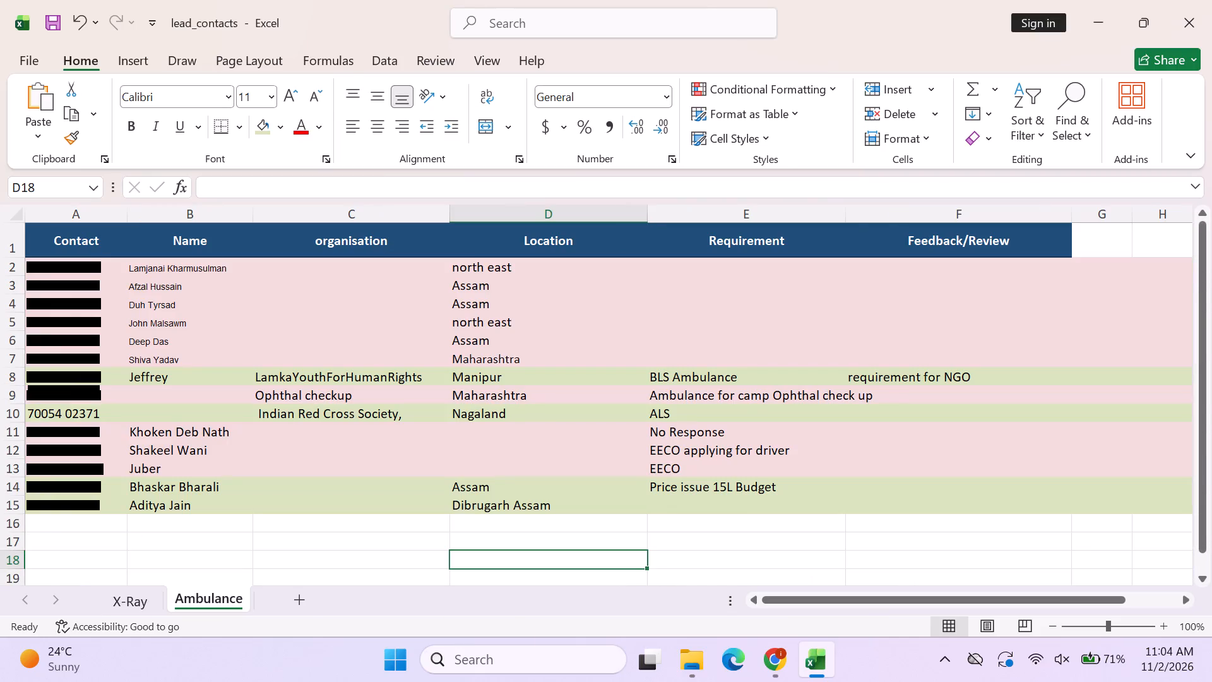
left_click_drag(146, 272, 153, 360)
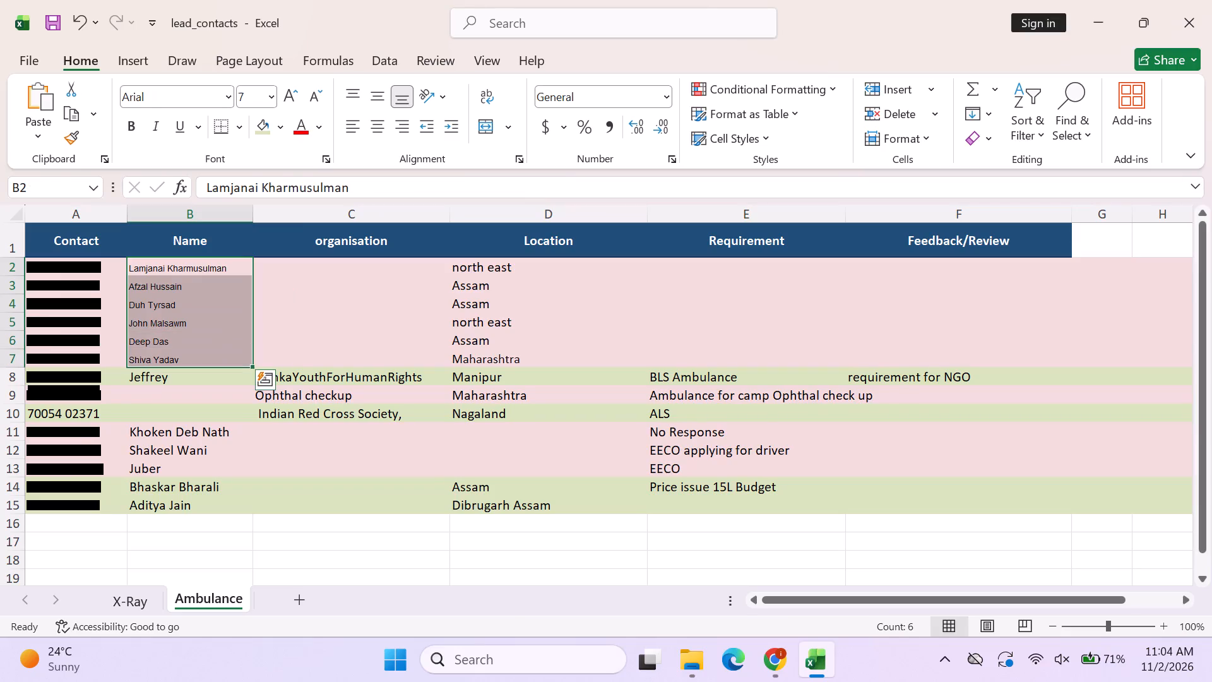
left_click(270, 97)
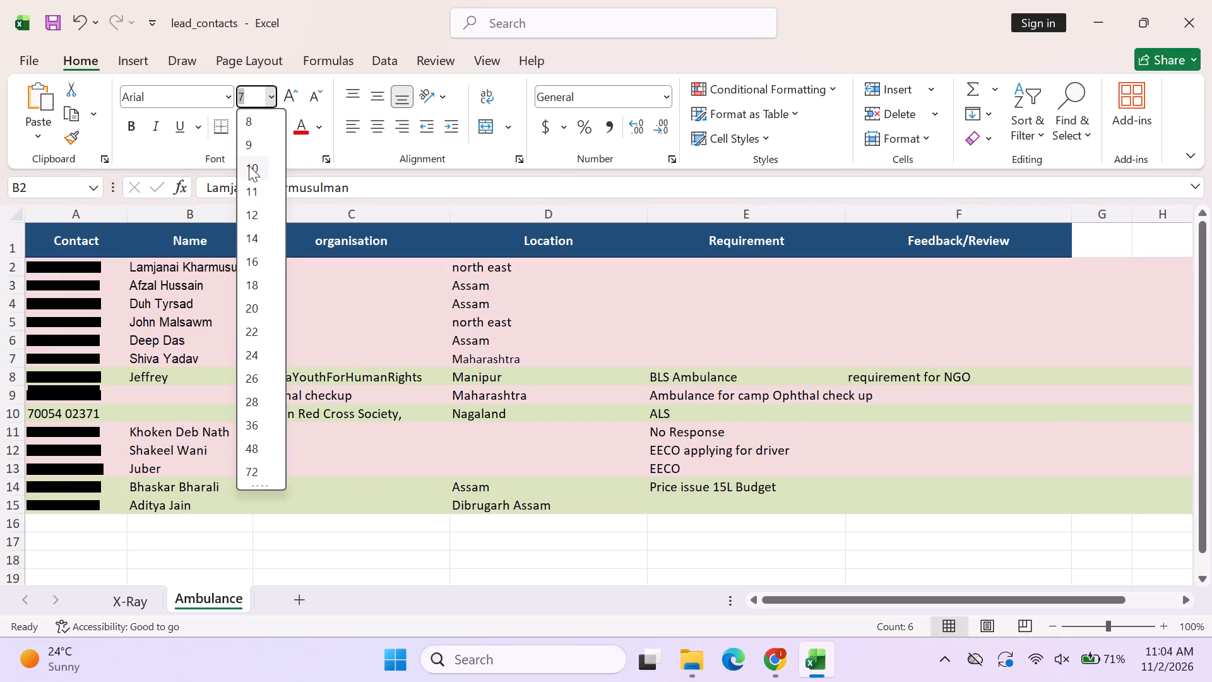
left_click(249, 165)
left_click(363, 462)
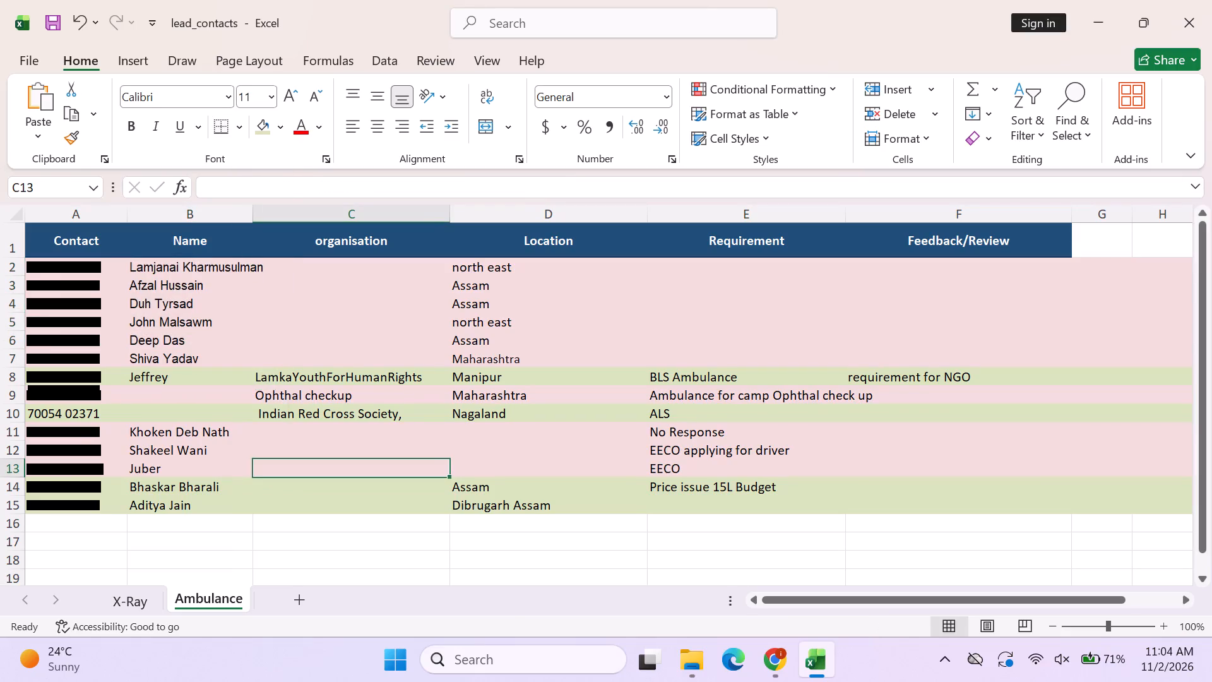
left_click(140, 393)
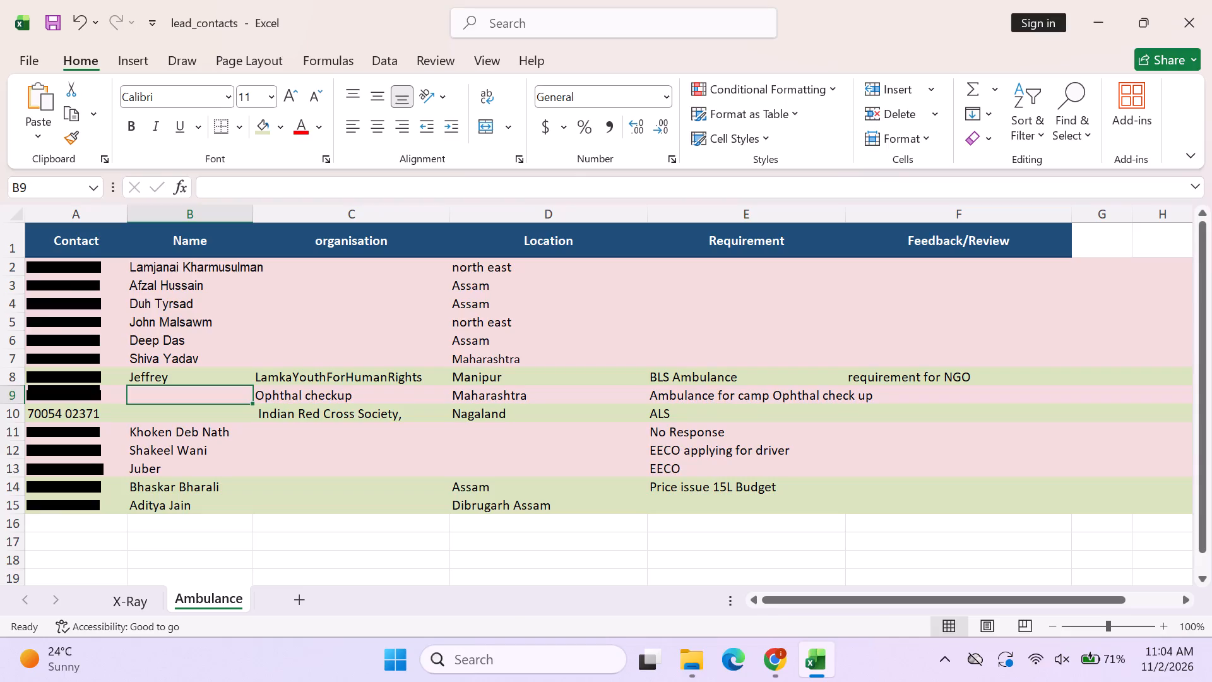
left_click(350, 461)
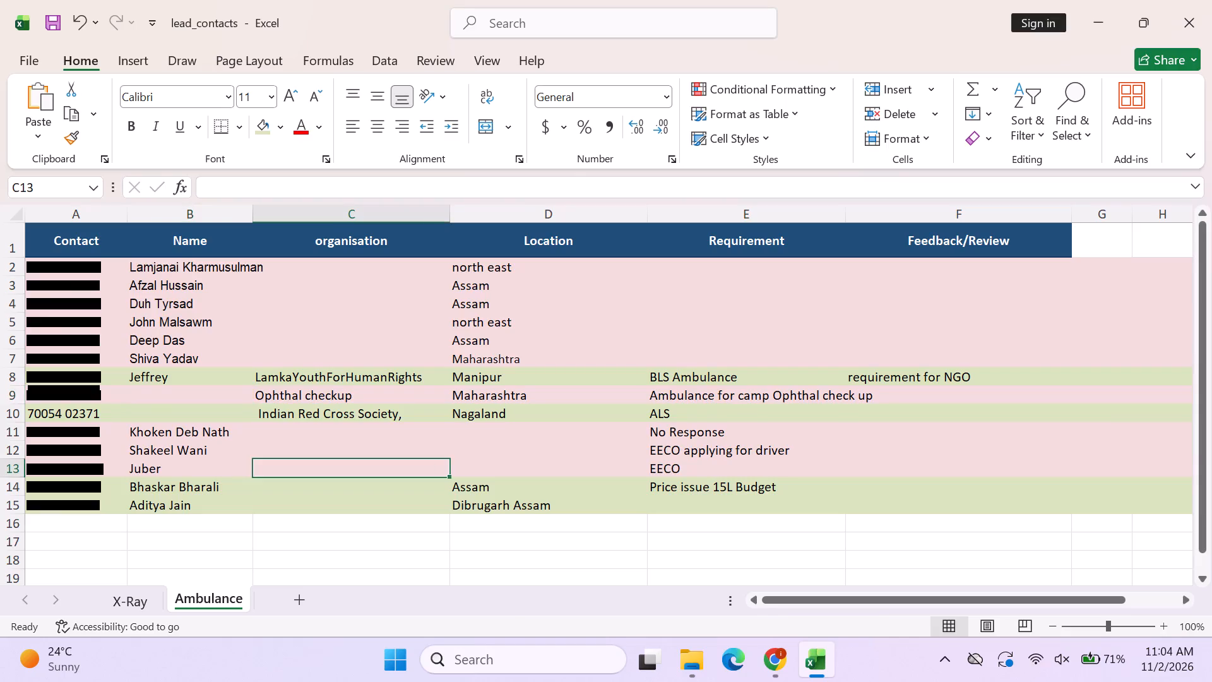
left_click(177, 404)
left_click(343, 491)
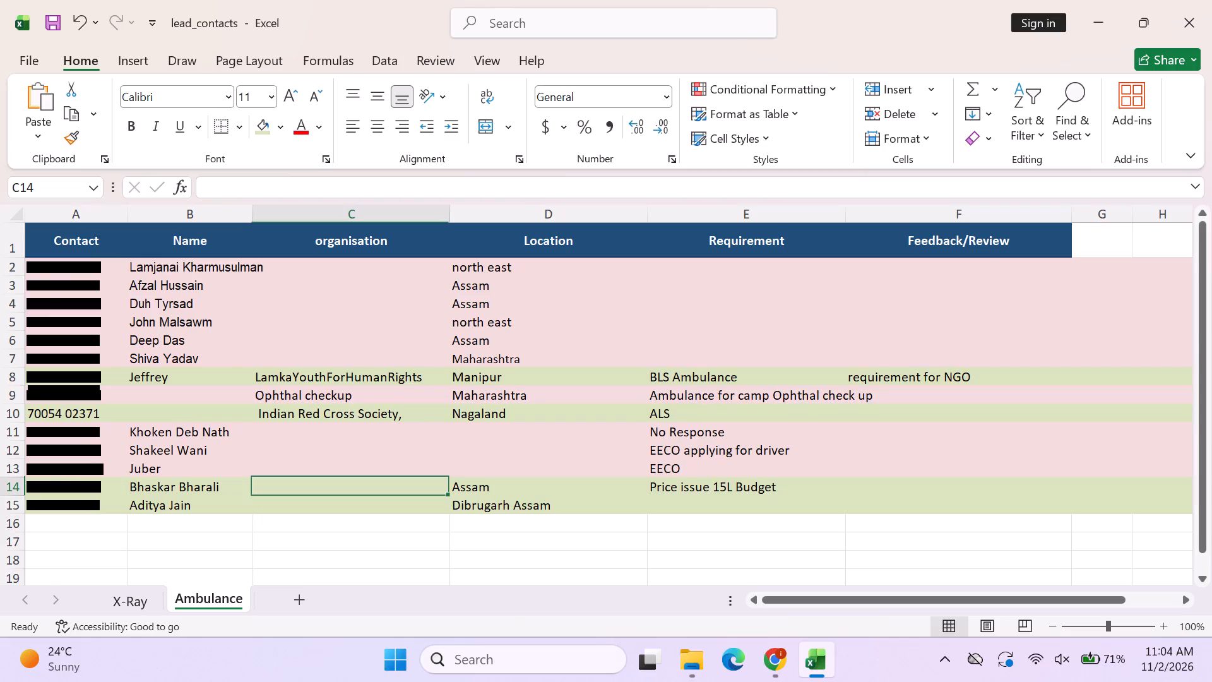
Move the text "Price issue 15L Budget" in row 14 from the Requirement column to the Feedback/Review column.
double_click(710, 489)
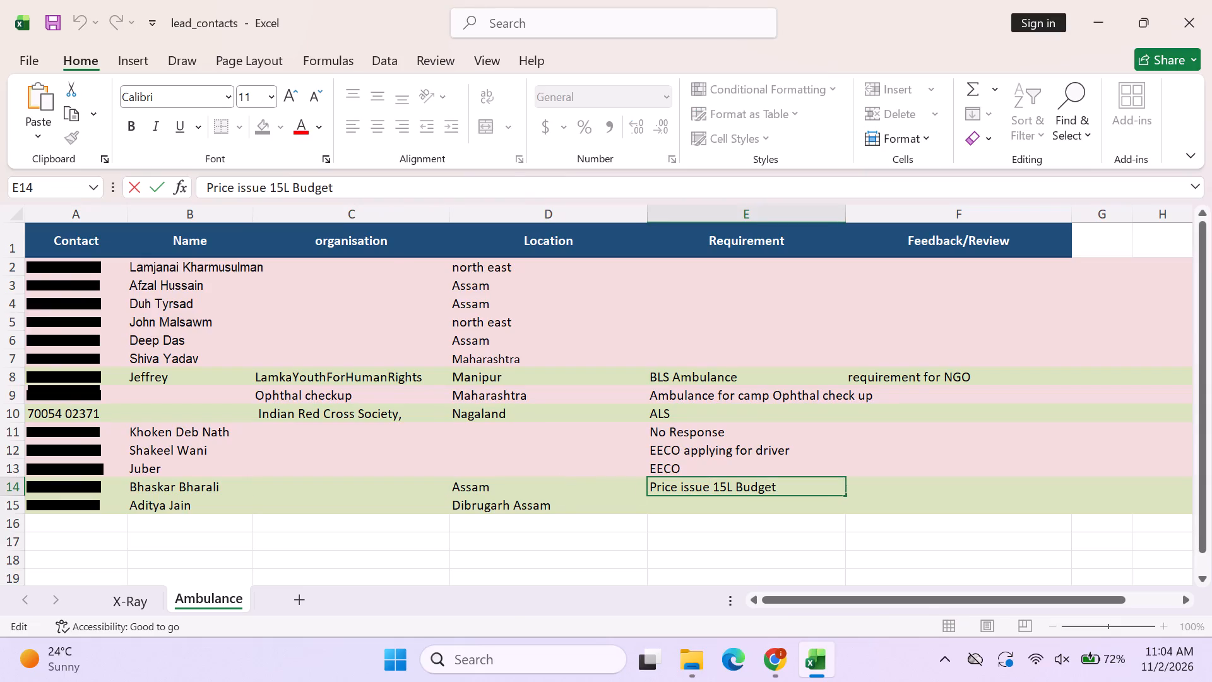
left_click_drag(649, 486, 778, 489)
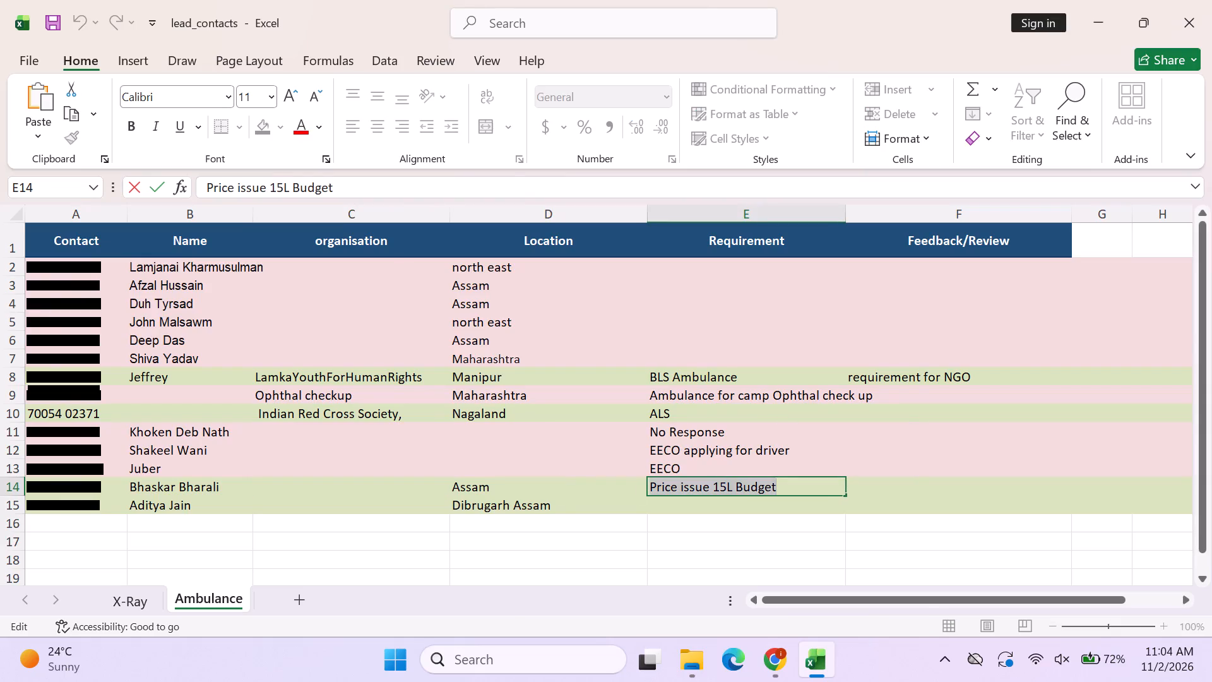
key("ctrl+x")
double_click(877, 490)
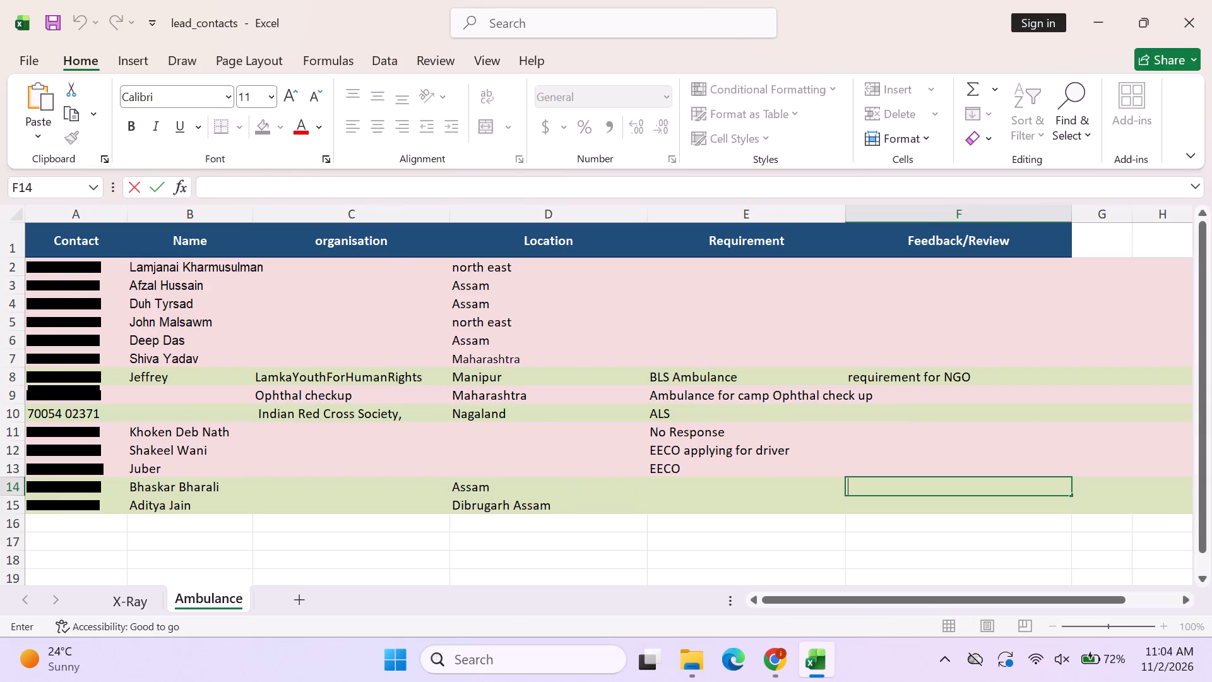
key("ctrl+v")
left_click(746, 486)
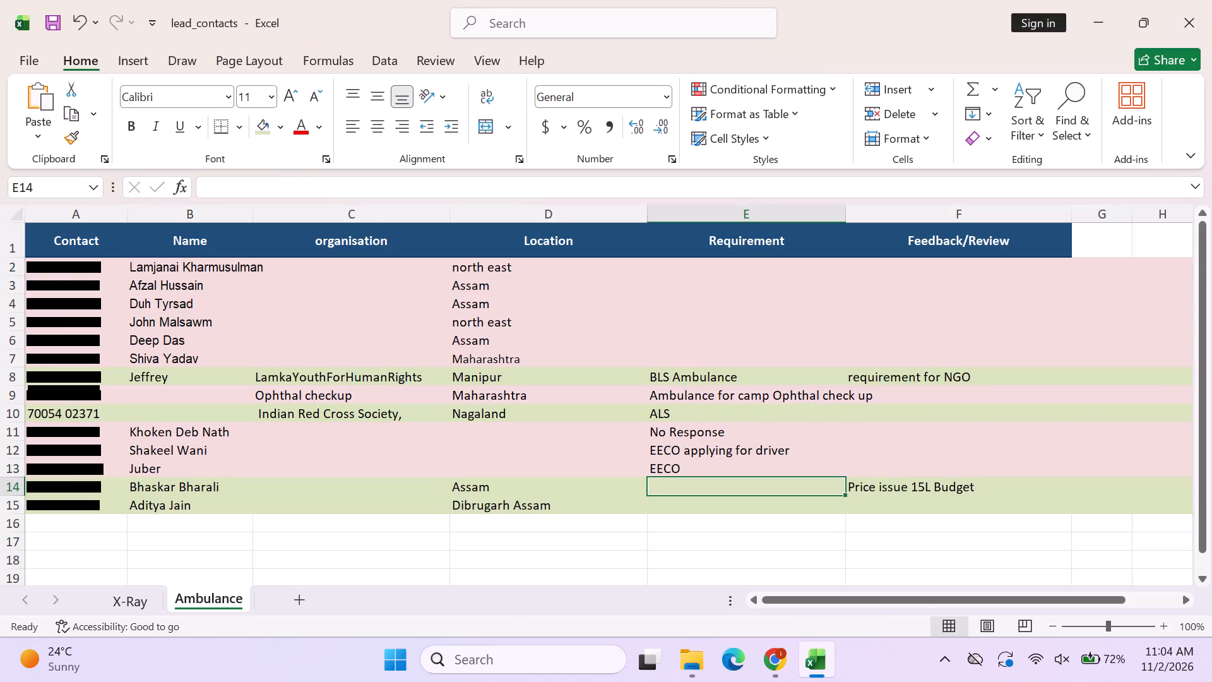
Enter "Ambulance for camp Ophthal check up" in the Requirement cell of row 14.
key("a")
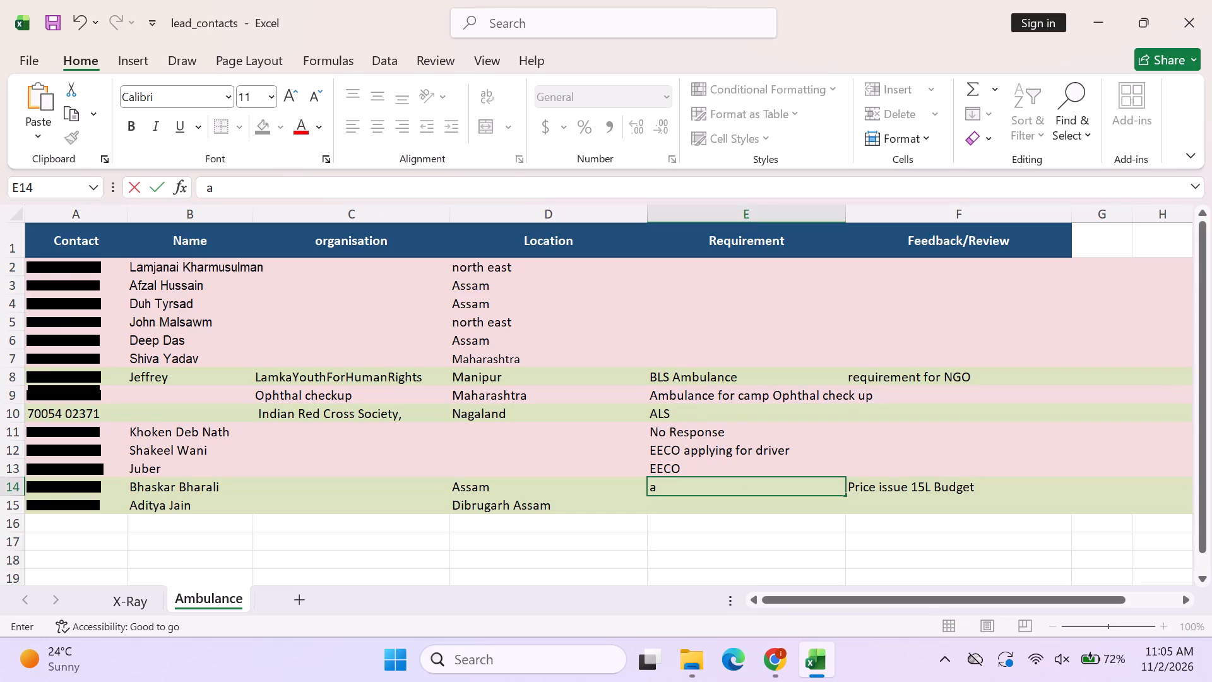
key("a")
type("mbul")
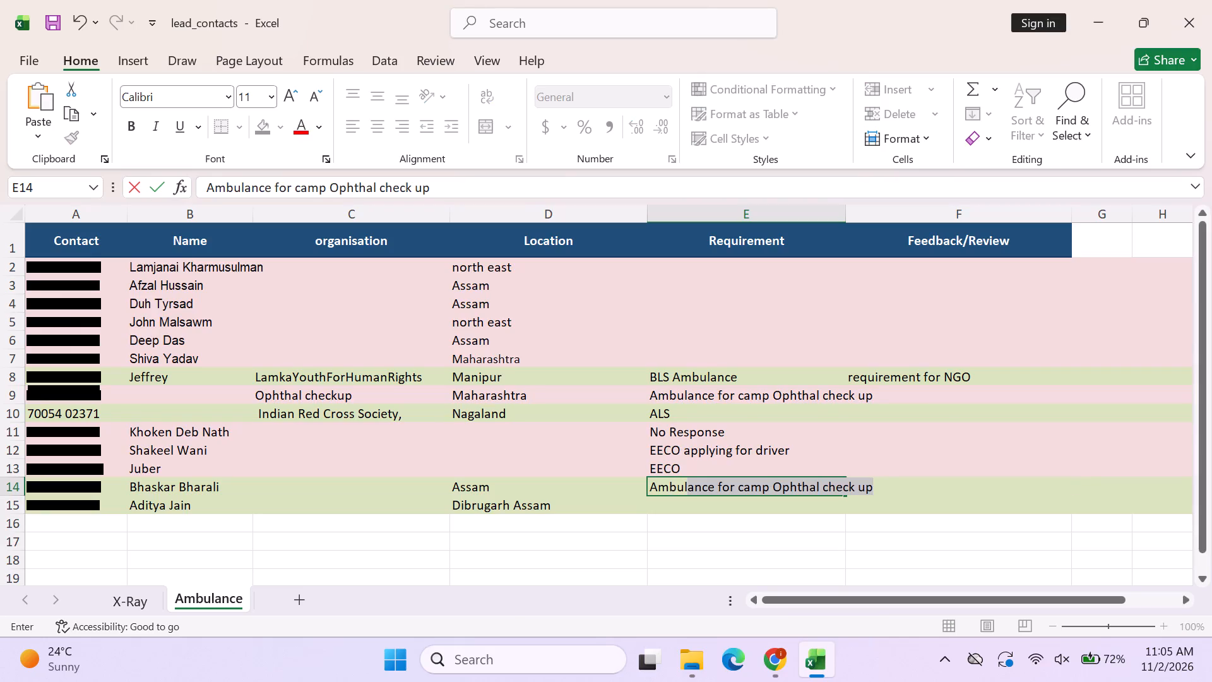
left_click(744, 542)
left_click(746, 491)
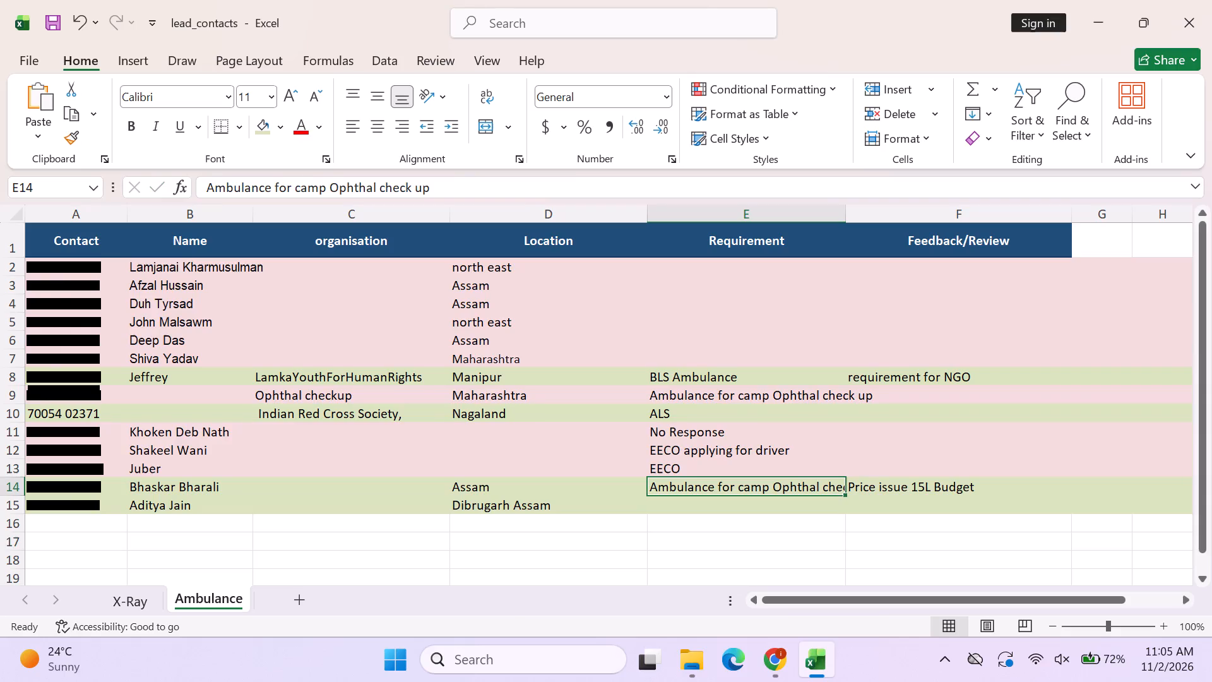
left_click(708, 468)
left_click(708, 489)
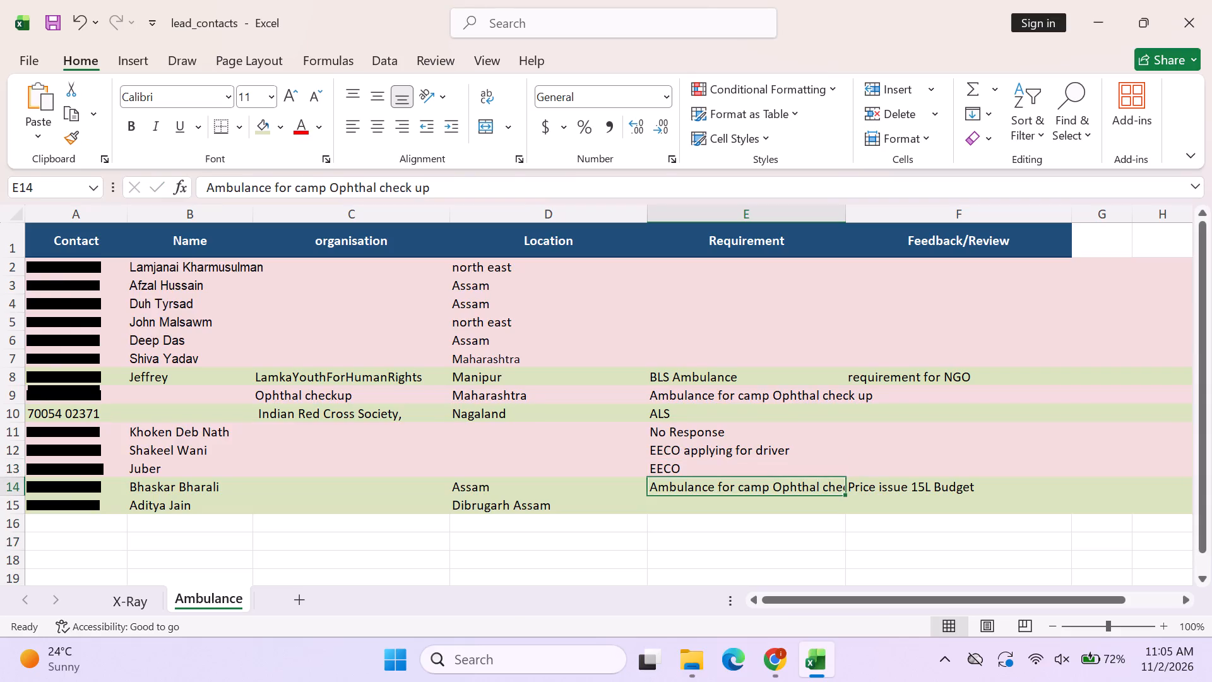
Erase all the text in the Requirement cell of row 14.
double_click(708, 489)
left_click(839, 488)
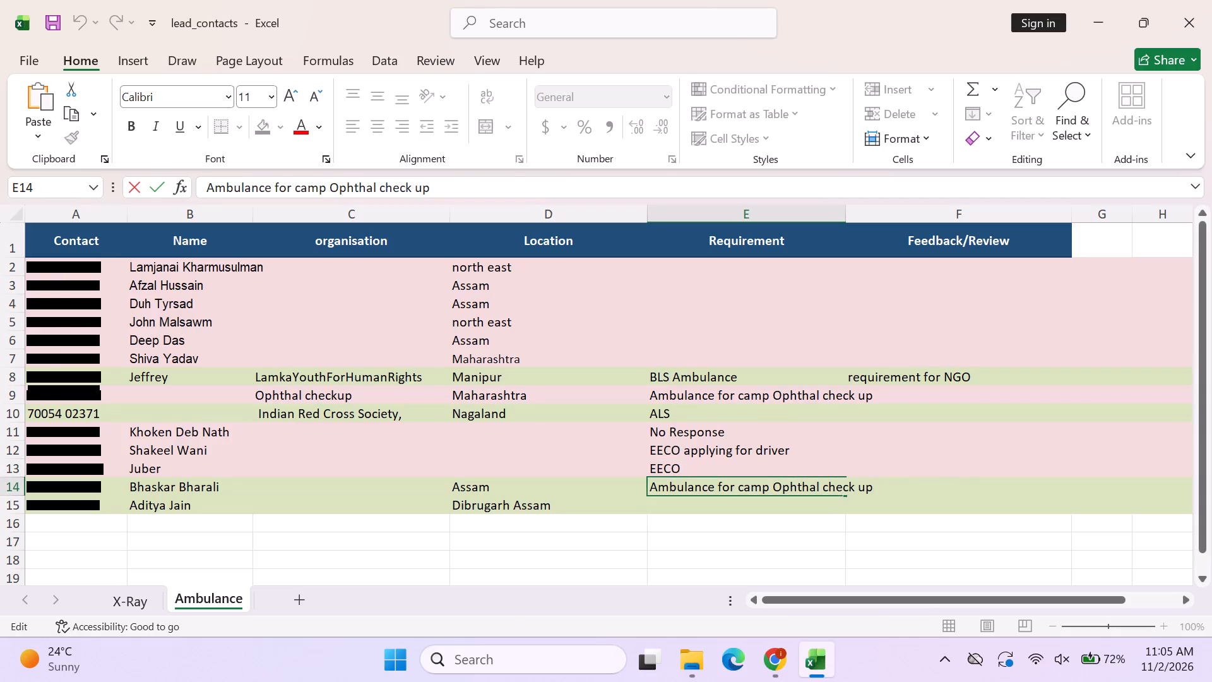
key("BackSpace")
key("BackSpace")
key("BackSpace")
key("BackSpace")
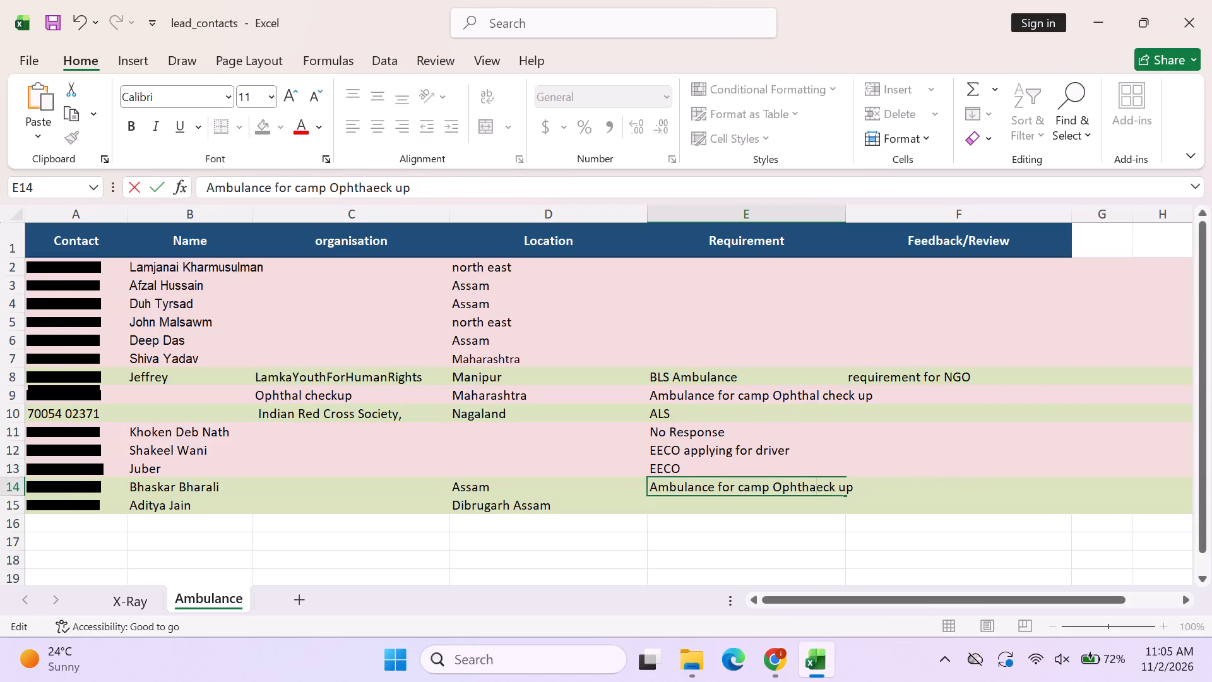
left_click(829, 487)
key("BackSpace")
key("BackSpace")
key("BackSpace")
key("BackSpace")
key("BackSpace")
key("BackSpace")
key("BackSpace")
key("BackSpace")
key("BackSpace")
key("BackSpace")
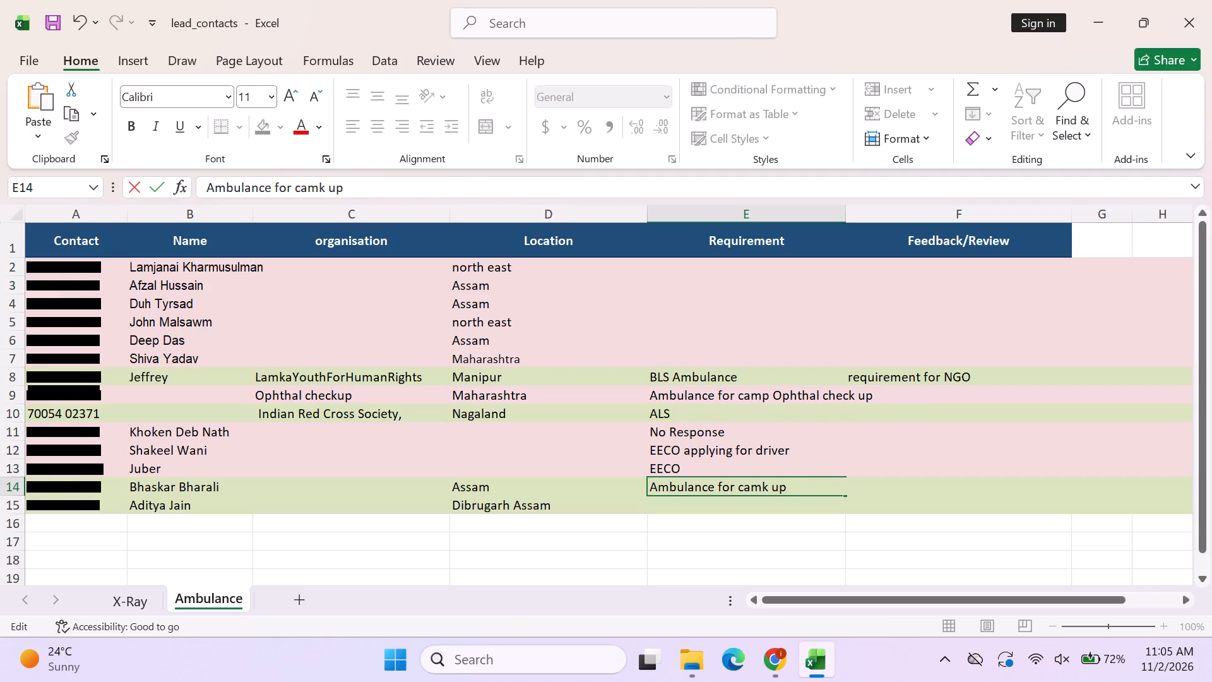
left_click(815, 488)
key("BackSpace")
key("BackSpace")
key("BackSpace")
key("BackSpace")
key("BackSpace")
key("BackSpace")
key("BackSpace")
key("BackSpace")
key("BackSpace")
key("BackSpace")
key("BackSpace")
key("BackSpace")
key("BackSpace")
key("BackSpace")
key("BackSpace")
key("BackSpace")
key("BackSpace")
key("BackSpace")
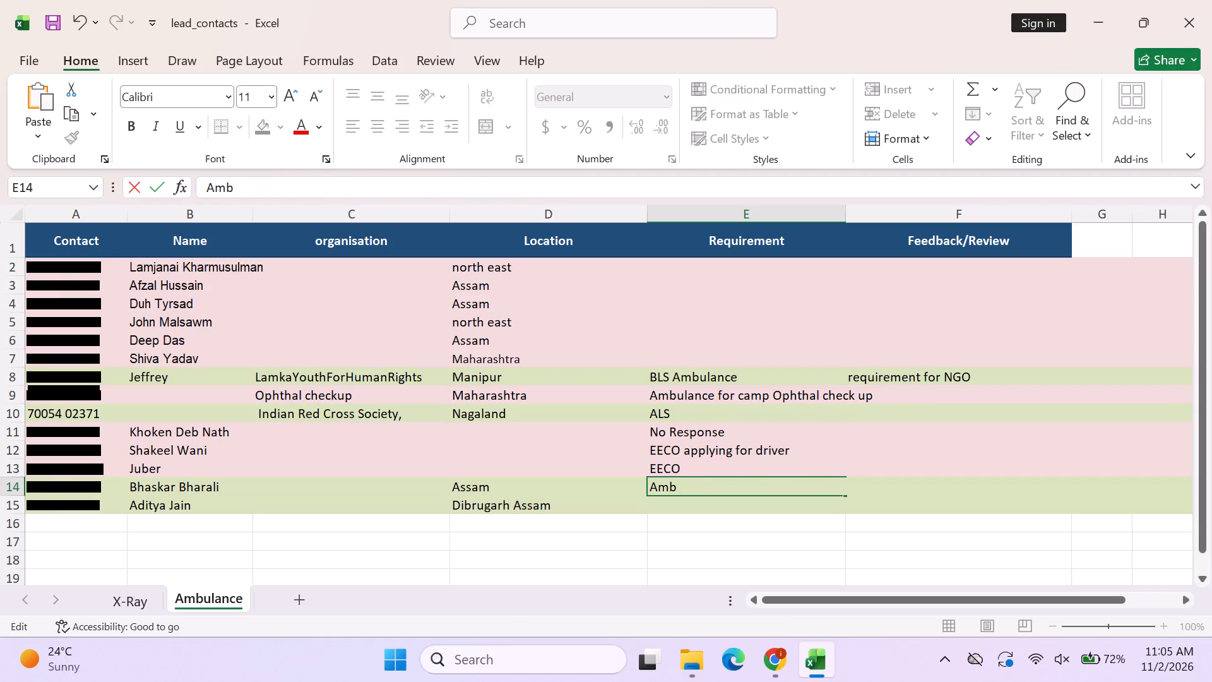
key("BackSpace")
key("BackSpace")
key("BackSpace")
Enter "Ambulance for patient transport" in the Requirement cell of row 14.
key("a")
type("mbu")
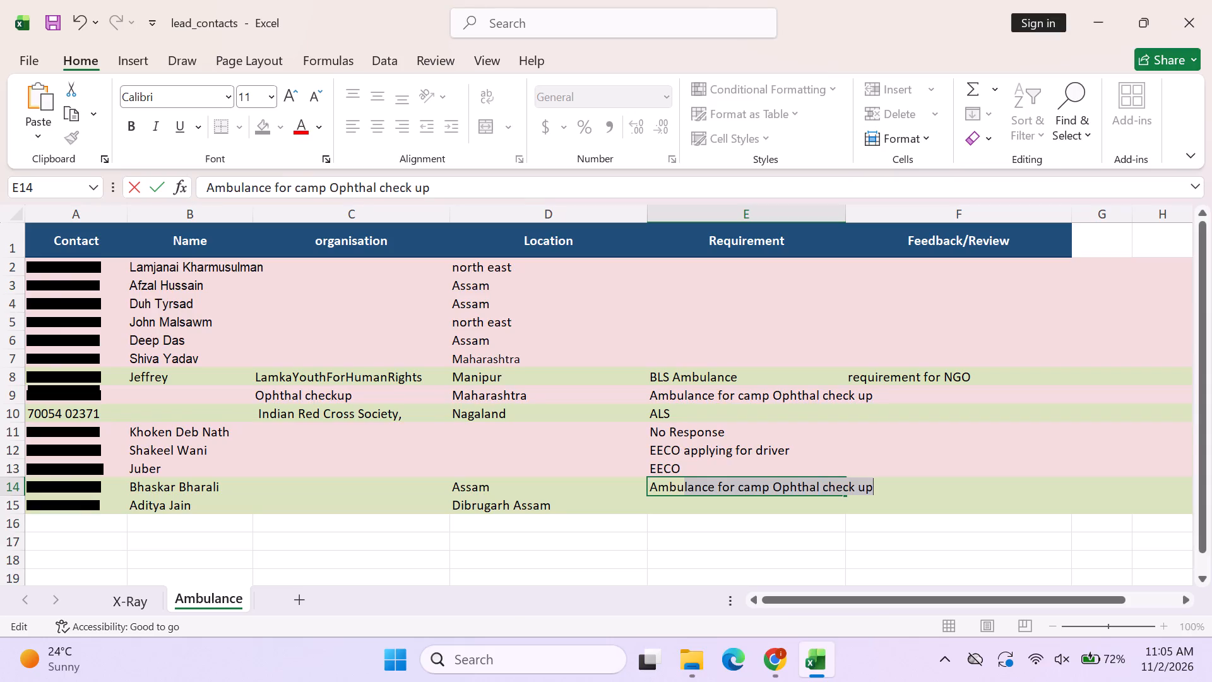
type("lance for patient trans")
type("port")
left_click(600, 548)
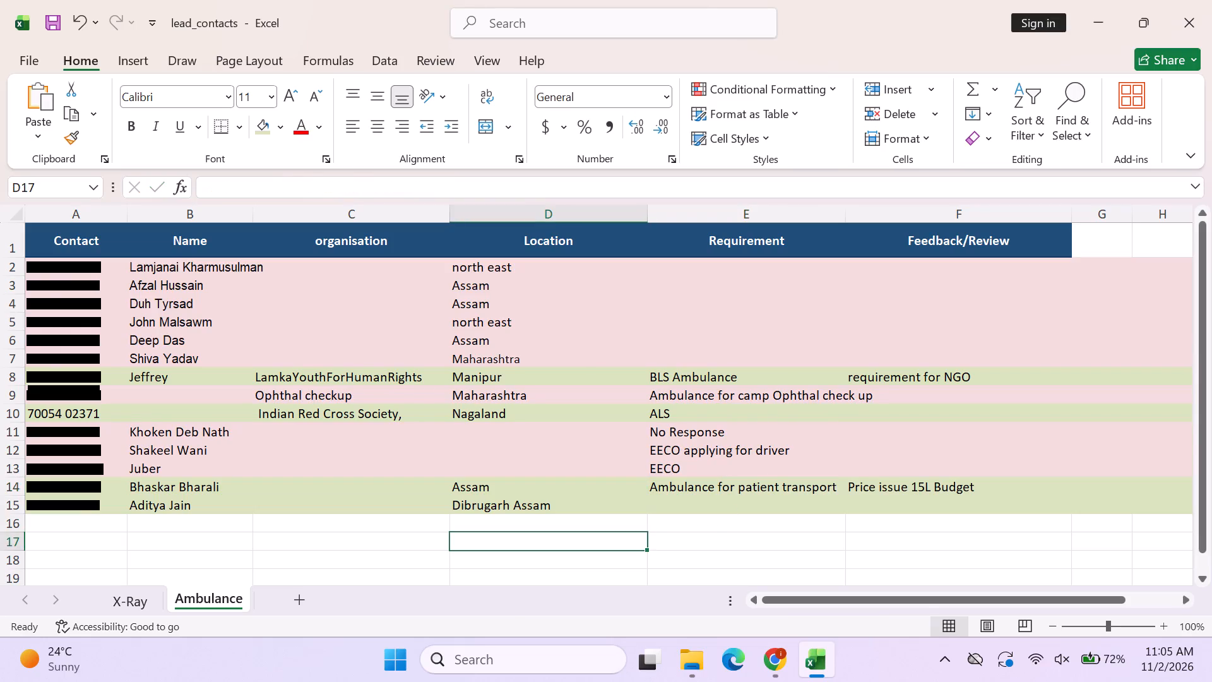
Enter "Dealer & supplier of Ambulance" in the Requirement cell of row 15.
left_click(674, 510)
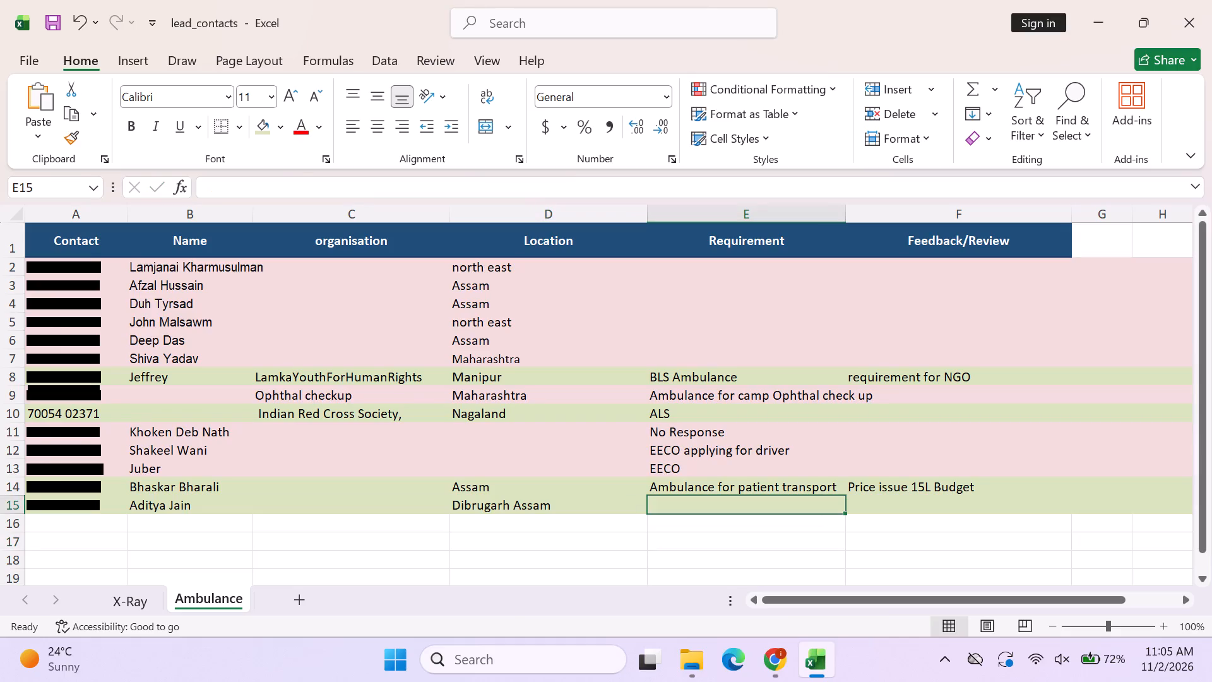
key("d")
type("elaer")
key("space")
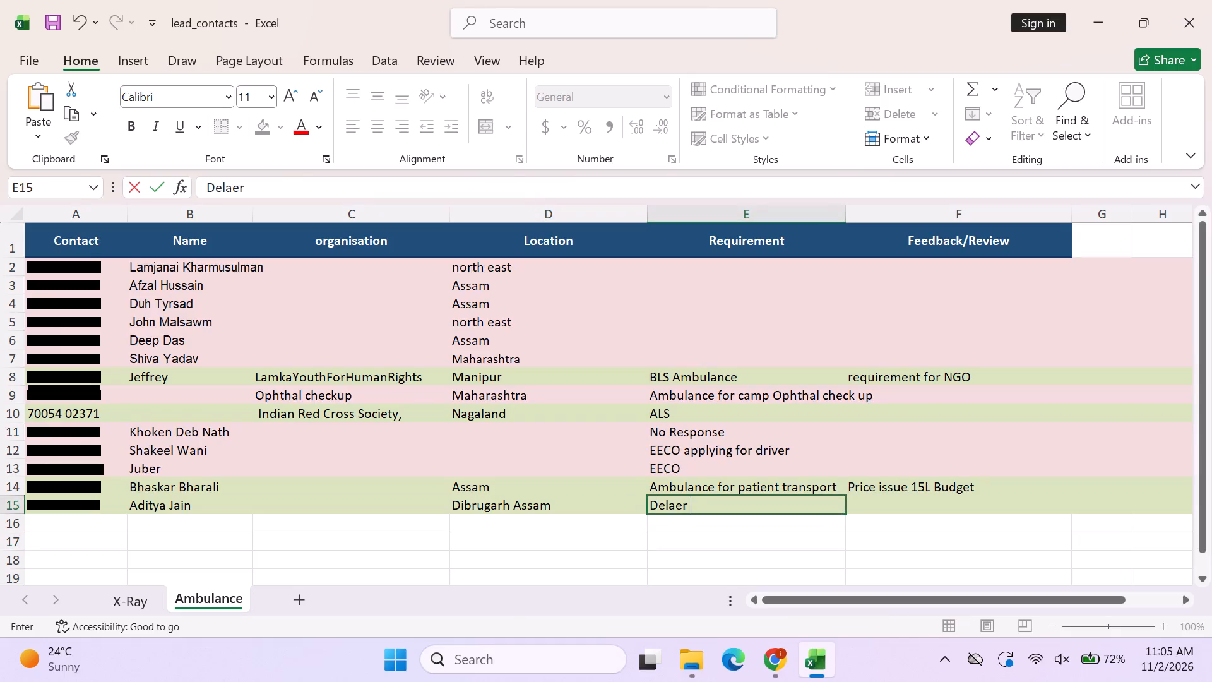
key("BackSpace")
key("BackSpace")
key("BackSpace")
key("BackSpace")
key("BackSpace")
type("aler")
key("space")
key("shift+ampersand")
key("space")
type("supplie")
type("r")
key("space")
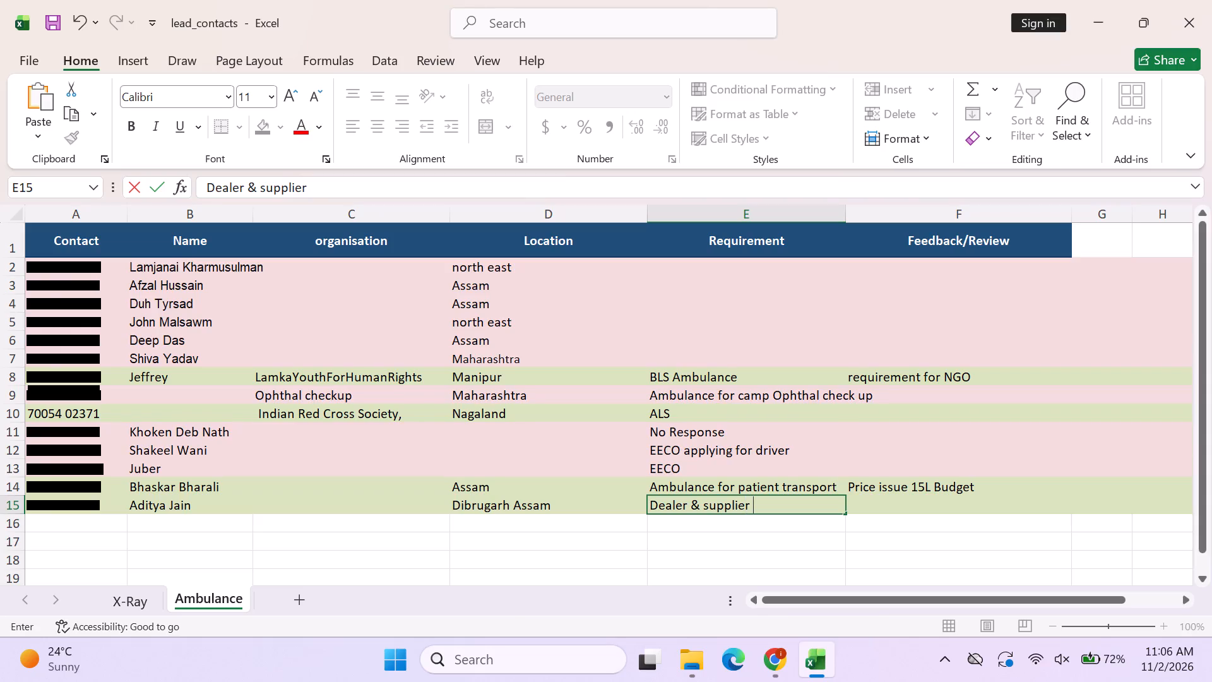
type("of")
key("space")
type("mul")
key("BackSpace")
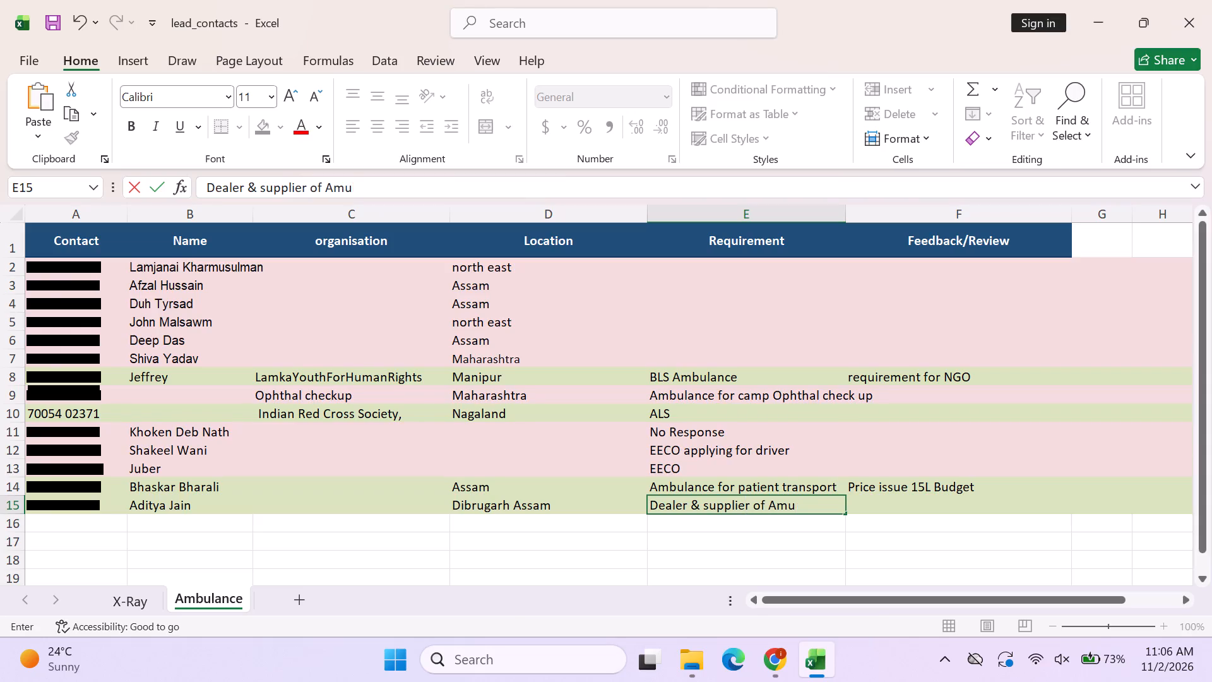
key("BackSpace")
type("bu")
type("lance")
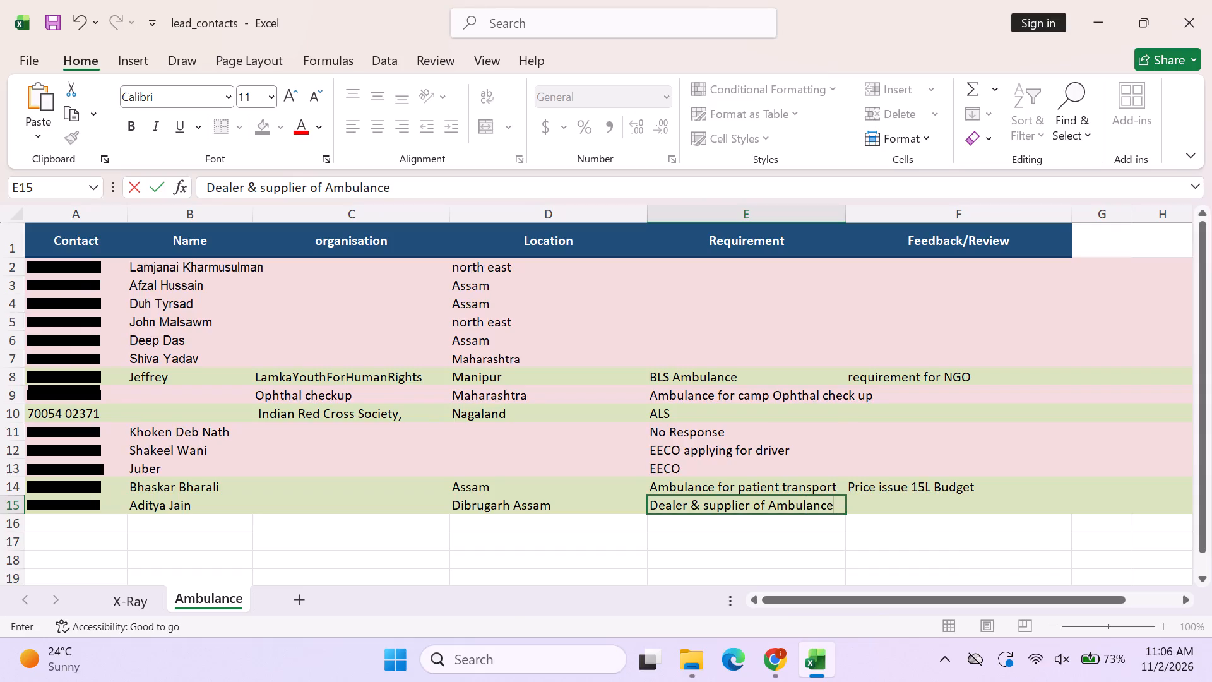
left_click(686, 563)
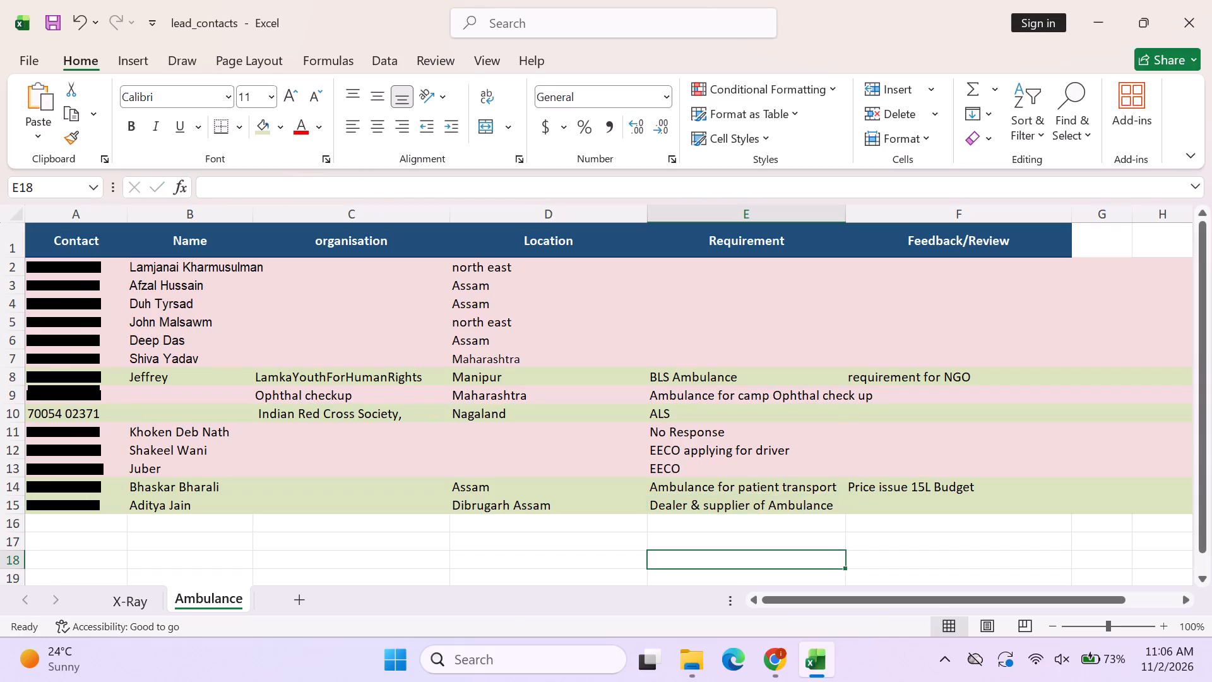
Move the text "Dealer & supplier of Ambulance" in row 15 from the Requirement column to the Feedback/Review column.
left_click(677, 510)
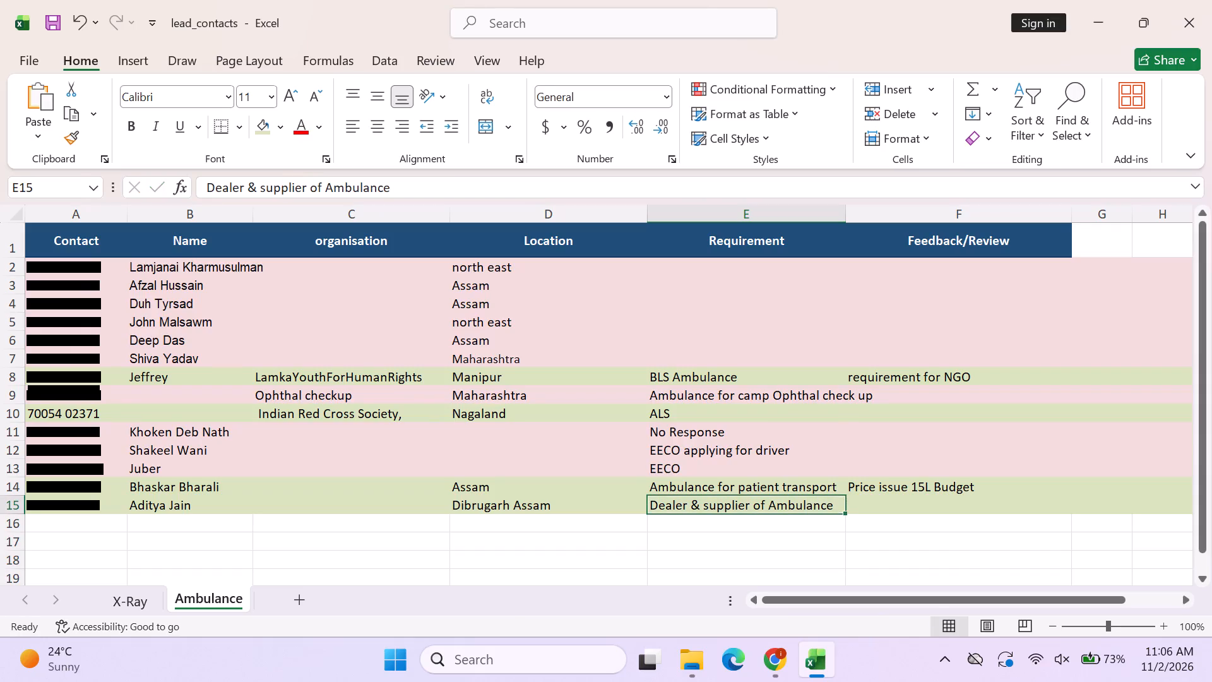
double_click(677, 510)
left_click_drag(649, 505, 765, 503)
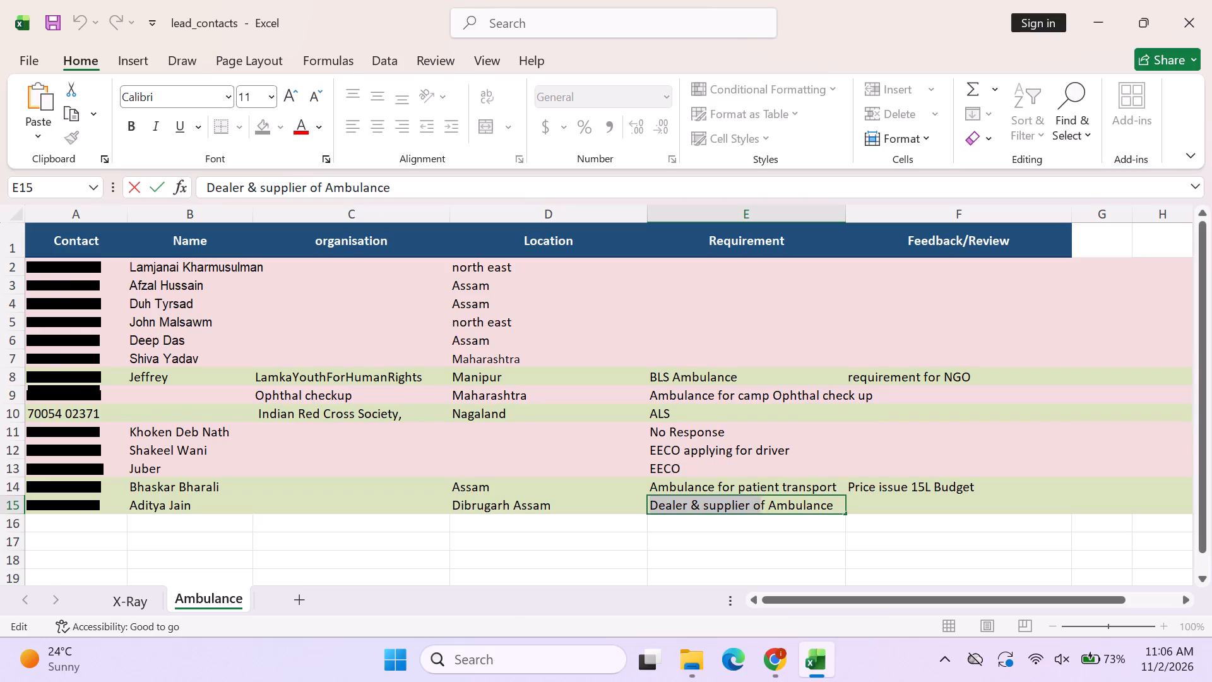
left_click_drag(765, 503, 836, 504)
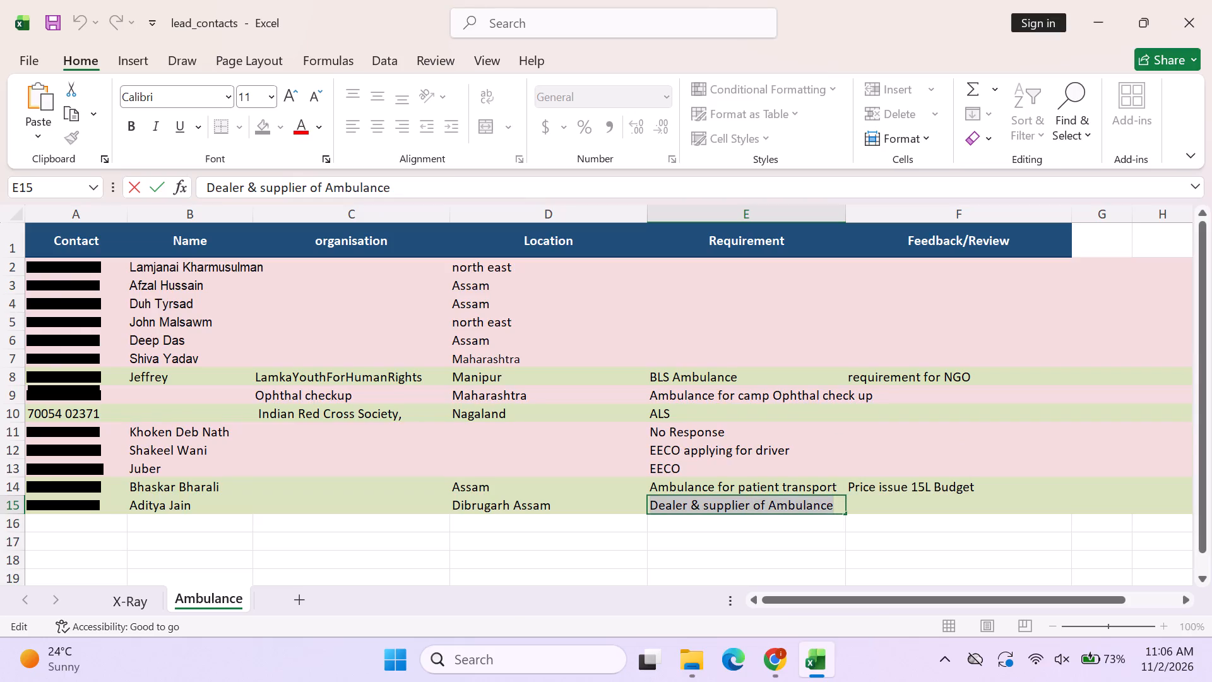
key("ctrl+x")
double_click(861, 509)
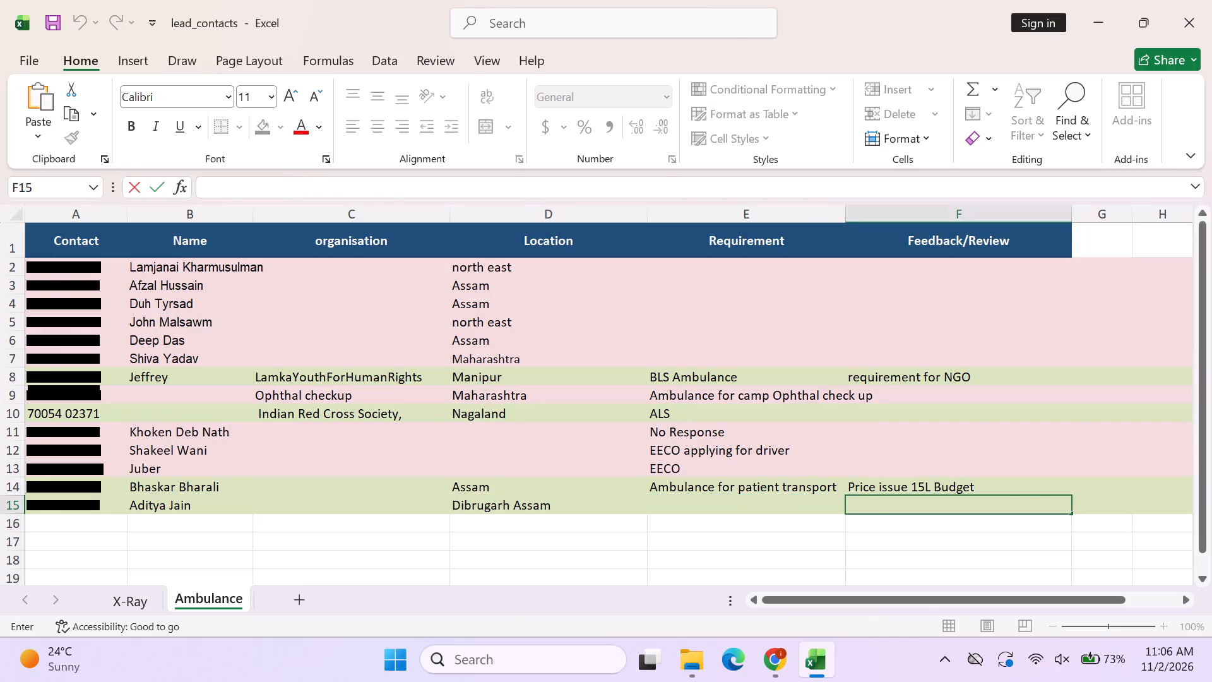
key("ctrl+v")
left_click(759, 506)
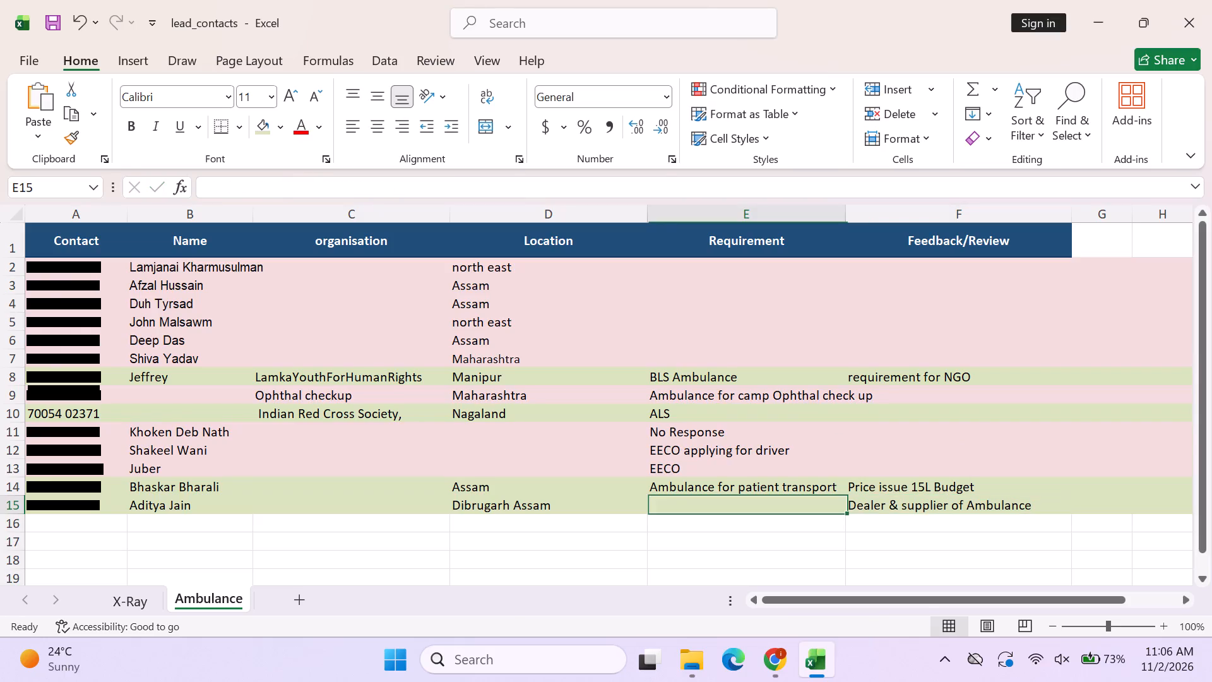
Enter "Ambulance" in the Requirement cell of row 15.
left_click(742, 491)
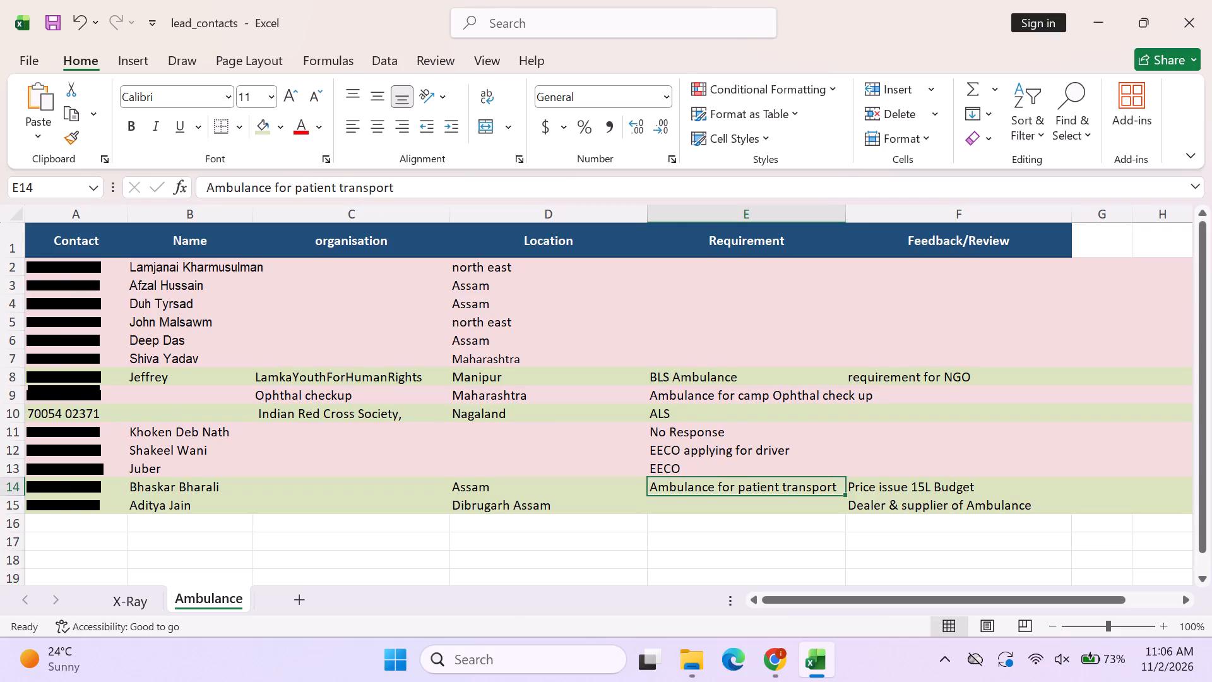
left_click(787, 512)
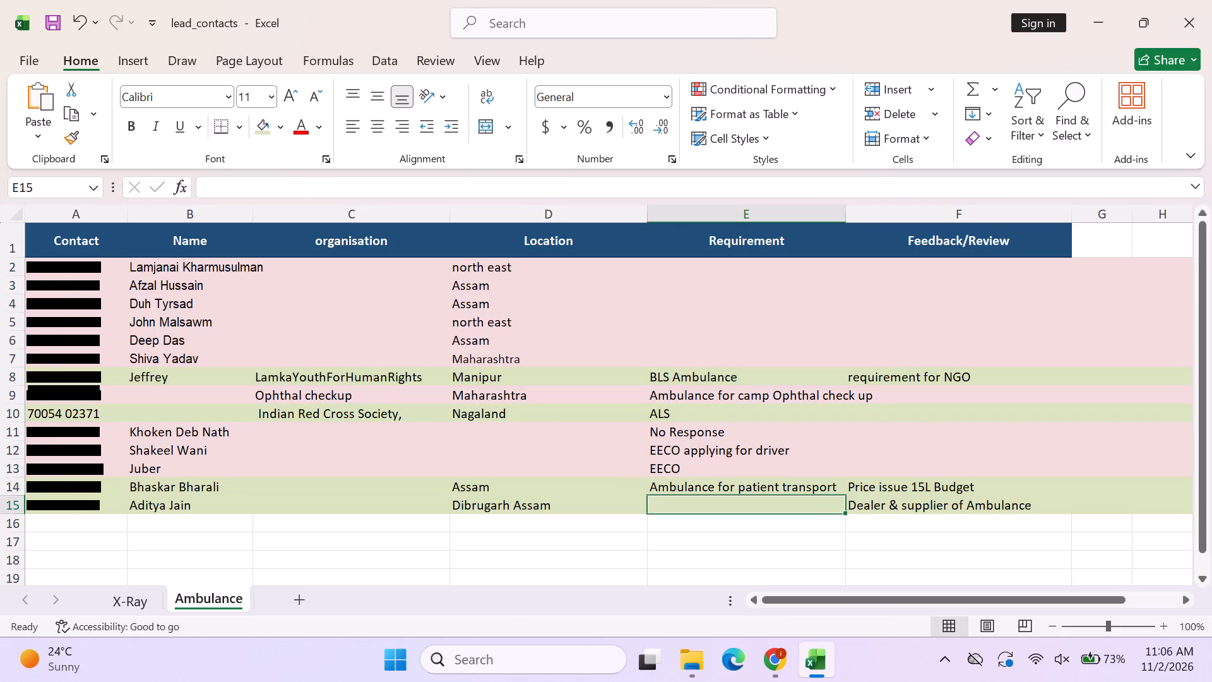
type("mbulance")
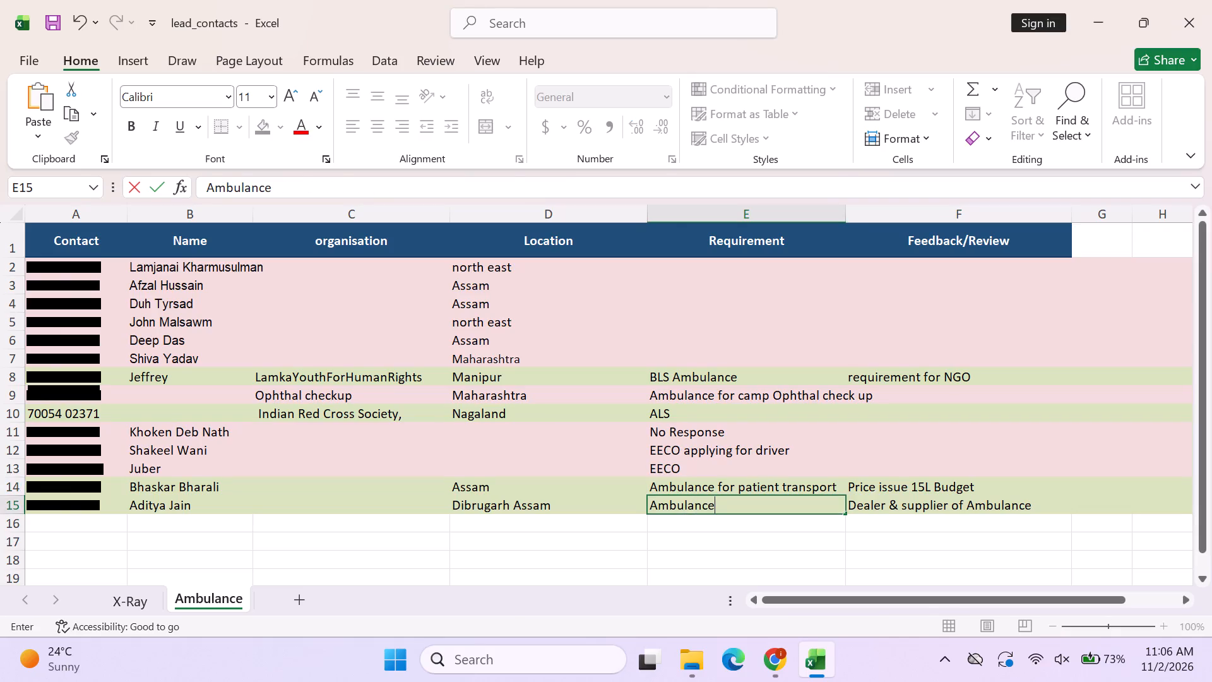
left_click(702, 559)
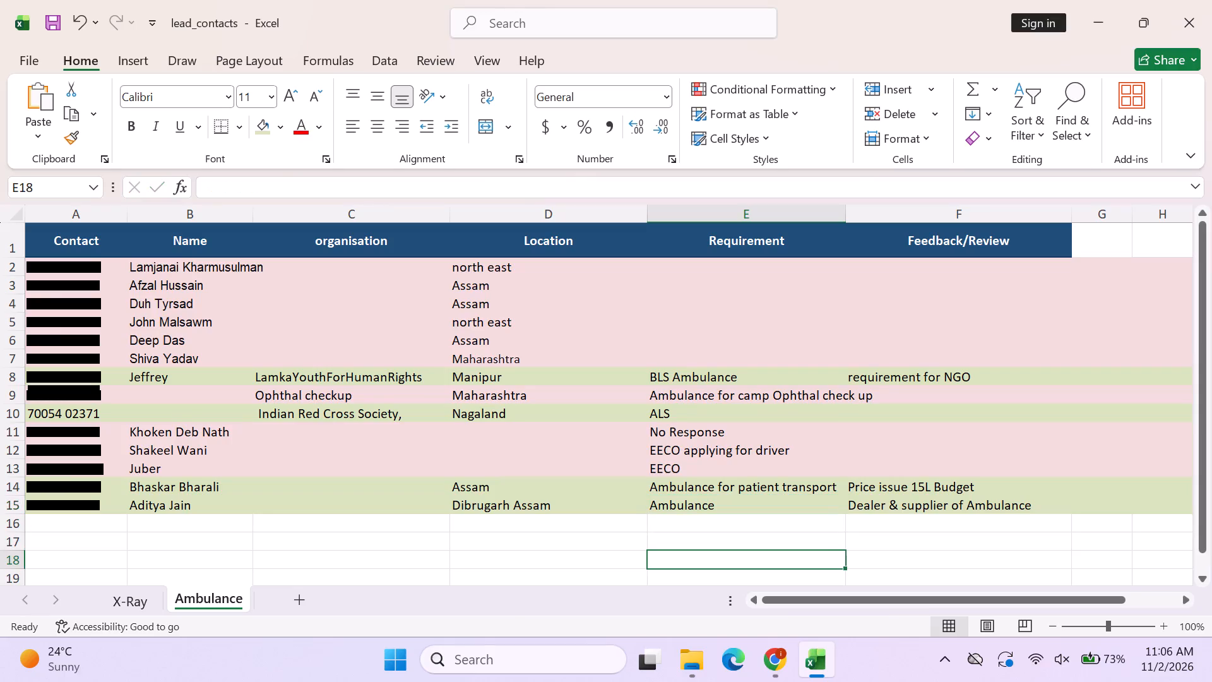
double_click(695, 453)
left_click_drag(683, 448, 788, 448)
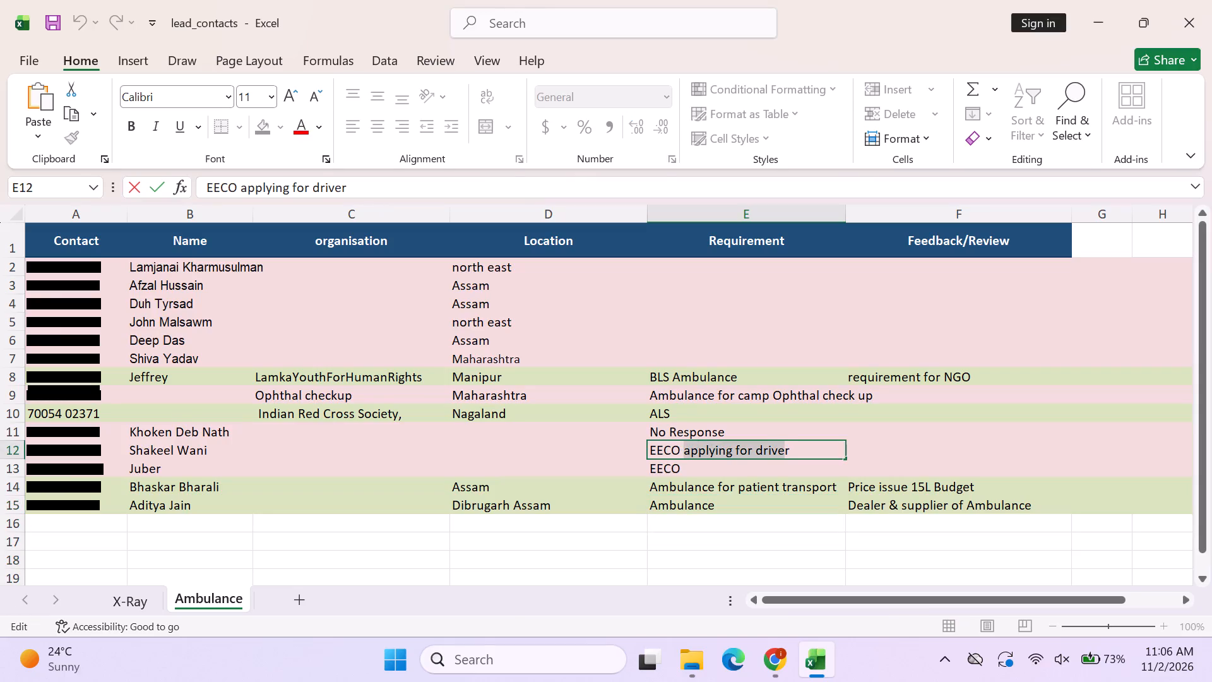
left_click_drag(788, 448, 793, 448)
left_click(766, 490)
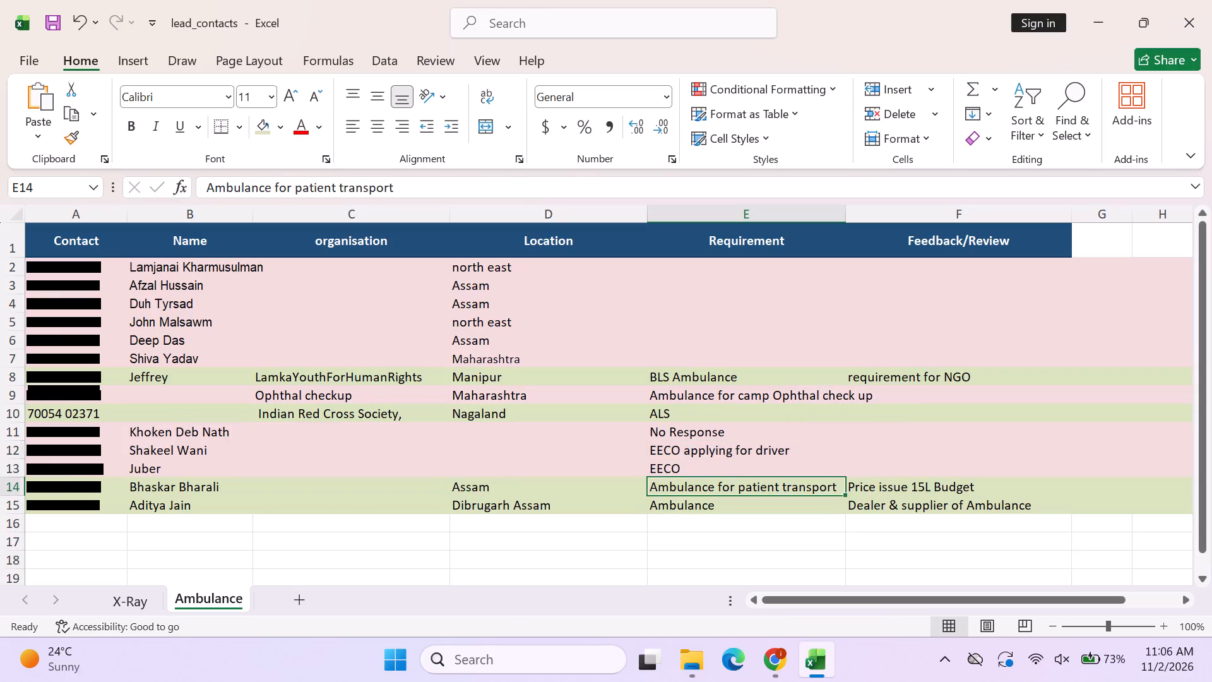
Delete the word "EECO" from the start of the Requirement text in row 12.
double_click(672, 449)
left_click(680, 451)
key("BackSpace")
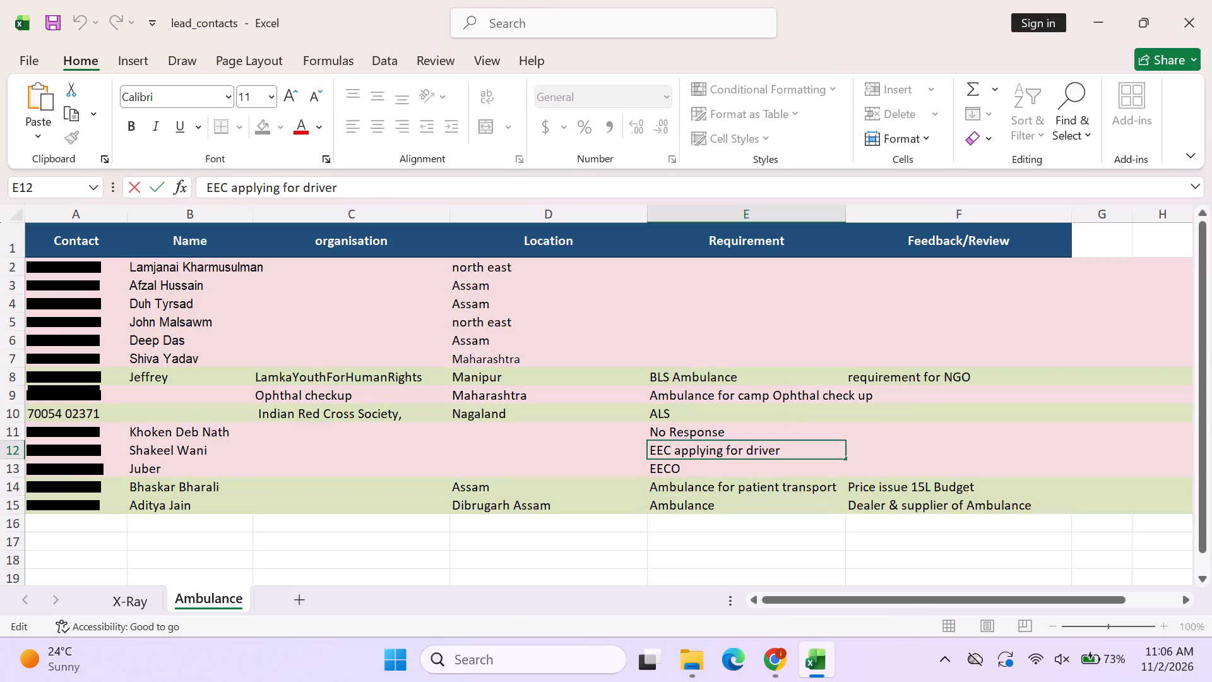
key("BackSpace")
key("BackSpace")
key("BackSpace")
key("BackSpace")
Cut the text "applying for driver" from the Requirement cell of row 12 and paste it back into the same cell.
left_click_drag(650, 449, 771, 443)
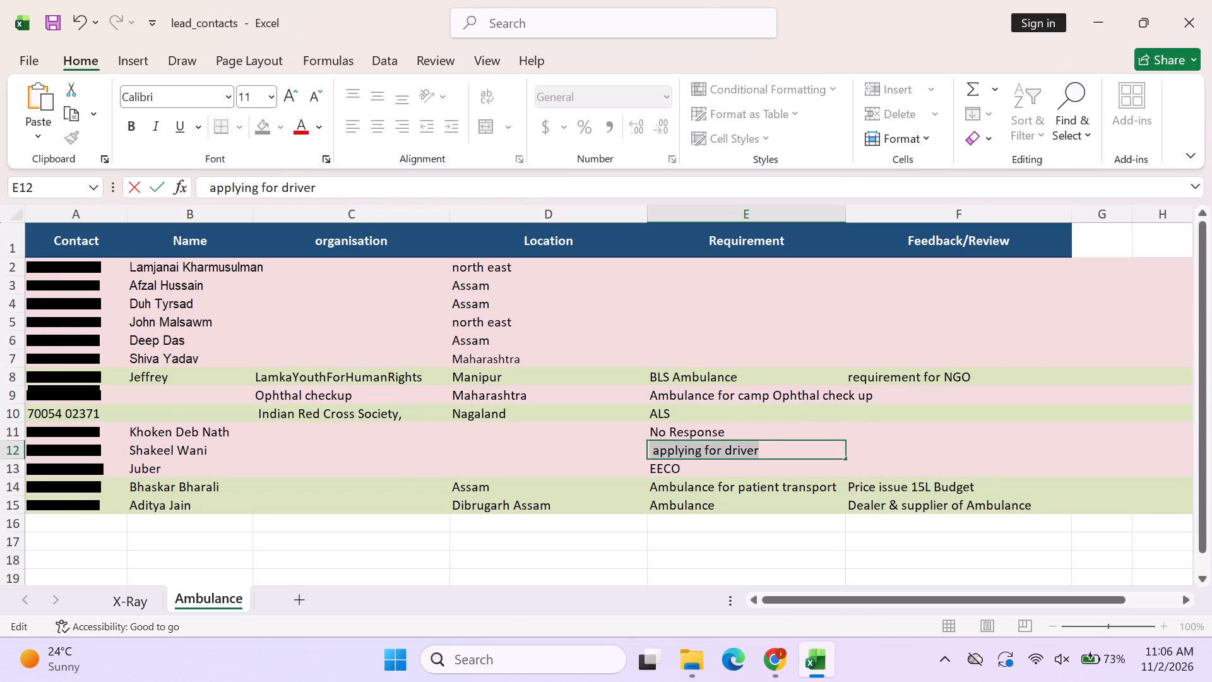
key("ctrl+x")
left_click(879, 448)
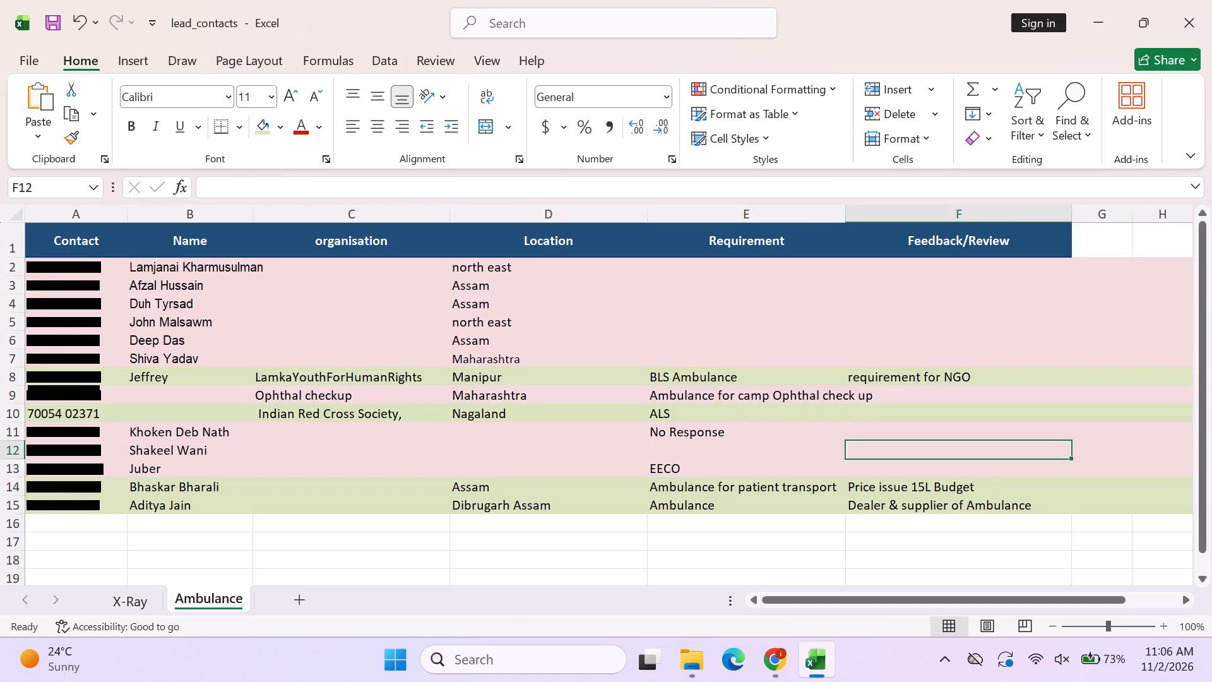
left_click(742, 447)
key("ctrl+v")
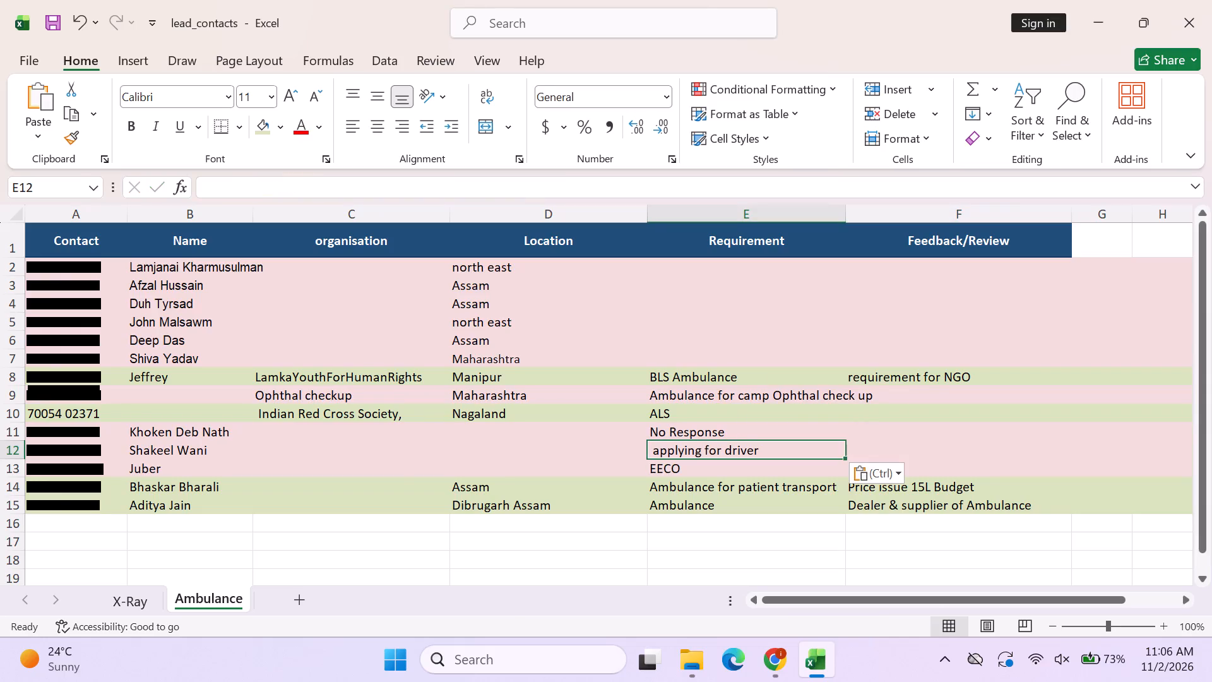
Enter "Waste lead" in the Feedback/Review cell of row 12.
left_click(903, 458)
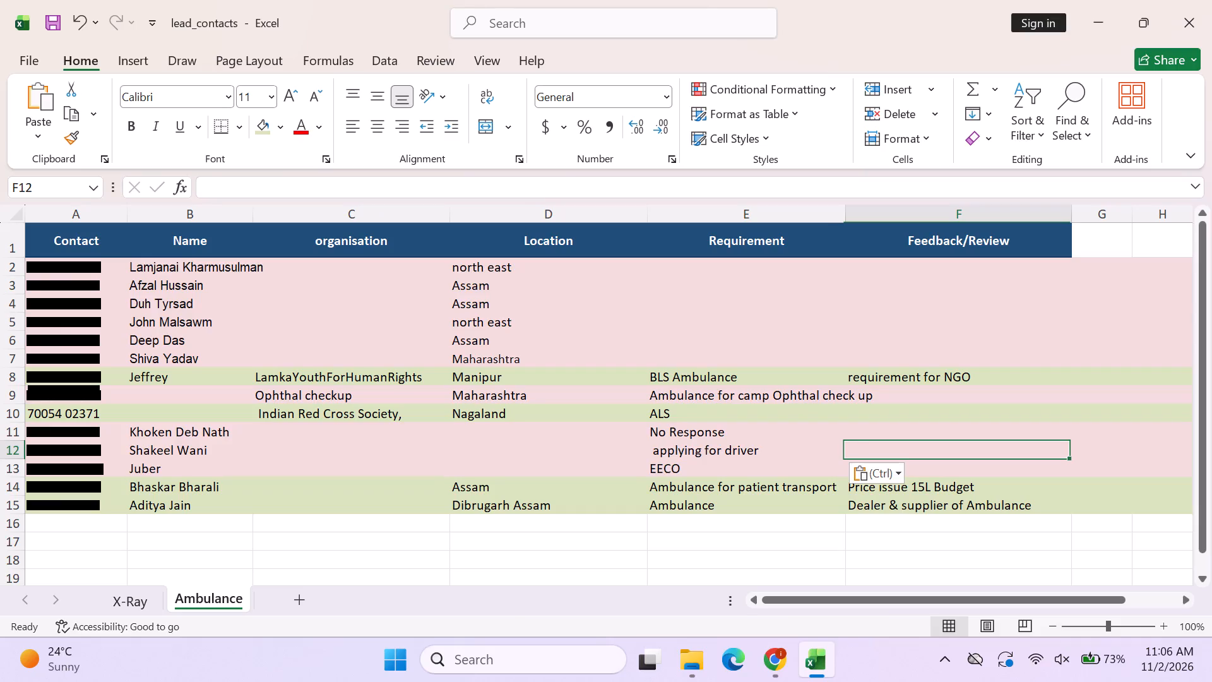
key("w")
type("aste")
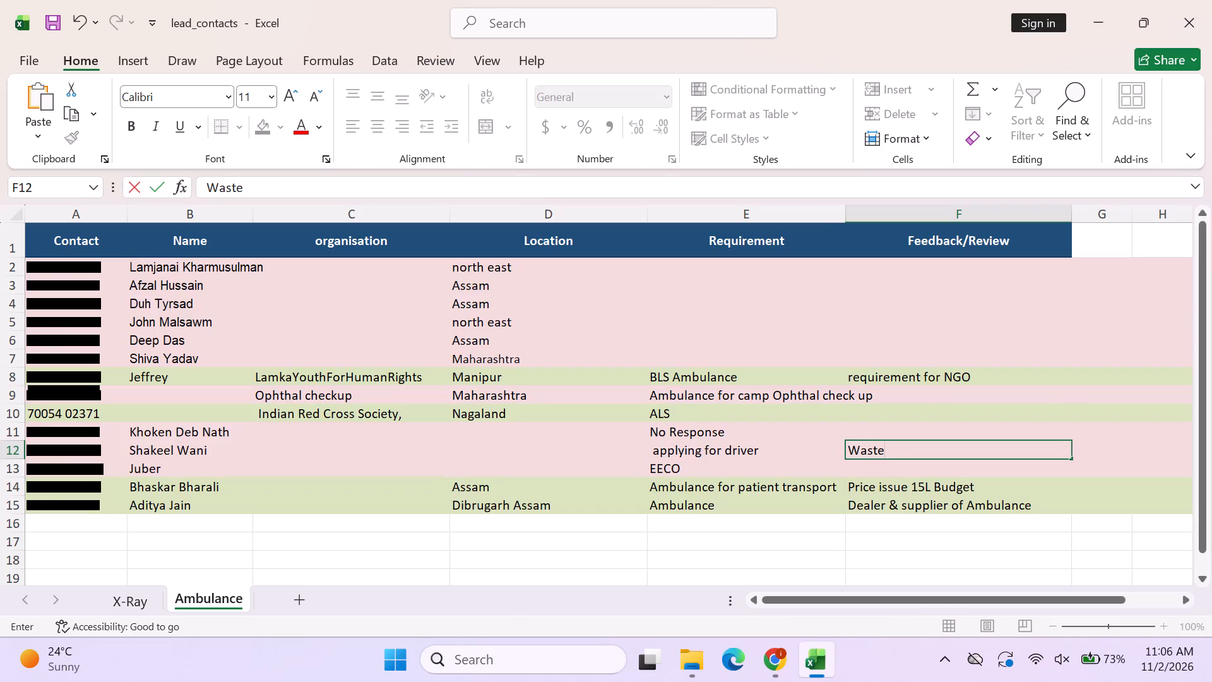
key("space")
type("lead")
left_click(802, 534)
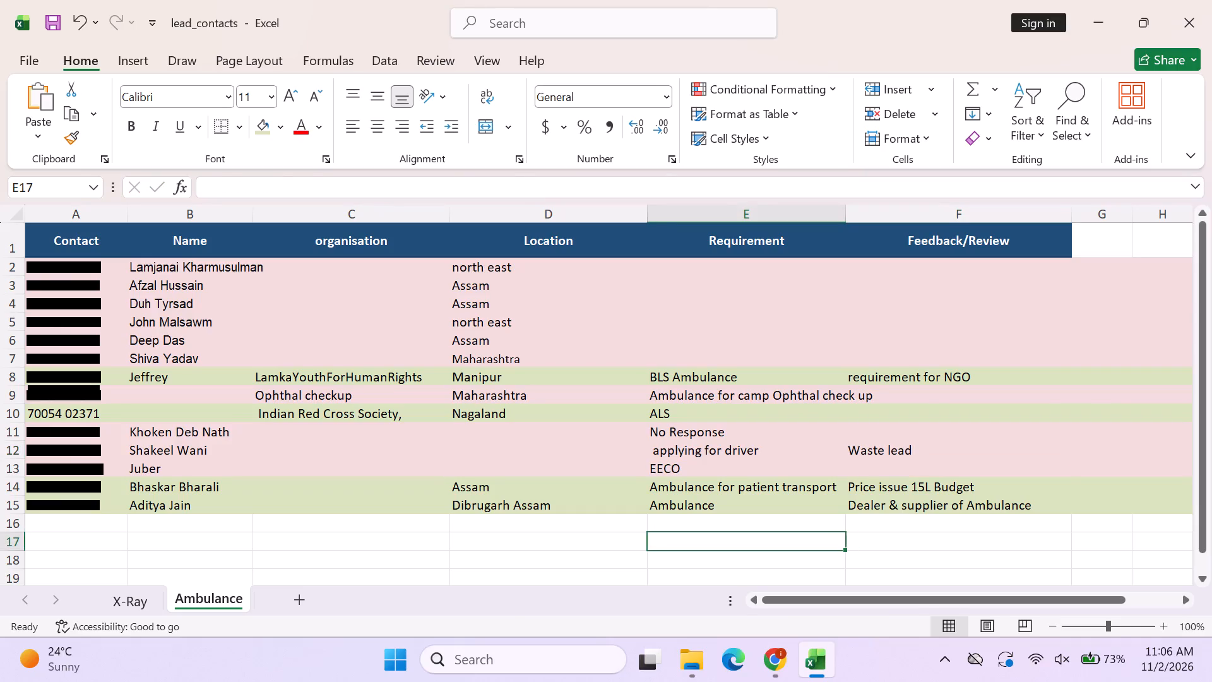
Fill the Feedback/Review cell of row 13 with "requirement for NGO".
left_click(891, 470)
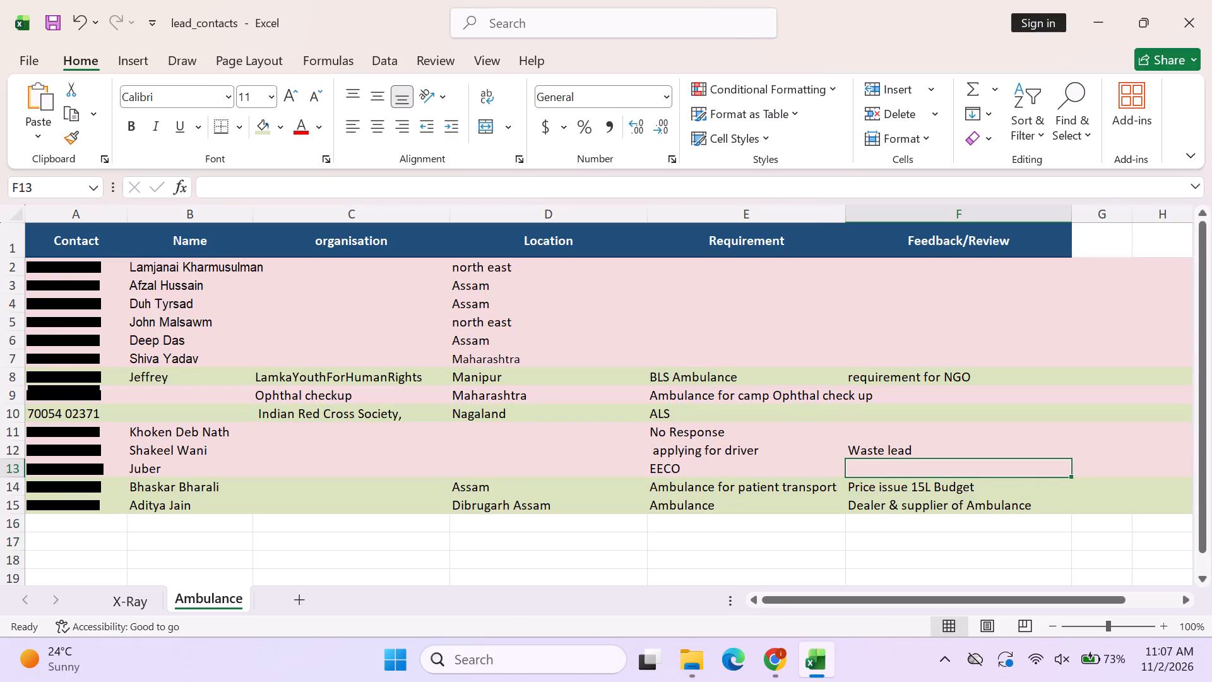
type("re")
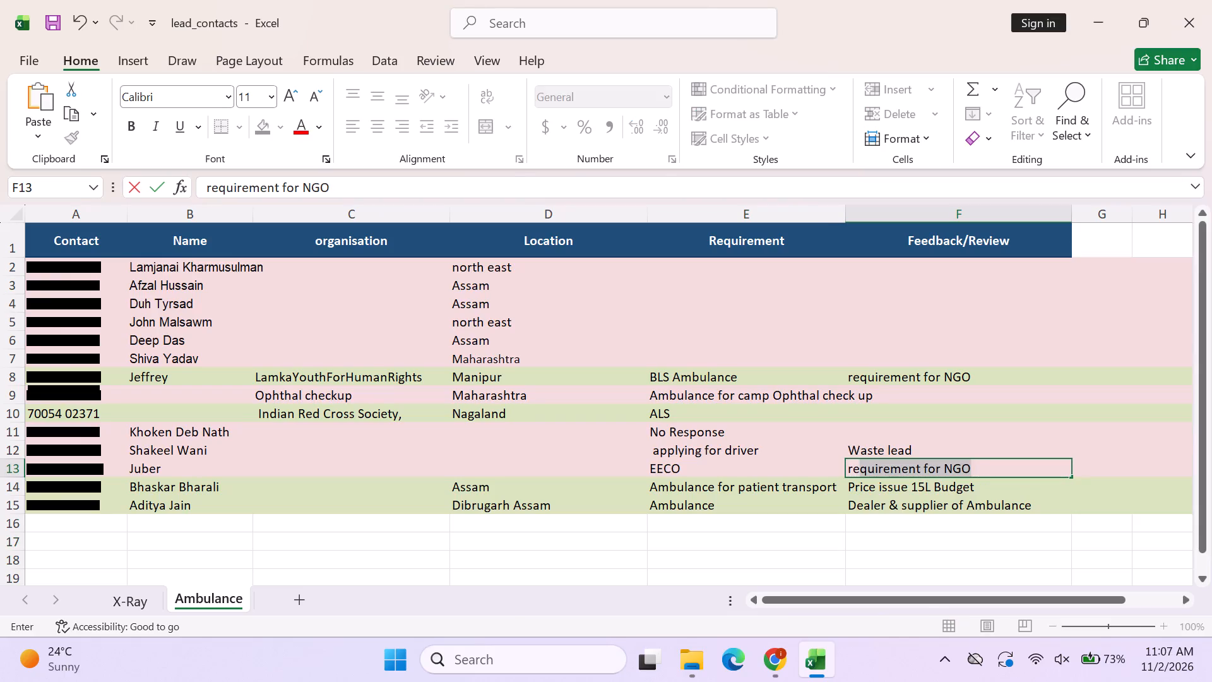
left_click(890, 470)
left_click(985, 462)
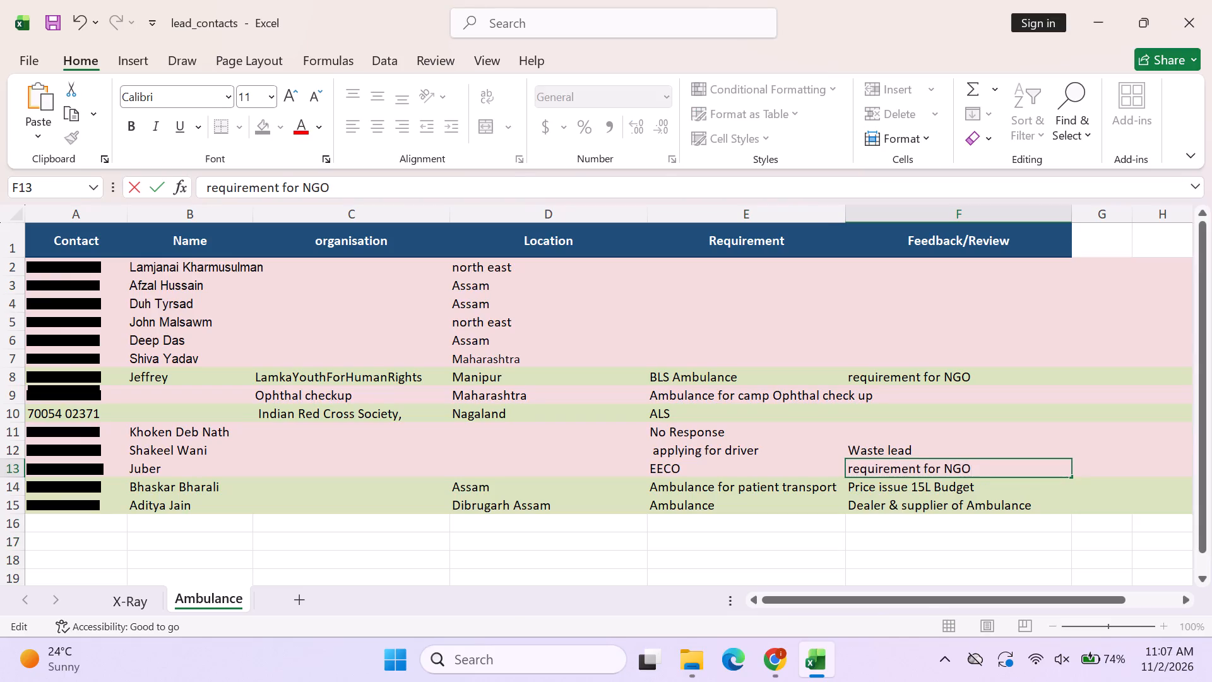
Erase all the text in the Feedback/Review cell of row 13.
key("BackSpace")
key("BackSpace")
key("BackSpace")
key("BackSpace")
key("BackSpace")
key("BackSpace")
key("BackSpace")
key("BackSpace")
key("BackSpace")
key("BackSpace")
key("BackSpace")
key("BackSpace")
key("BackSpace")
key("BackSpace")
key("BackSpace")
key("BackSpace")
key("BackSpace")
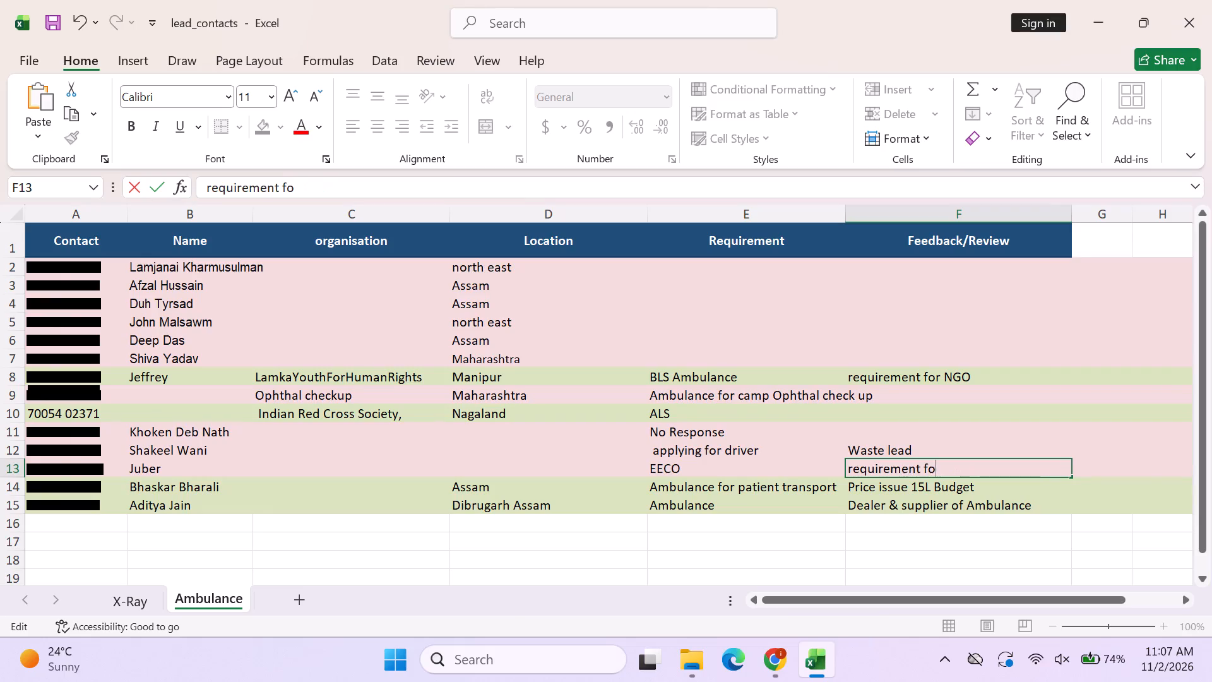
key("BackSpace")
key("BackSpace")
Enter "looking for EECO" in the Feedback/Review cell of row 13.
type("looking for")
key("space")
type("EECO")
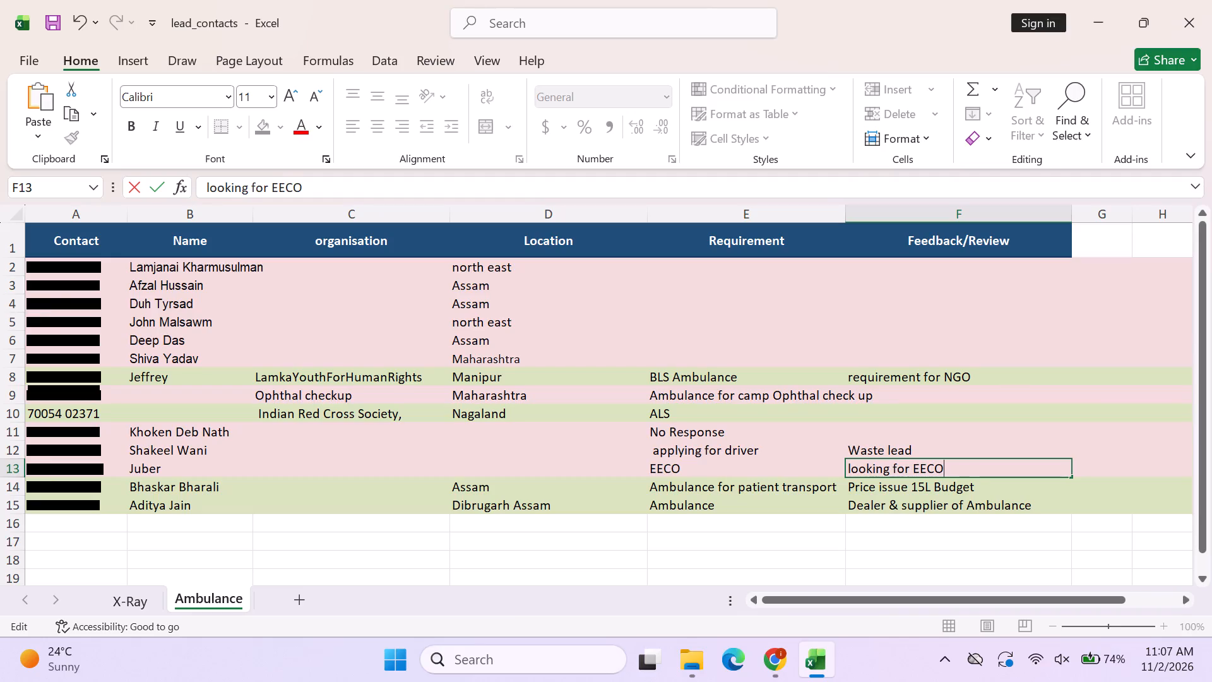
left_click(495, 438)
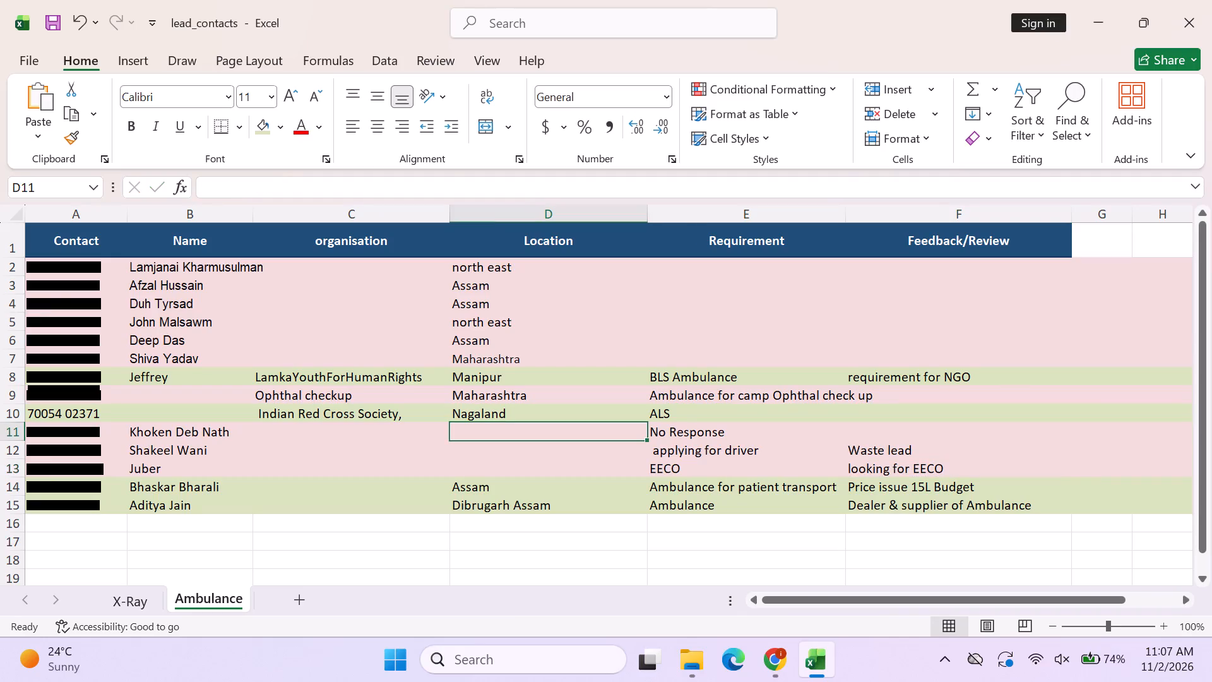
Move "No Response" from the Requirement cell of row 11 to that row's Feedback/Review cell.
left_click(906, 433)
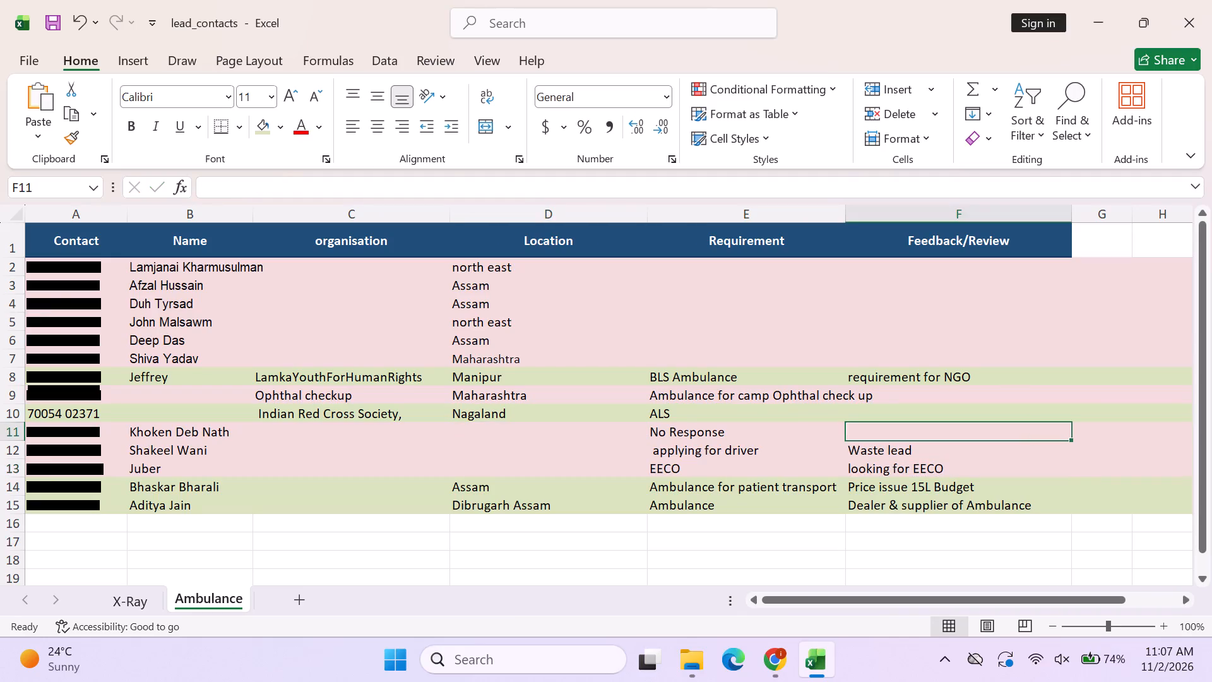
left_click(695, 434)
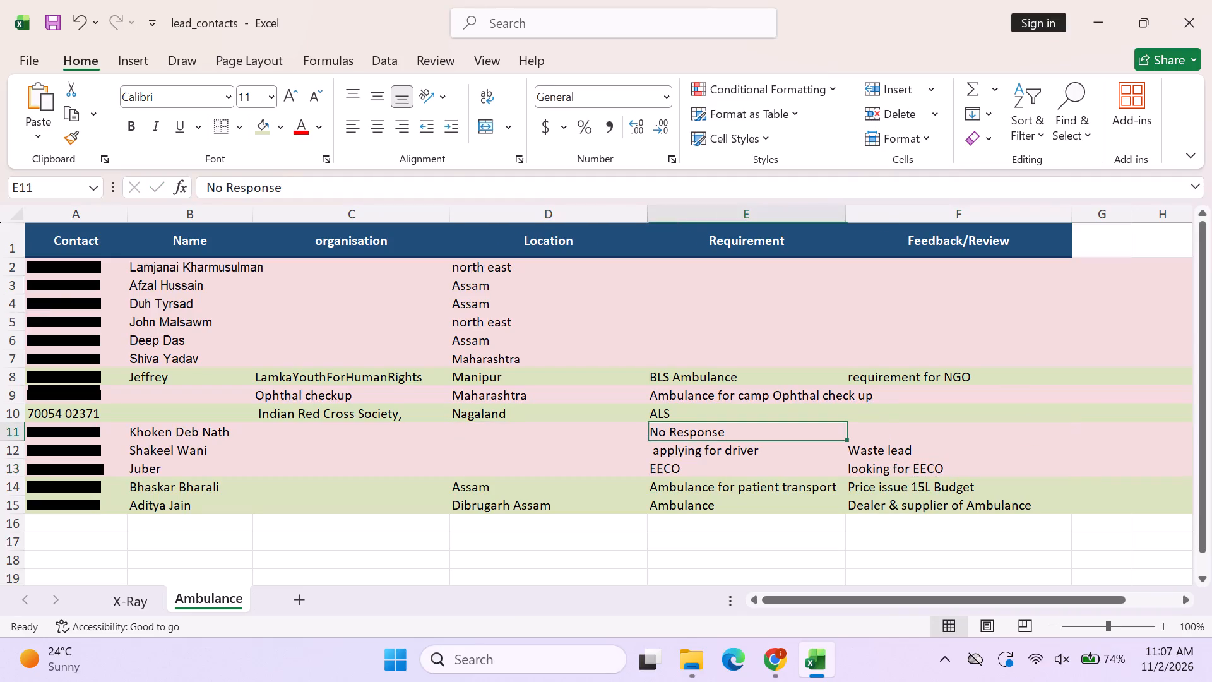
key("ctrl+x")
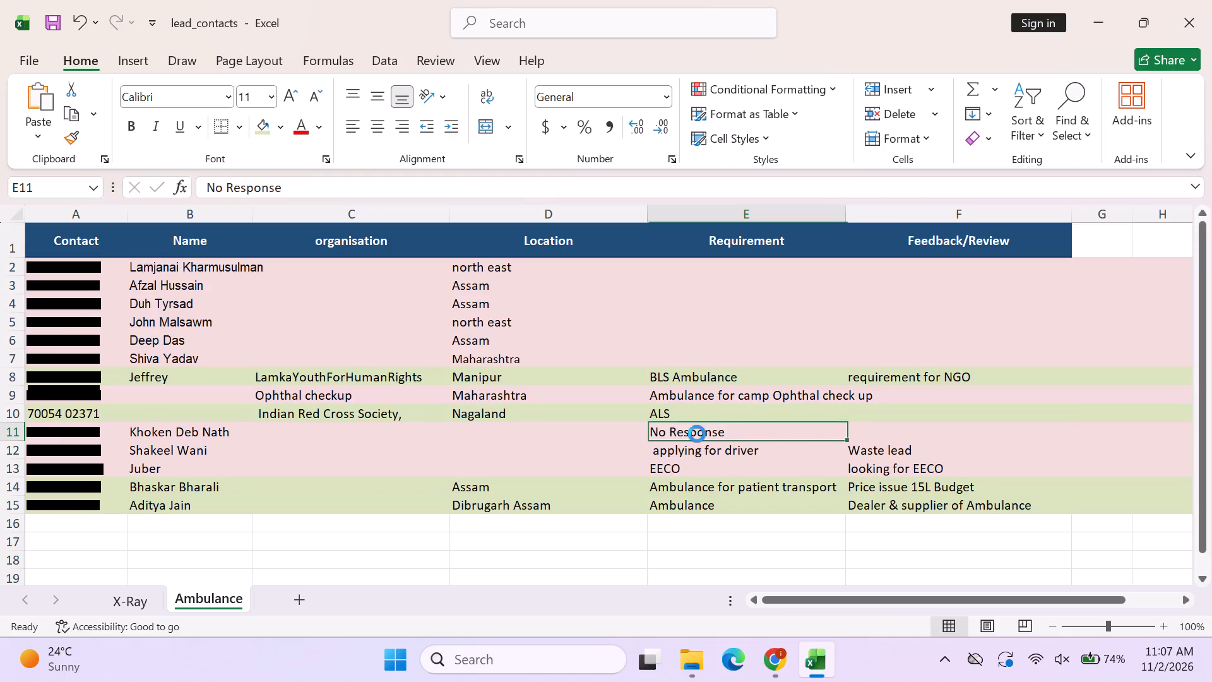
left_click(878, 440)
key("ctrl+v")
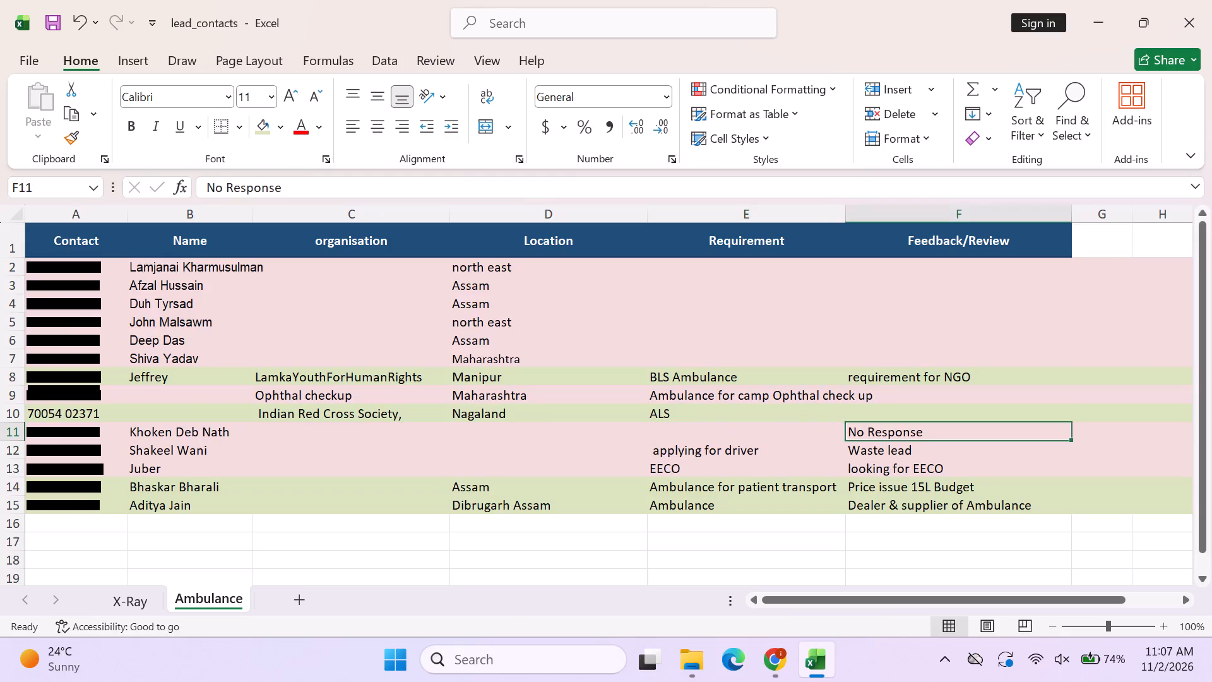
left_click(879, 477)
Enter "Ambulane" in the emptied Requirement cell of row 11.
left_click(696, 434)
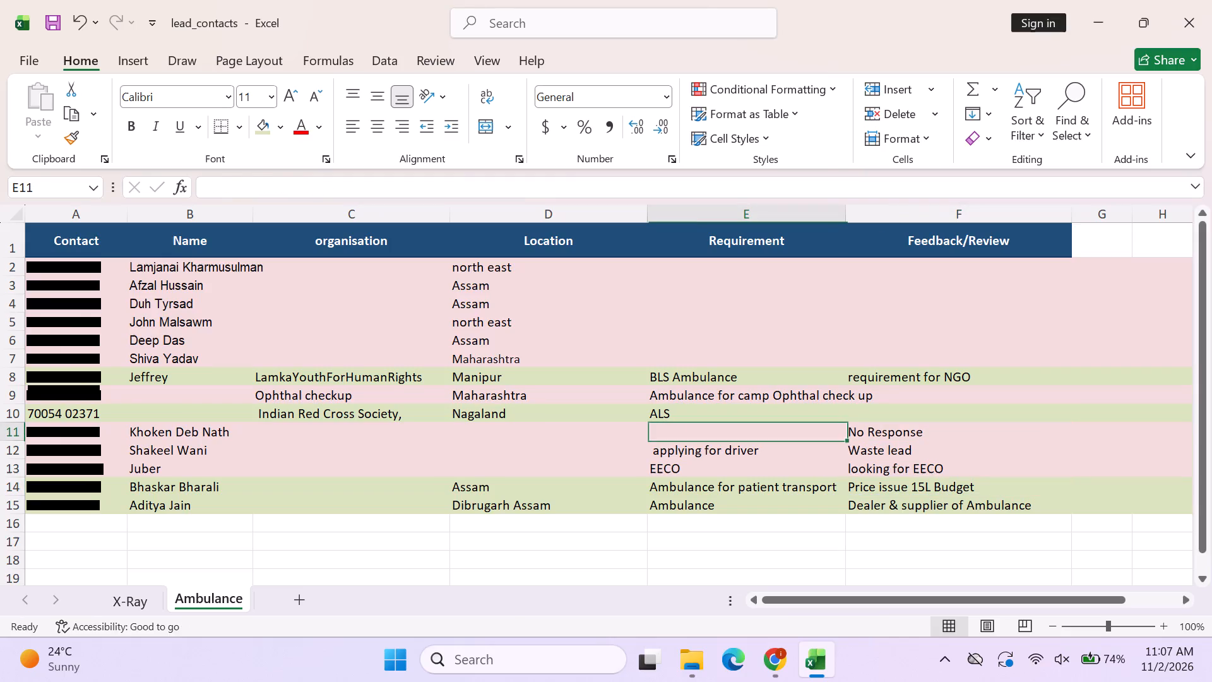
type("SE")
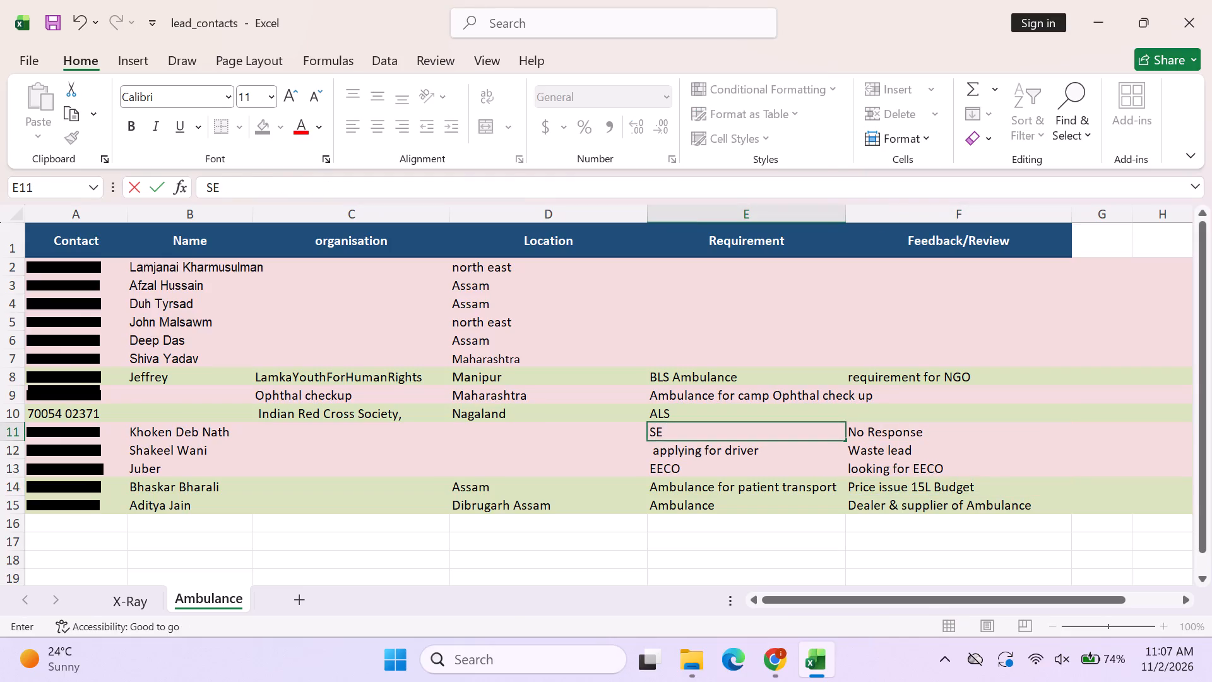
key("BackSpace")
key("BackSpace")
key("a")
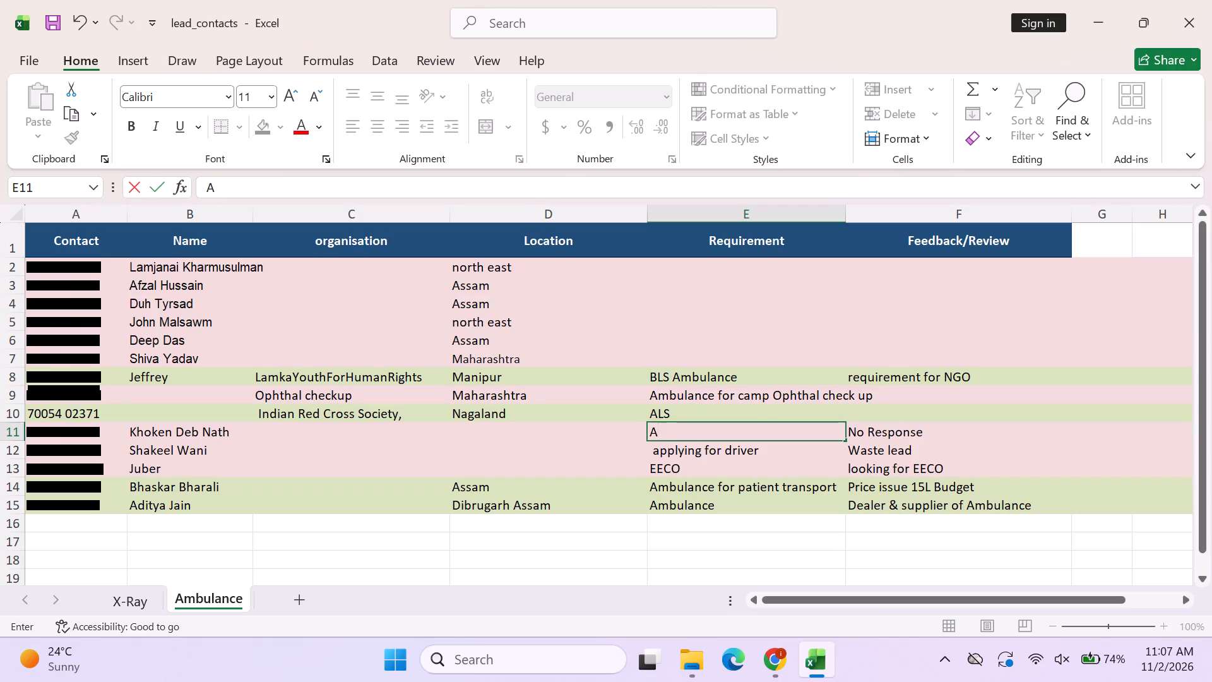
type("mbulane")
left_click(706, 478)
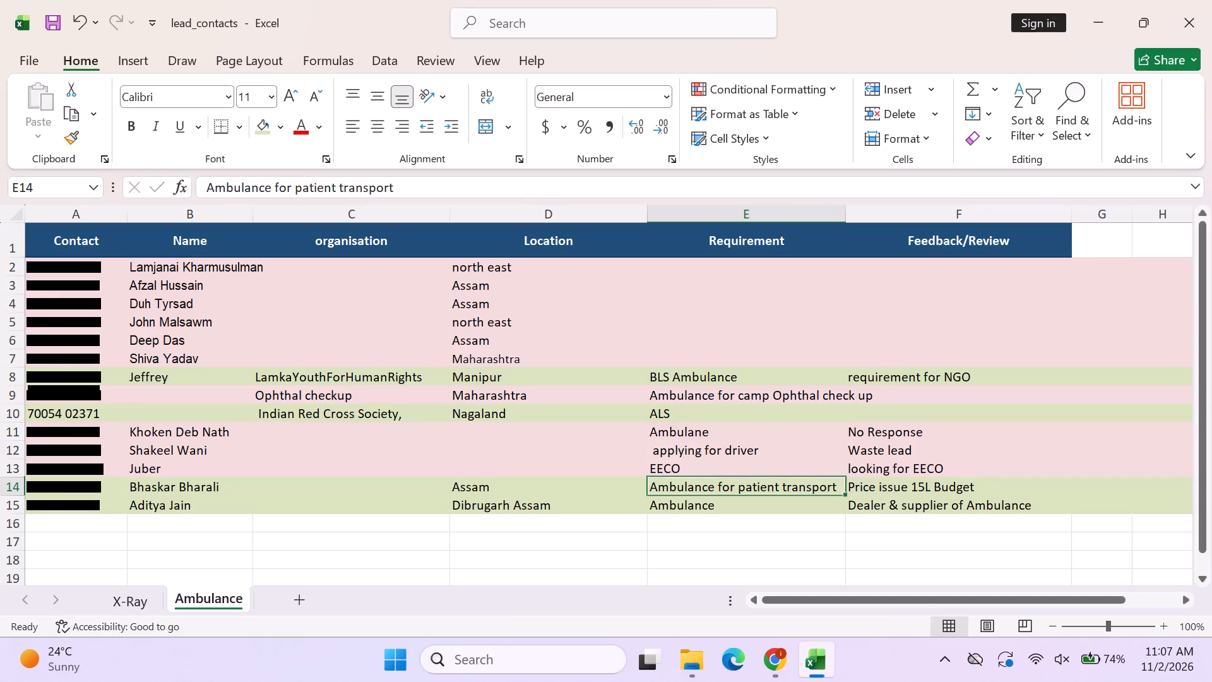
Enter "Currently no requirement" in the Feedback/Review cell of row 10, the Indian Red Cross Society lead.
left_click(875, 409)
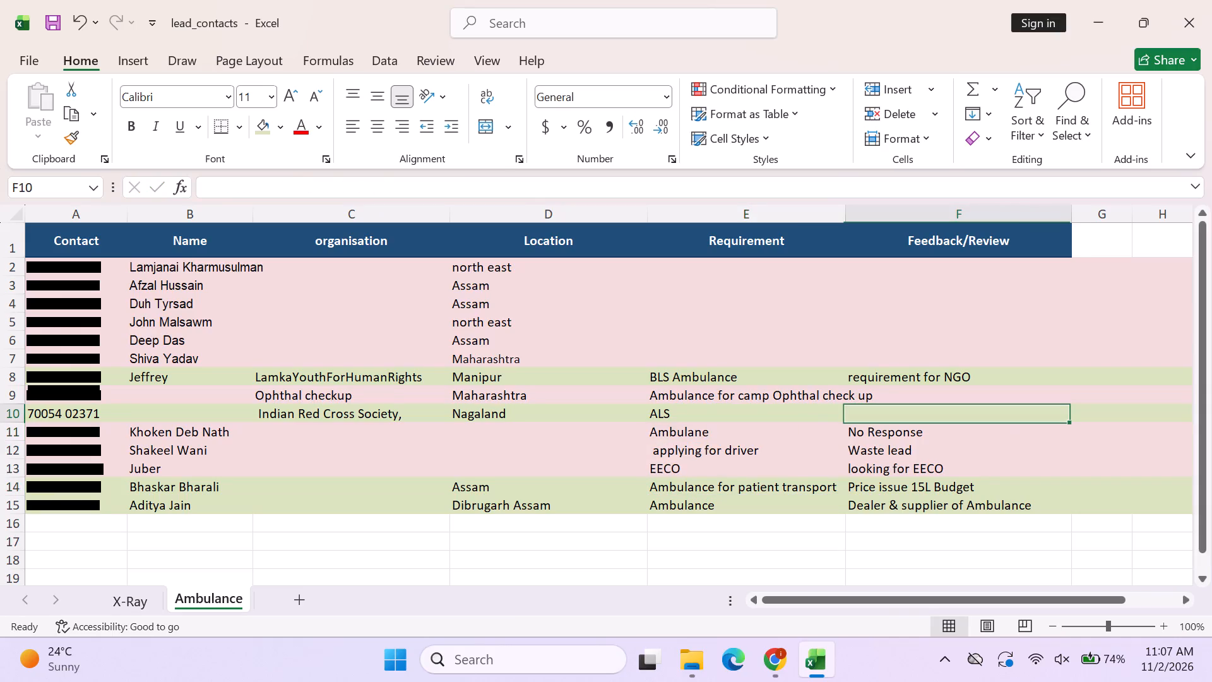
key("c")
key("BackSpace")
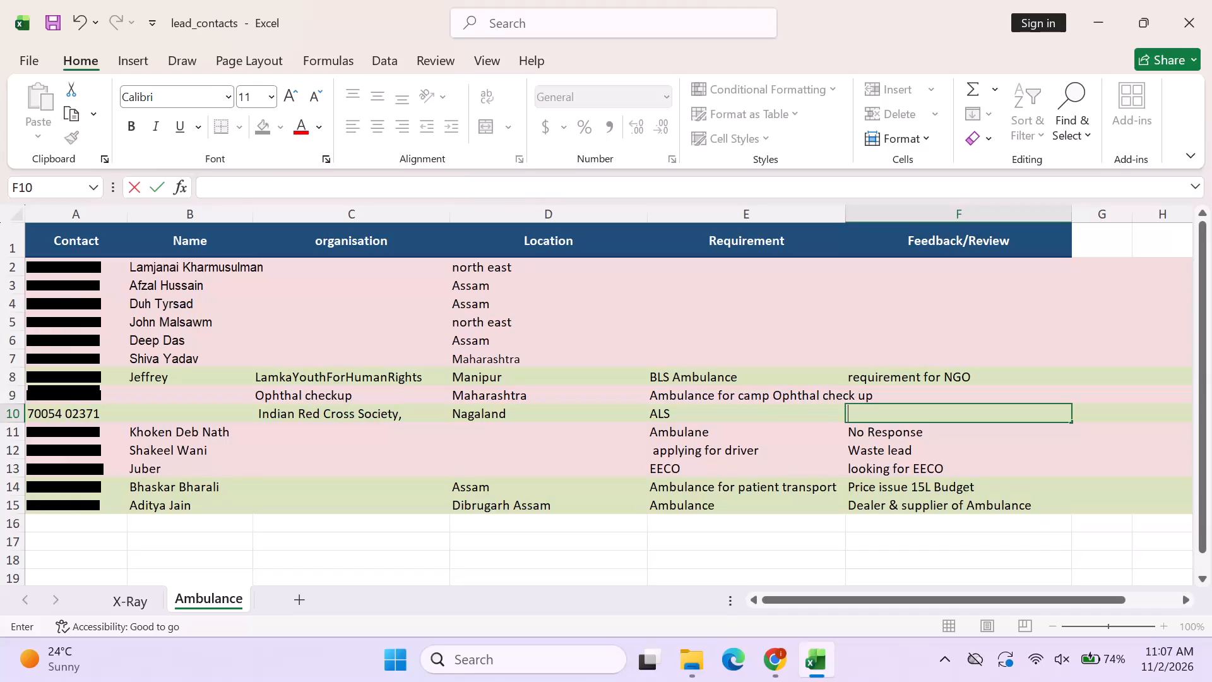
key("c")
type("urren")
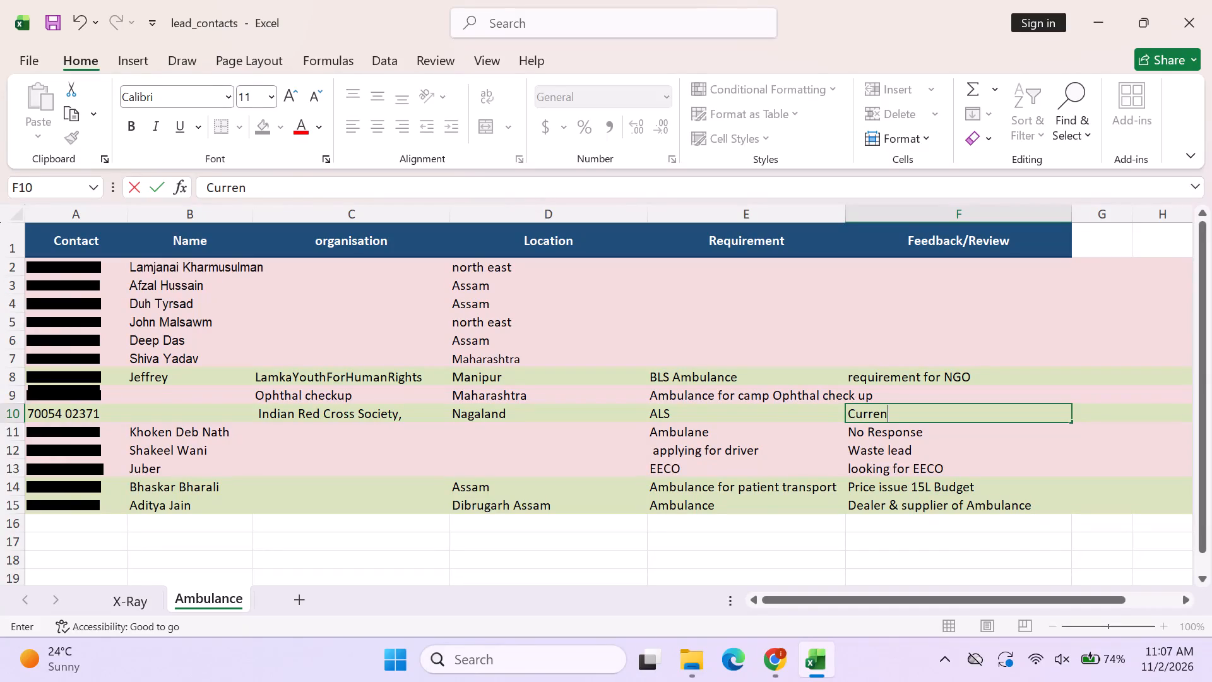
type("tly no requirement")
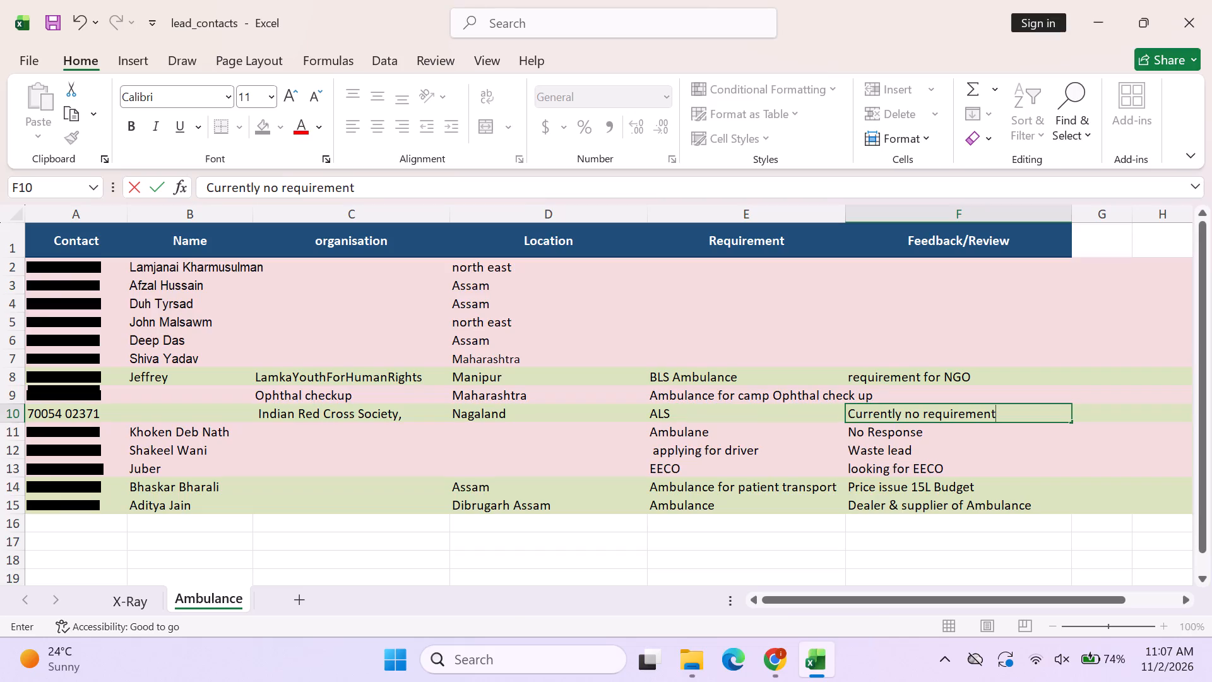
left_click(866, 350)
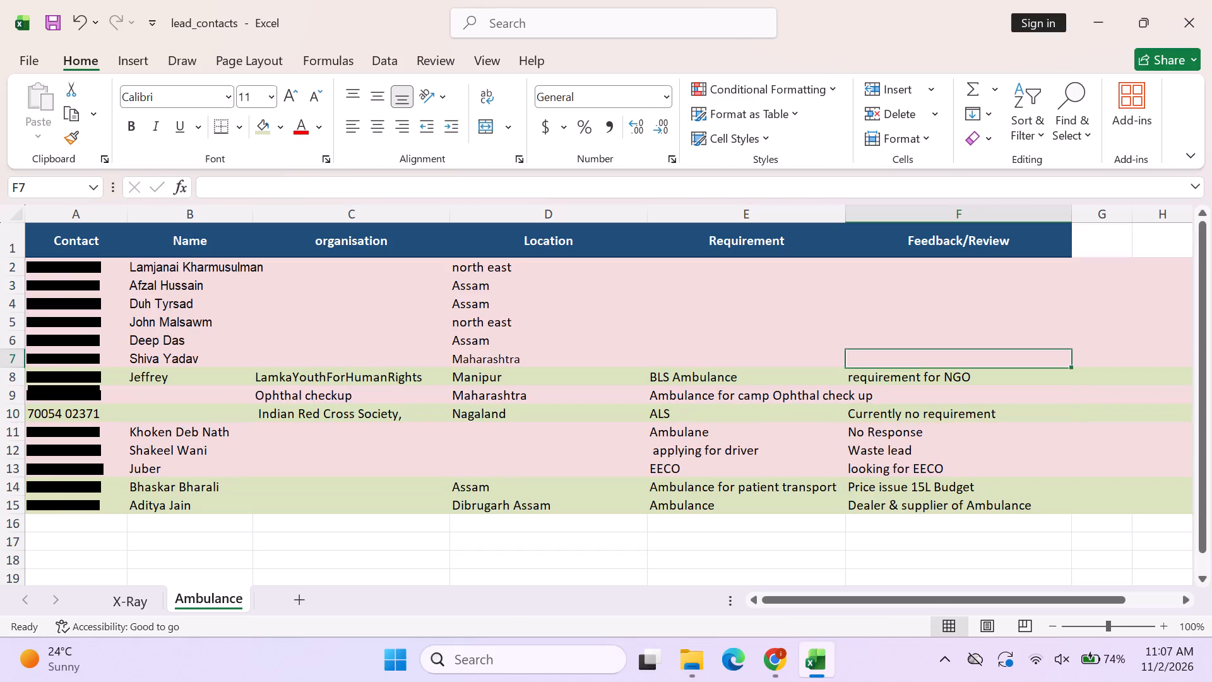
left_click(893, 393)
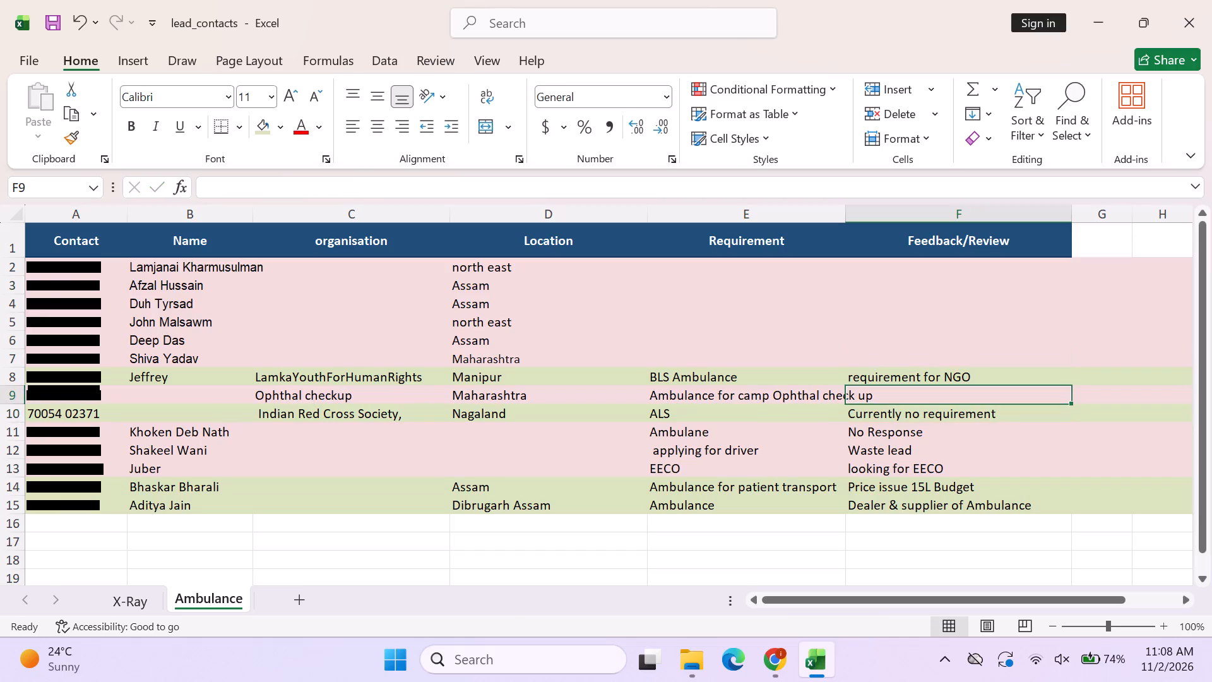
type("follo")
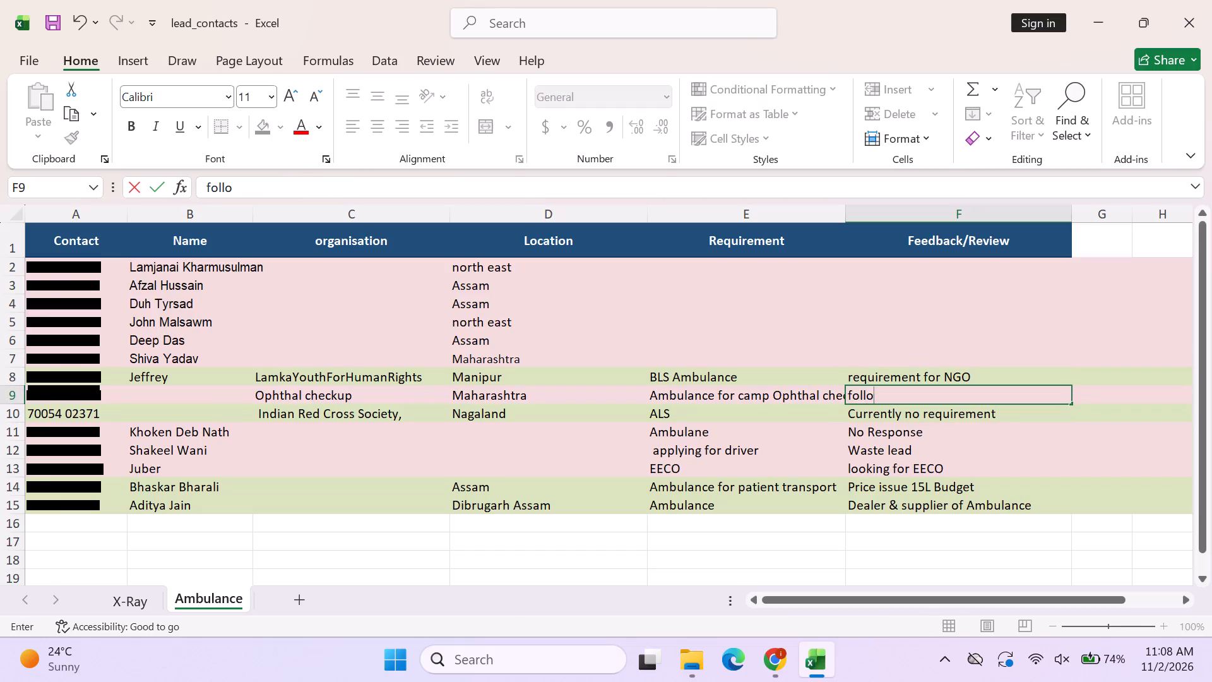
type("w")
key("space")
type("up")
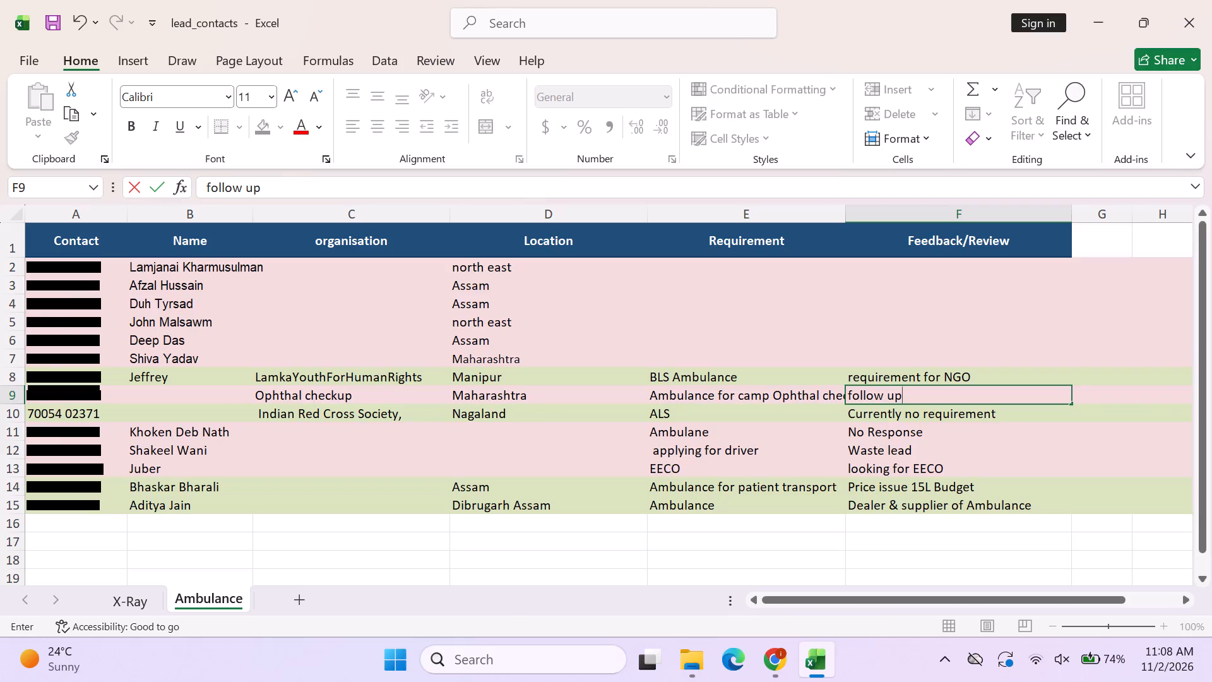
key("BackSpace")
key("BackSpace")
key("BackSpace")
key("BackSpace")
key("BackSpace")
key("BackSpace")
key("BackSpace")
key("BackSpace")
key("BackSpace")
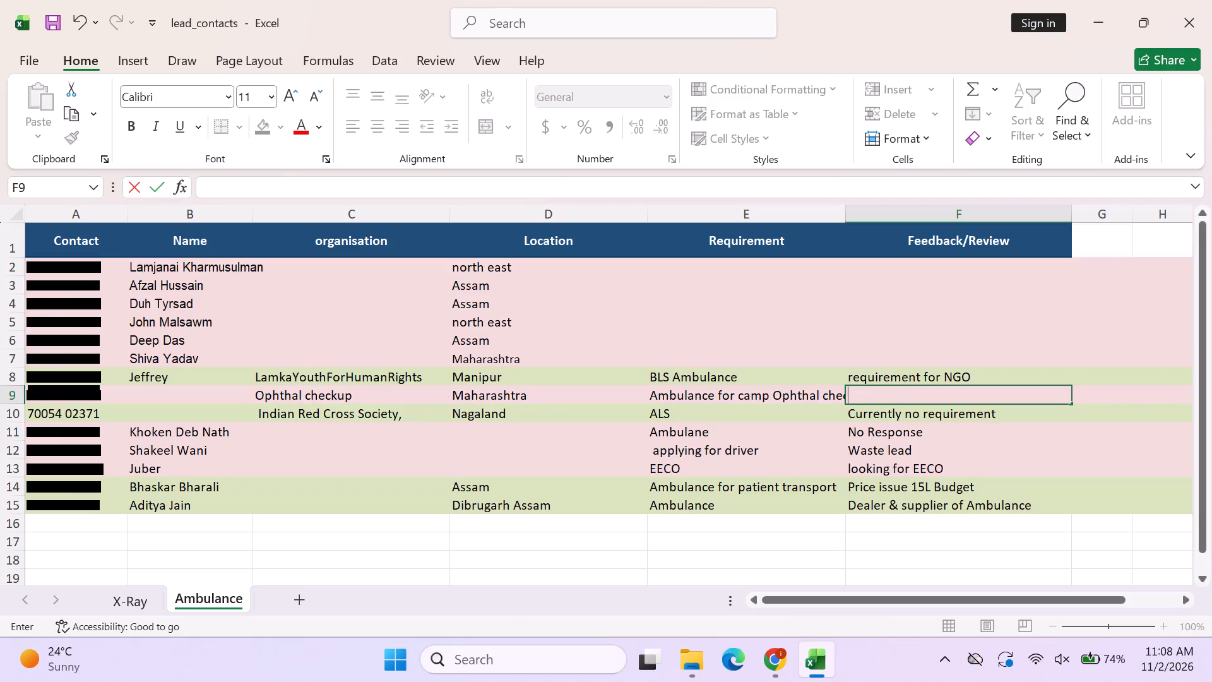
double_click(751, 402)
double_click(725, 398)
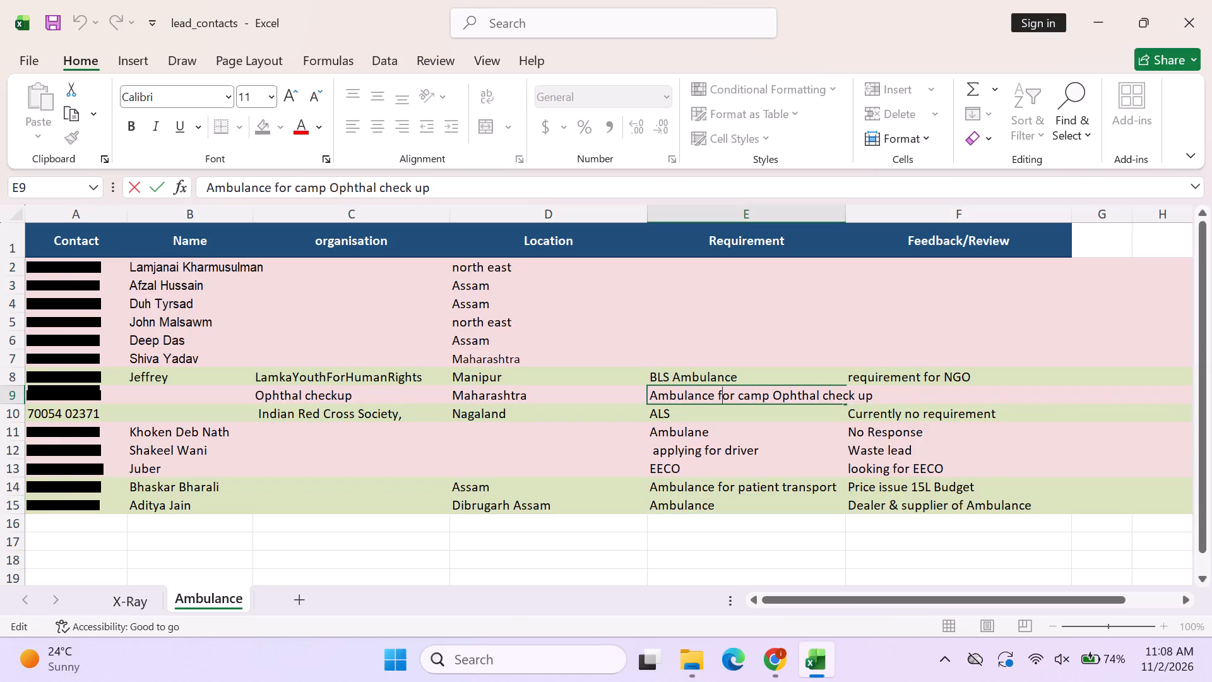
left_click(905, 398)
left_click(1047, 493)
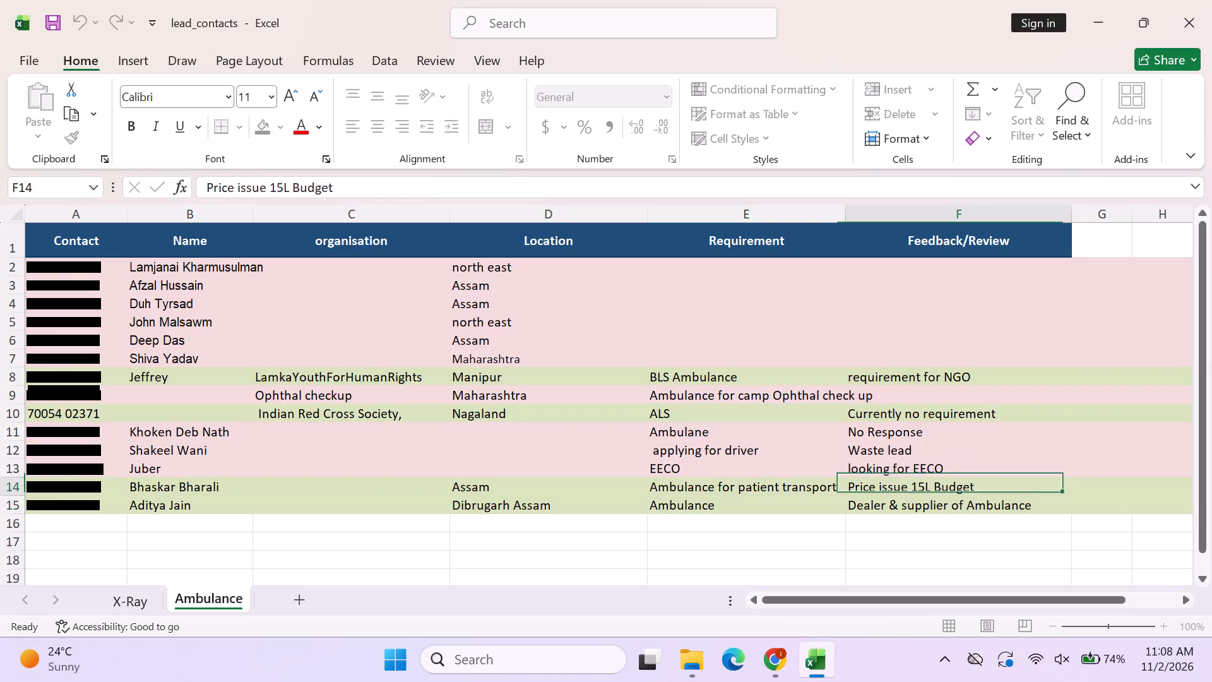
Enter "want ambulance for eye checkup Camp. (Follow up , no response)" in the Feedback/Review cell of row 9.
left_click(922, 393)
type("want")
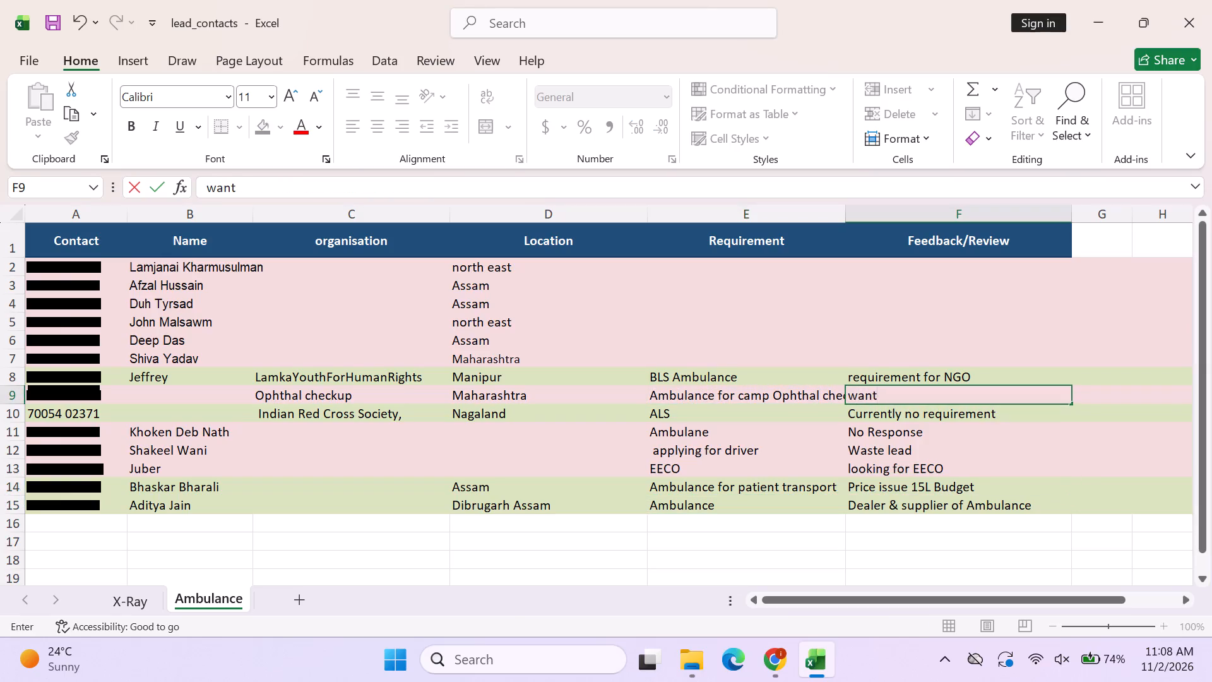
key("space")
type("ambulance for eye chec")
type("ku")
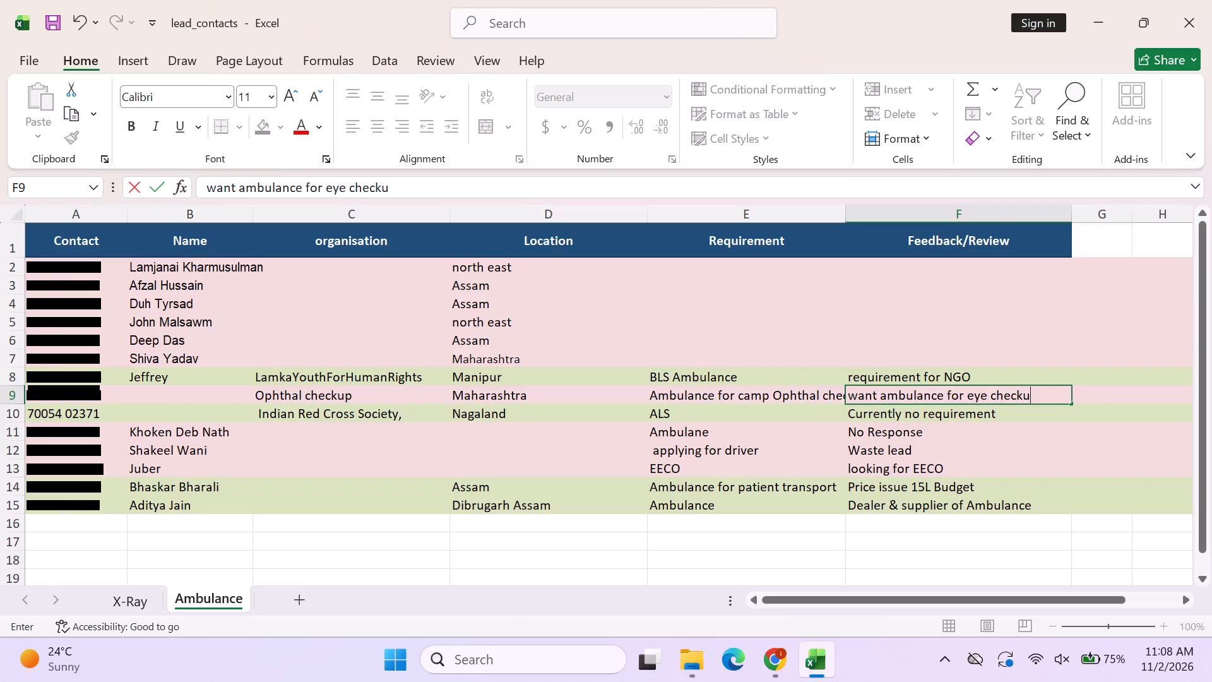
type("p")
key("space")
key("c")
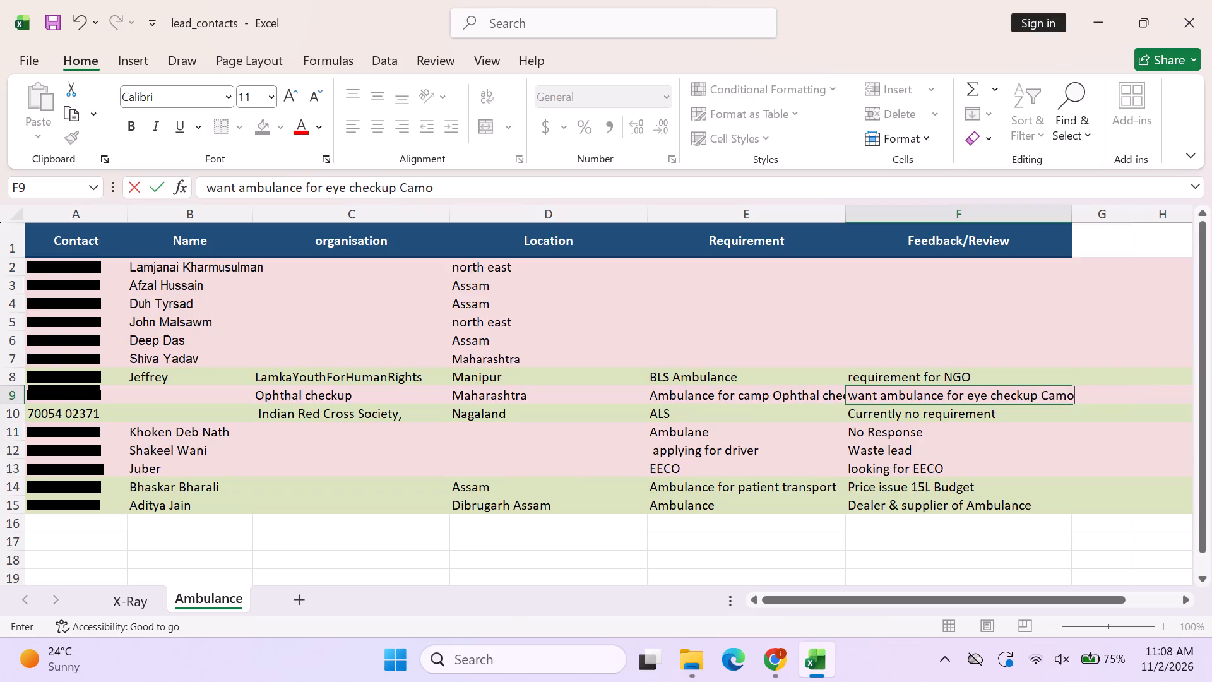
key("BackSpace")
type("p")
key("space")
key("BackSpace")
type(".")
key("space")
key("shift+parenleft")
type("FO")
type("ollow up")
key("space")
type(",")
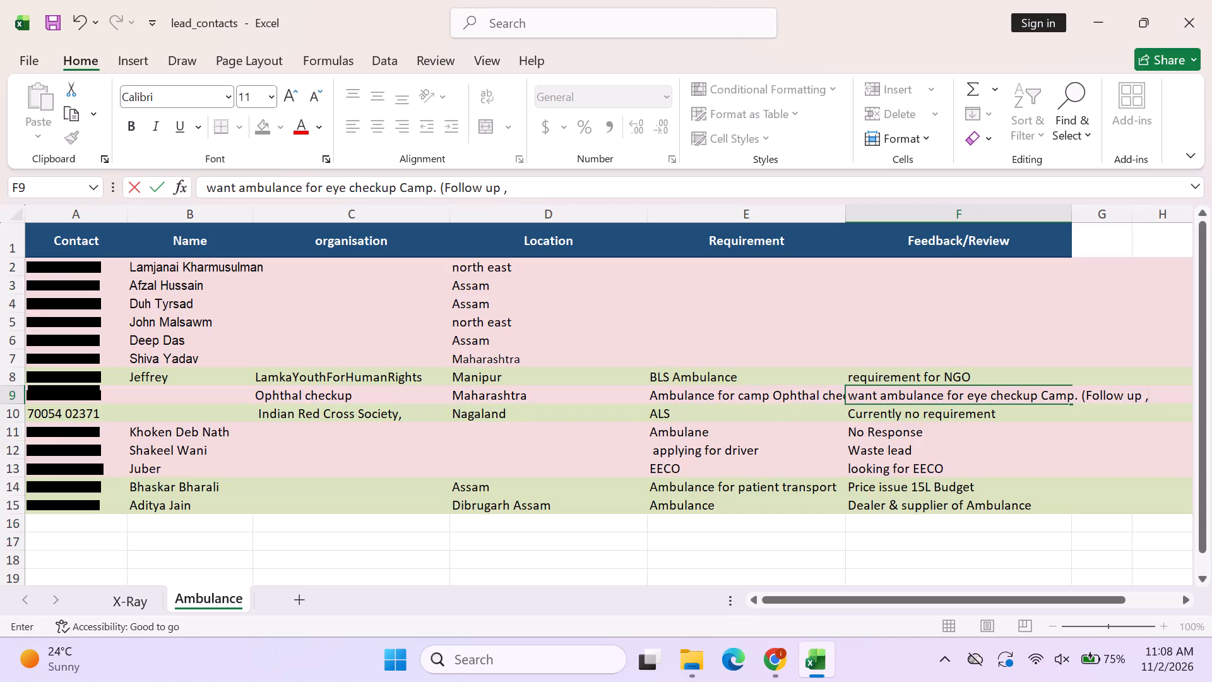
key("space")
type("no response")
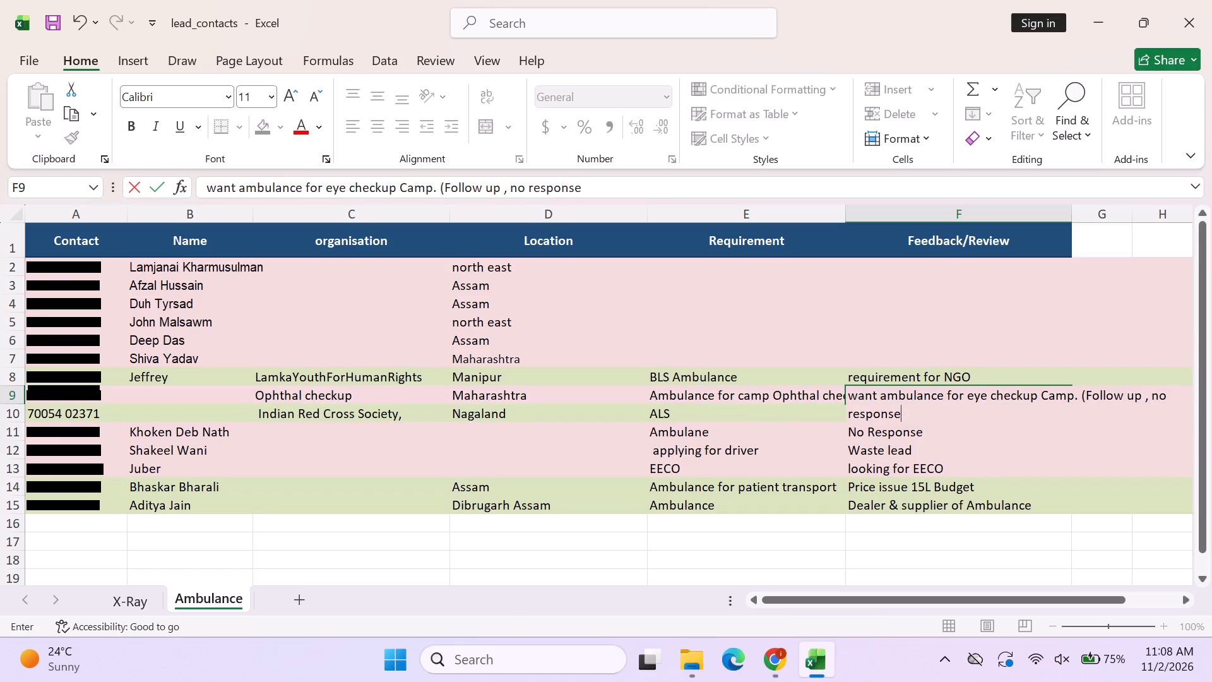
key("shift+parenright")
left_click(1025, 360)
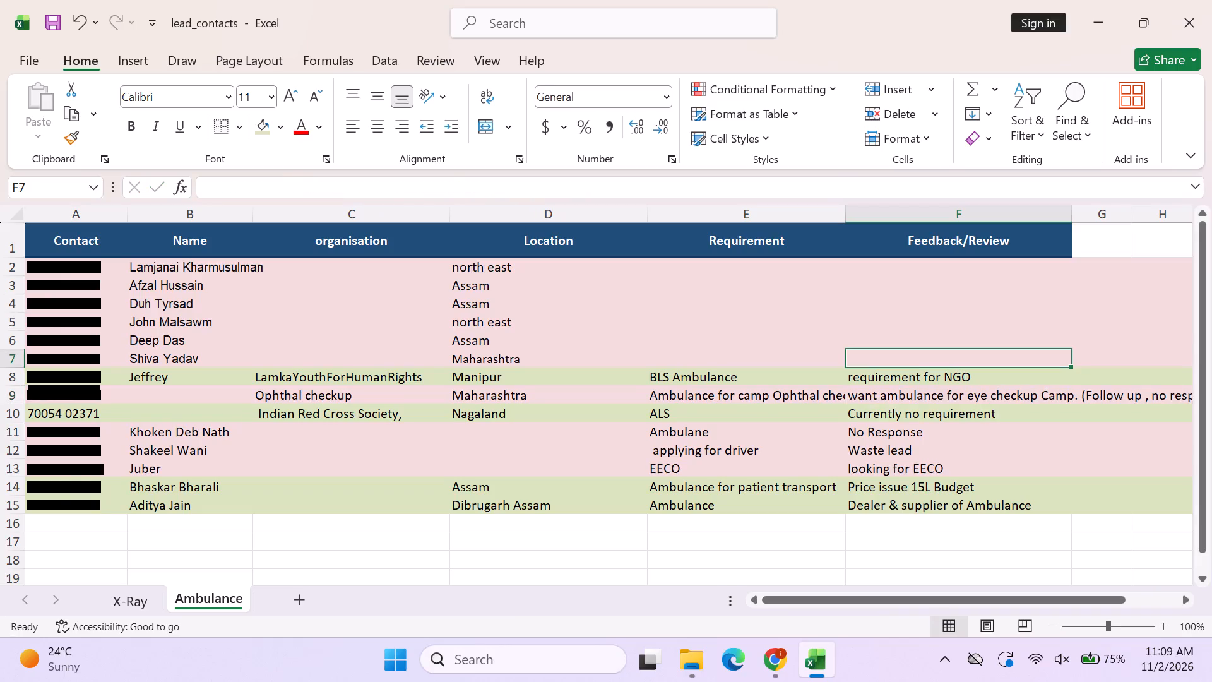
Append "(Active)" to the existing text in the Feedback/Review cell of row 8.
double_click(987, 376)
key("space")
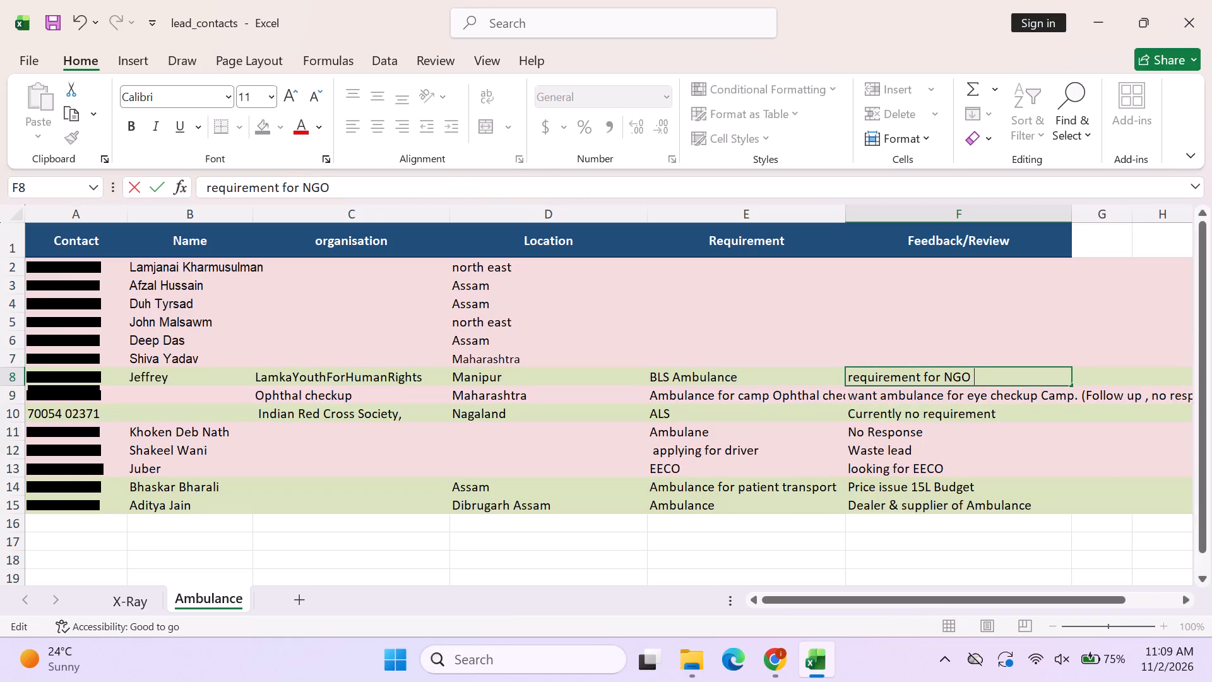
type("(")
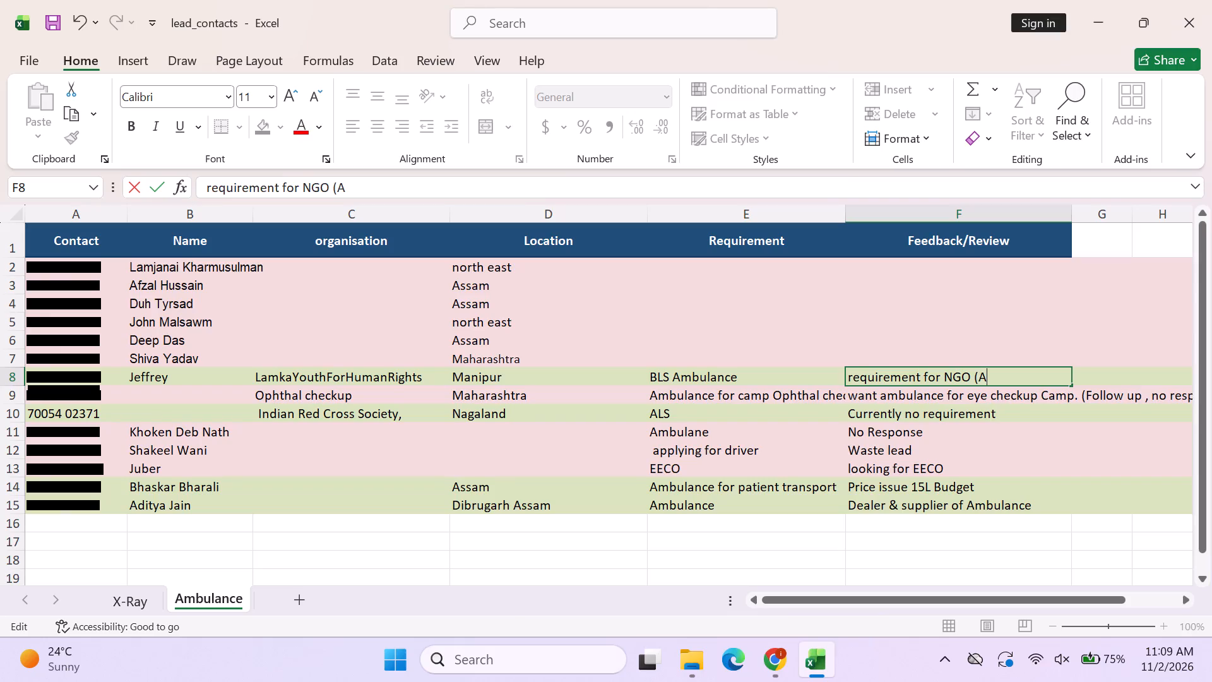
type("ctive")
key("shift+parenright")
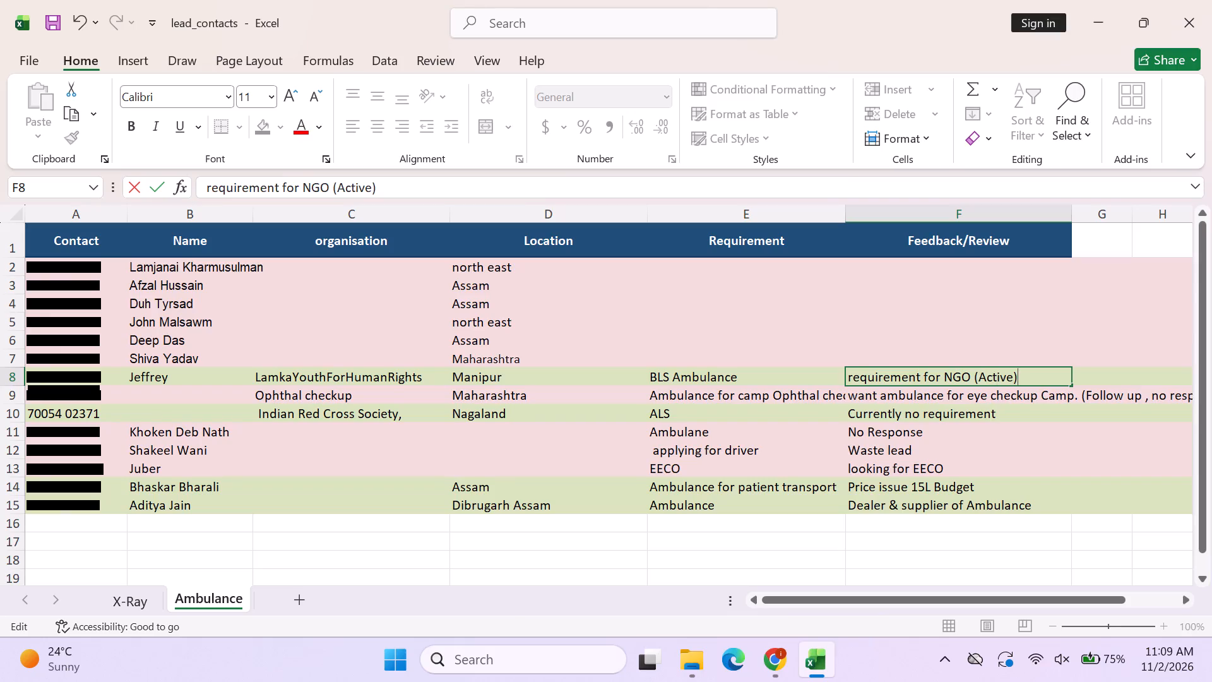
left_click(889, 361)
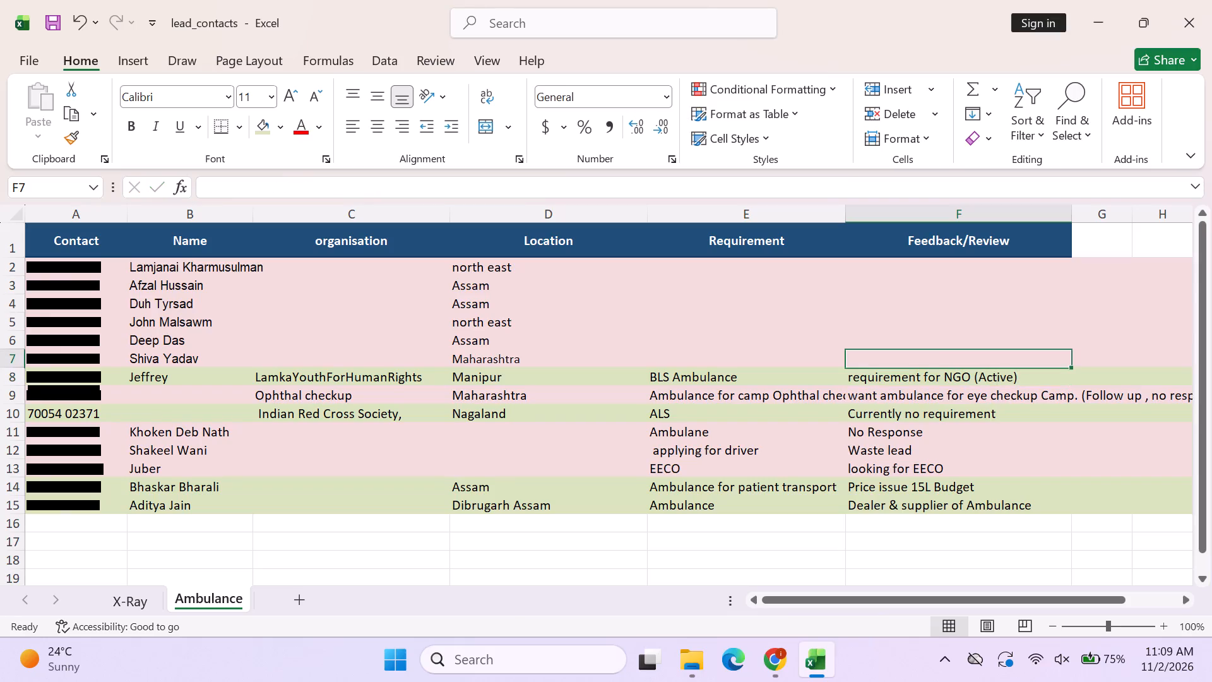
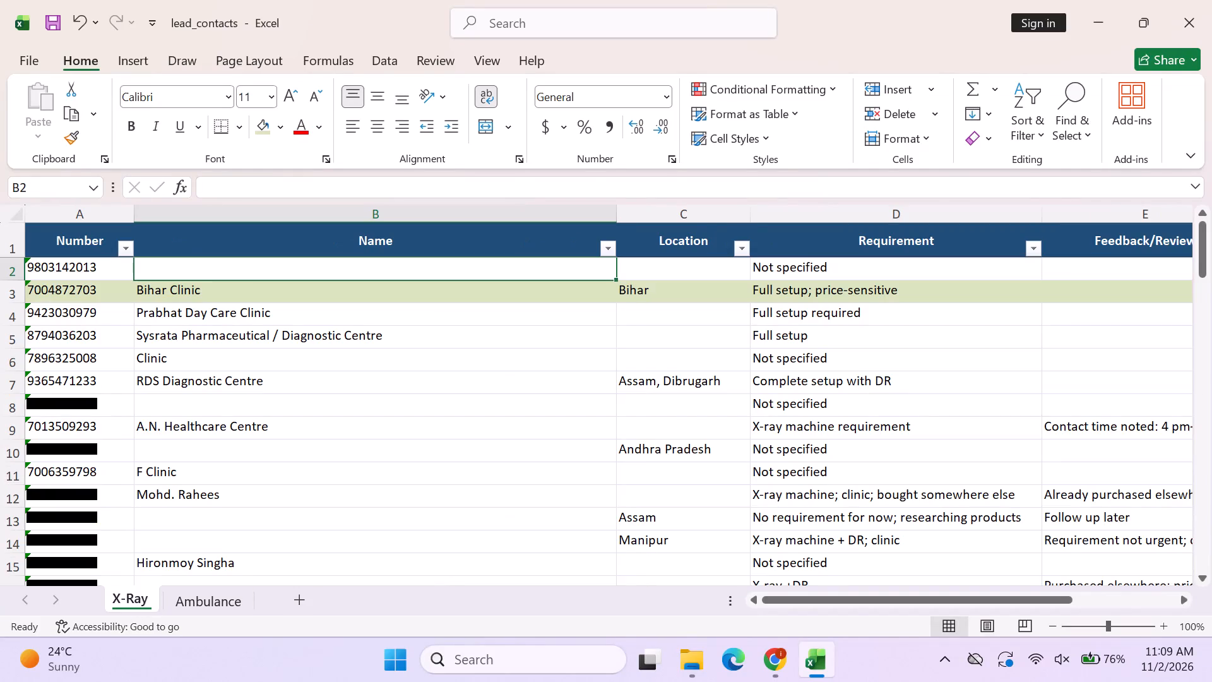
left_click(437, 213)
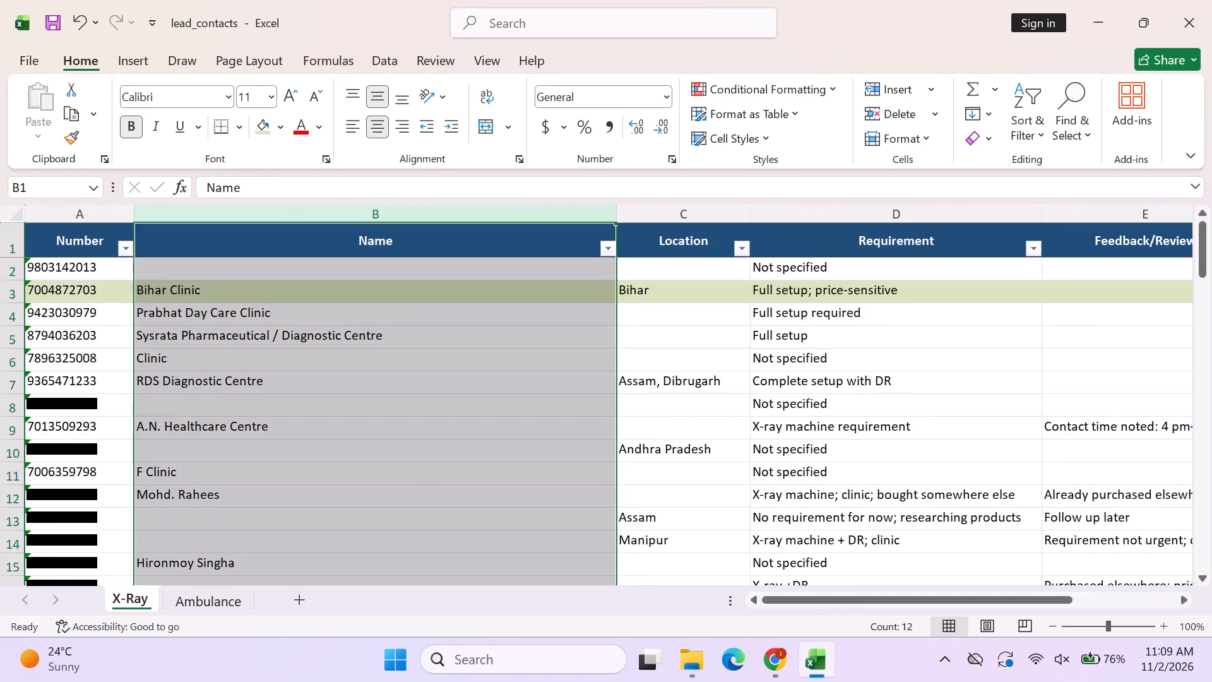
left_click_drag(615, 212, 399, 200)
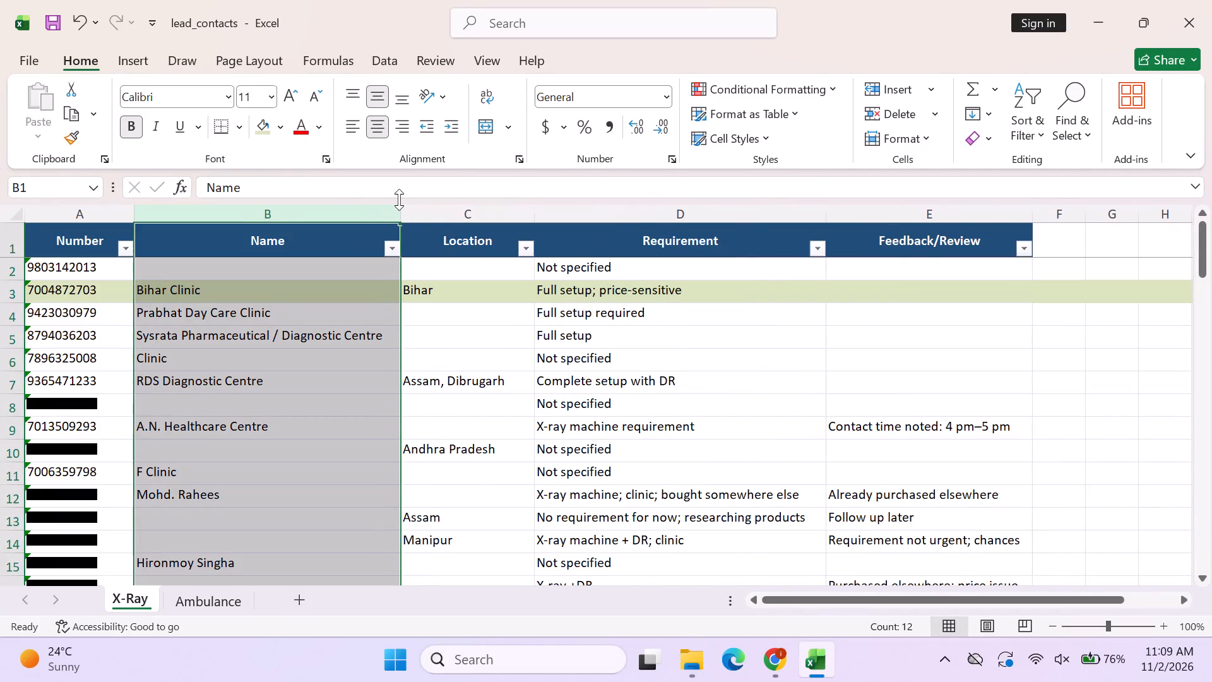
Remove the leading "F" from the Name cell of row 11, keeping "Clinic".
double_click(138, 476)
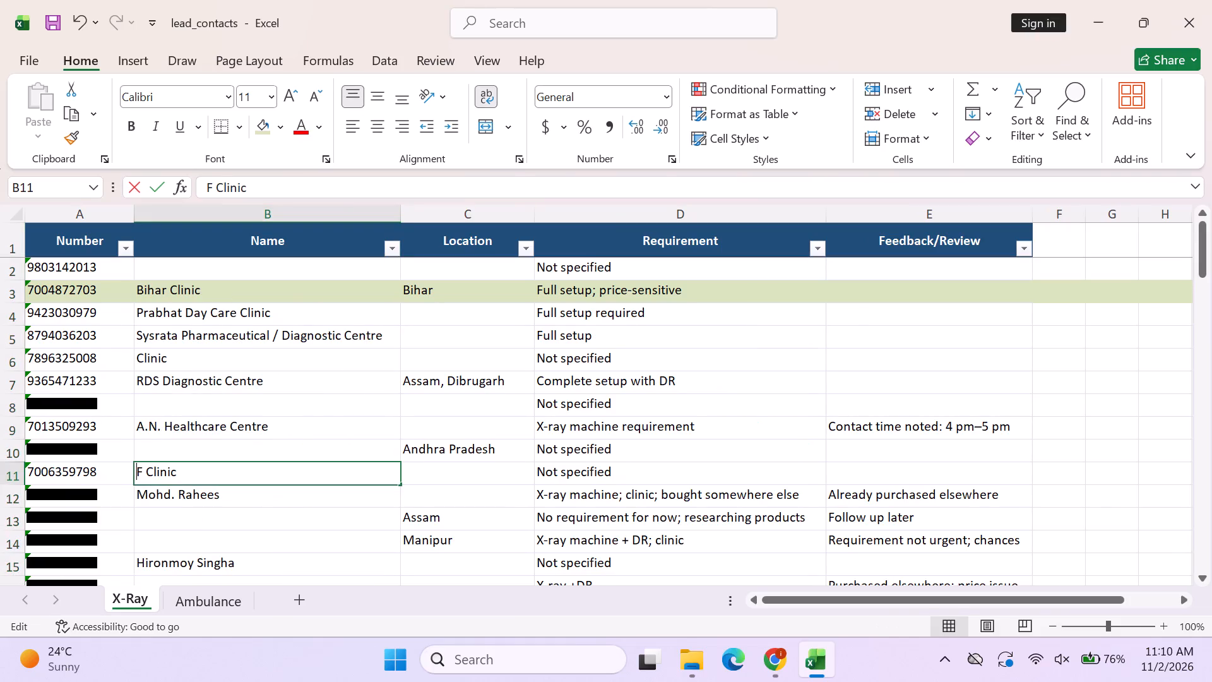
left_click(142, 474)
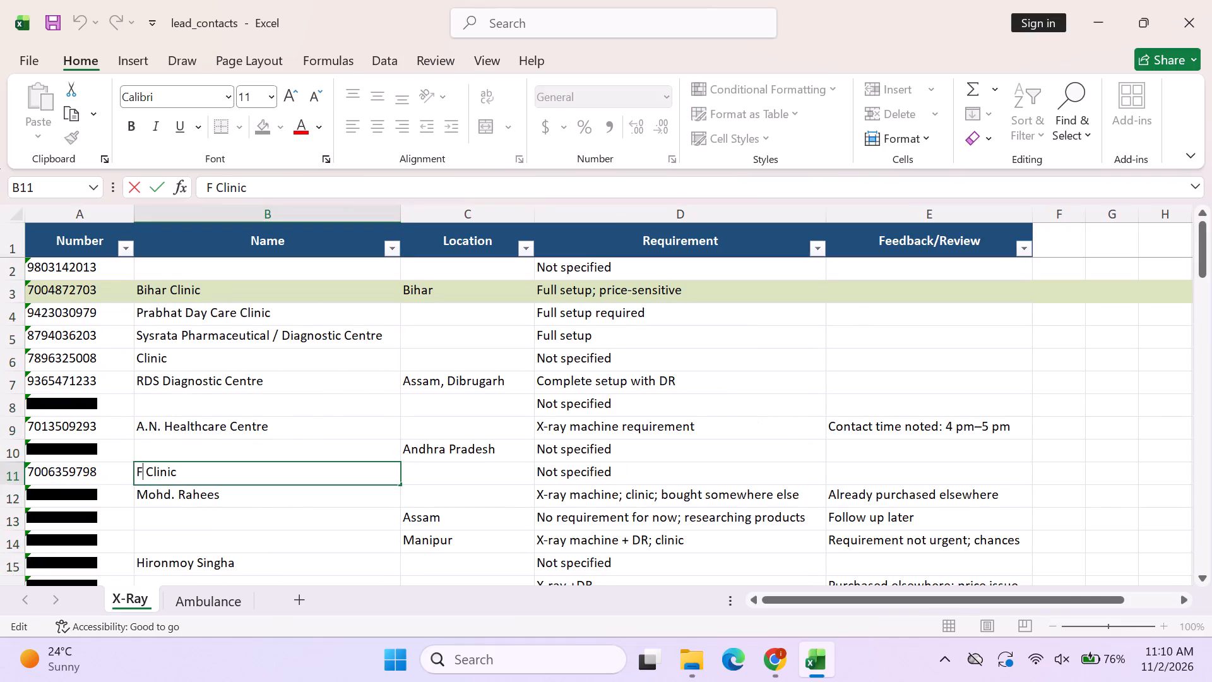
key("BackSpace")
left_click(377, 547)
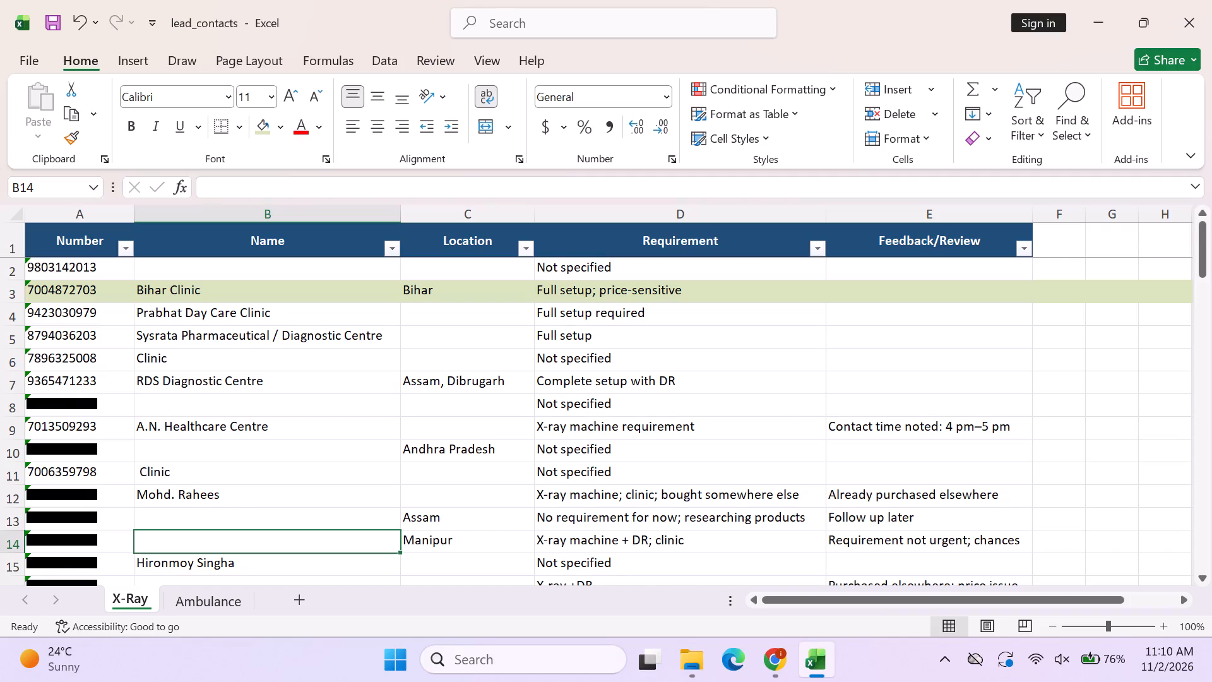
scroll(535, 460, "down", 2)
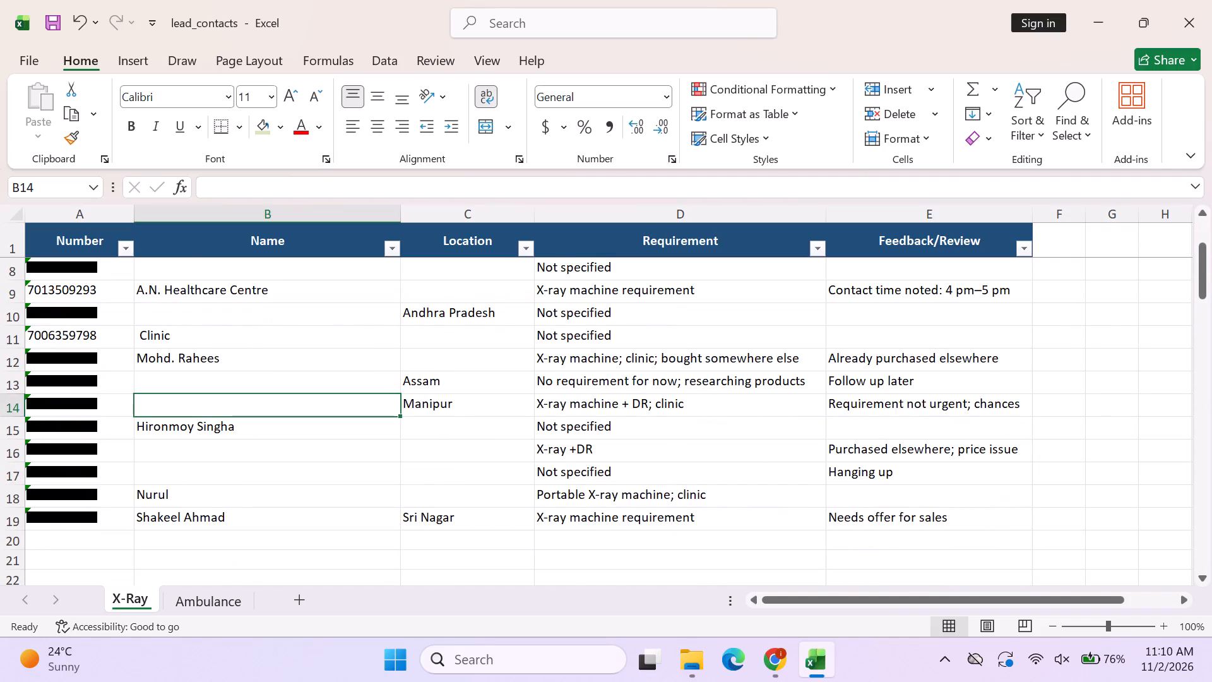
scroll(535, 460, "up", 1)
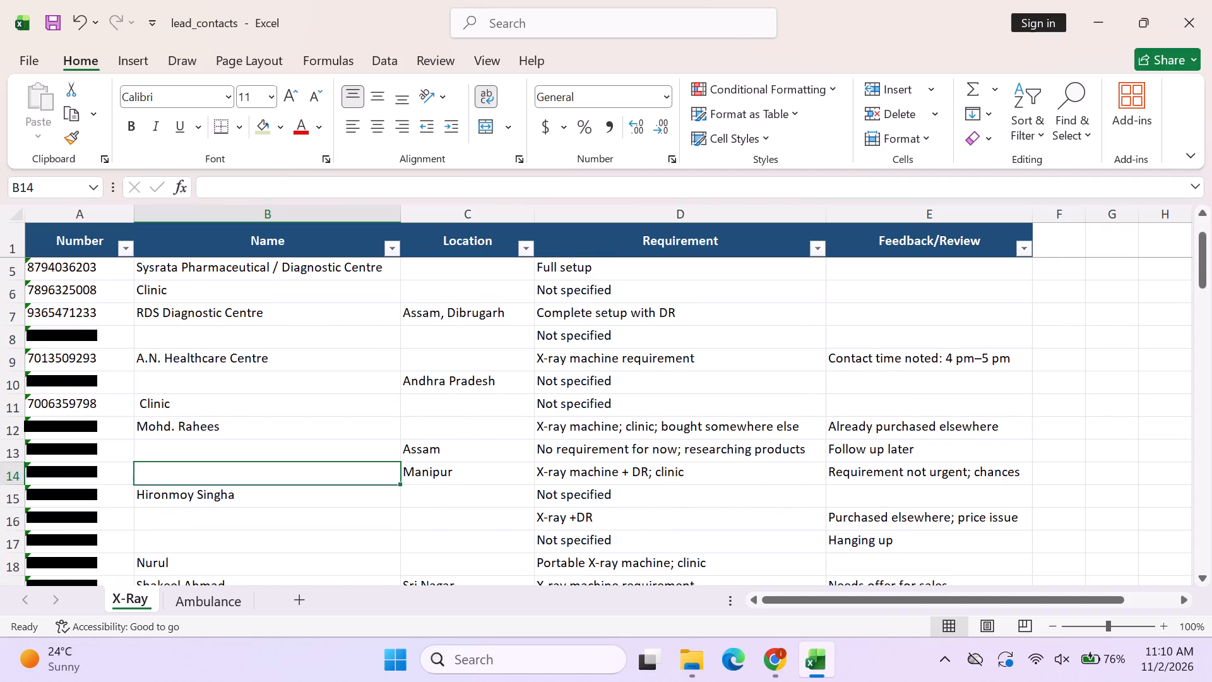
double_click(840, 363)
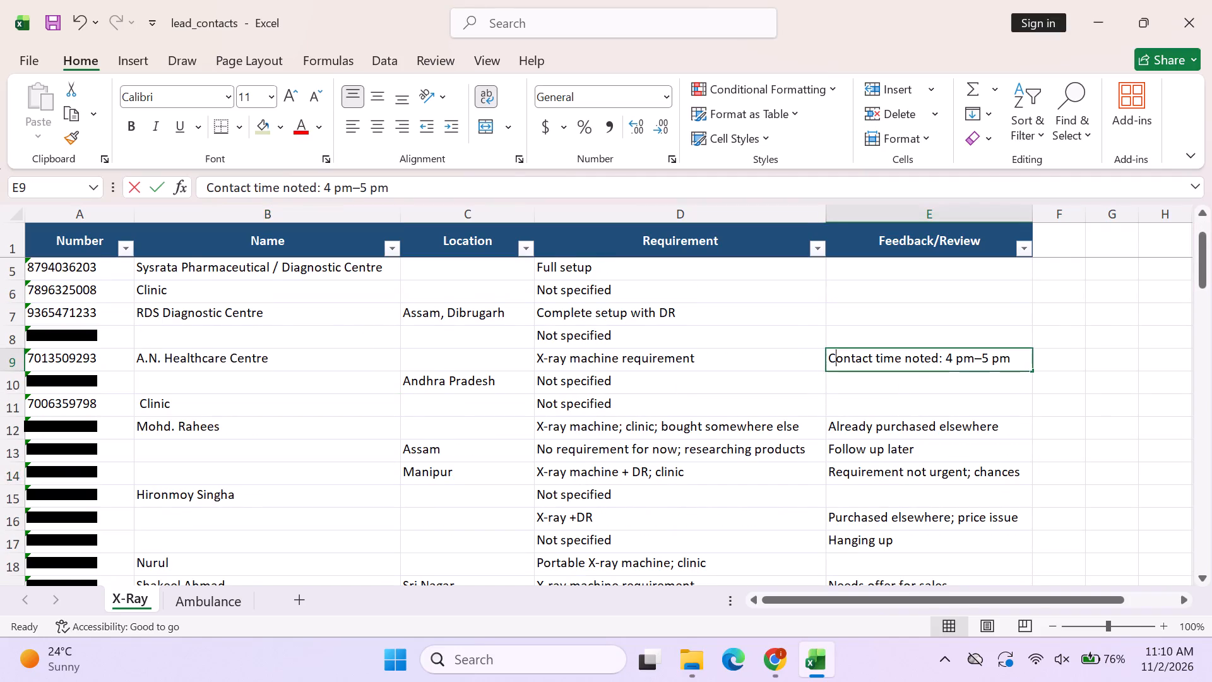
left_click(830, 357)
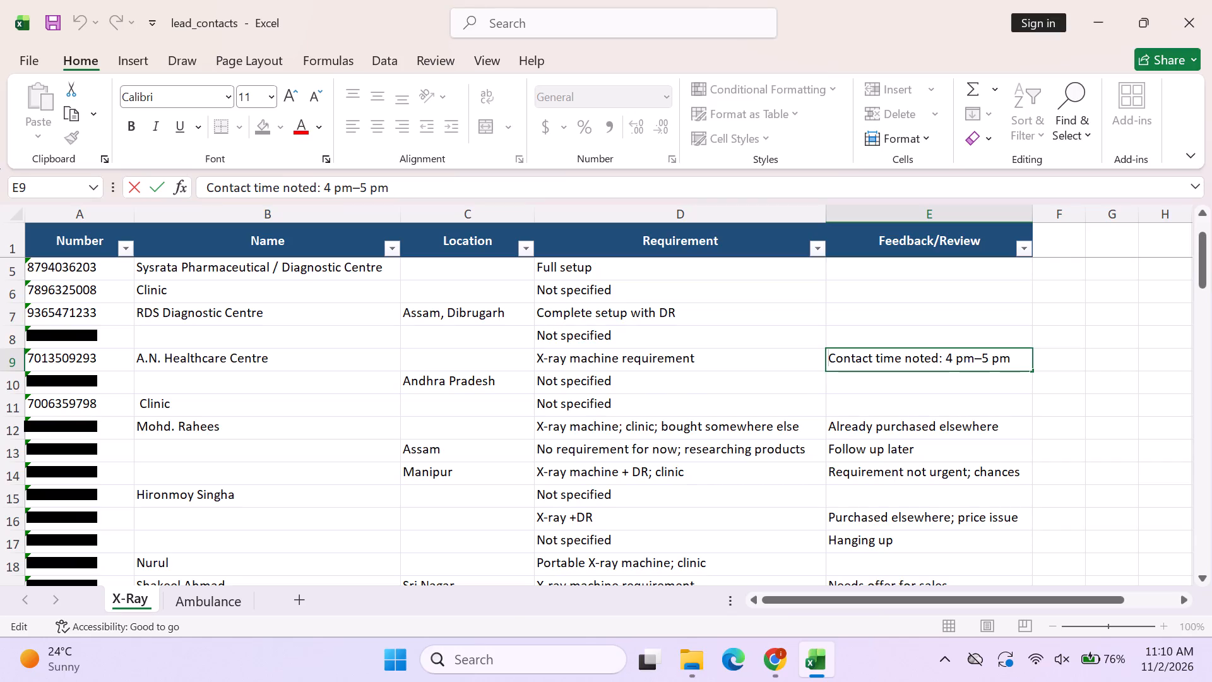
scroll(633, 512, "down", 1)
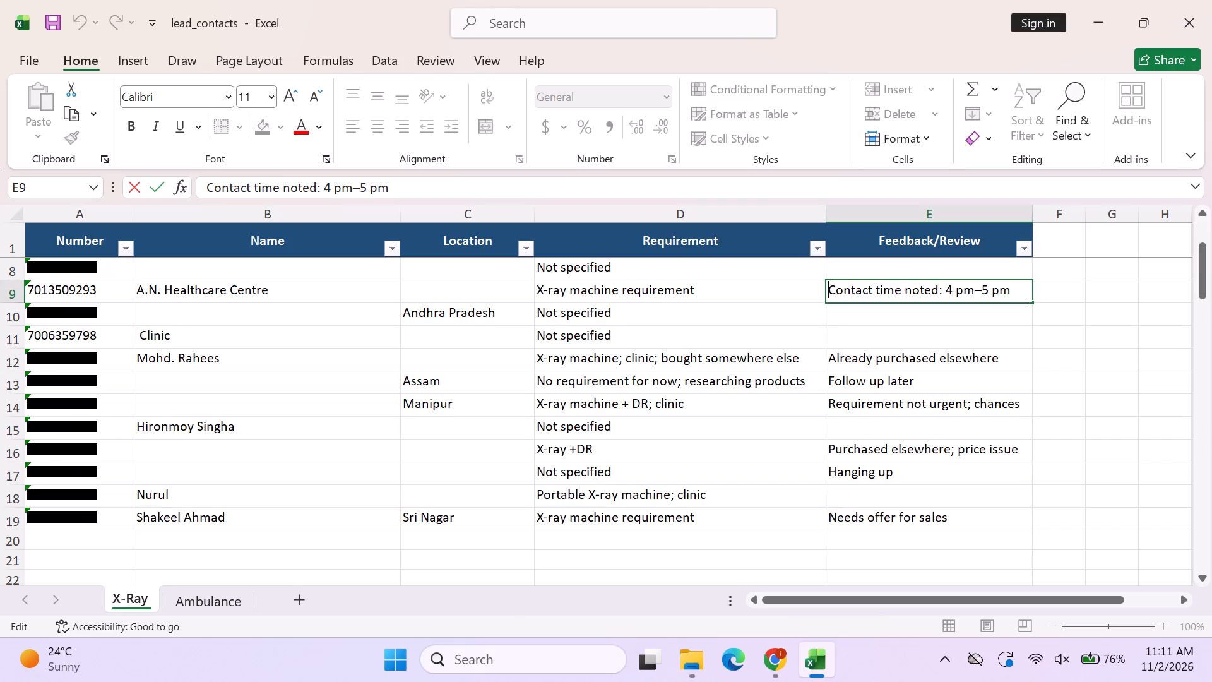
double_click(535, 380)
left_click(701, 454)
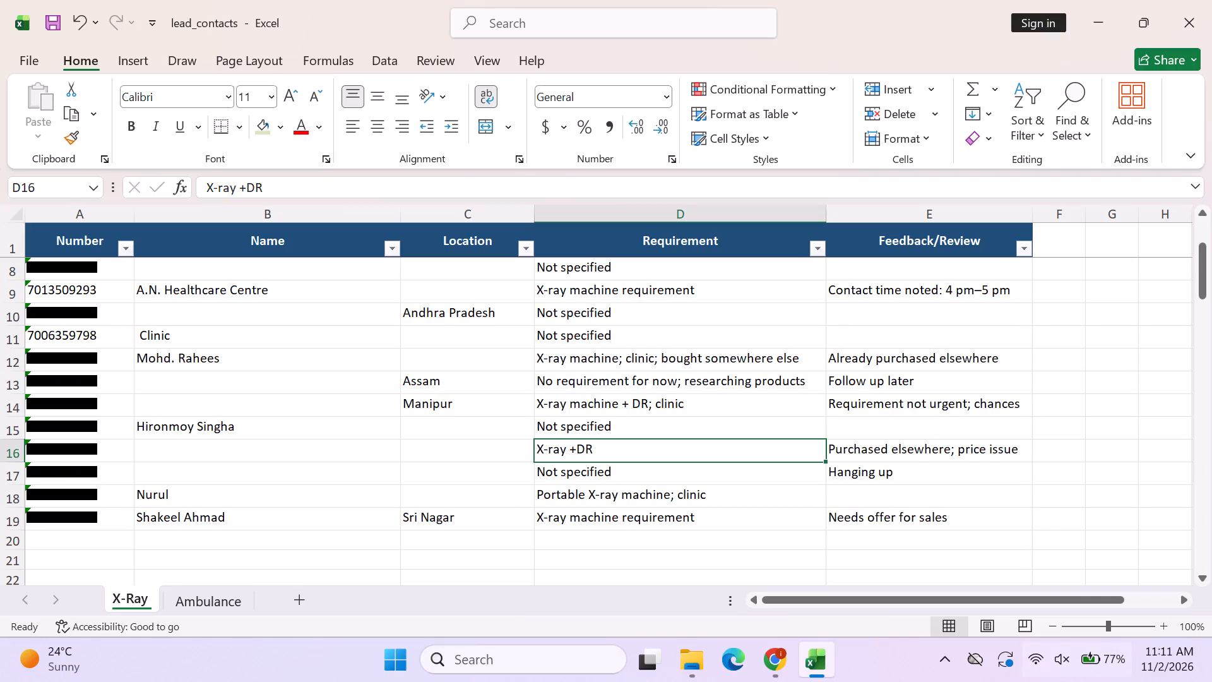
Change the Feedback/Review cell of row 12 to "Purchased elsewhere; price issue", copying "price issue" from row 16's feedback.
double_click(961, 450)
left_click(982, 458)
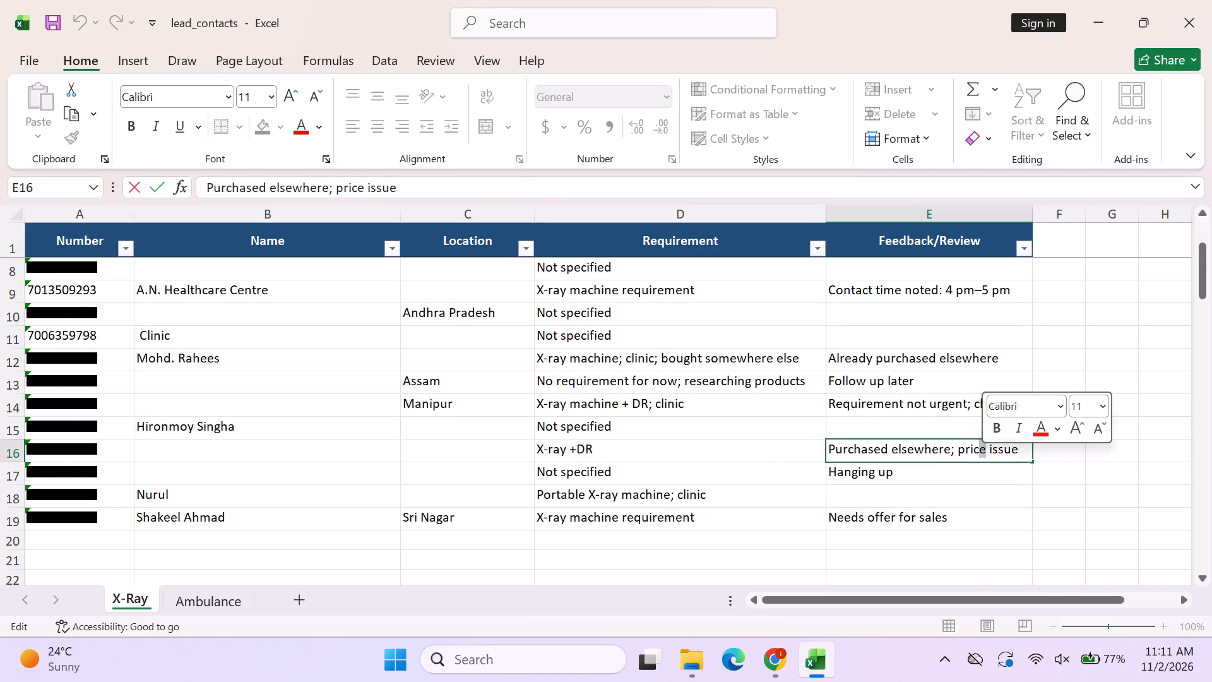
left_click_drag(960, 450, 1034, 451)
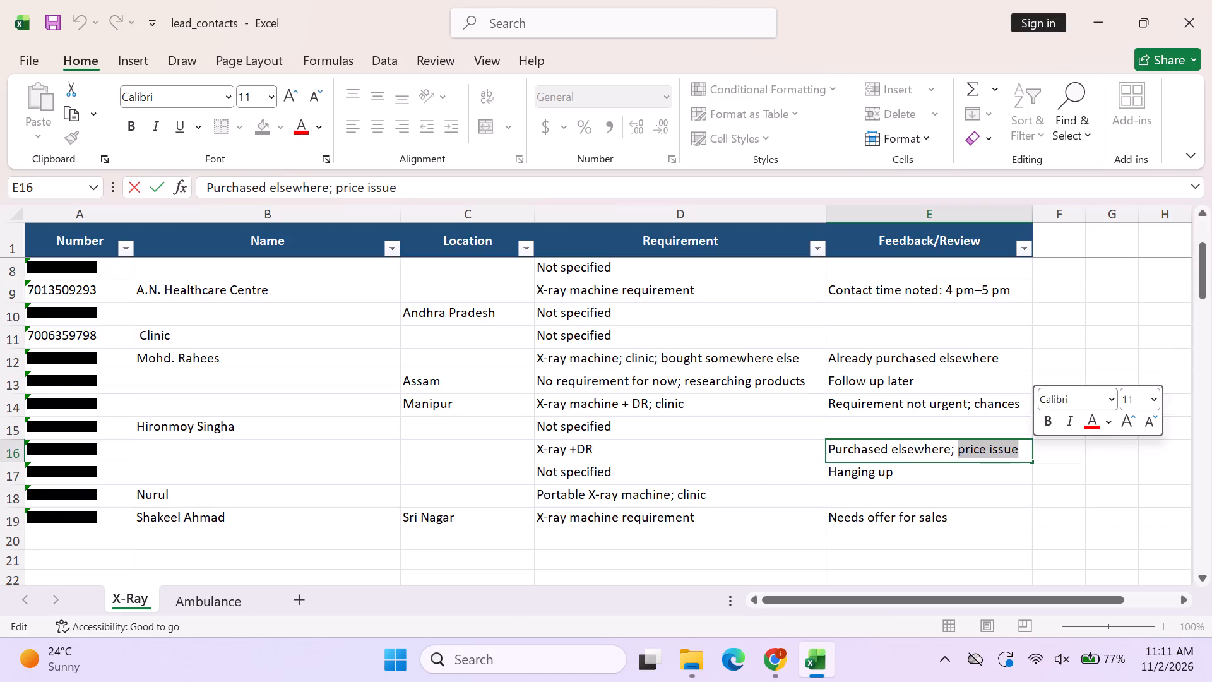
key("ctrl+c")
double_click(1007, 359)
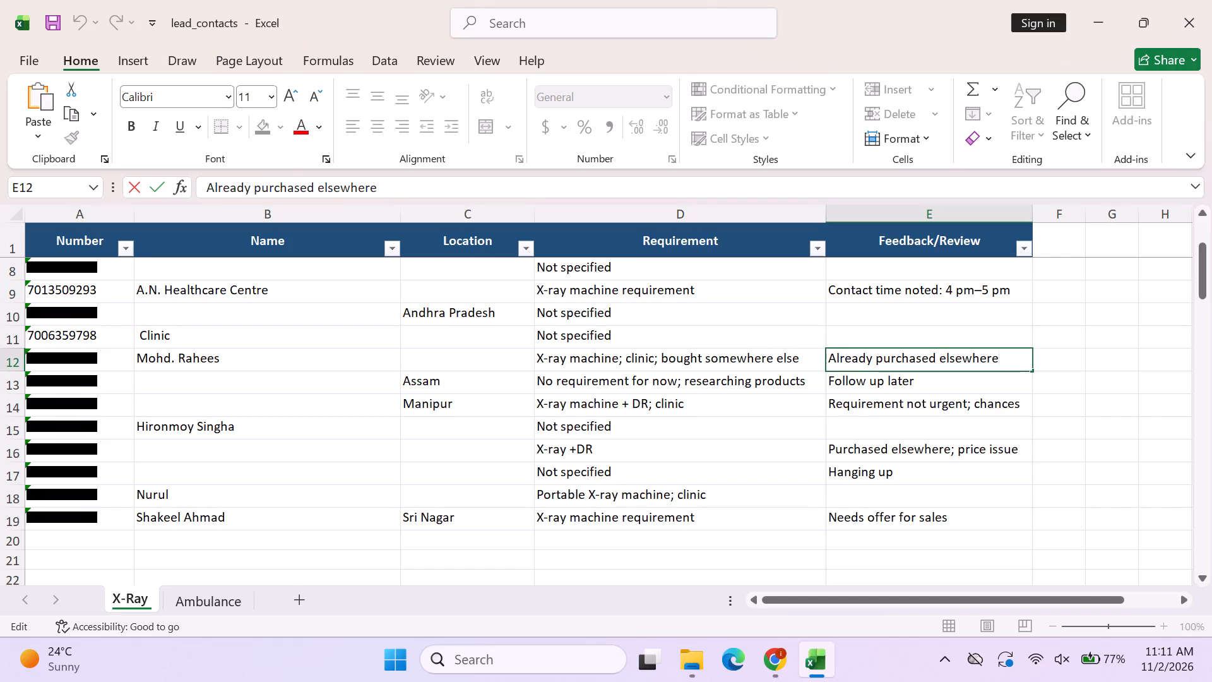
left_click(876, 362)
key("BackSpace")
key("BackSpace")
key("BackSpace")
key("BackSpace")
key("BackSpace")
key("BackSpace")
key("BackSpace")
key("BackSpace")
key("BackSpace")
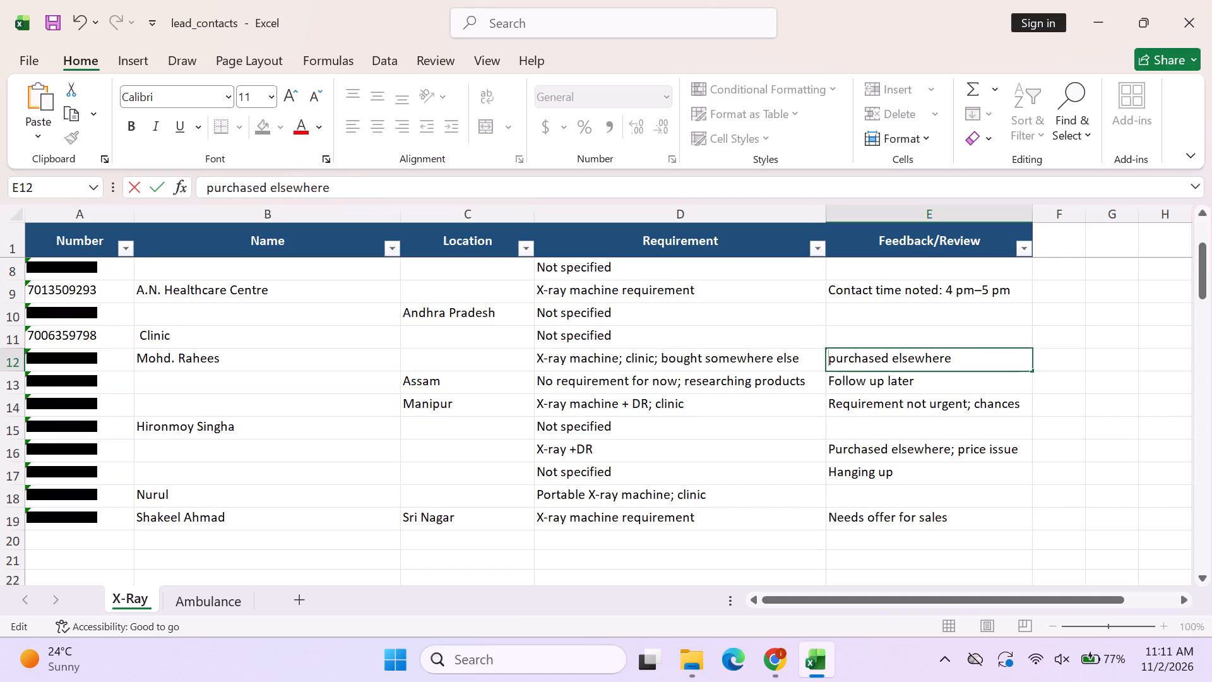
left_click(956, 359)
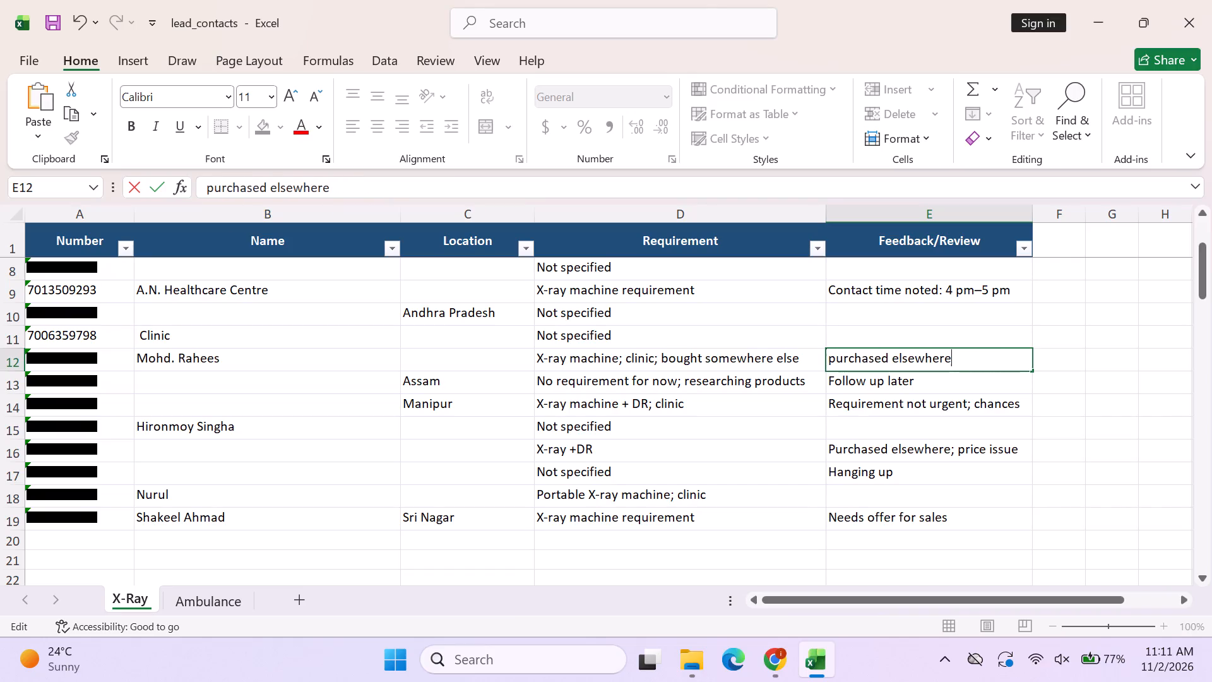
left_click(951, 359)
key("apostrophe")
key("BackSpace")
key("semicolon")
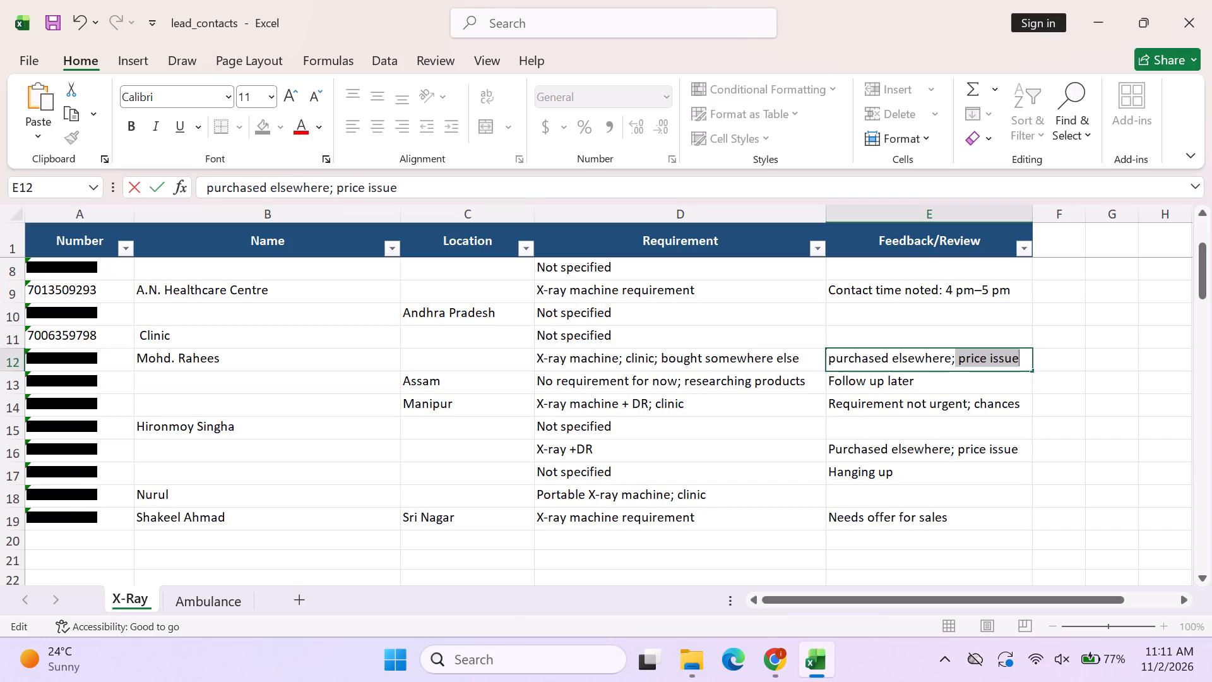
left_click(1088, 409)
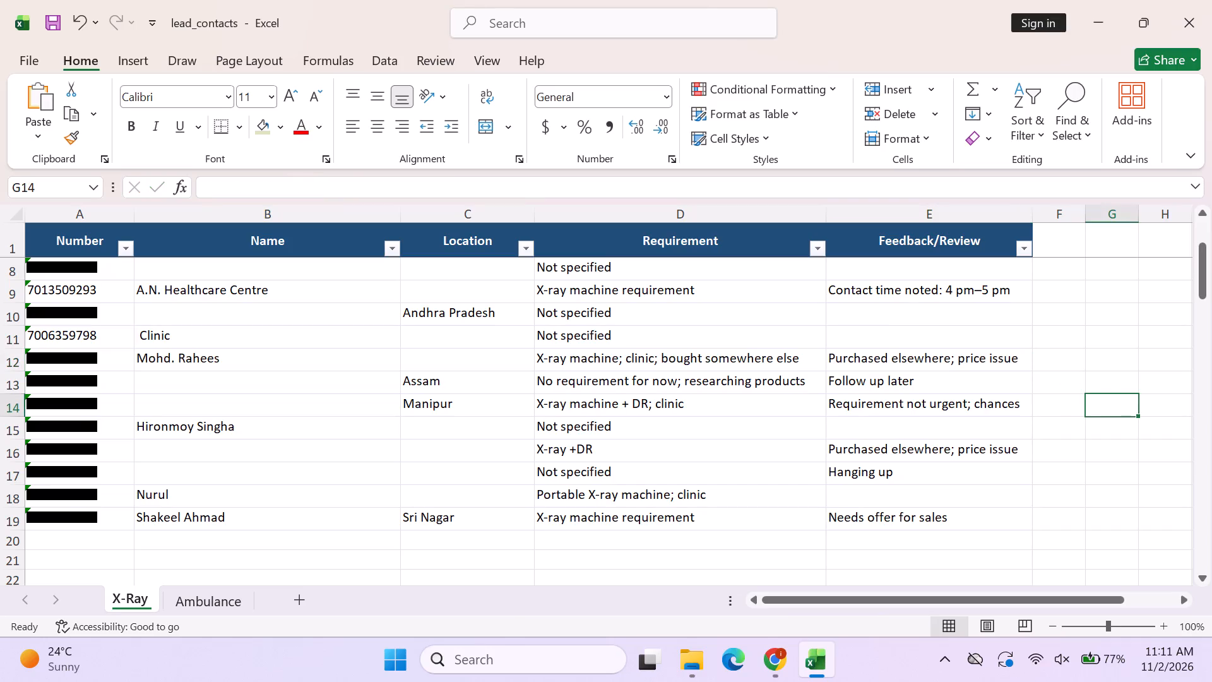
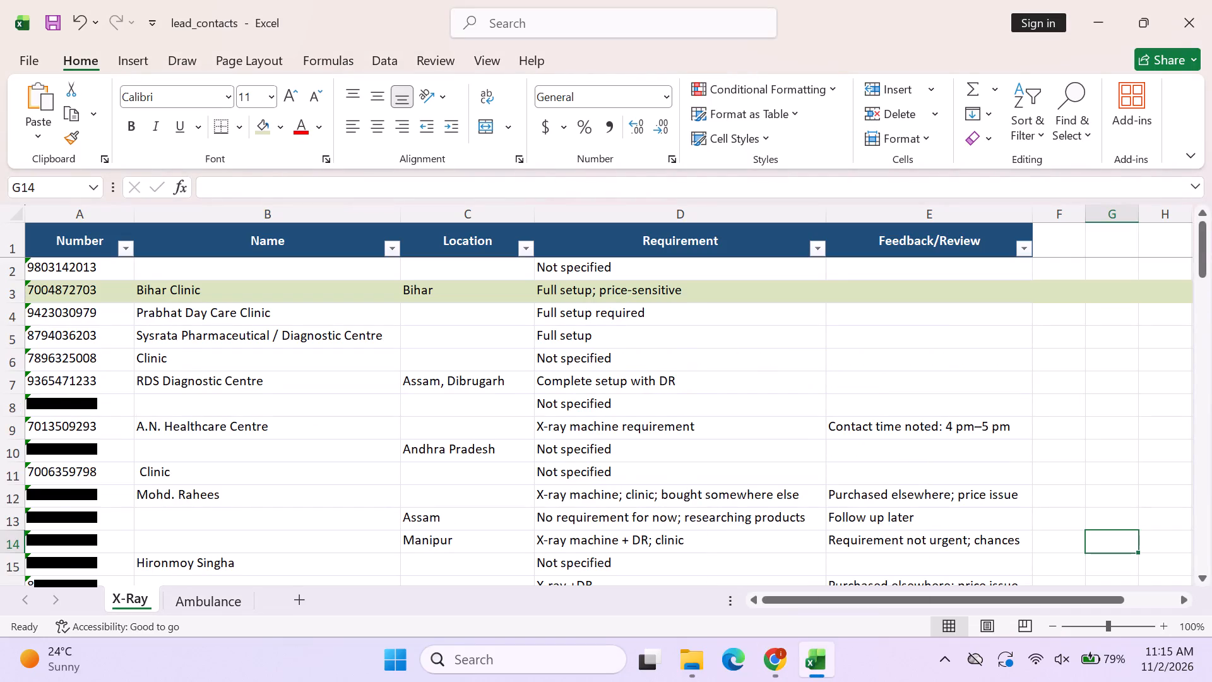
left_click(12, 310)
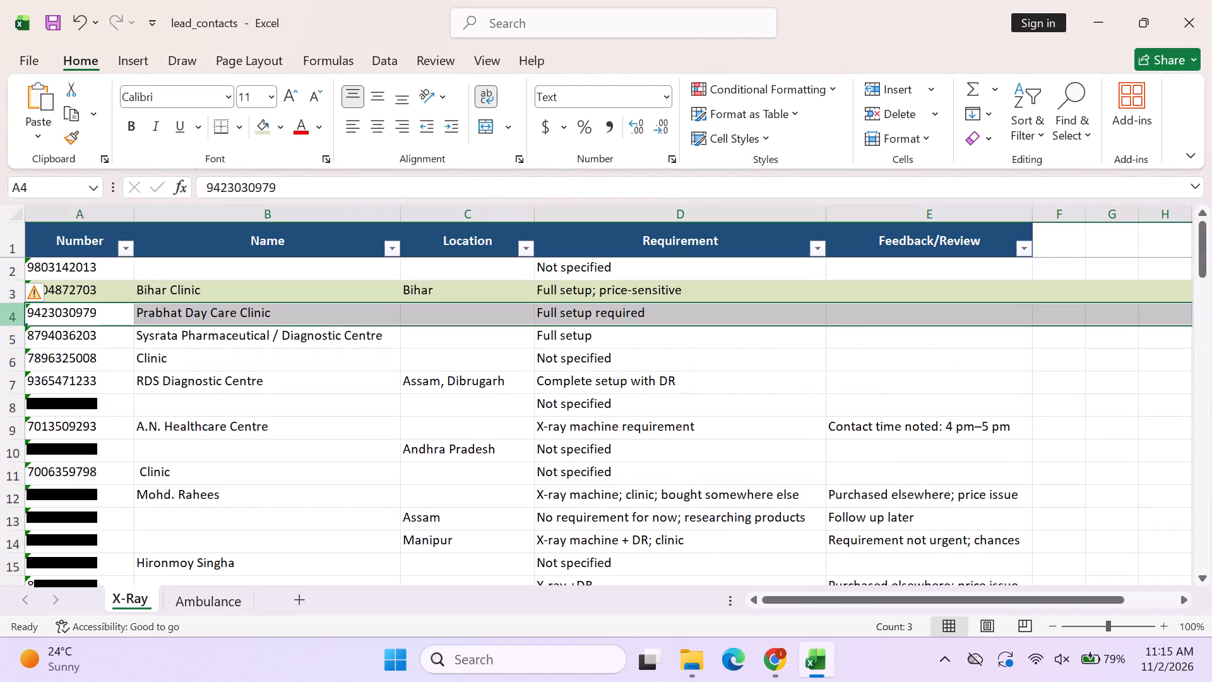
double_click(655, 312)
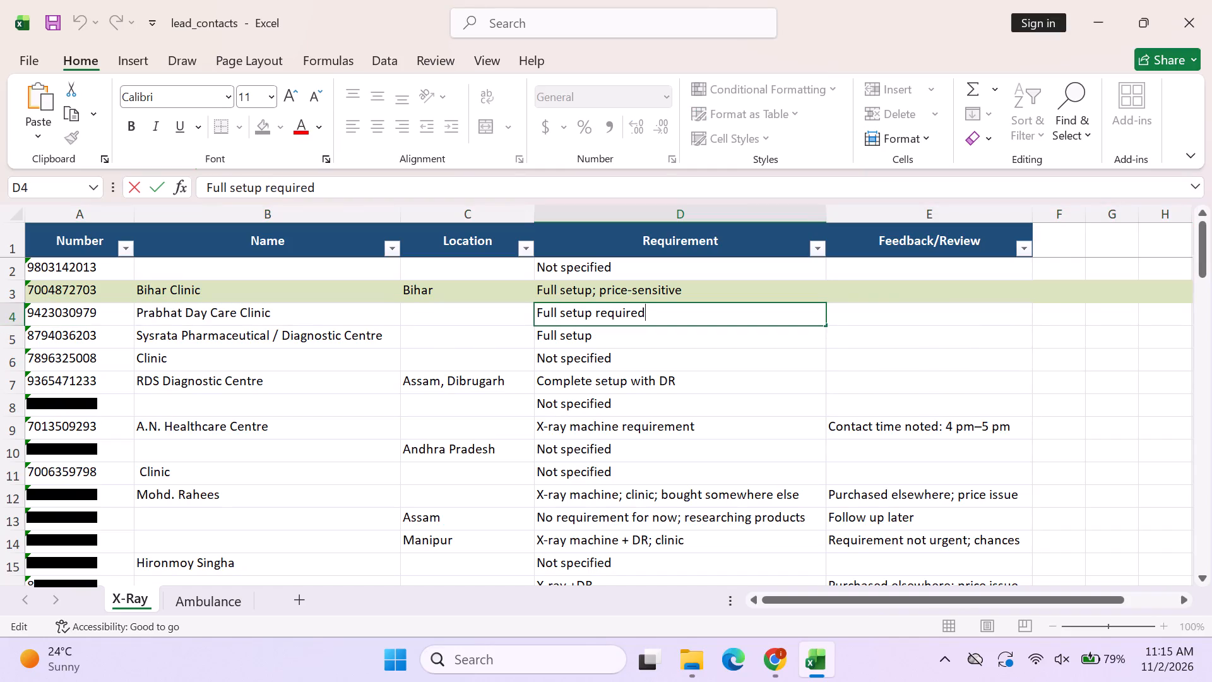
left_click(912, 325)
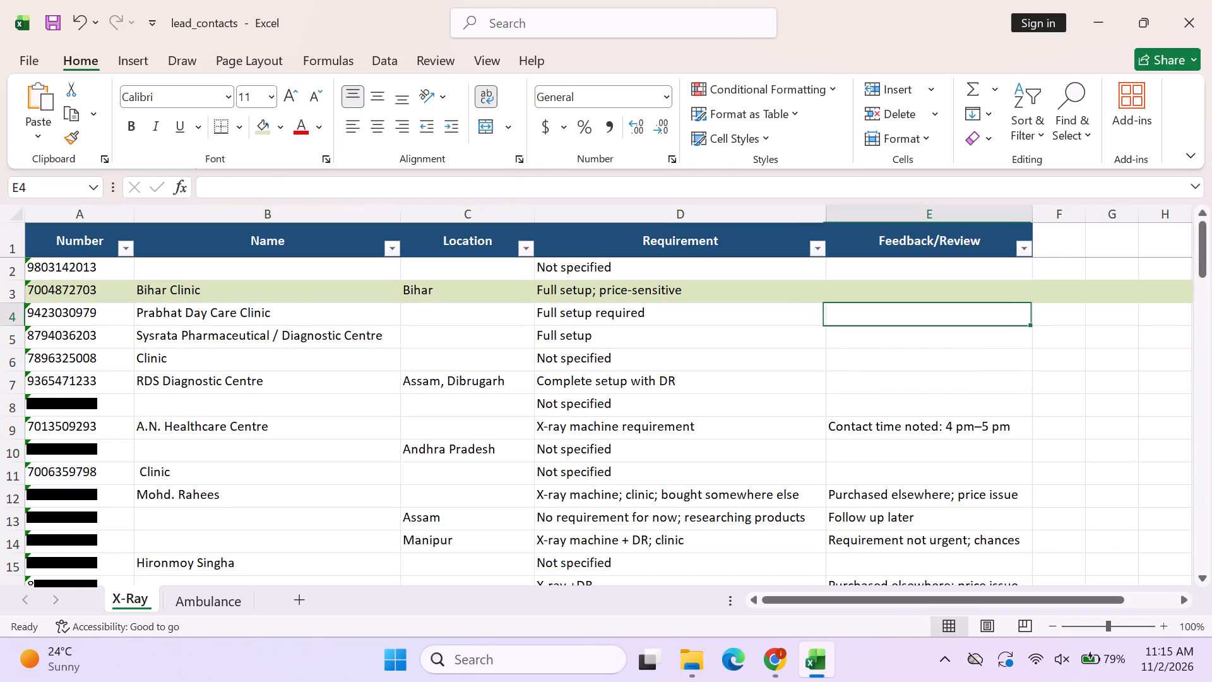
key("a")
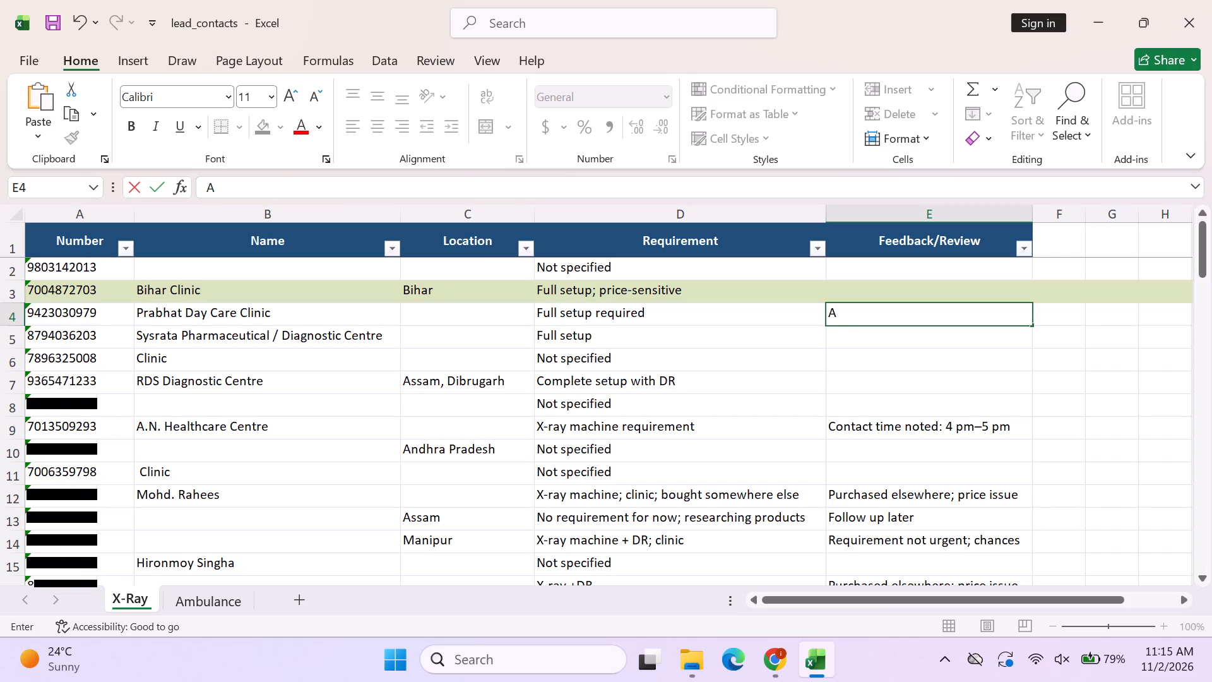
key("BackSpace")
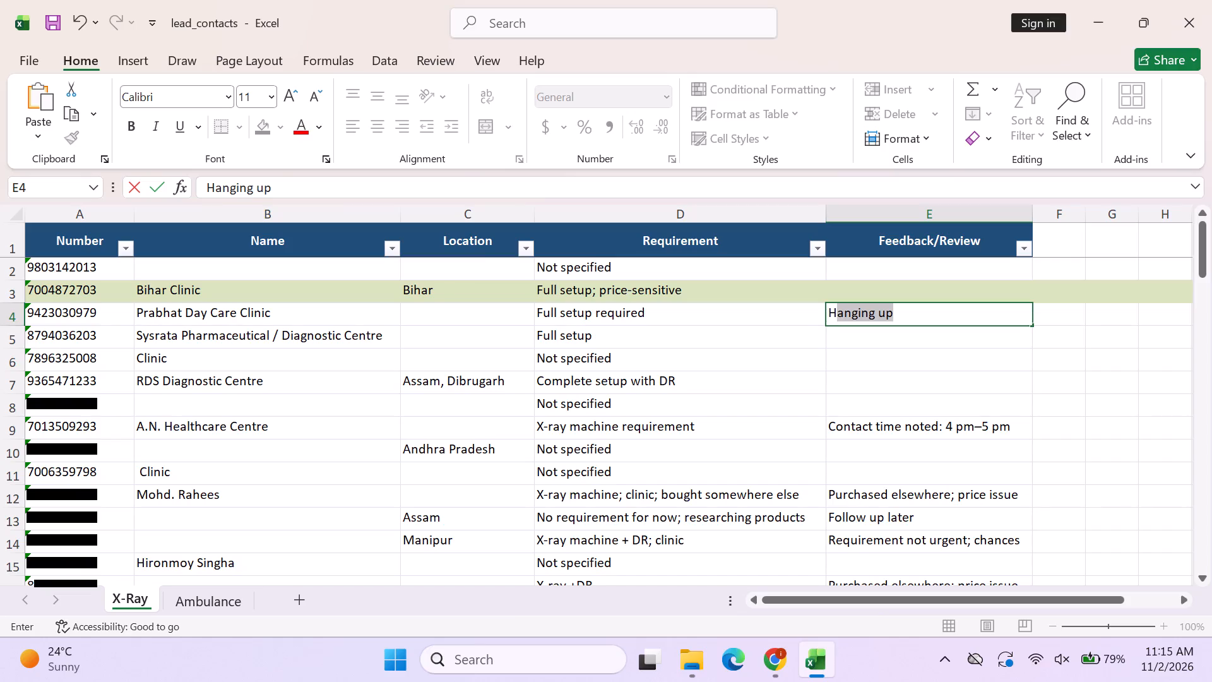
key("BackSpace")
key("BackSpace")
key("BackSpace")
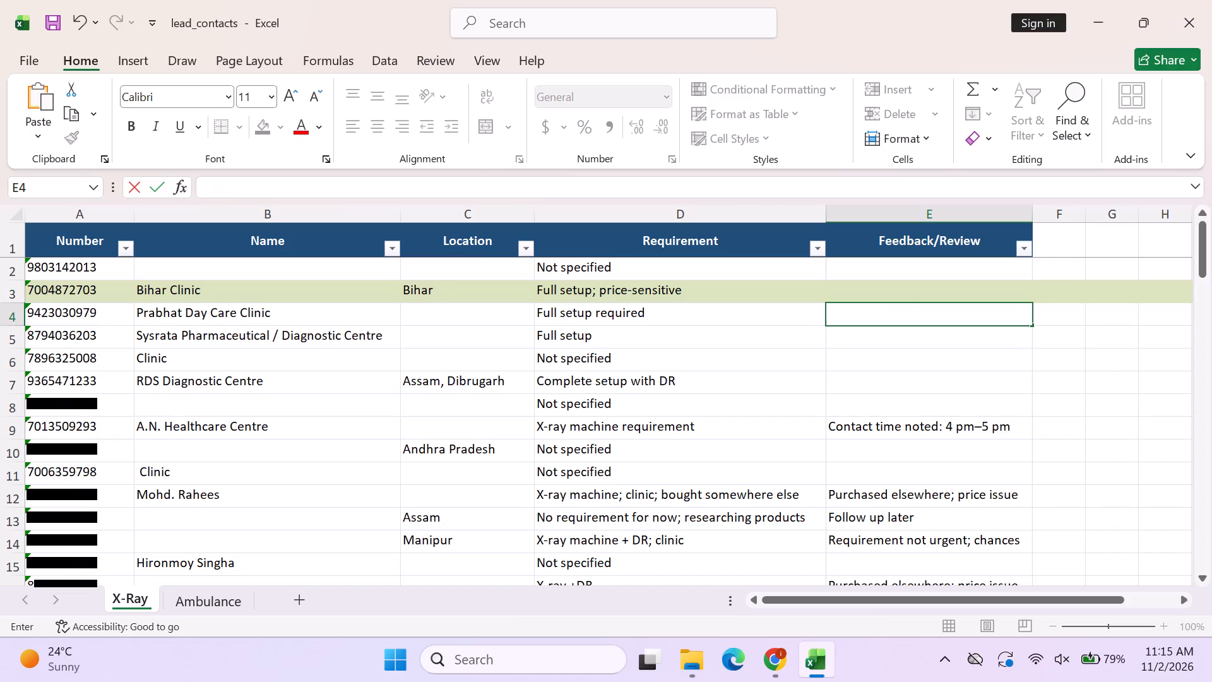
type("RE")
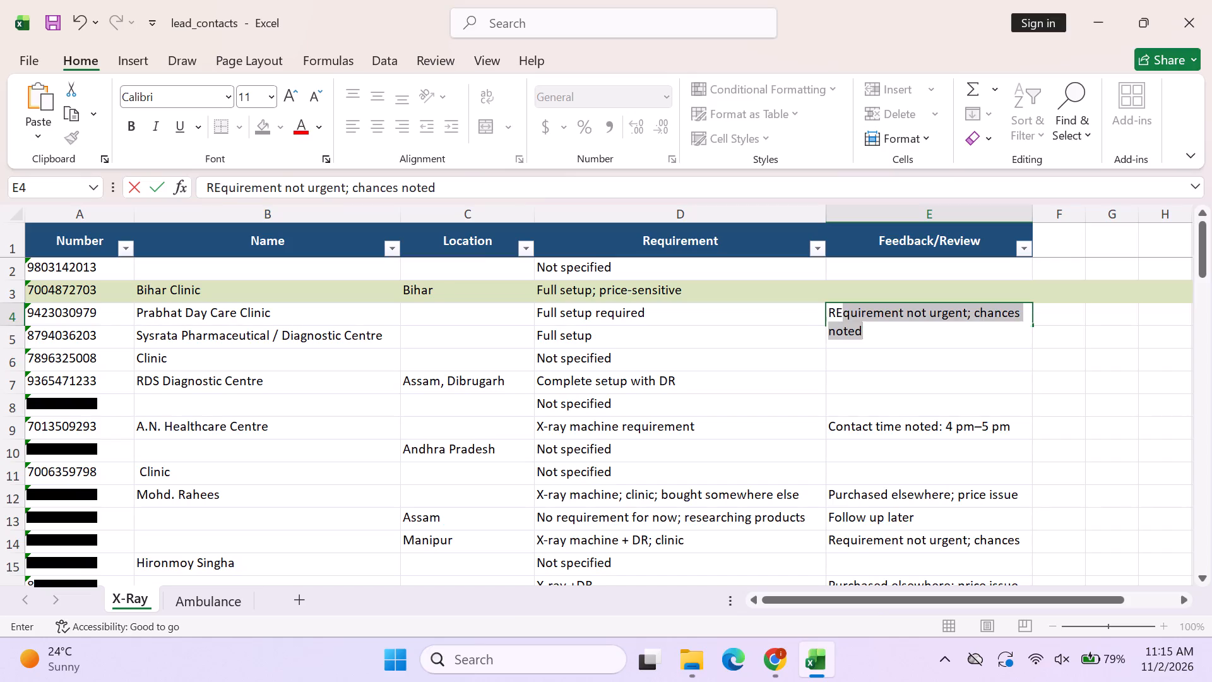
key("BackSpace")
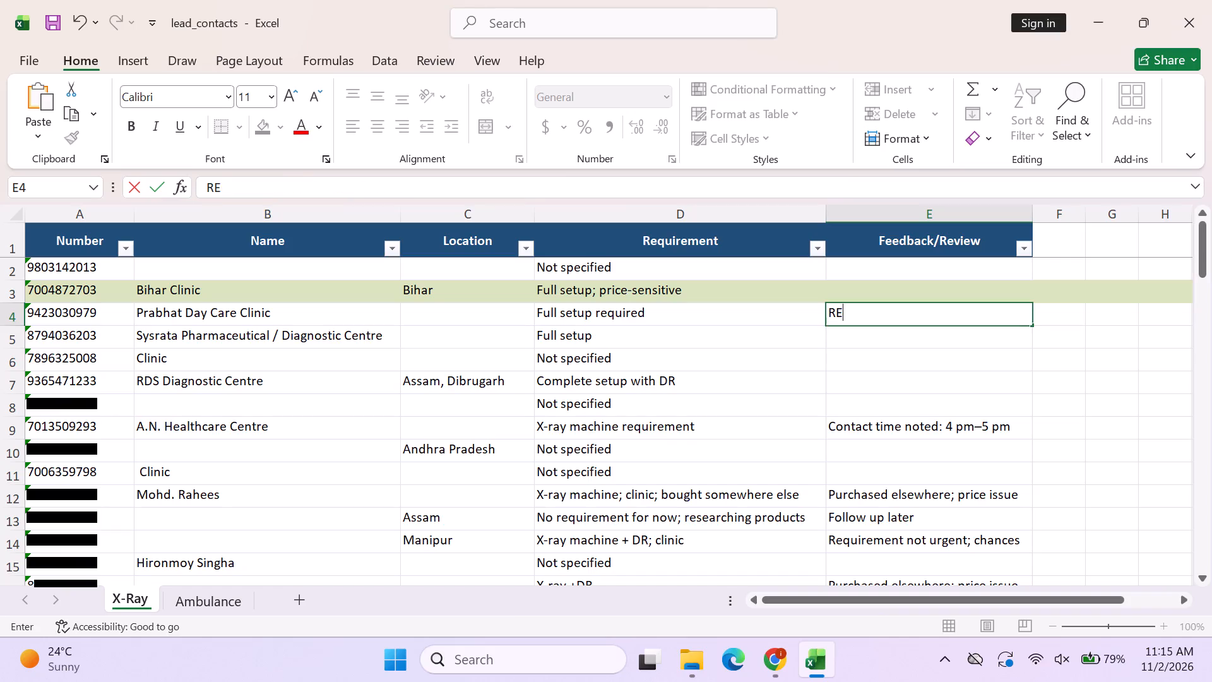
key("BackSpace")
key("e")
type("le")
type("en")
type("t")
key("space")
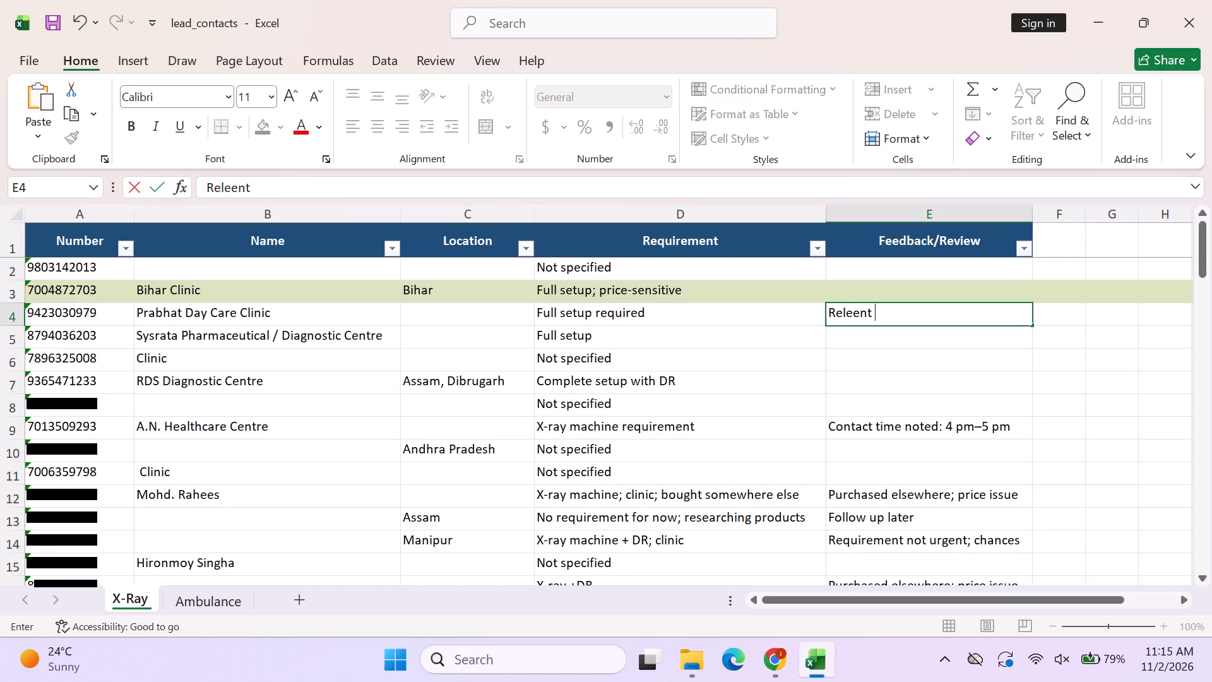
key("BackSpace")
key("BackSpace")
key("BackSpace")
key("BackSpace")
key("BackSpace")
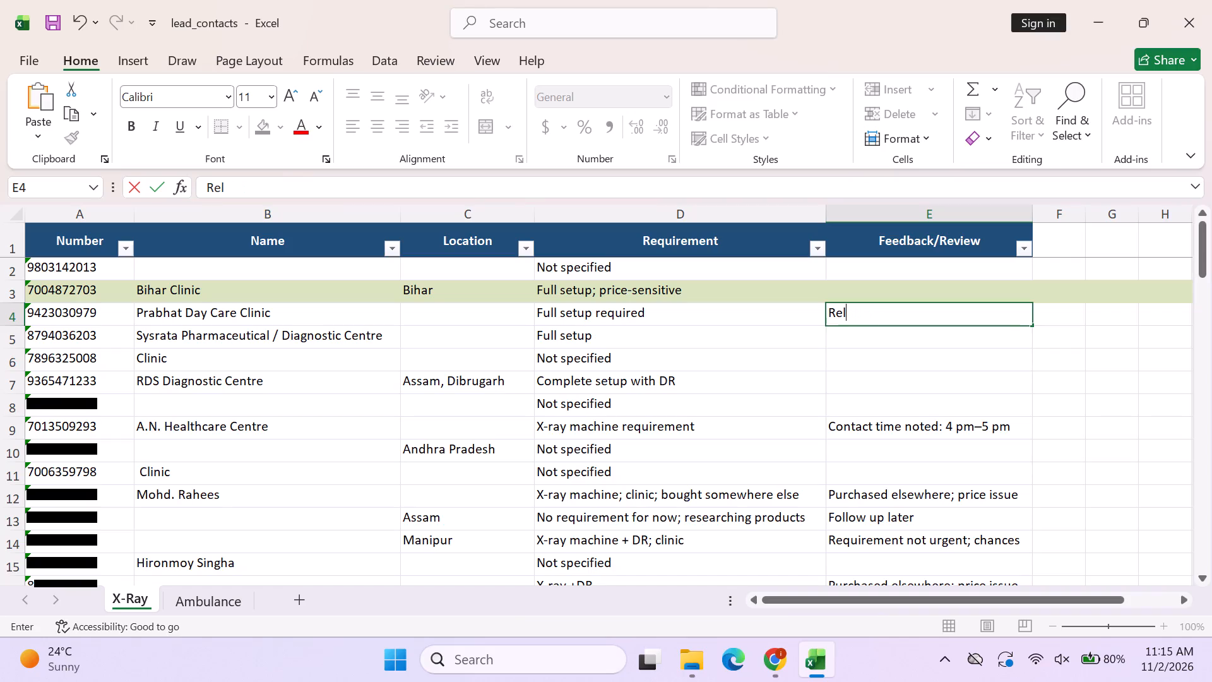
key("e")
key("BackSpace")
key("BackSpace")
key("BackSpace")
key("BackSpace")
Enter "Active lead" in the Feedback/Review cell of row 4 on the X-Ray sheet.
key("a")
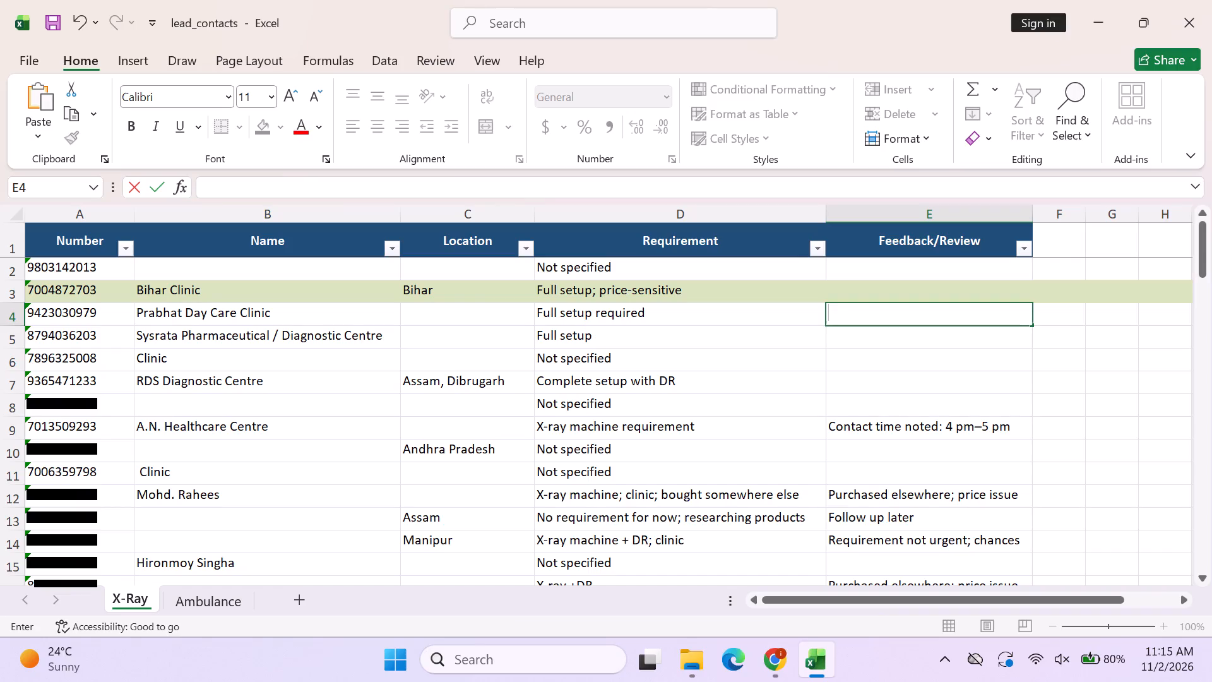
type("ctive")
key("space")
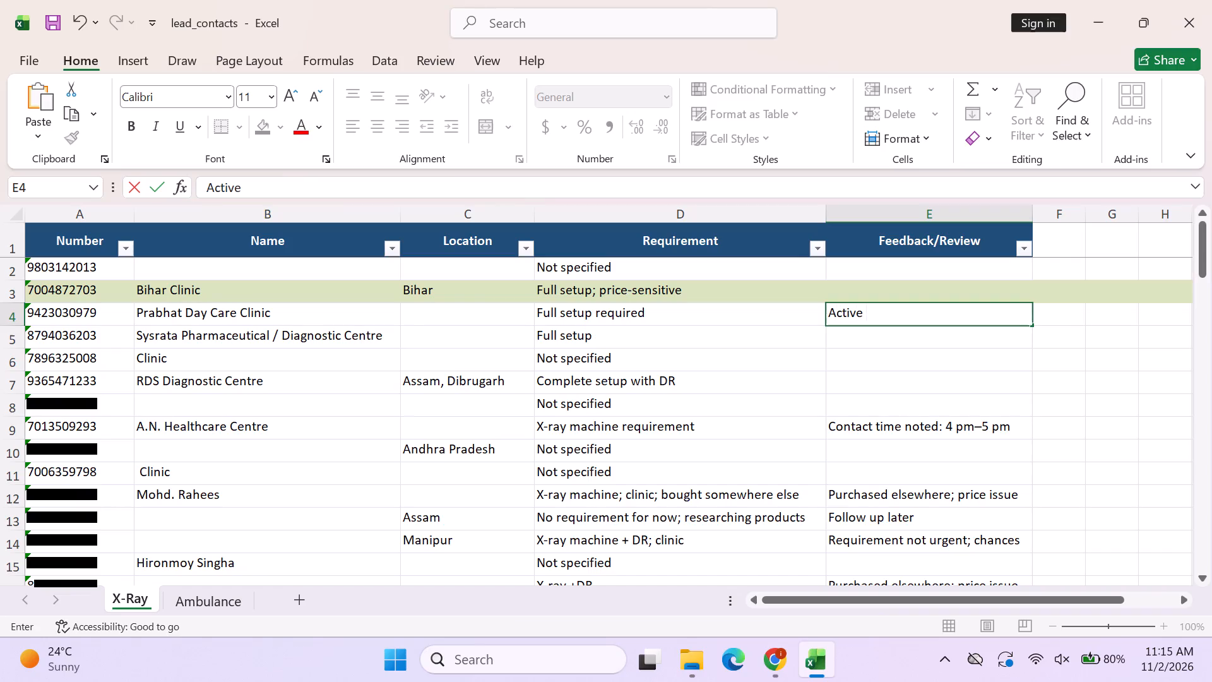
type("lead")
key("space")
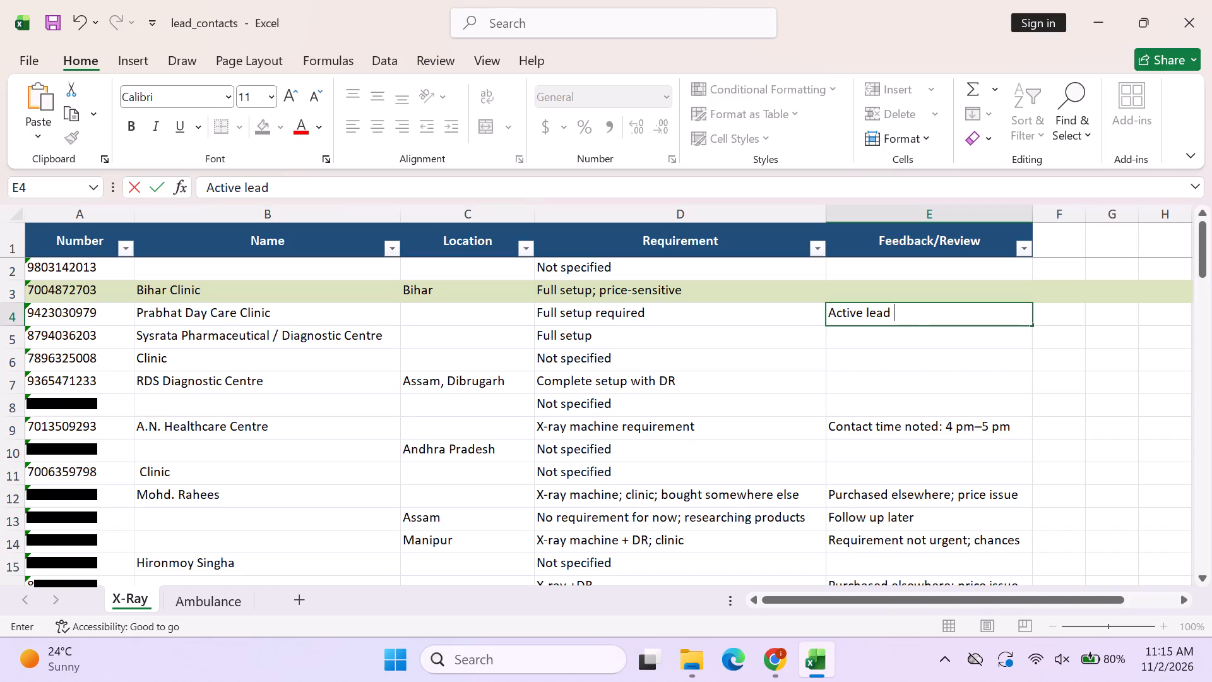
left_click(267, 289)
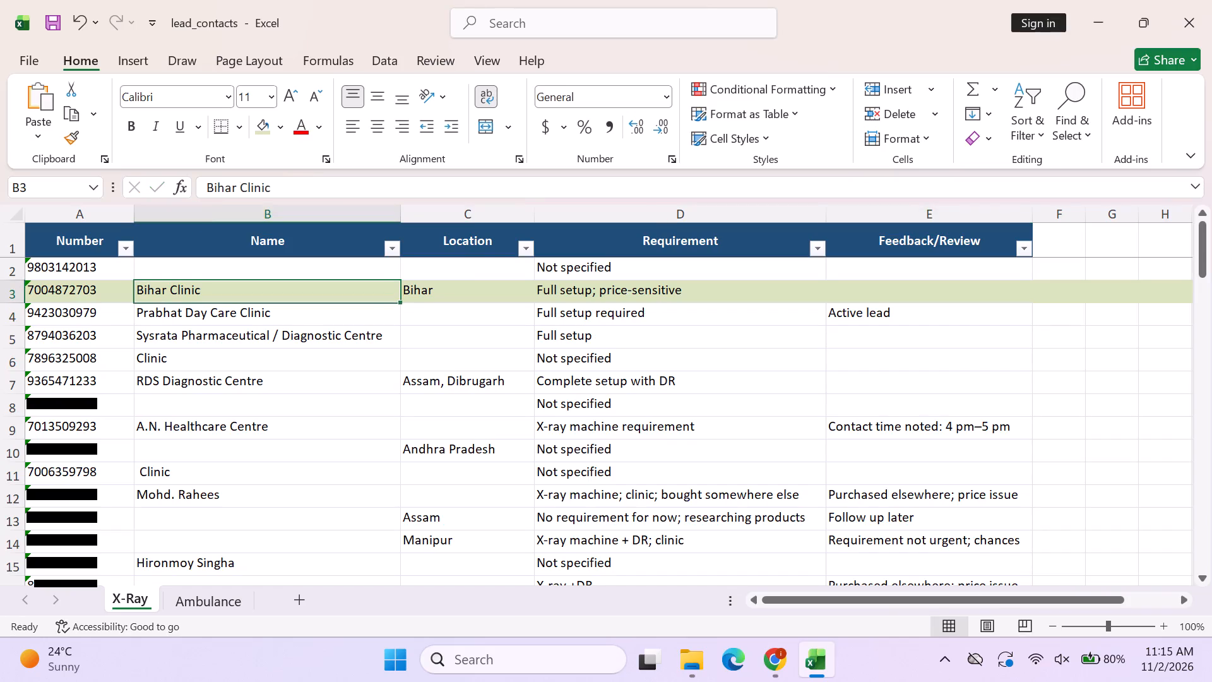
Insert a blank column between Name and Location on the X-Ray sheet, matching the organisation column's place on the Ambulance sheet.
left_click(446, 292)
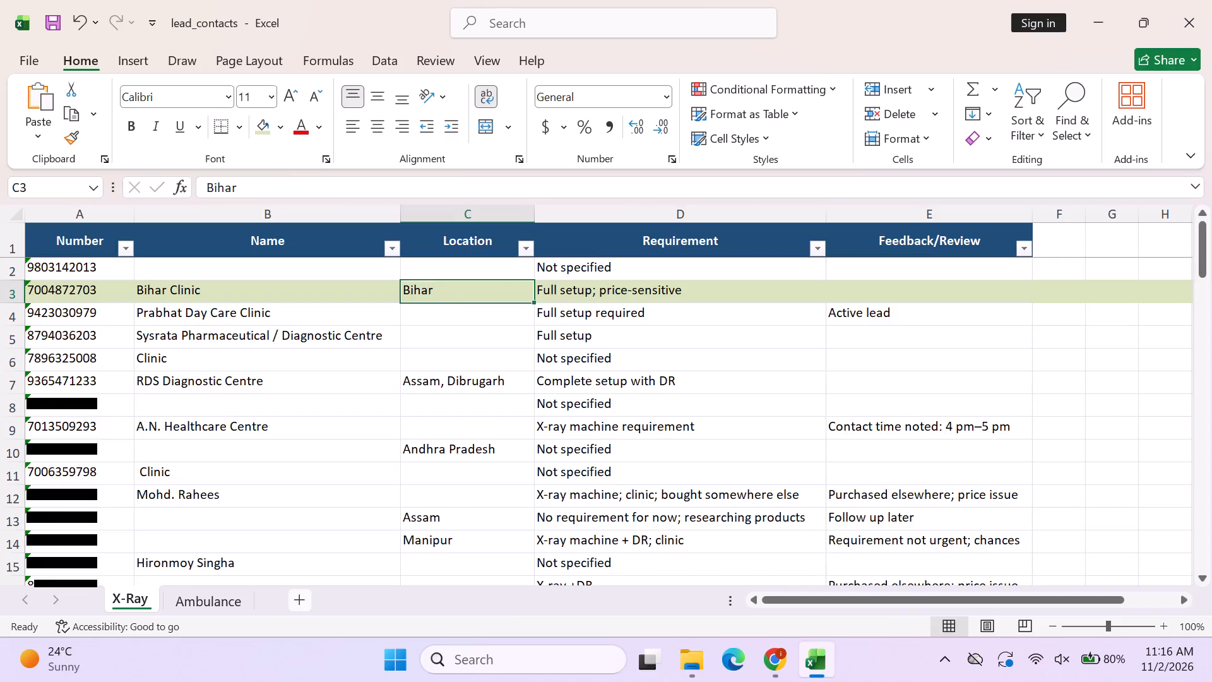
left_click(213, 603)
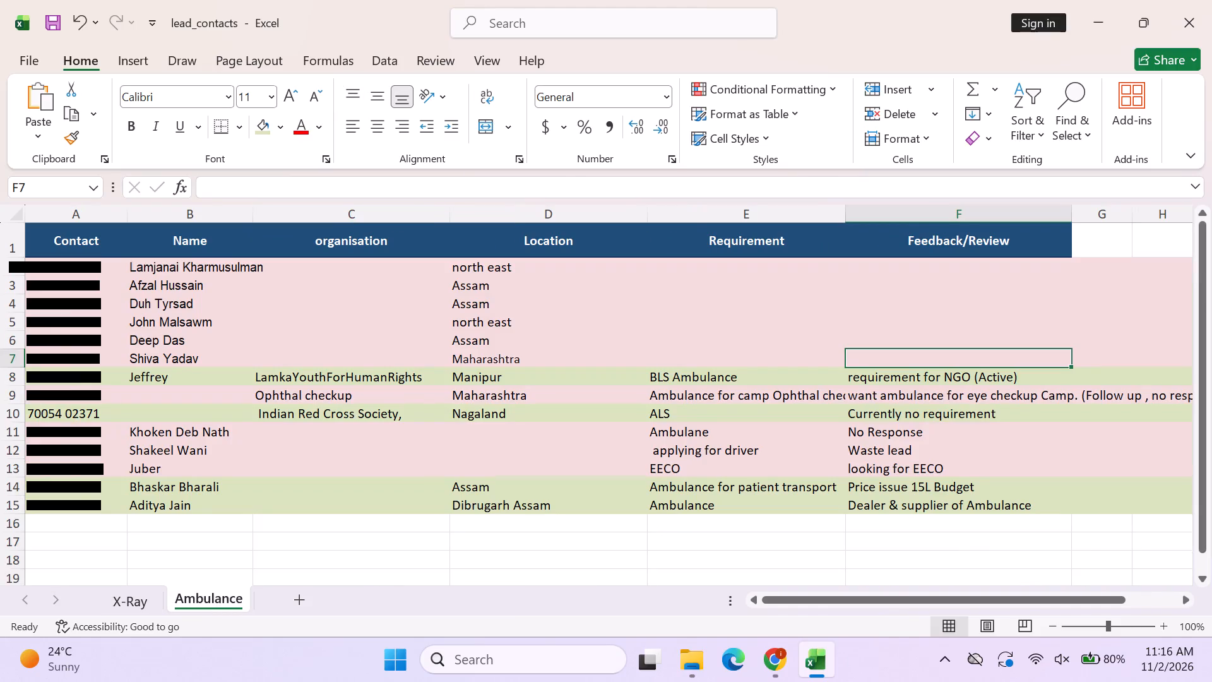
left_click(386, 240)
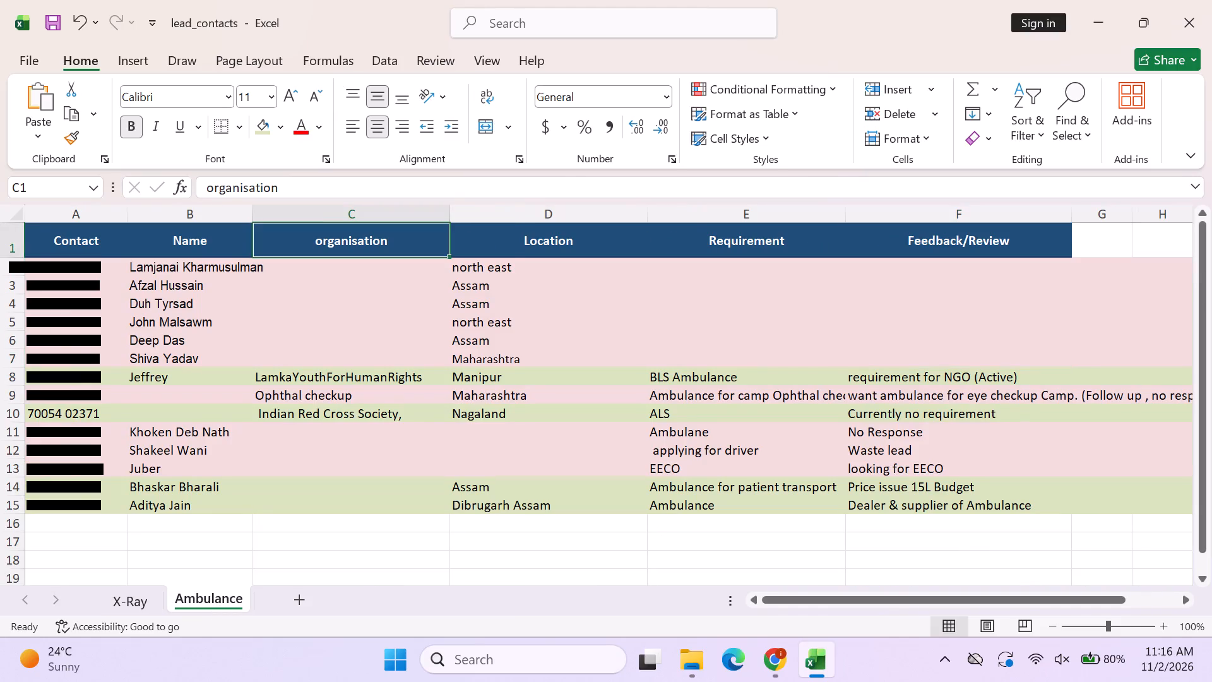
left_click(400, 213)
left_click(384, 239)
left_click(136, 606)
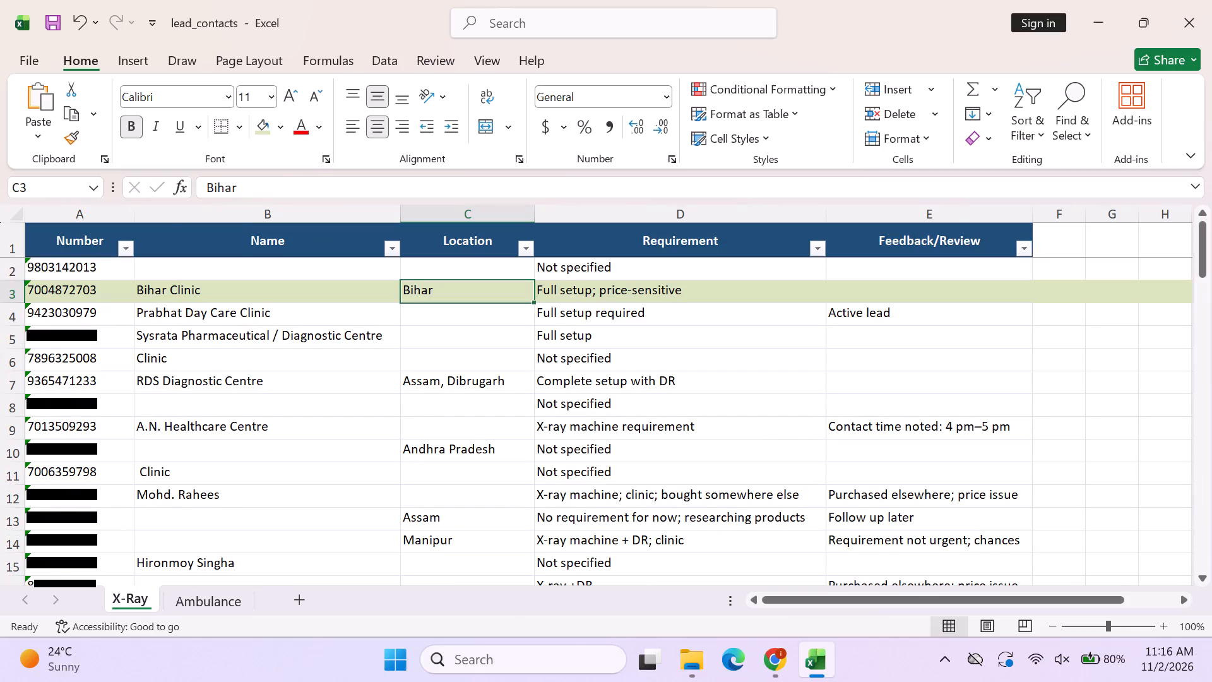
left_click(451, 236)
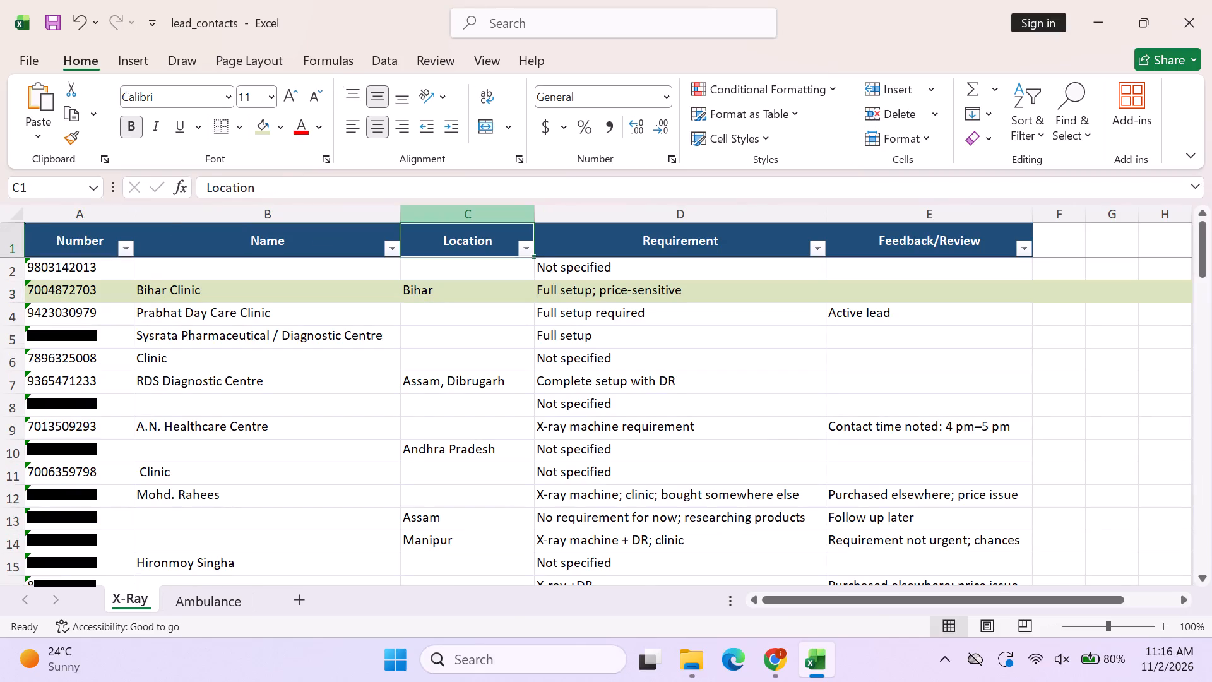
left_click(441, 217)
right_click(441, 216)
right_click(441, 216)
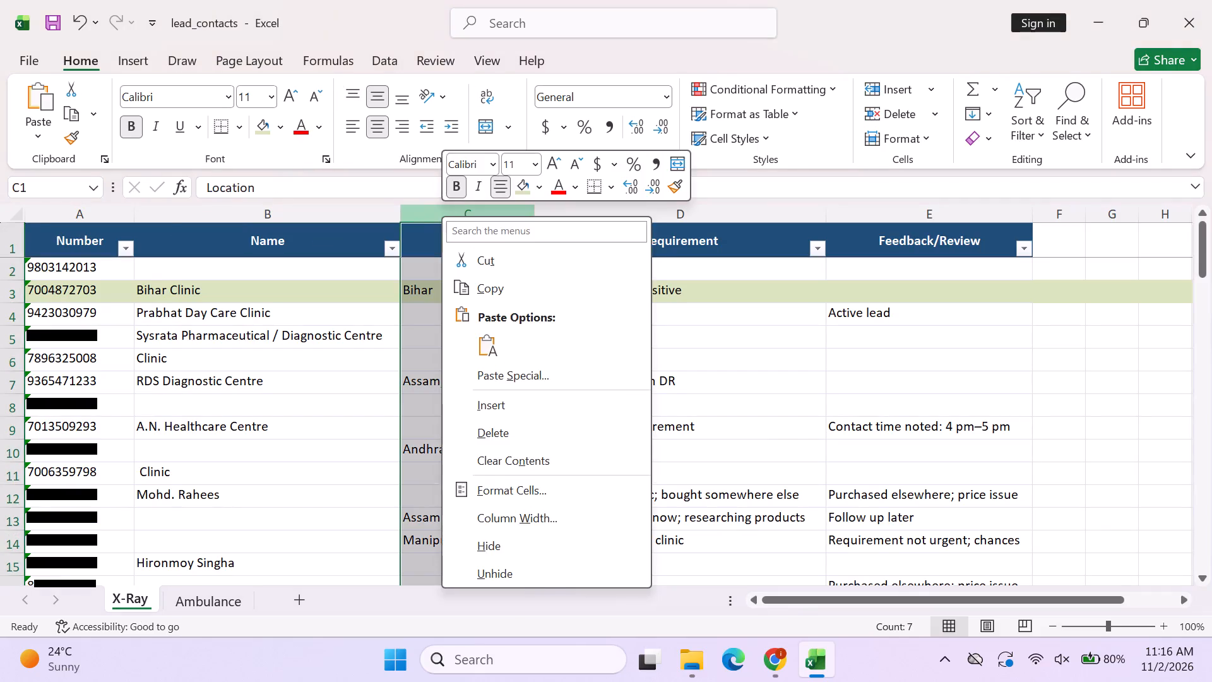
right_click(441, 216)
left_click(480, 402)
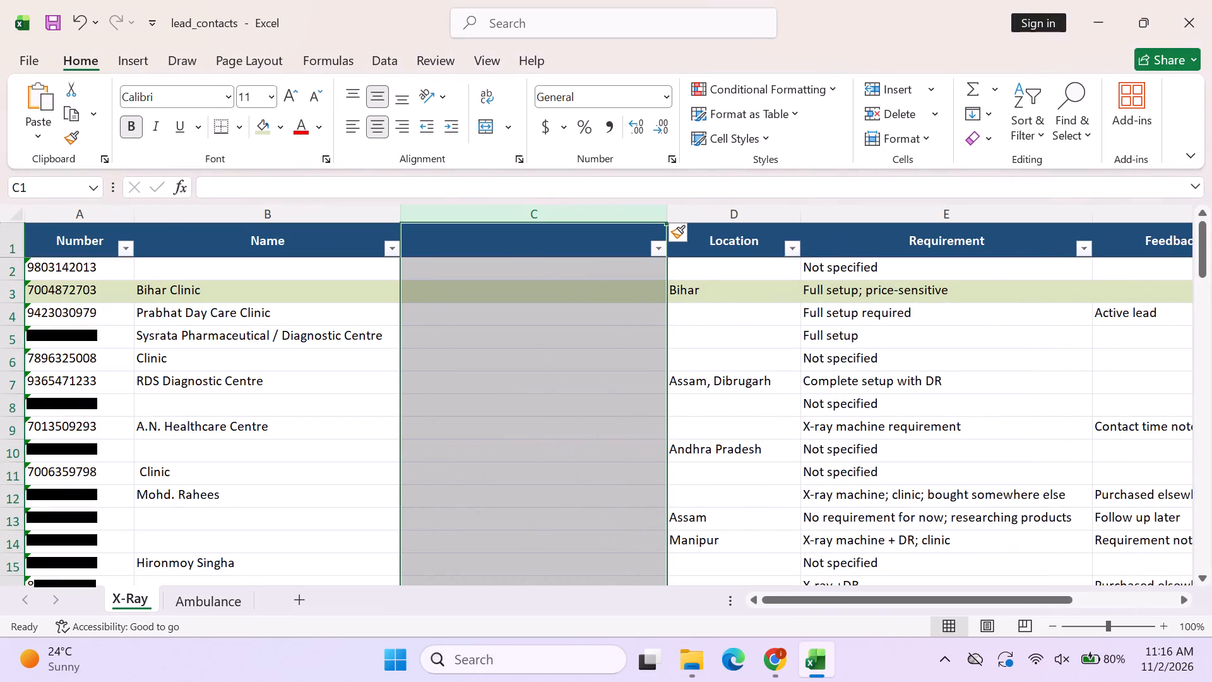
Copy the "organisation" header from the Ambulance sheet into the blank column's header cell on the X-Ray sheet.
left_click(459, 245)
left_click(223, 601)
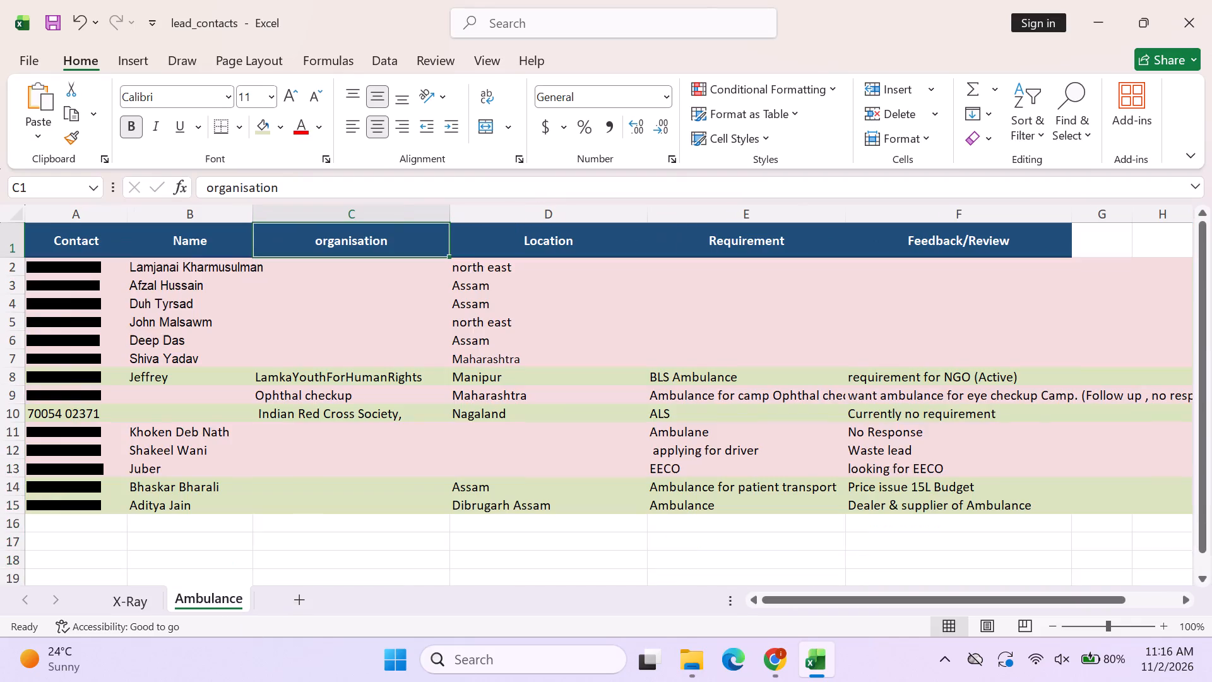
left_click(328, 245)
key("ctrl+c")
left_click(122, 594)
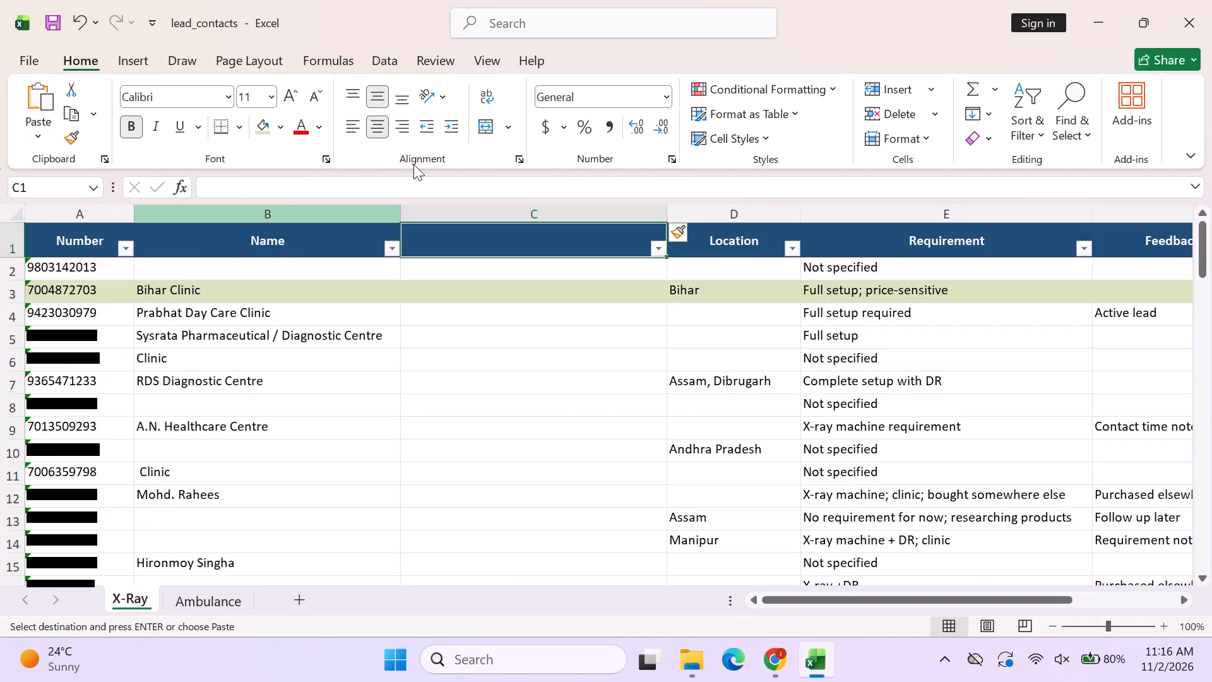
left_click(465, 246)
key("ctrl+v")
left_click(480, 332)
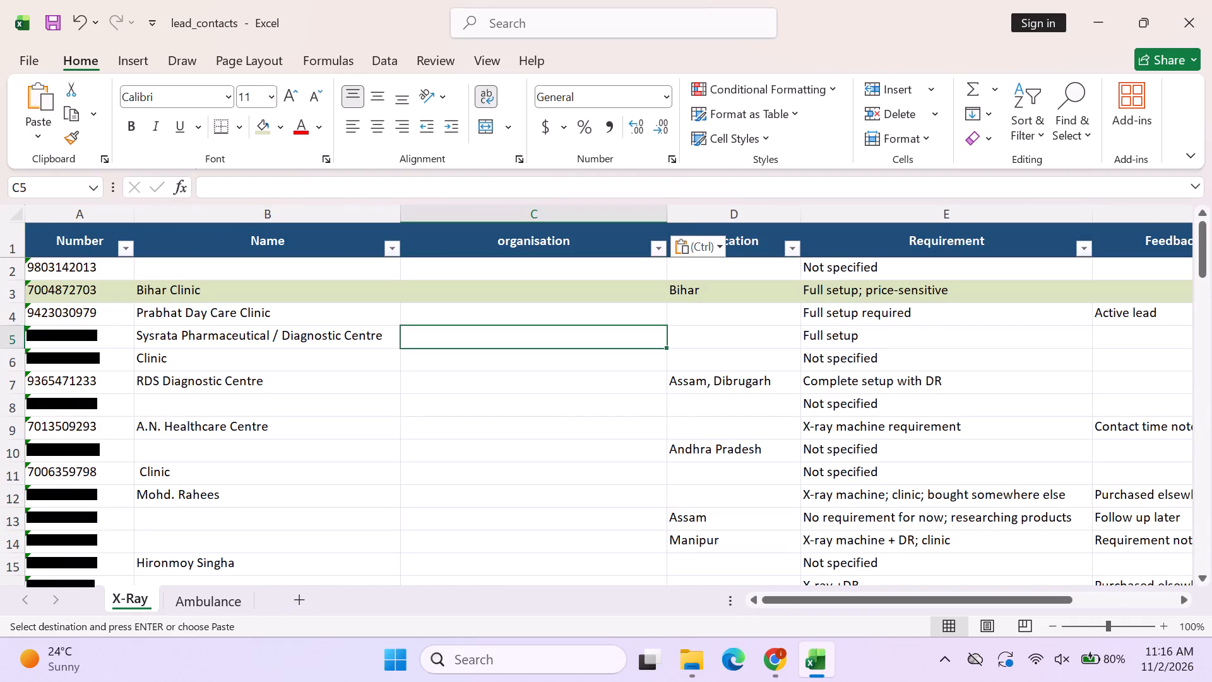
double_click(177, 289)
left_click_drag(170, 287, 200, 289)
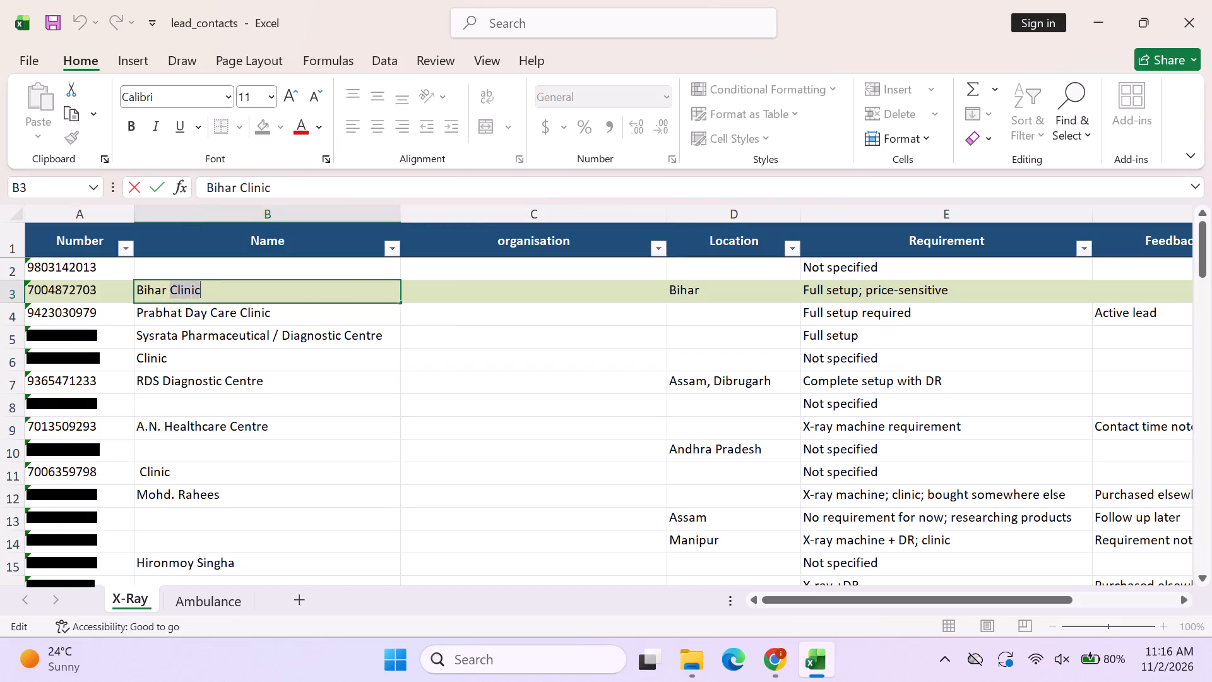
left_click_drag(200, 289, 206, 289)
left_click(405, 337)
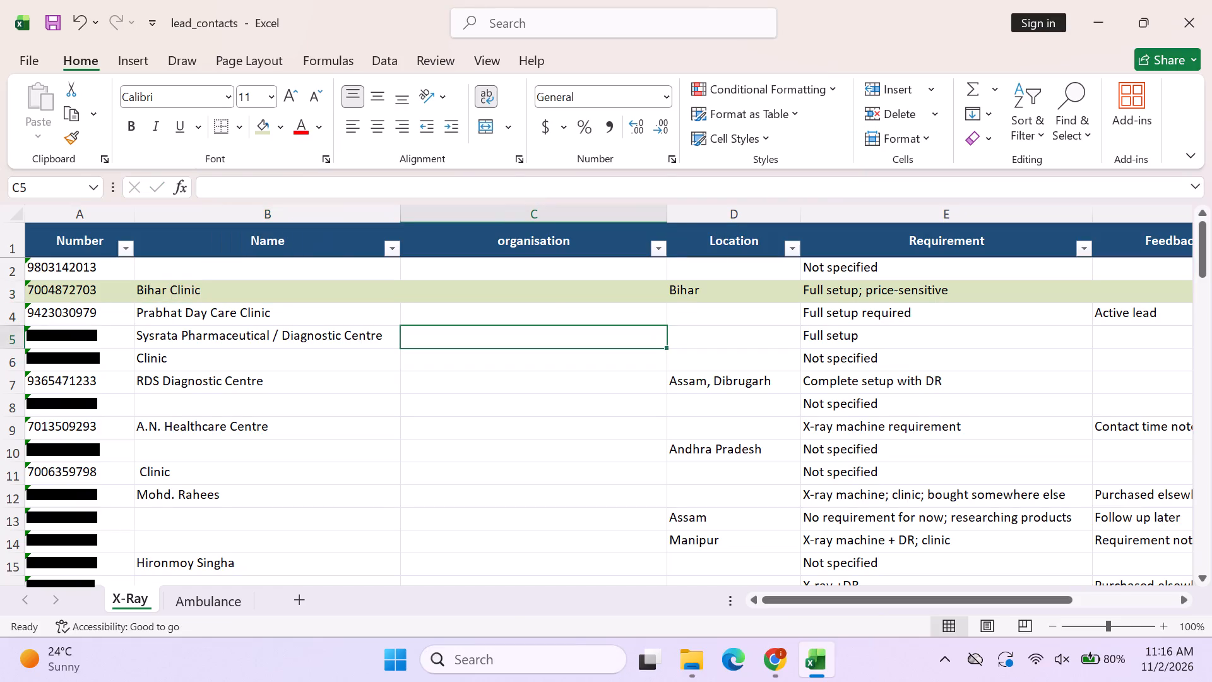
Copy "Prabhat Day Care Clinic" from the Name cell of row 4 into the organisation cell of the same row.
left_click(417, 309)
left_click(177, 314)
double_click(152, 314)
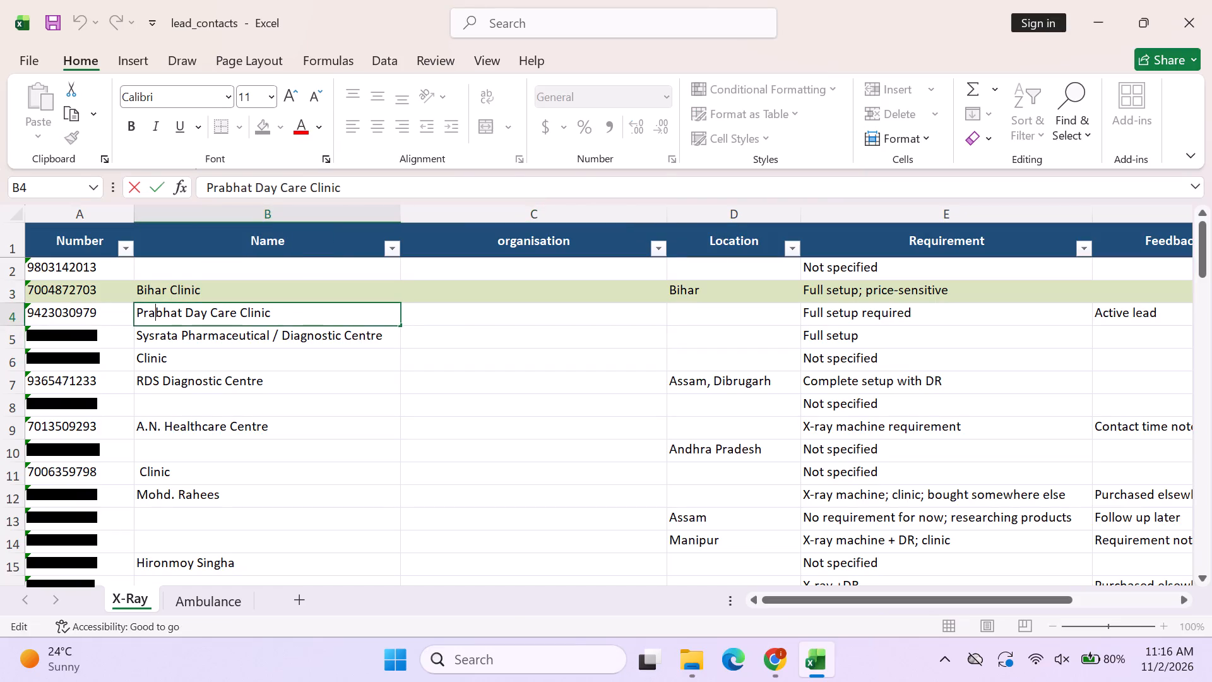
left_click_drag(138, 311, 271, 314)
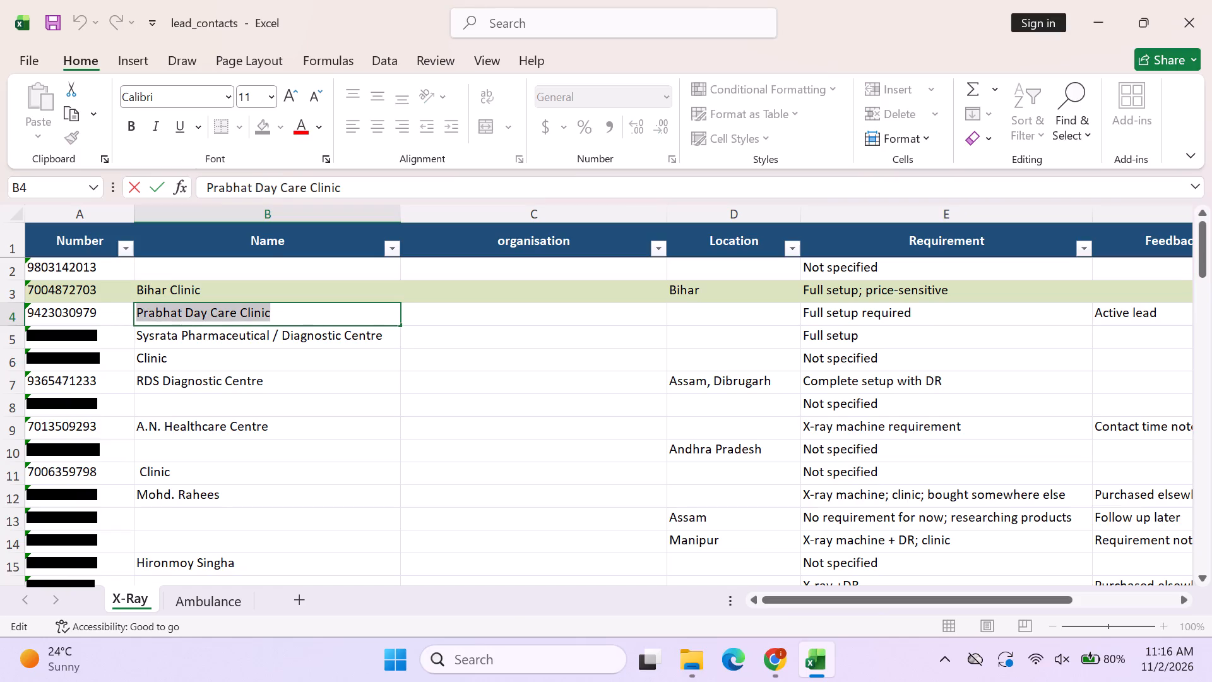
left_click_drag(271, 314, 271, 314)
key("ctrl+c")
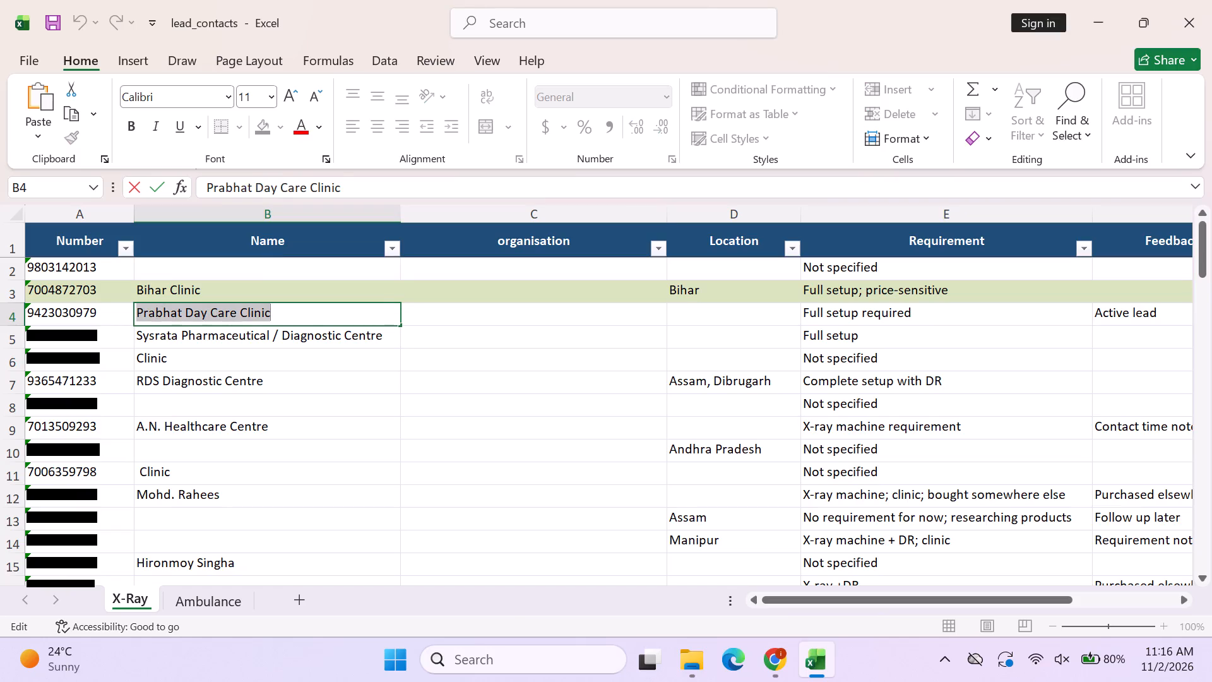
left_click(571, 312)
key("ctrl+v")
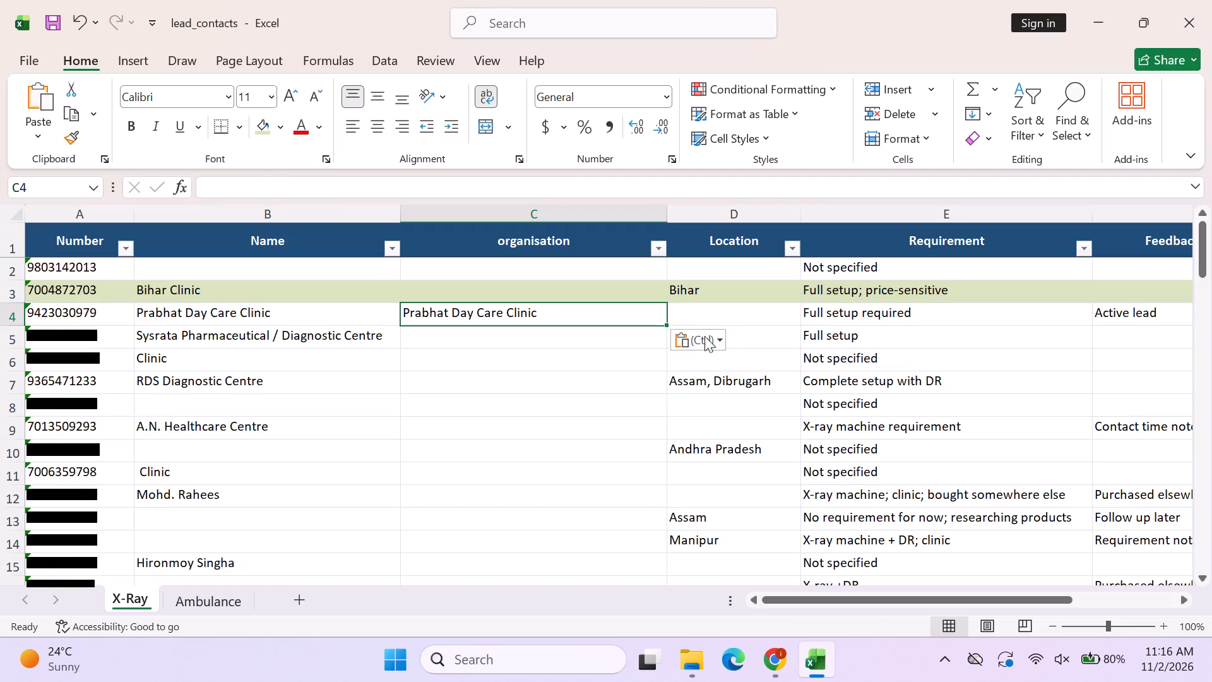
Enter "Maharashtra" in the Location cell of row 4 on the X-Ray sheet.
left_click(705, 309)
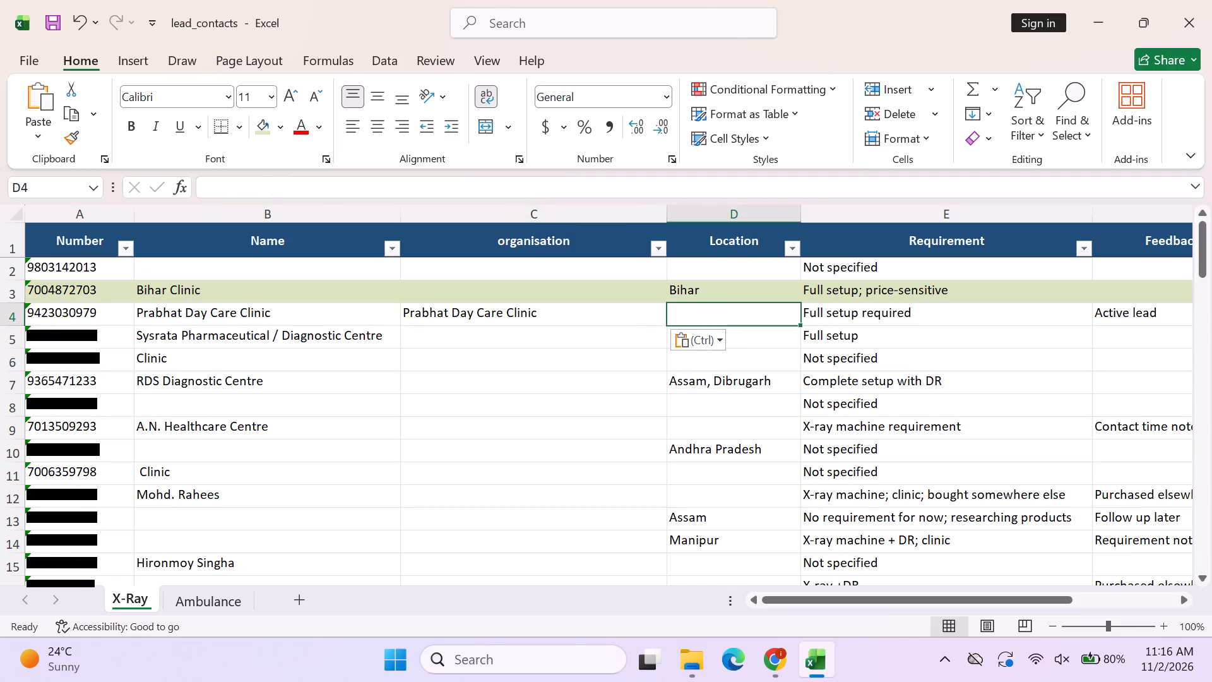
key("m")
type("aha")
type("ras")
type("htra")
left_click(626, 380)
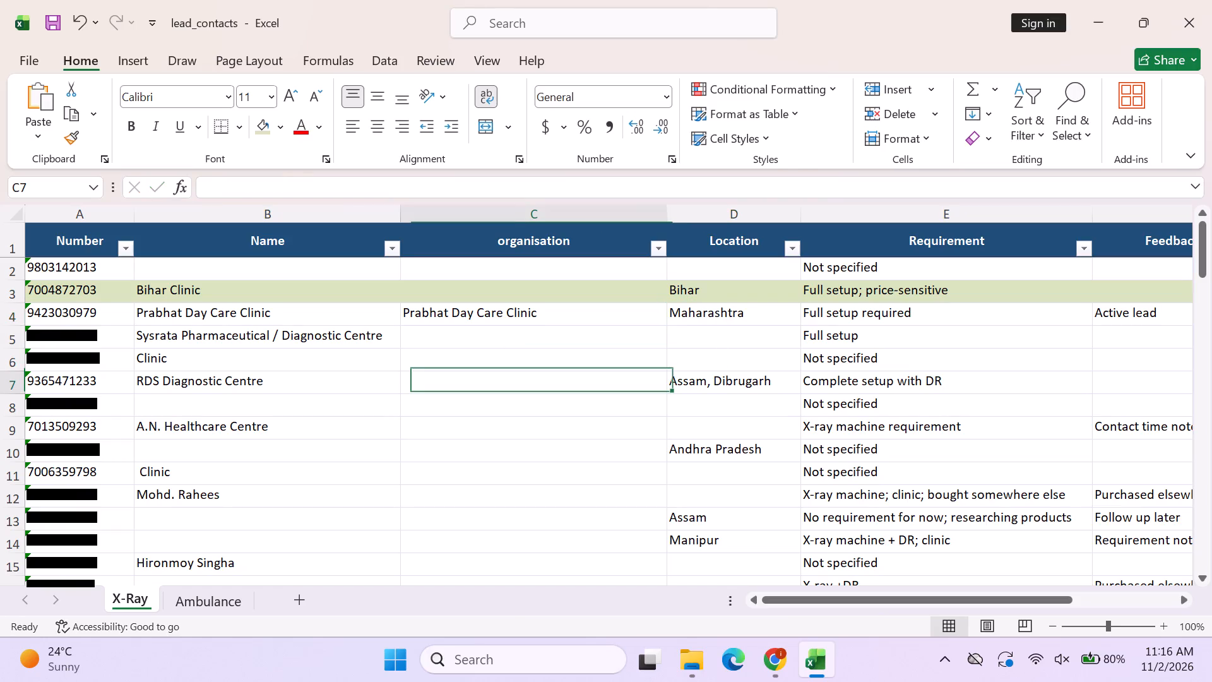
Change the Name cell of row 4 to "Dr. Prabhat" and fill the row light blue.
left_click(268, 313)
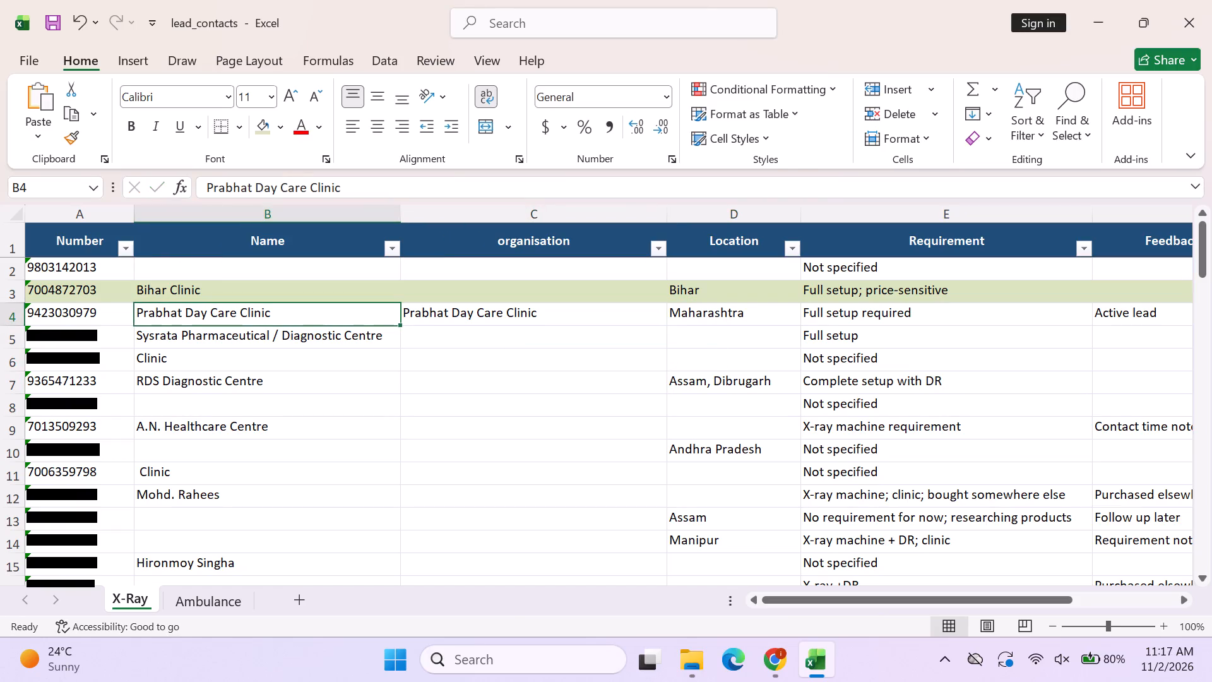
Replace the Name cell's text in row 4 of the X-Ray sheet with "Dr. Prabhat".
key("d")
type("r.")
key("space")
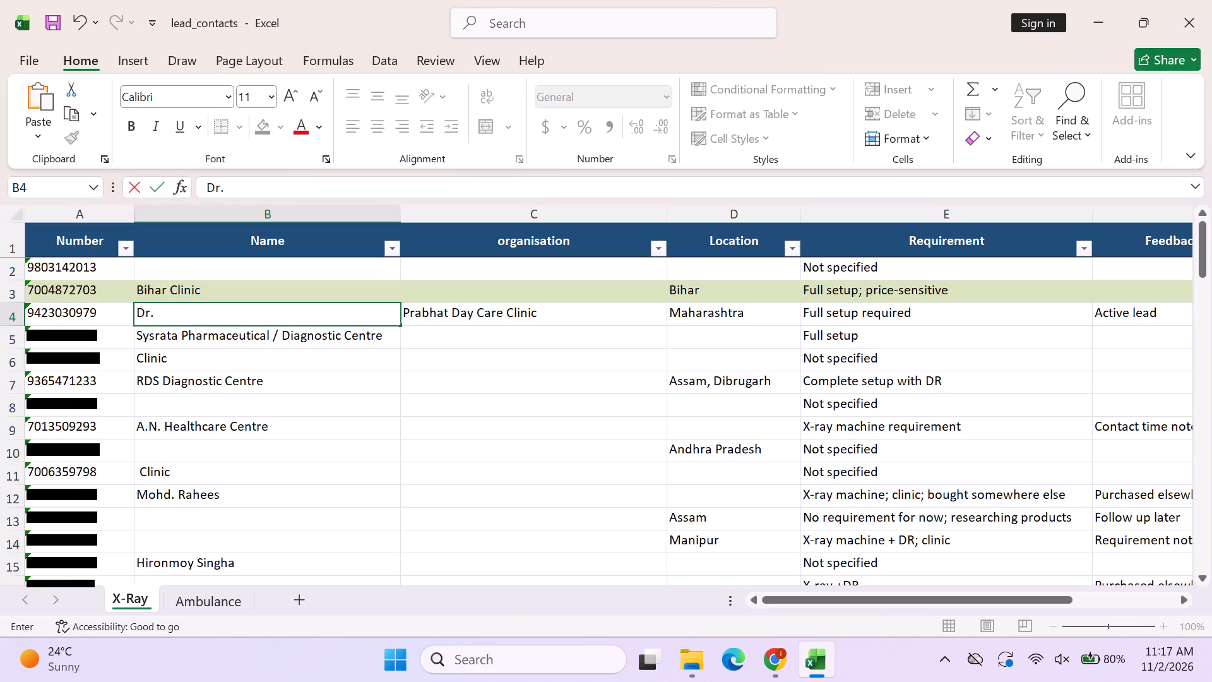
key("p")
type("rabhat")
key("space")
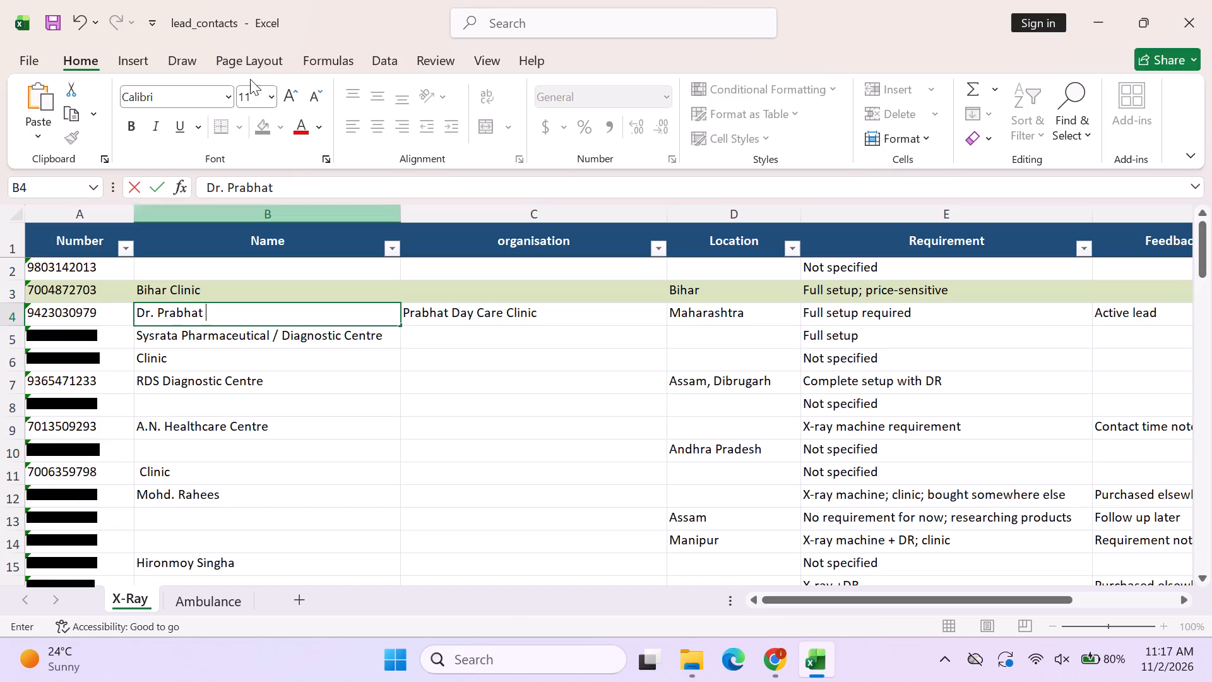
left_click(333, 419)
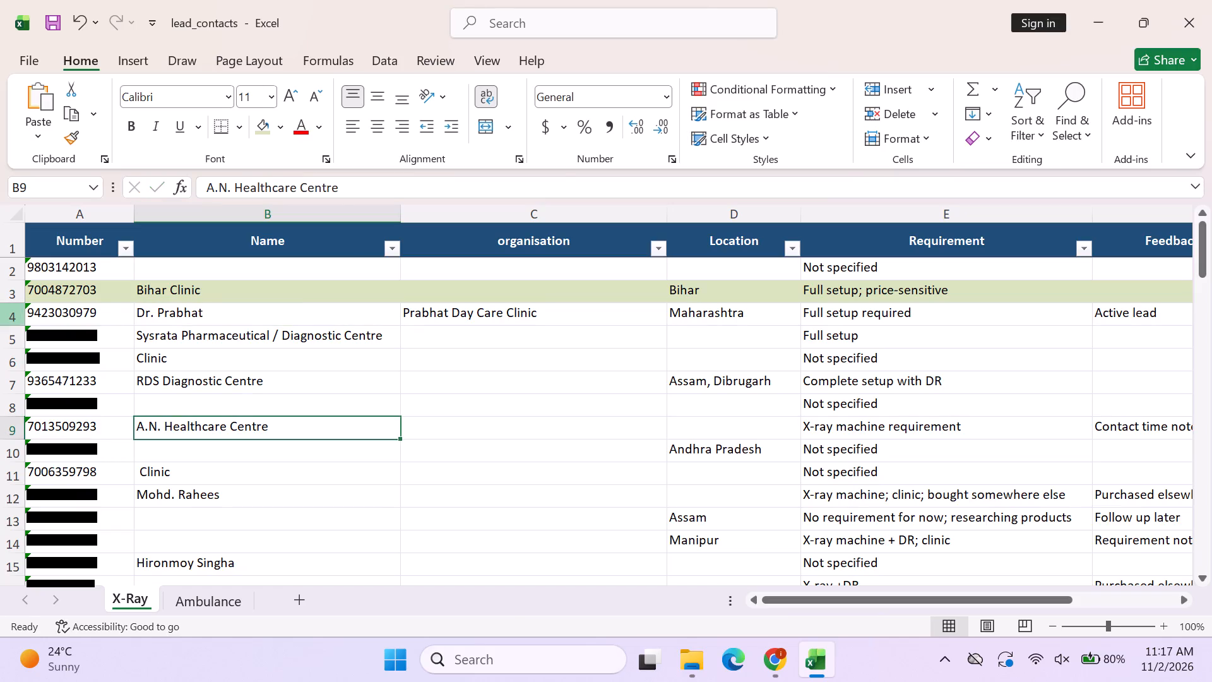
Fill the whole of row 4, the Prabhat Day Care Clinic lead, with light blue.
left_click(8, 314)
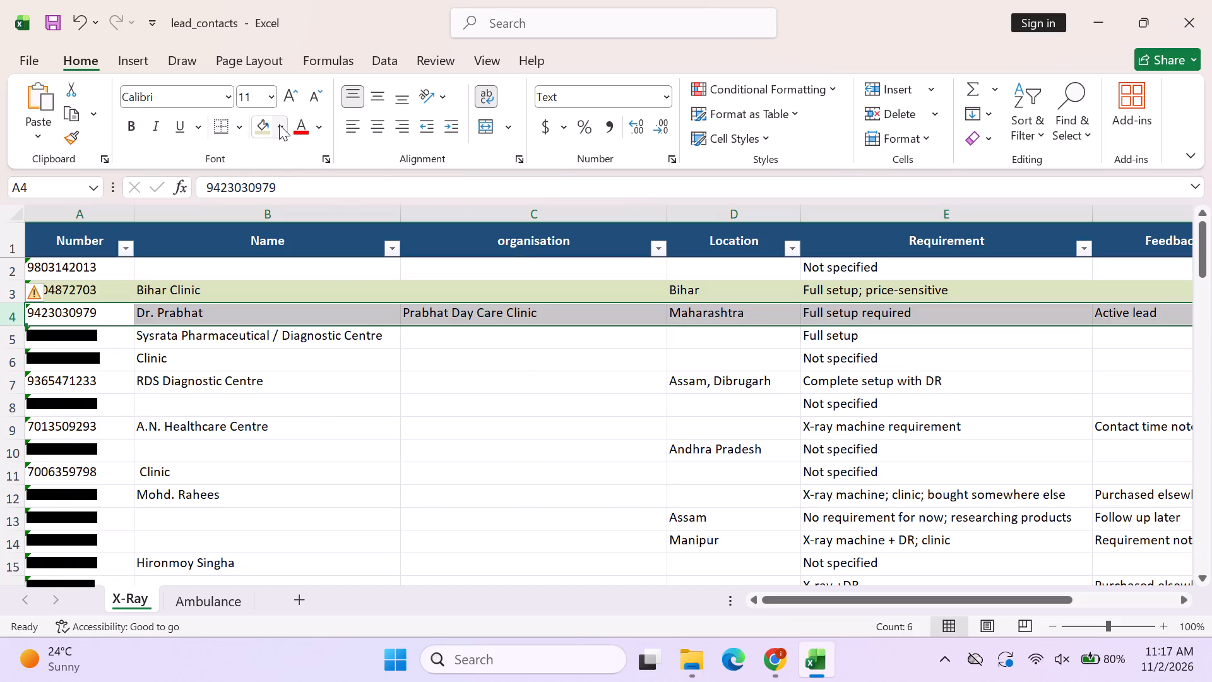
left_click(279, 124)
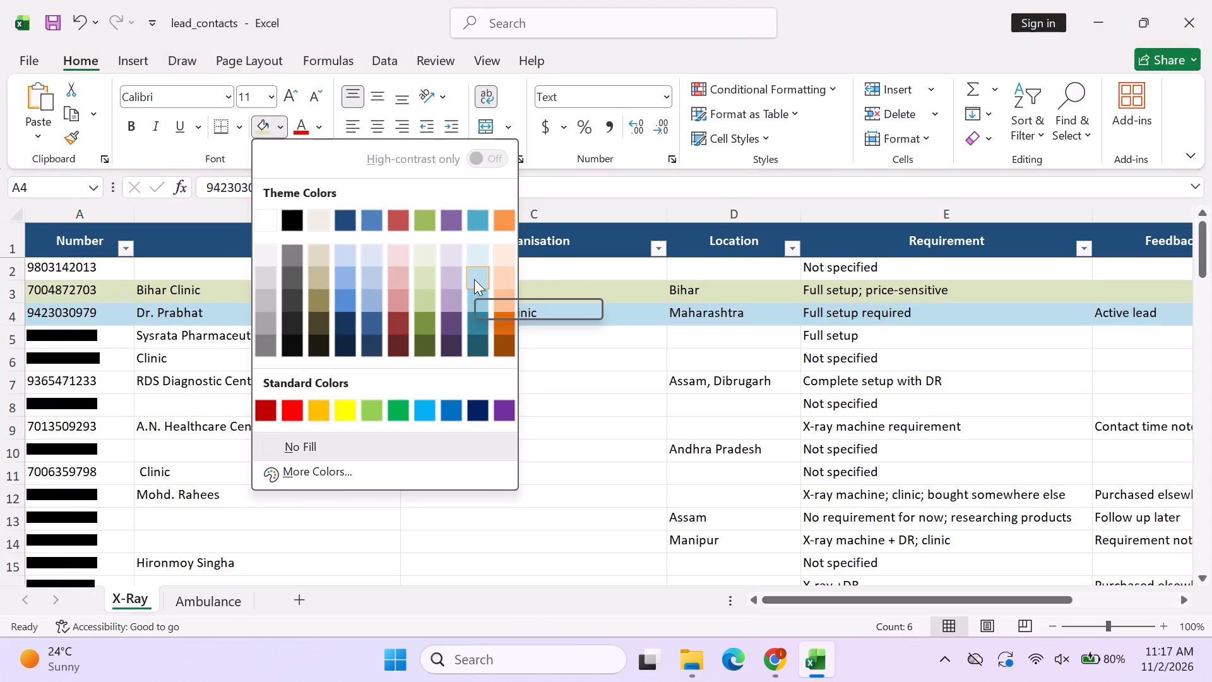
left_click(474, 279)
left_click(634, 515)
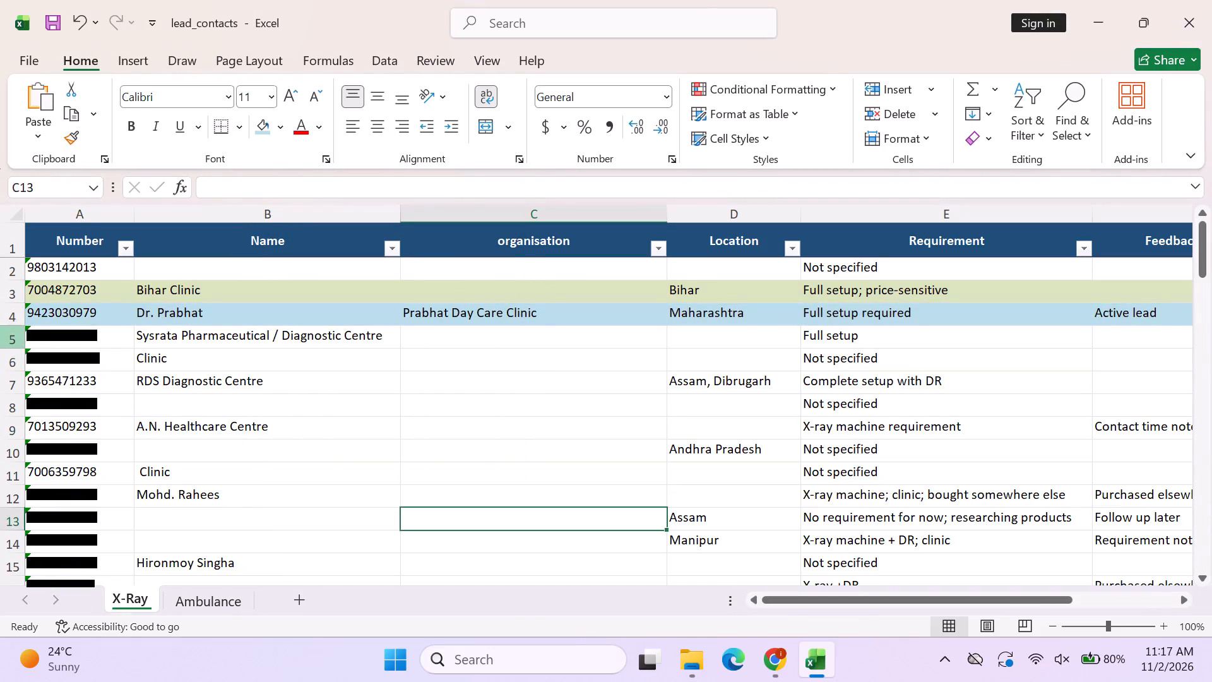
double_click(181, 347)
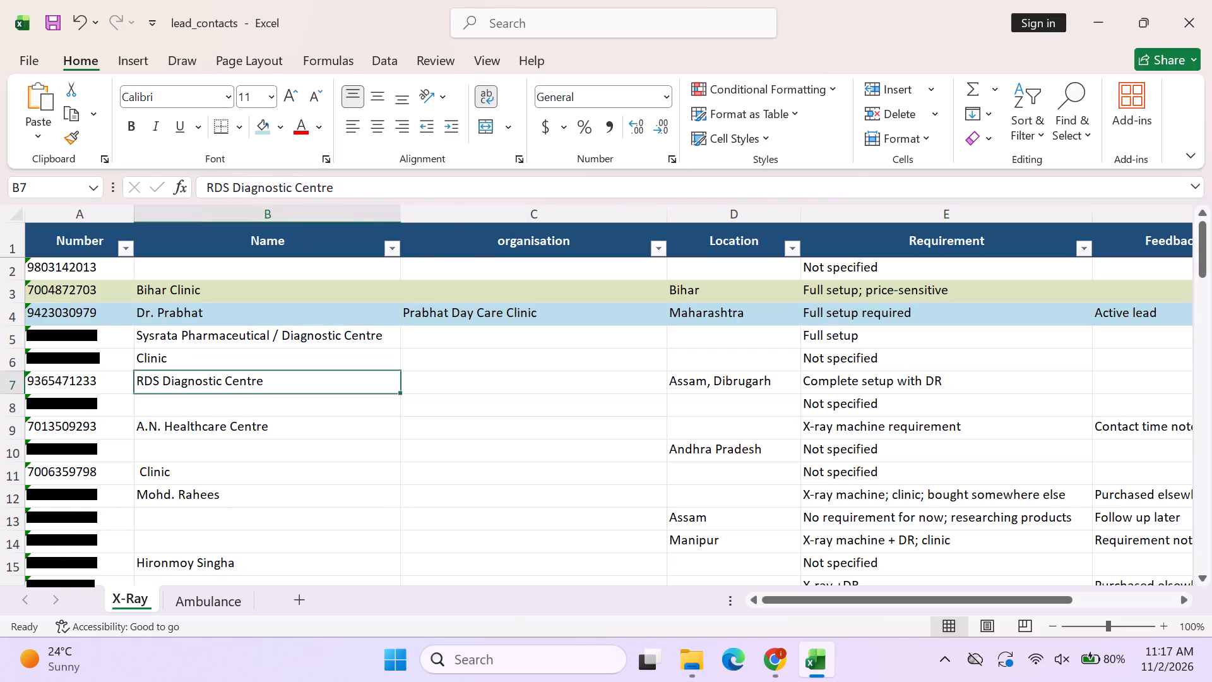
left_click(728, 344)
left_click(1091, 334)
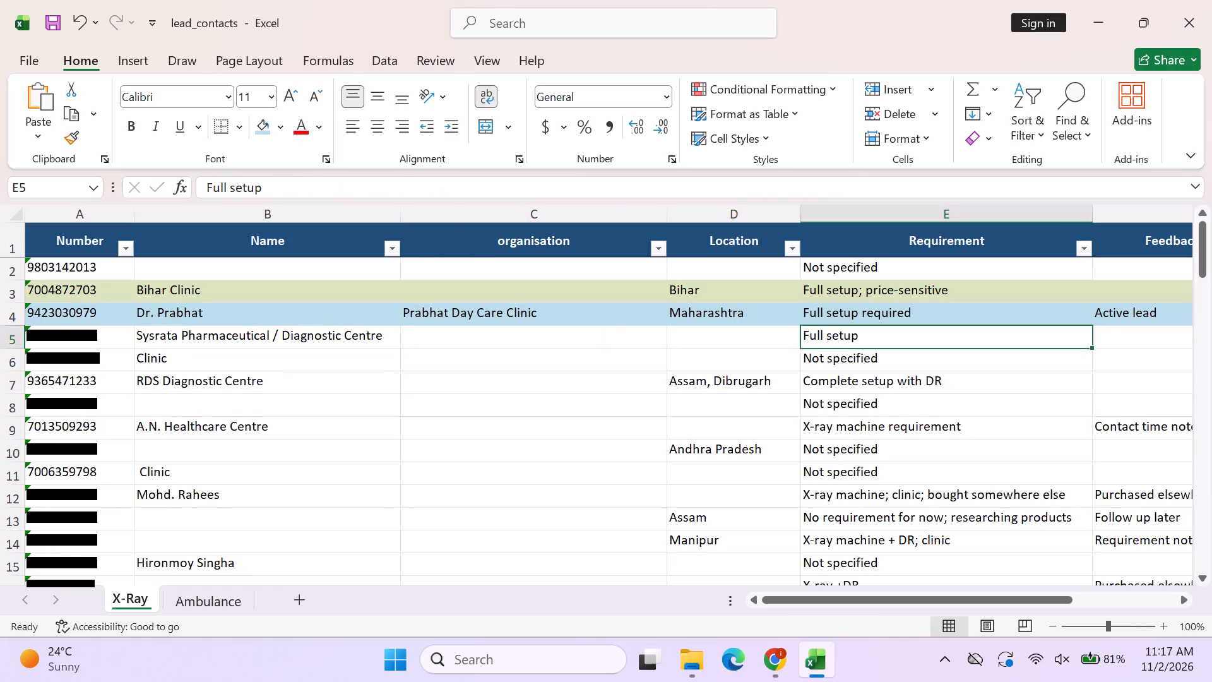
Enter "Follow up later" in the Feedback/Review cell of row 5, the Sysrata Pharmaceutical / Diagnostic Centre lead.
left_click(1119, 336)
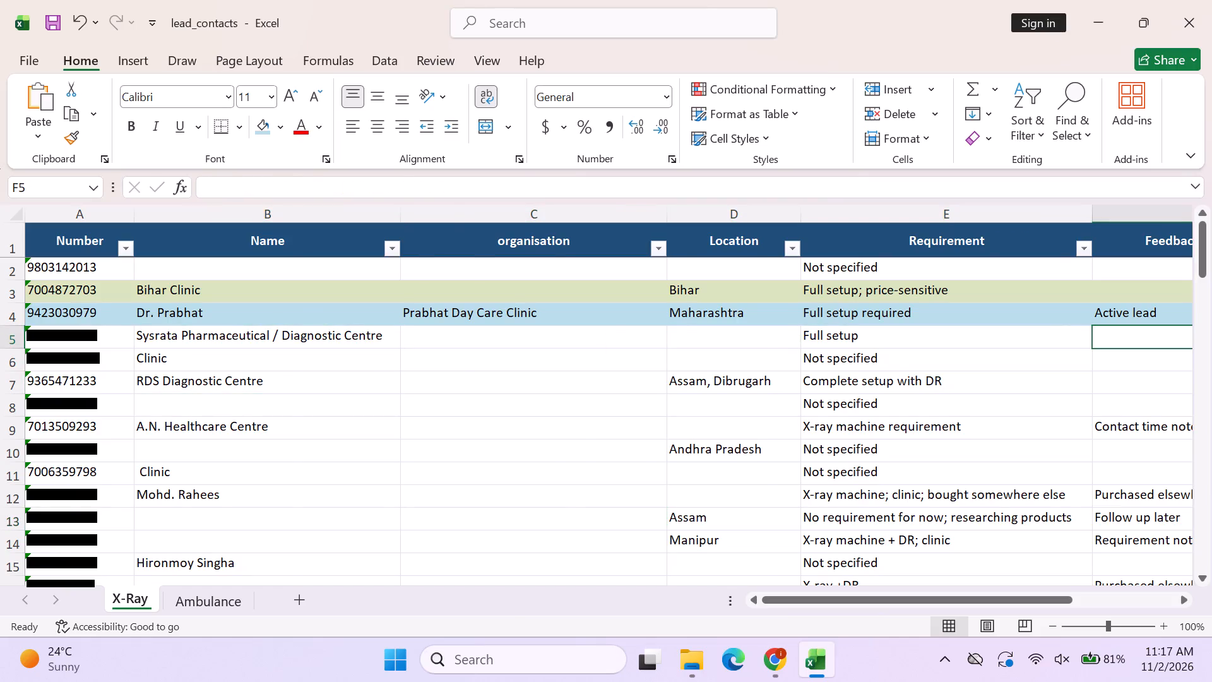
key("f")
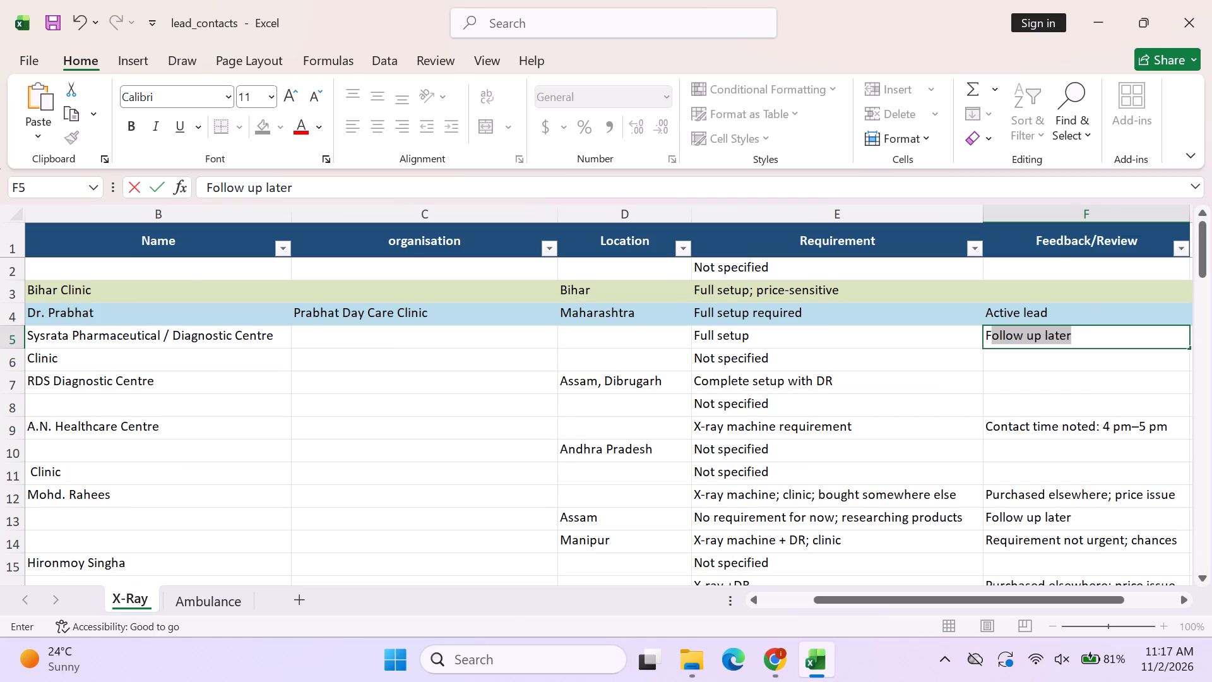
left_click(1004, 407)
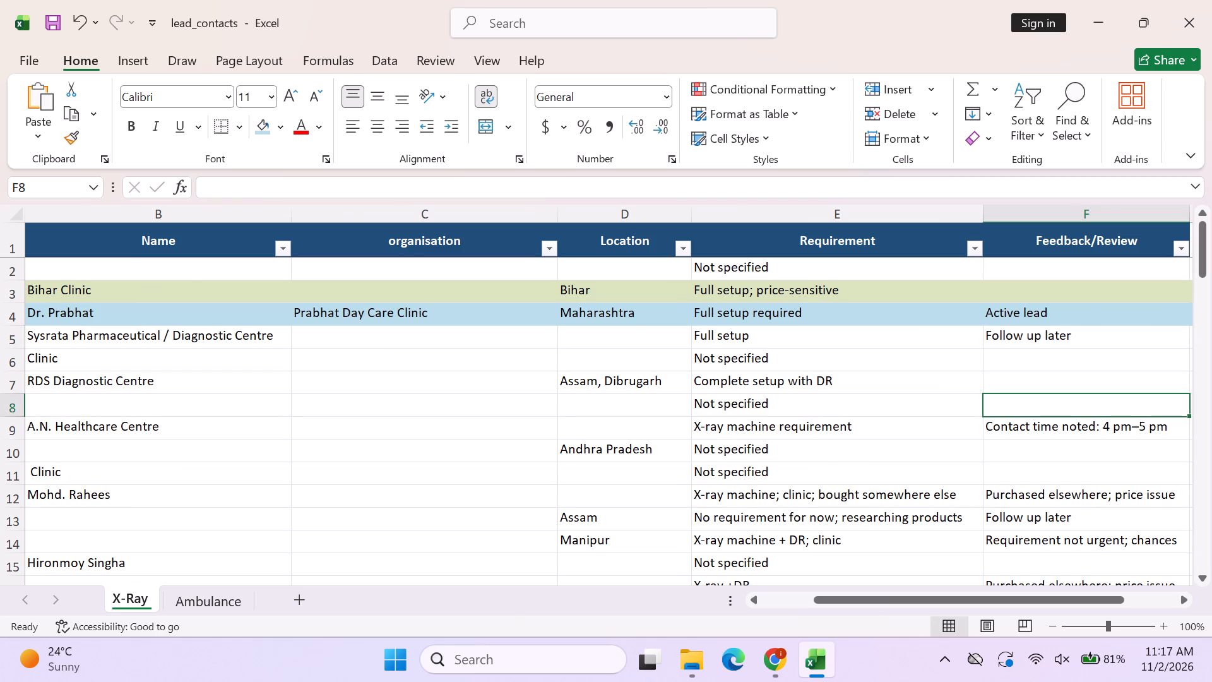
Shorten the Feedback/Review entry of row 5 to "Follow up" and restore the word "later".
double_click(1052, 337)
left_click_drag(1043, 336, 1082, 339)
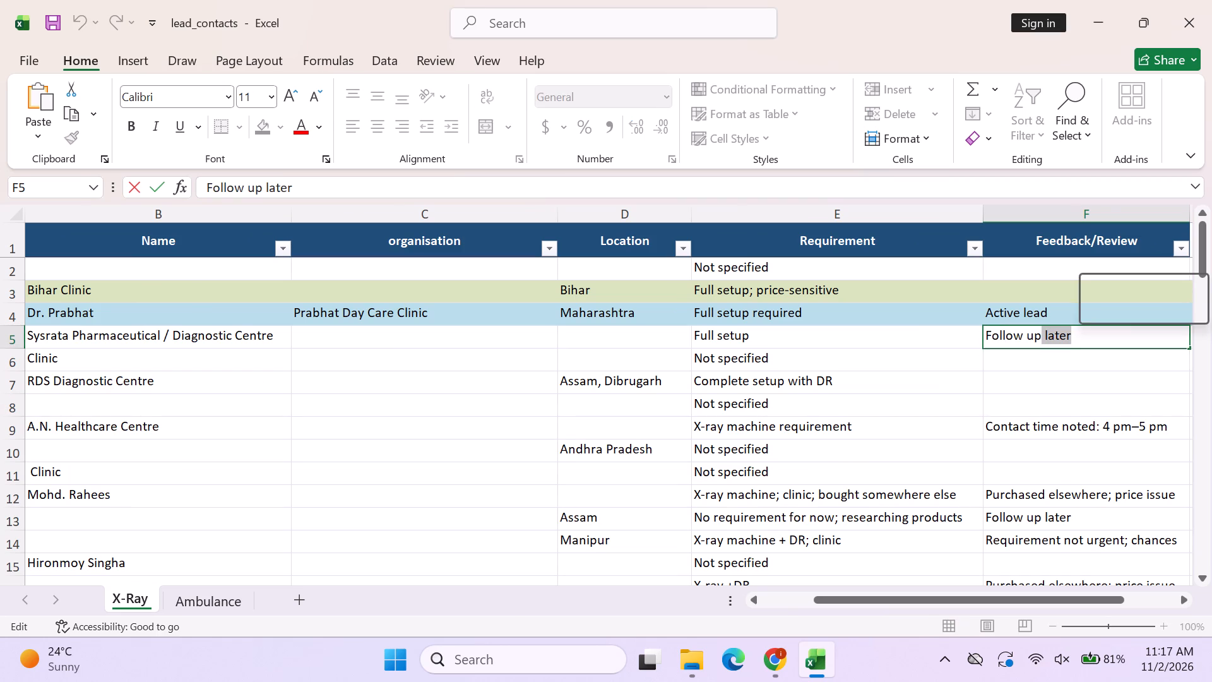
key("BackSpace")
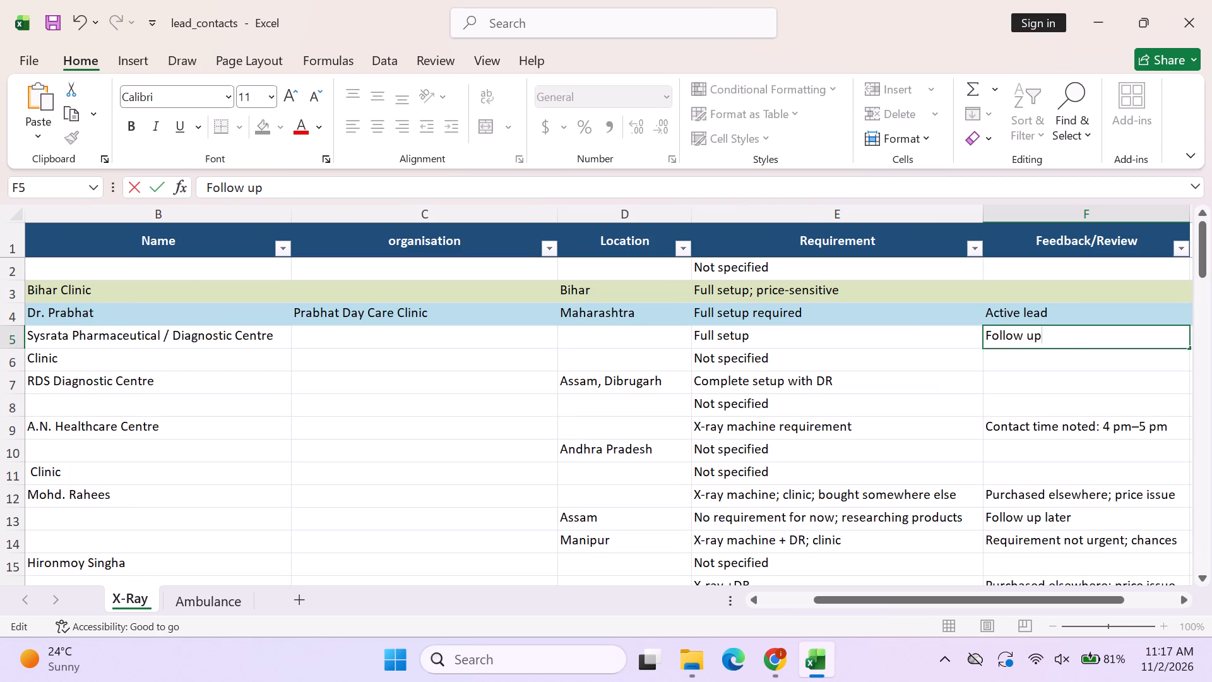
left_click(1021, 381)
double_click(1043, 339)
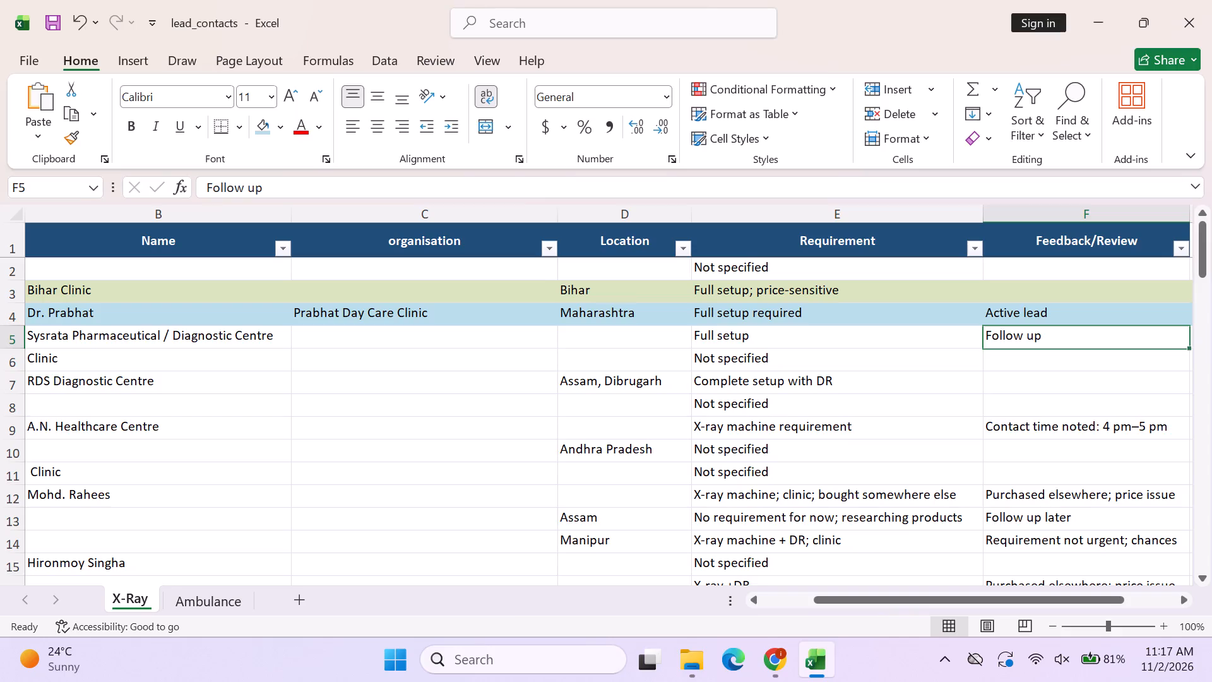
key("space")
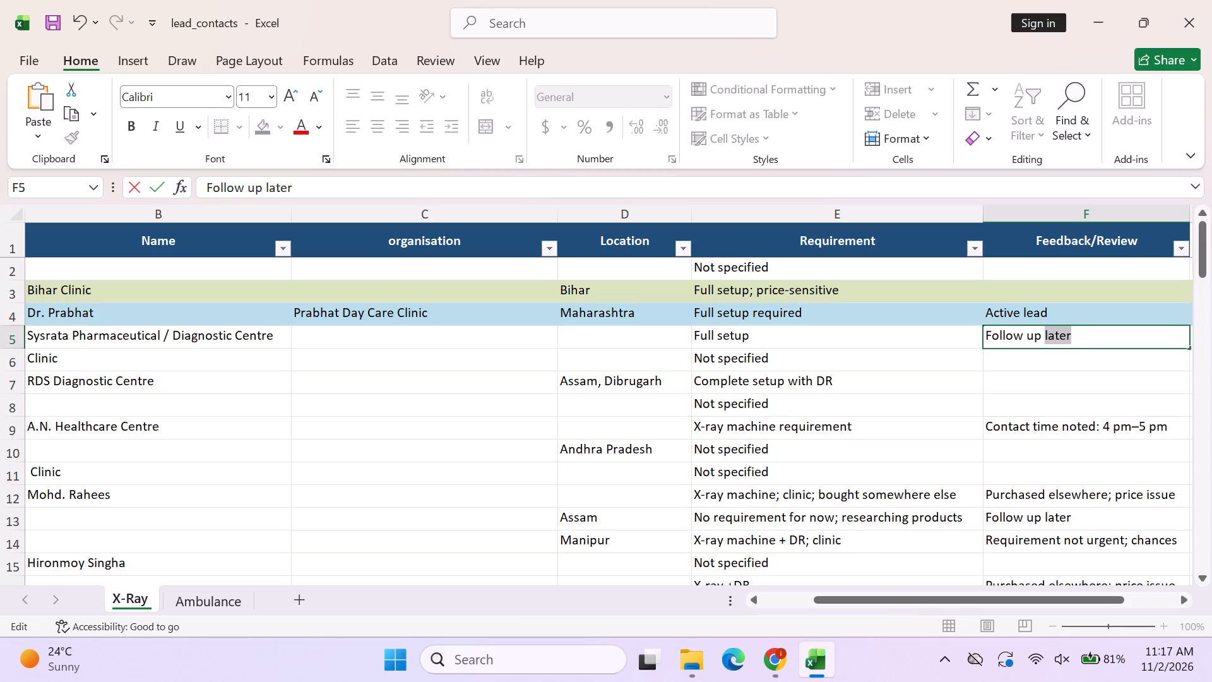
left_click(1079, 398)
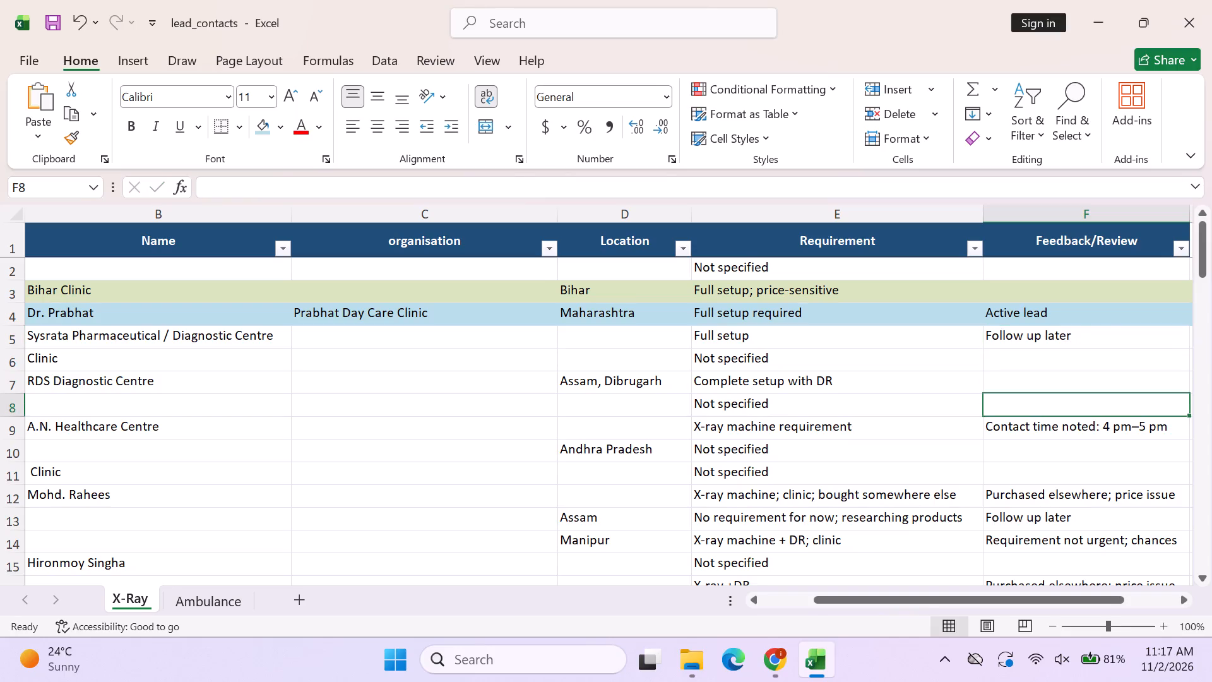
Fill row 5, the Sysrata Pharmaceutical / Diagnostic Centre lead, with the same light green as the Bihar Clinic row.
left_click_drag(833, 597, 759, 594)
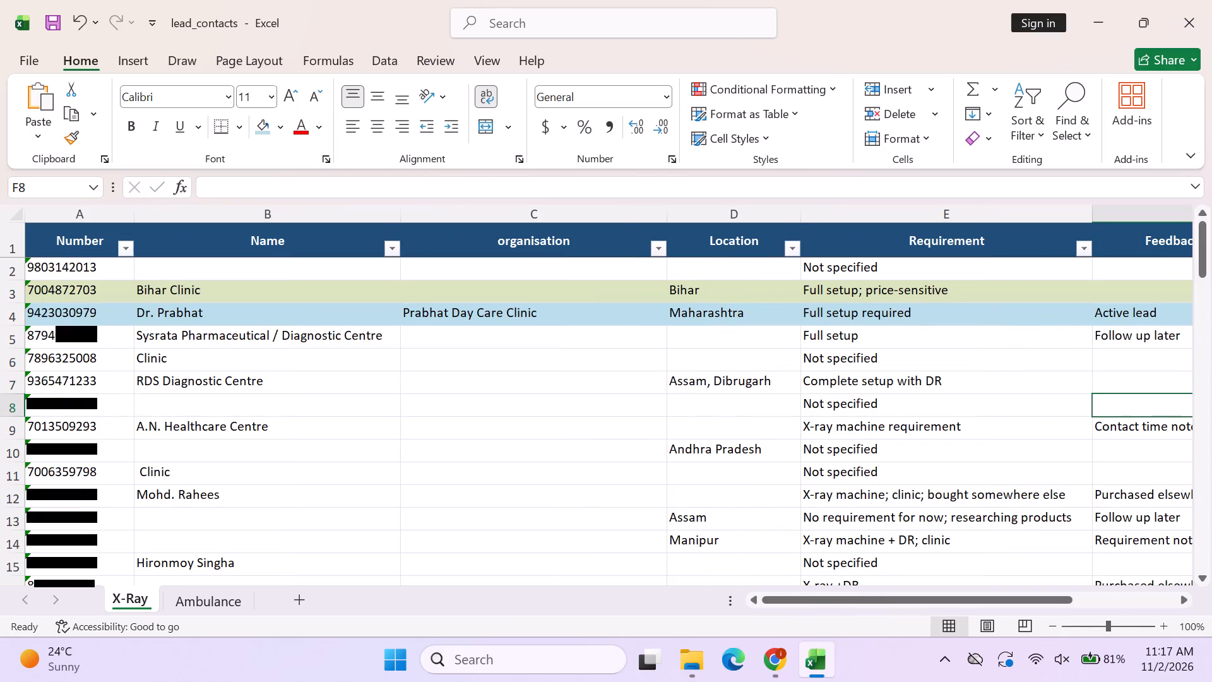
left_click(750, 338)
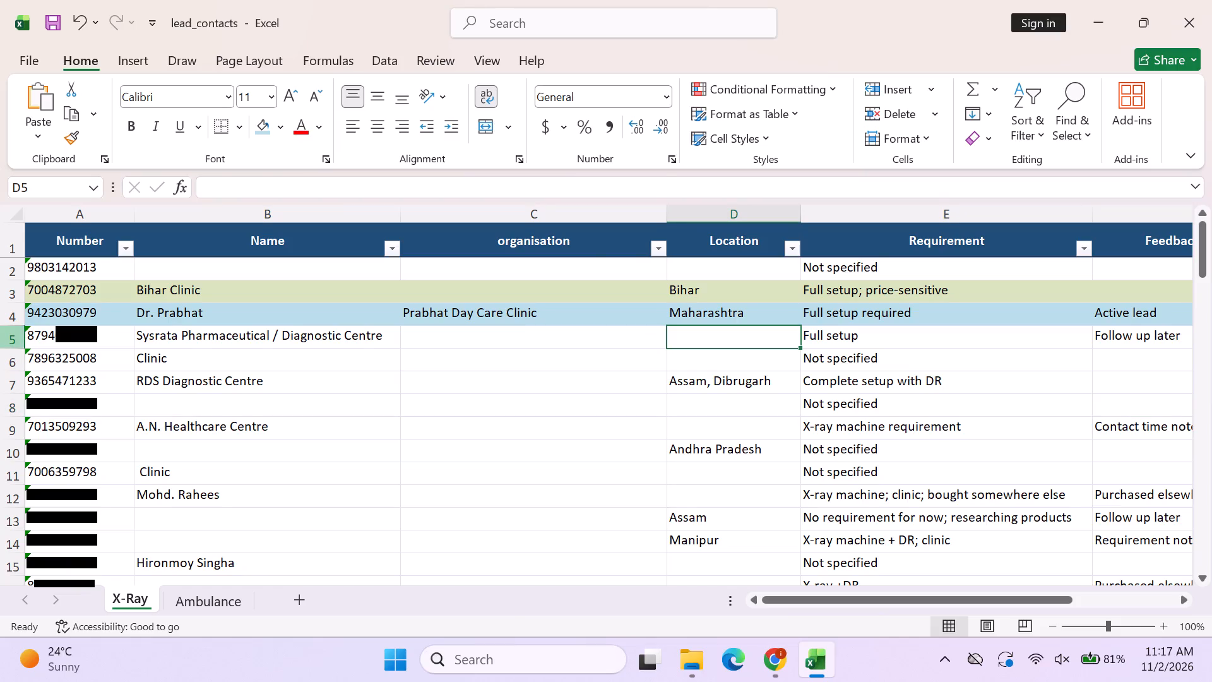
left_click(12, 341)
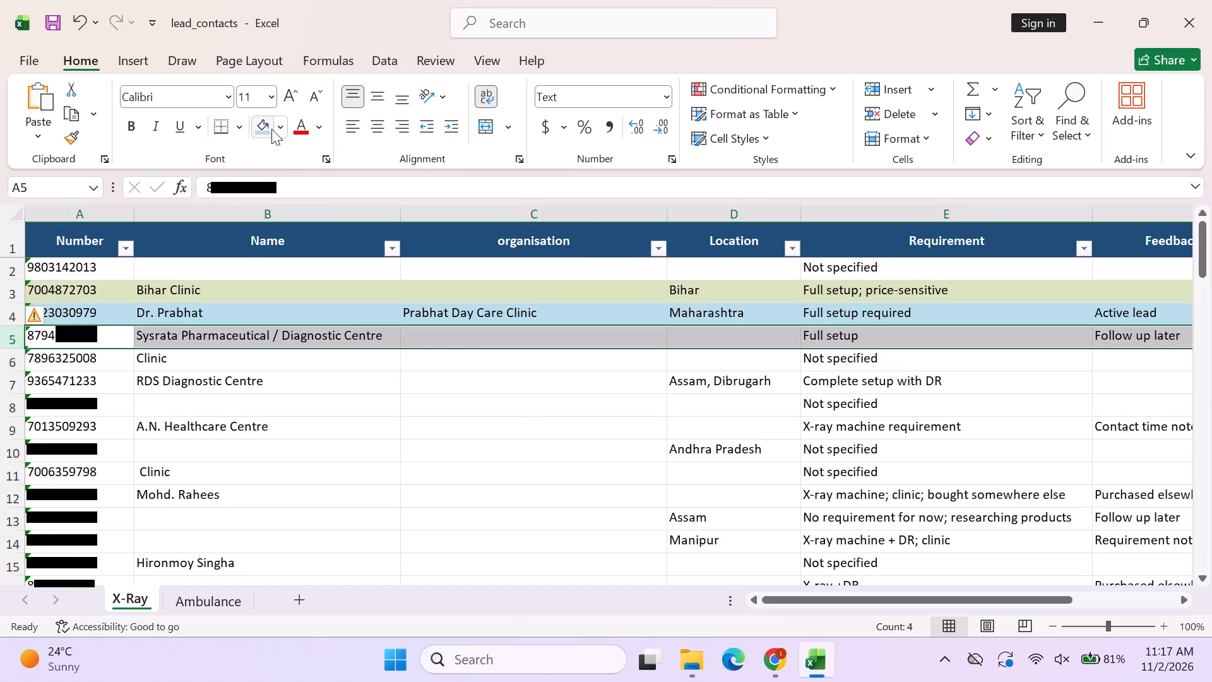
left_click(281, 126)
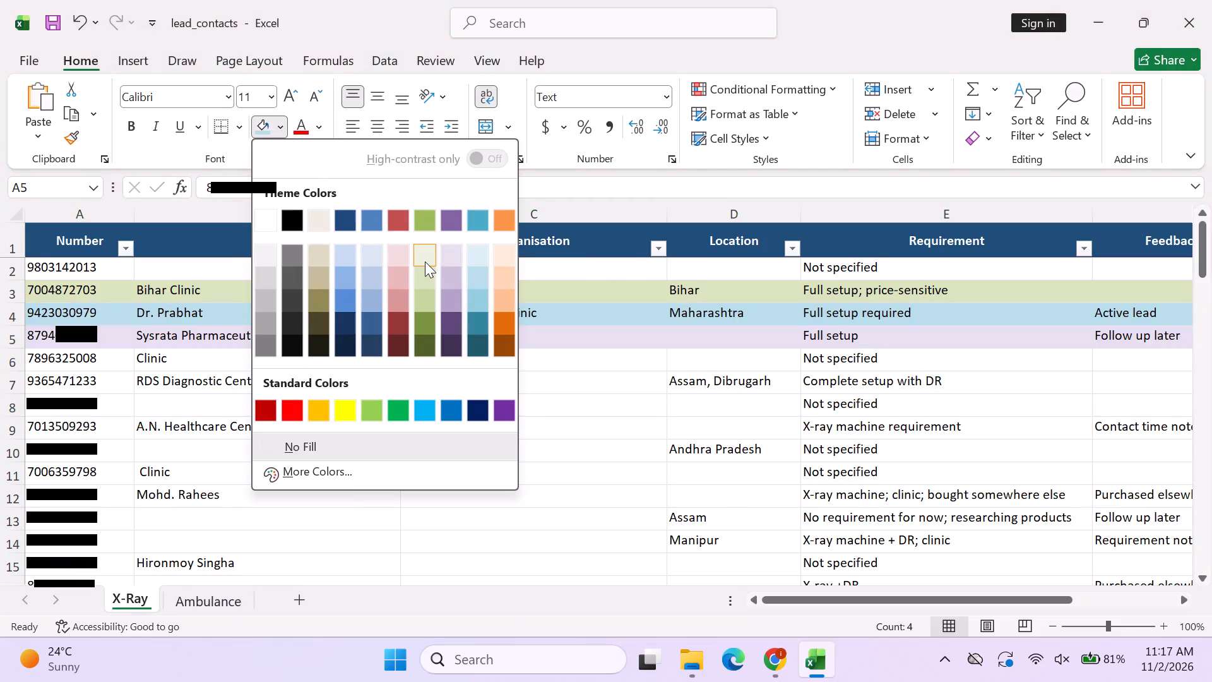
left_click(425, 272)
left_click(539, 452)
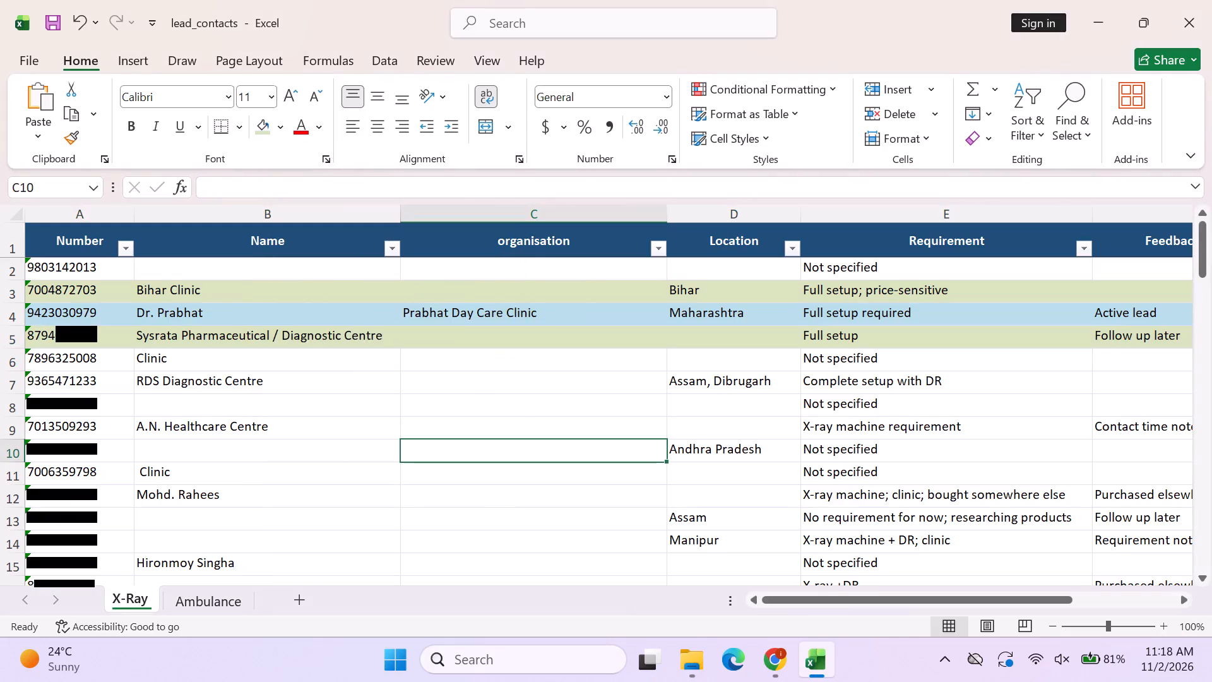
Fill row 6, the lead named only "Clinic", with light orange.
left_click(15, 364)
left_click(278, 128)
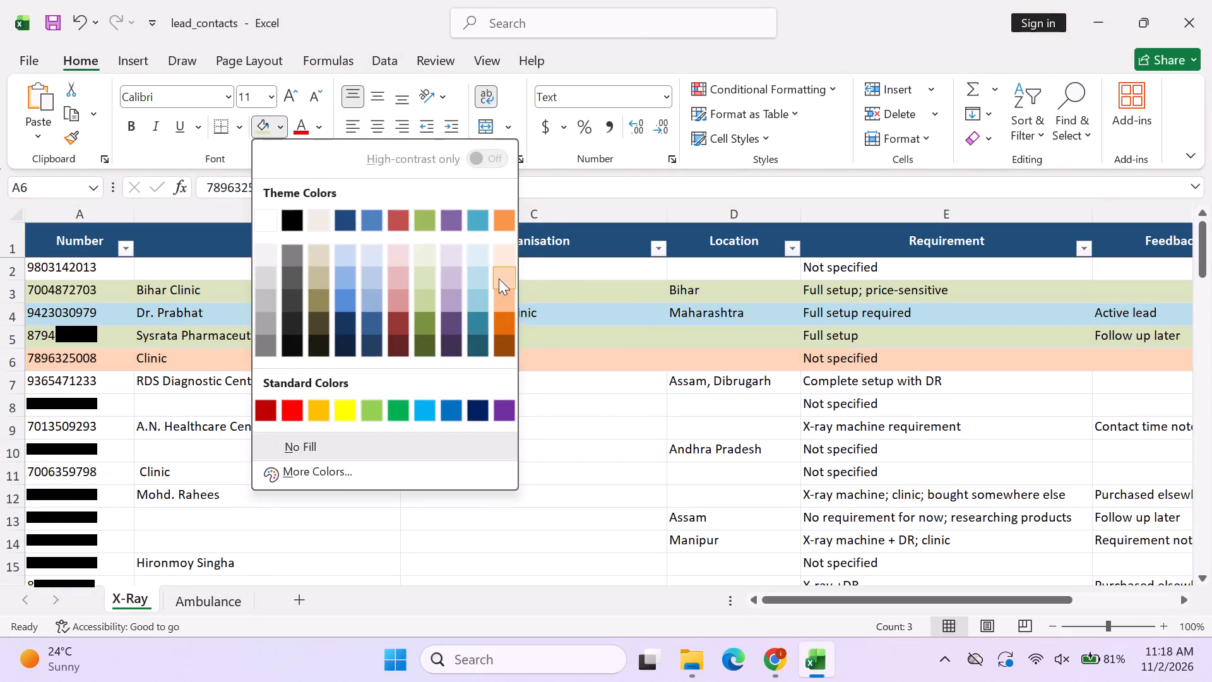
left_click(499, 278)
Enter "No Response" in the Feedback/Review cell of row 6.
left_click(1134, 357)
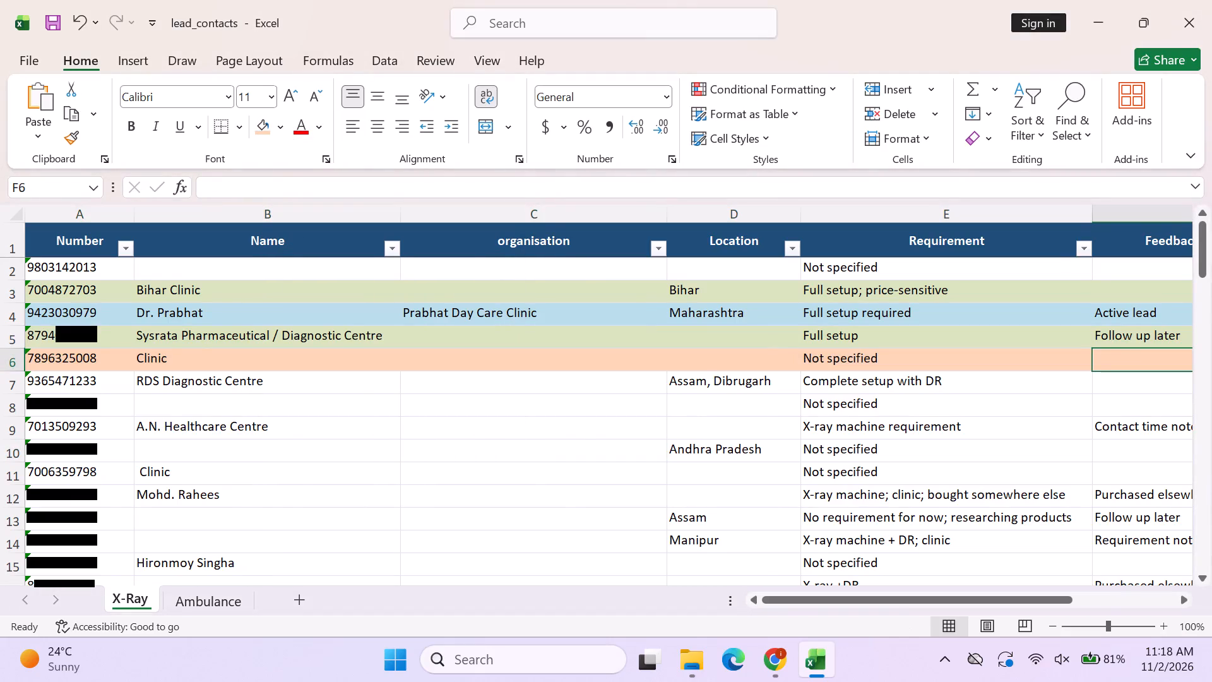
key("n")
key("o")
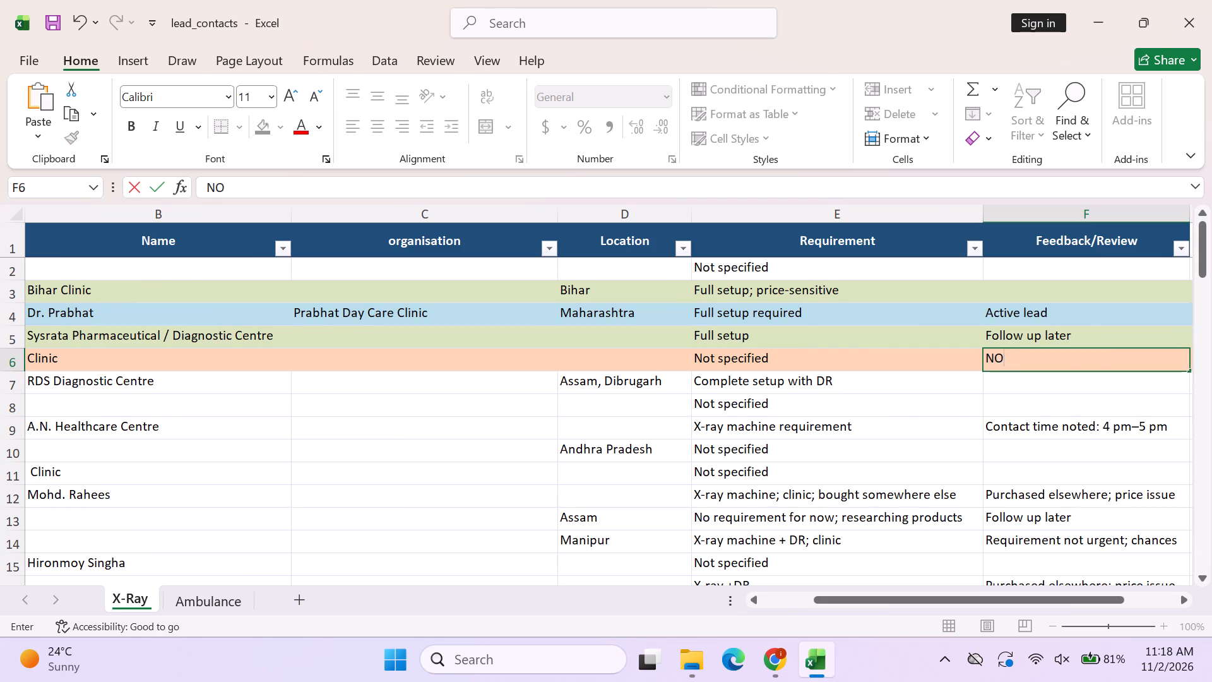
key("BackSpace")
type("o")
key("space")
key("r")
type("esponse")
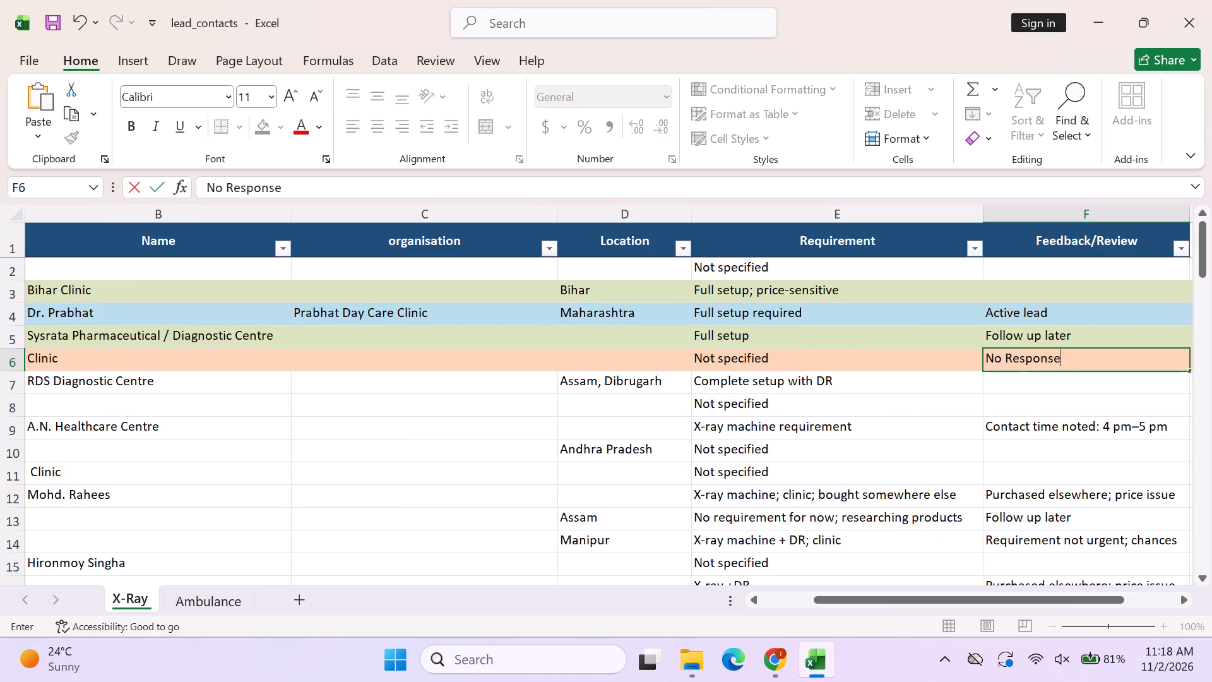
left_click(426, 433)
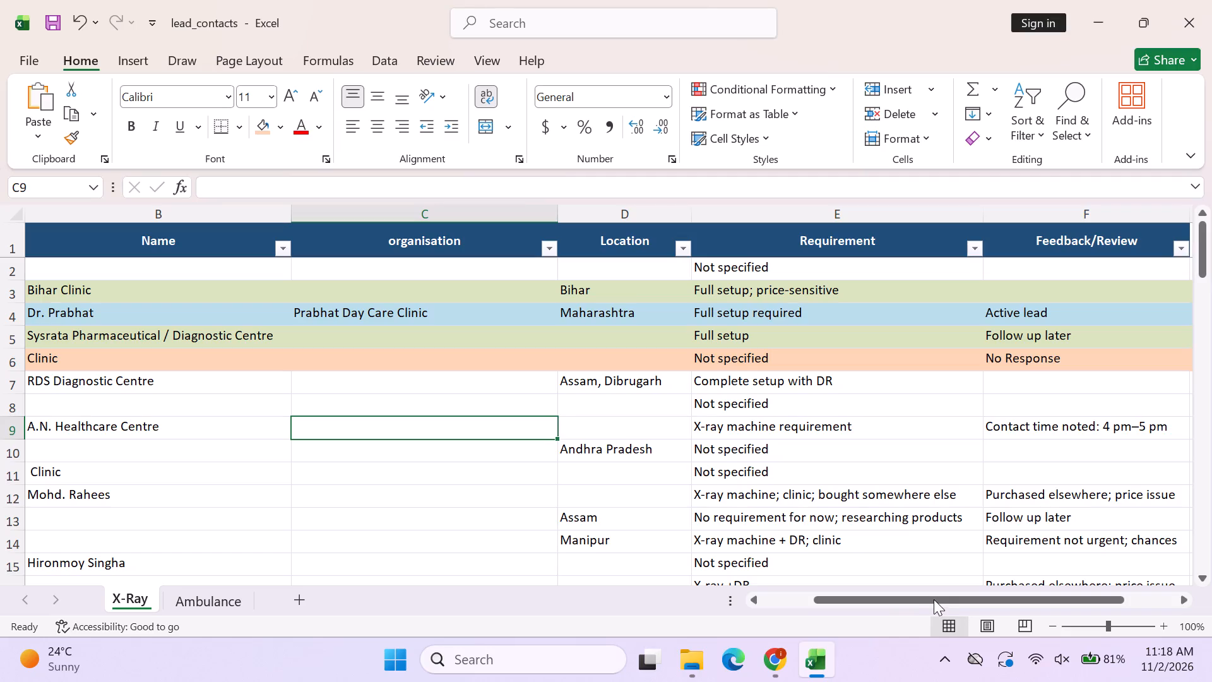
Copy "RDS Diagnostic Centre" from the Name cell of row 7 into the organisation cell of the same row.
left_click_drag(925, 597, 920, 597)
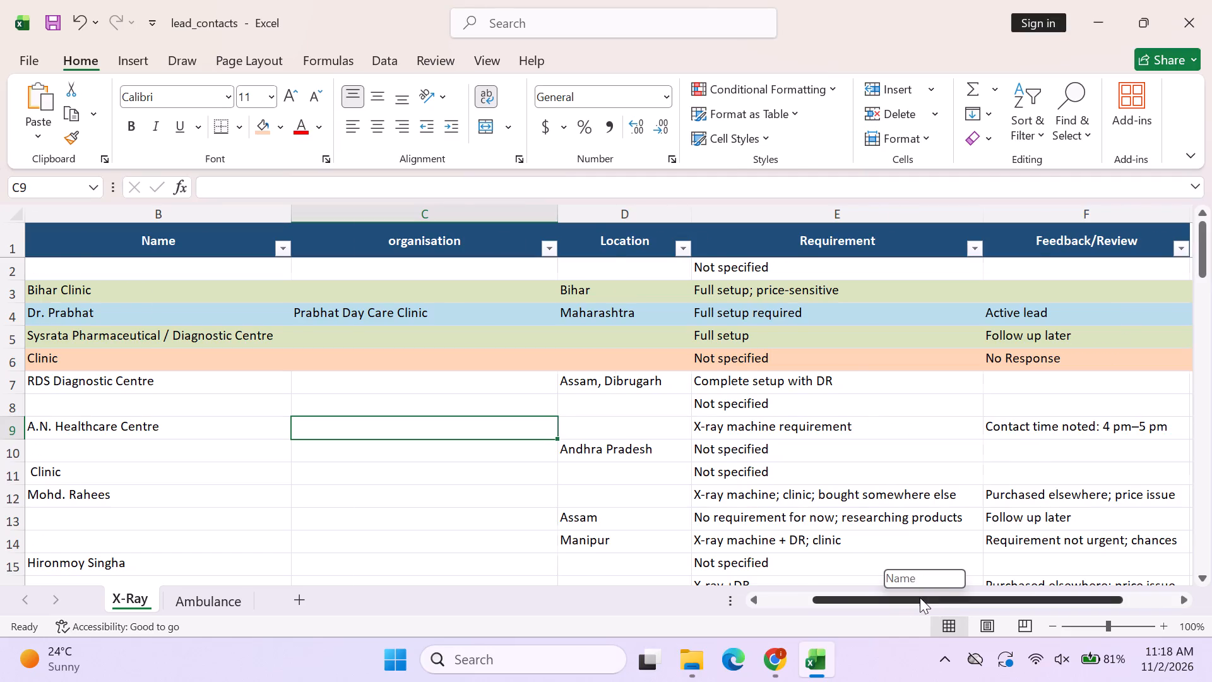
left_click_drag(920, 597, 859, 604)
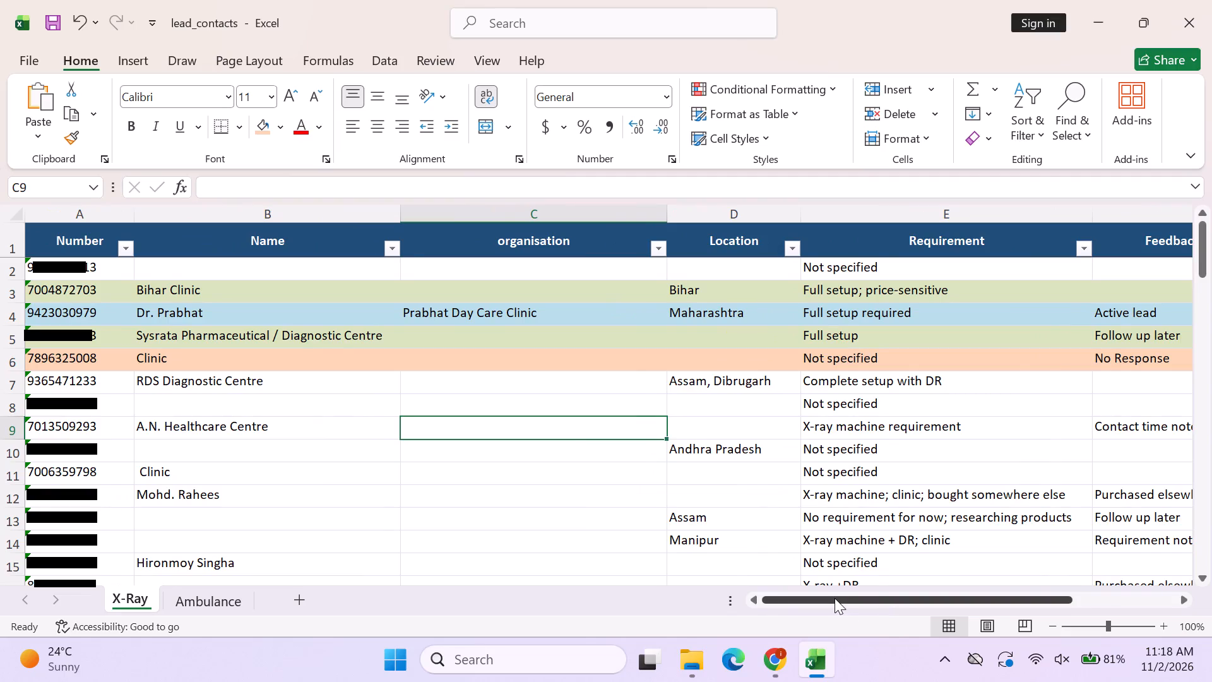
left_click_drag(835, 598, 890, 601)
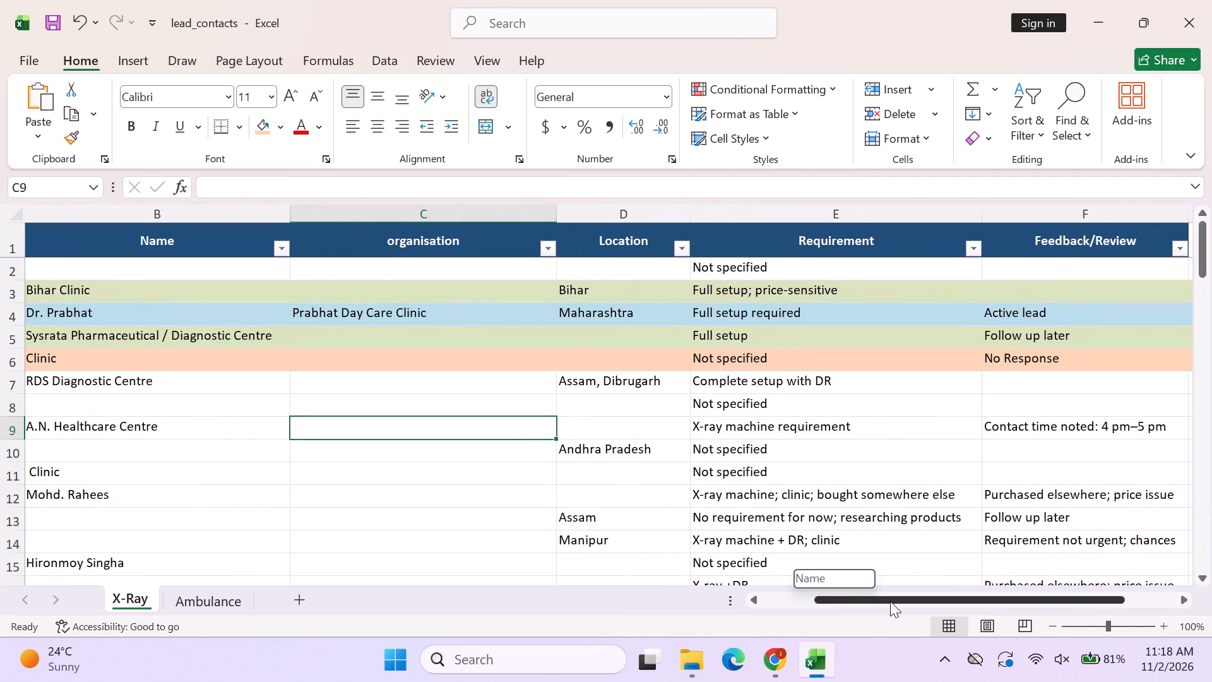
left_click_drag(890, 601, 868, 602)
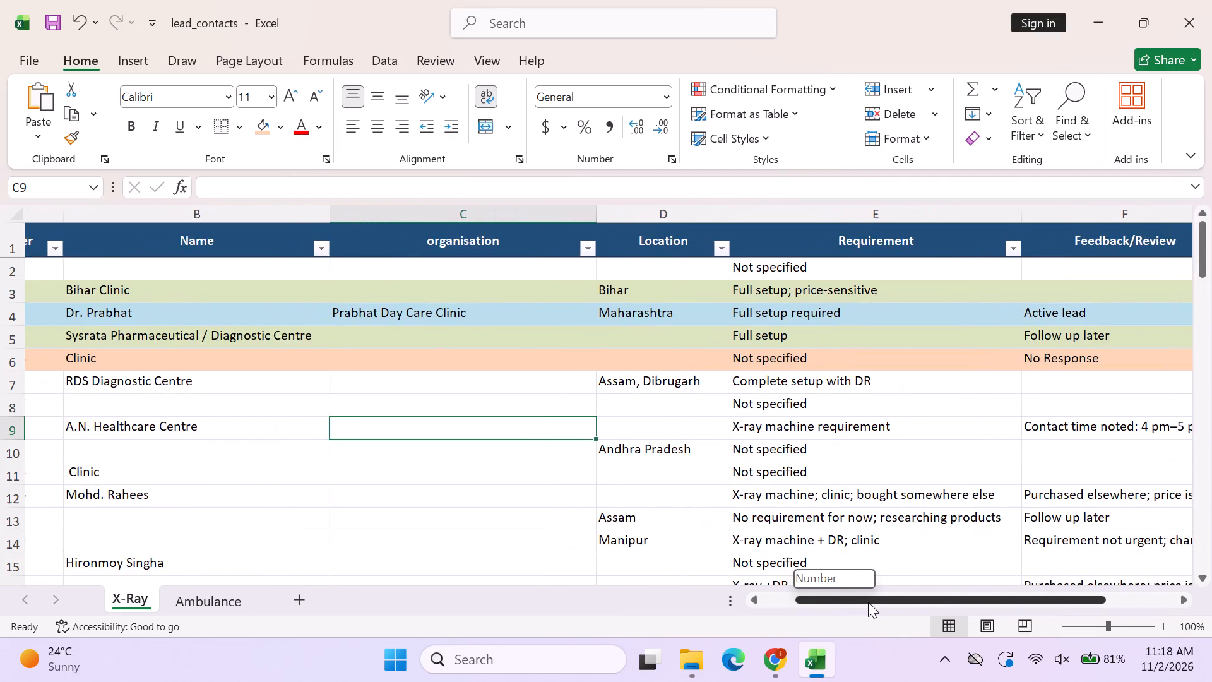
left_click_drag(868, 602, 827, 604)
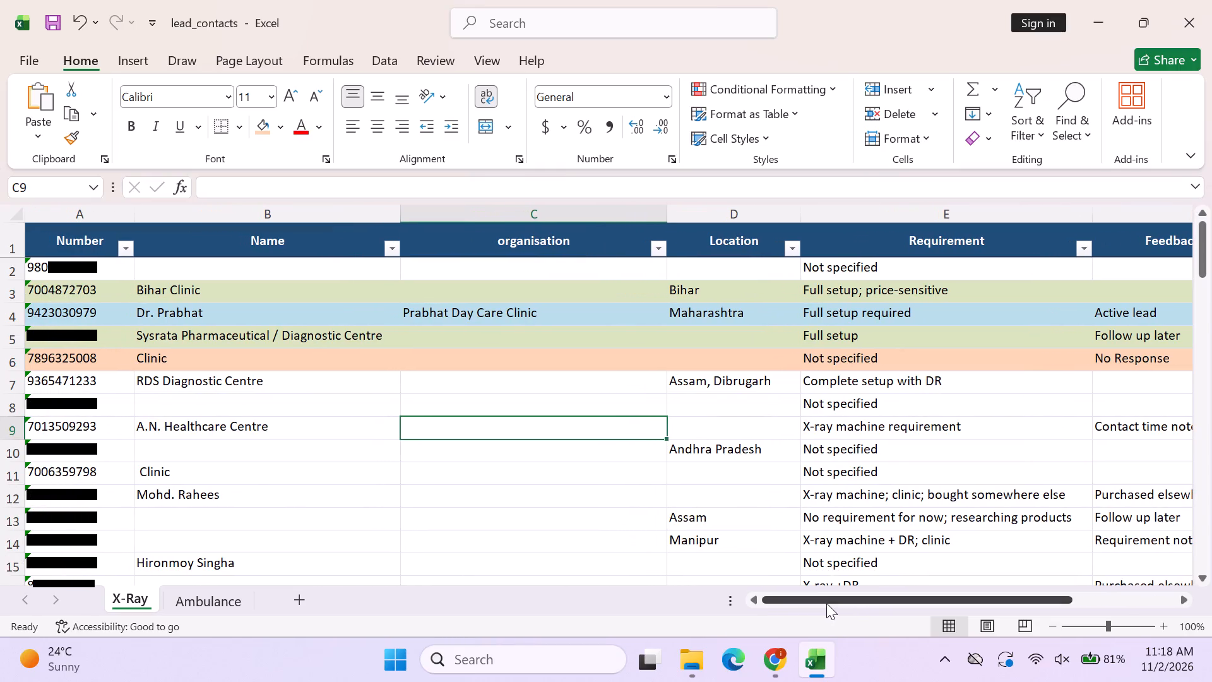
left_click(162, 385)
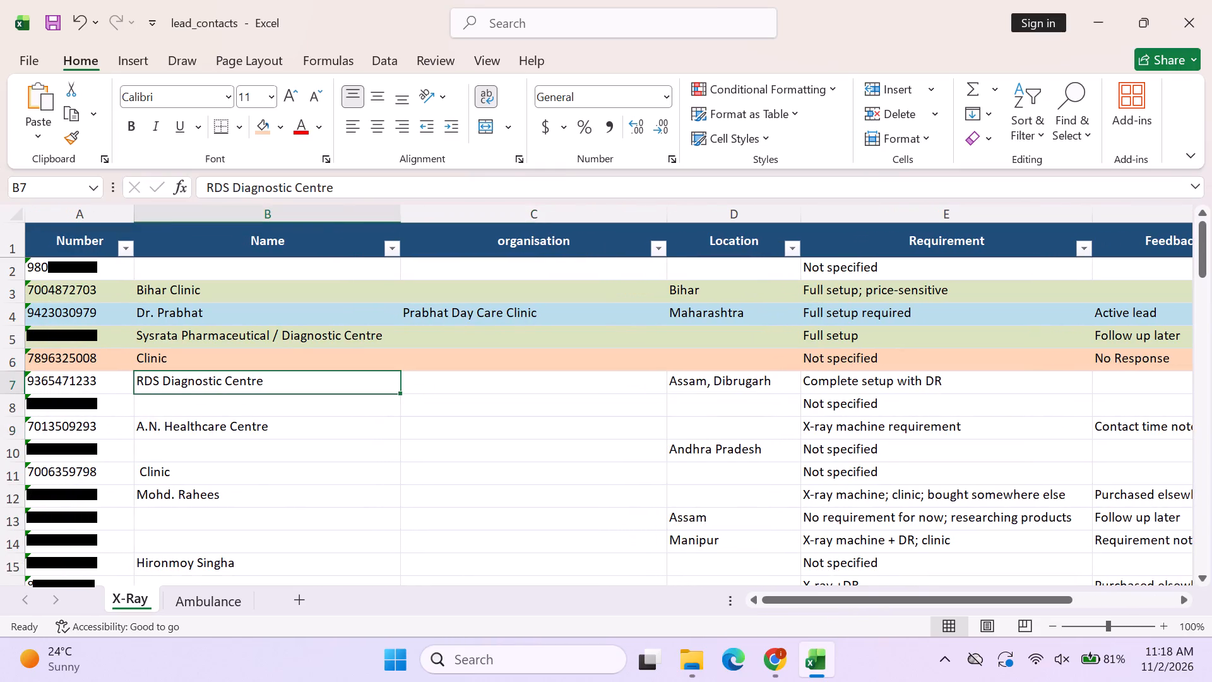
double_click(146, 383)
left_click_drag(136, 380, 264, 388)
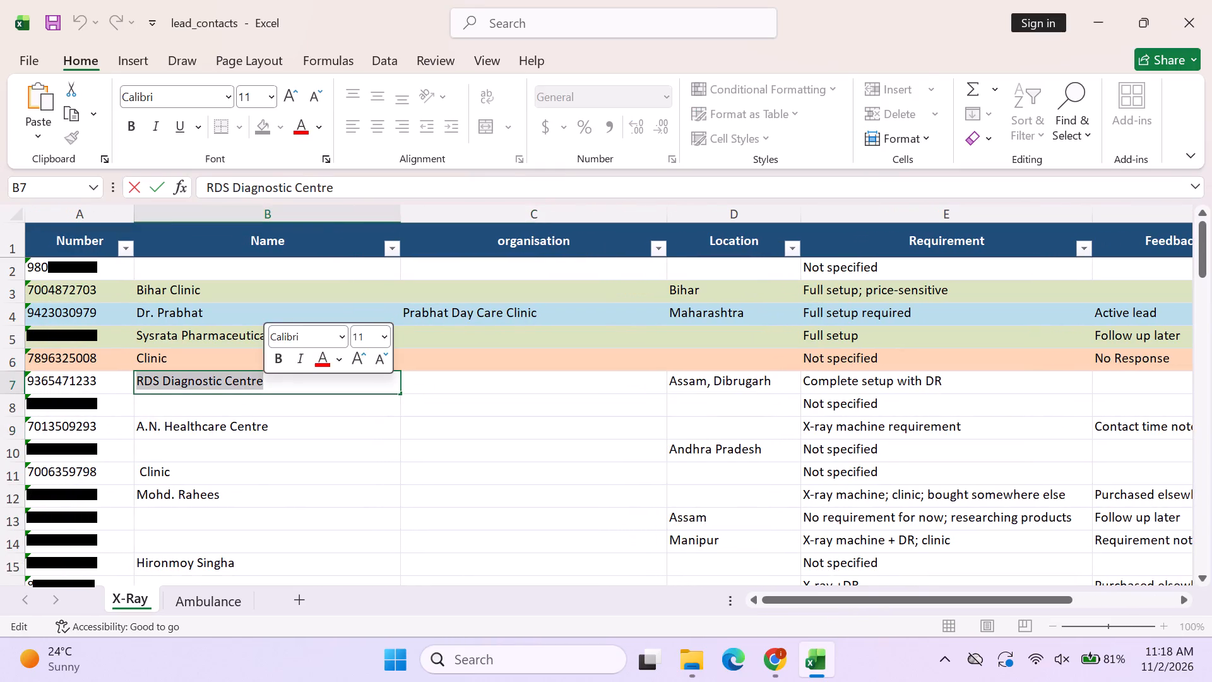
key("ctrl+c")
left_click(426, 381)
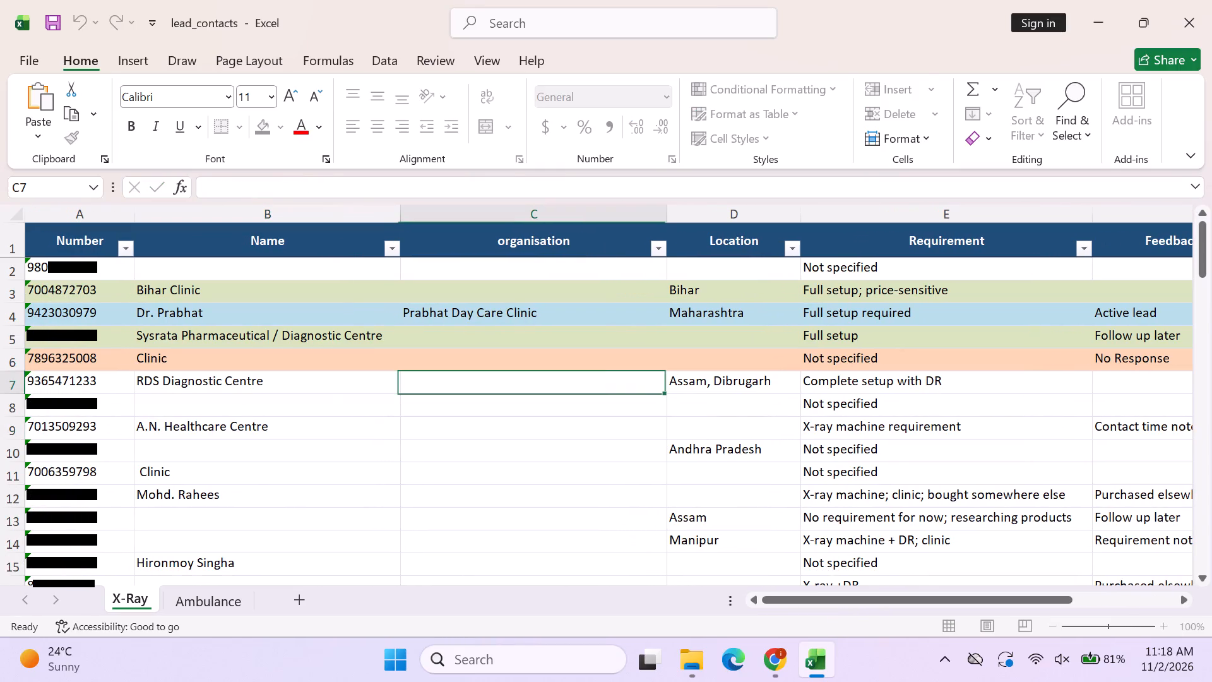
key("ctrl+v")
Clear the Name cell of row 7, removing the duplicated "RDS Diagnostic Centre" text.
left_click(266, 388)
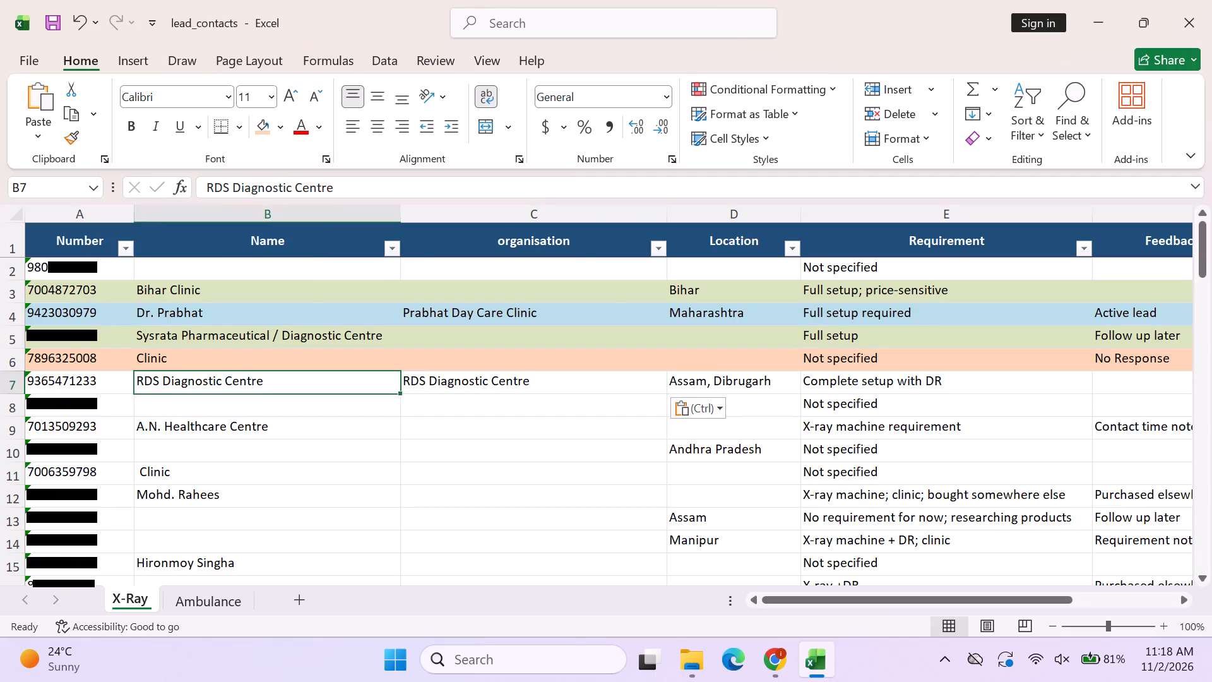
double_click(266, 388)
key("BackSpace")
key("BackSpace")
key("BackSpace")
key("BackSpace")
key("BackSpace")
key("BackSpace")
key("BackSpace")
key("BackSpace")
key("BackSpace")
key("BackSpace")
key("BackSpace")
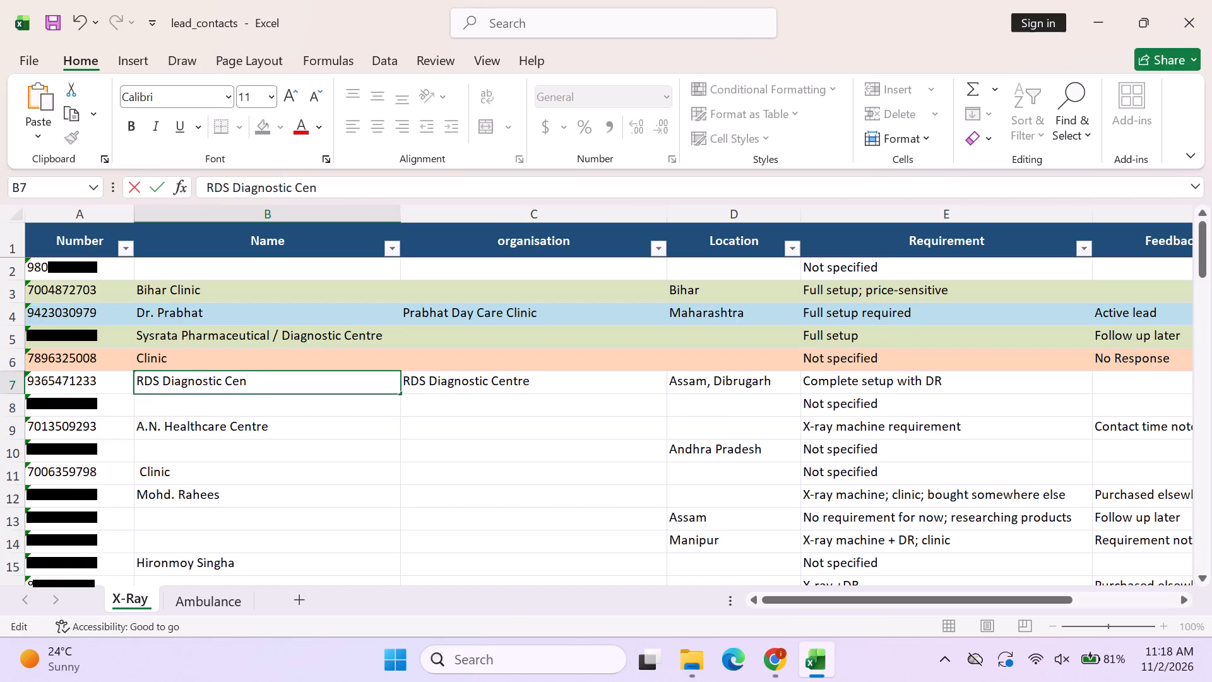
key("BackSpace")
key("BackSpace")
key("BackSpace")
key("BackSpace")
key("BackSpace")
key("BackSpace")
key("BackSpace")
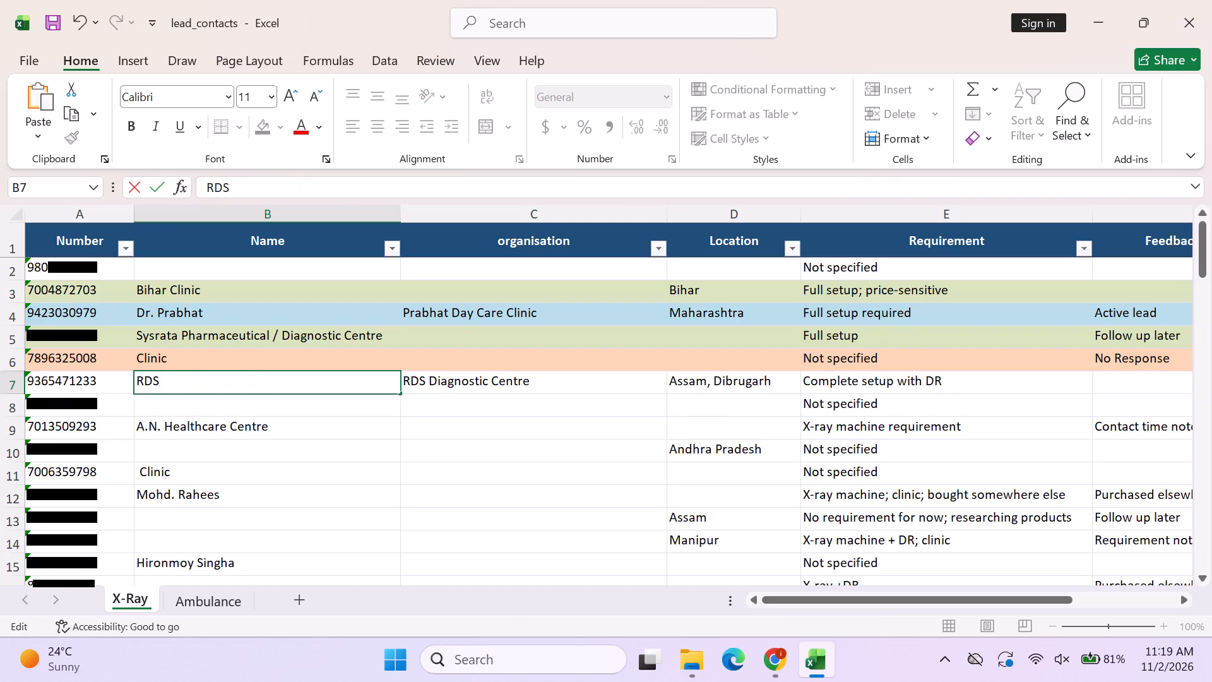
key("BackSpace")
key("BackSpace")
key("BackSpace")
Copy "Follow up later" from the Feedback/Review cell of row 5 into the Feedback/Review cell of row 7.
left_click(1129, 346)
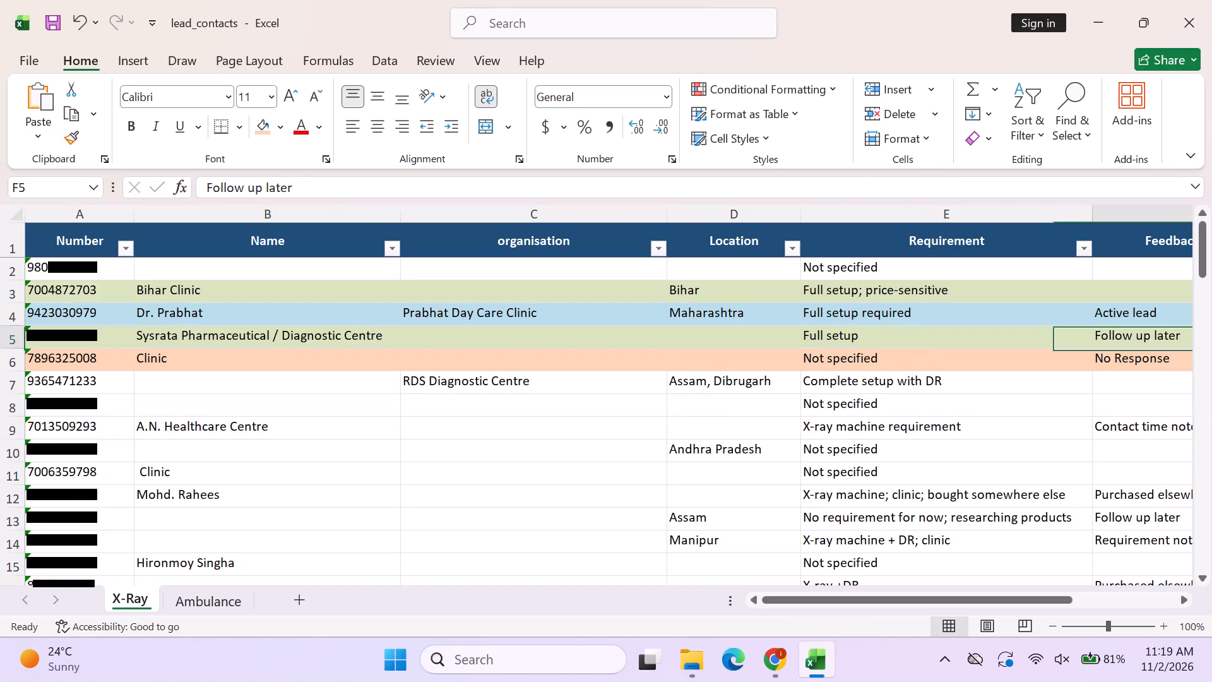
key("ctrl+c")
left_click(1120, 383)
key("ctrl+v")
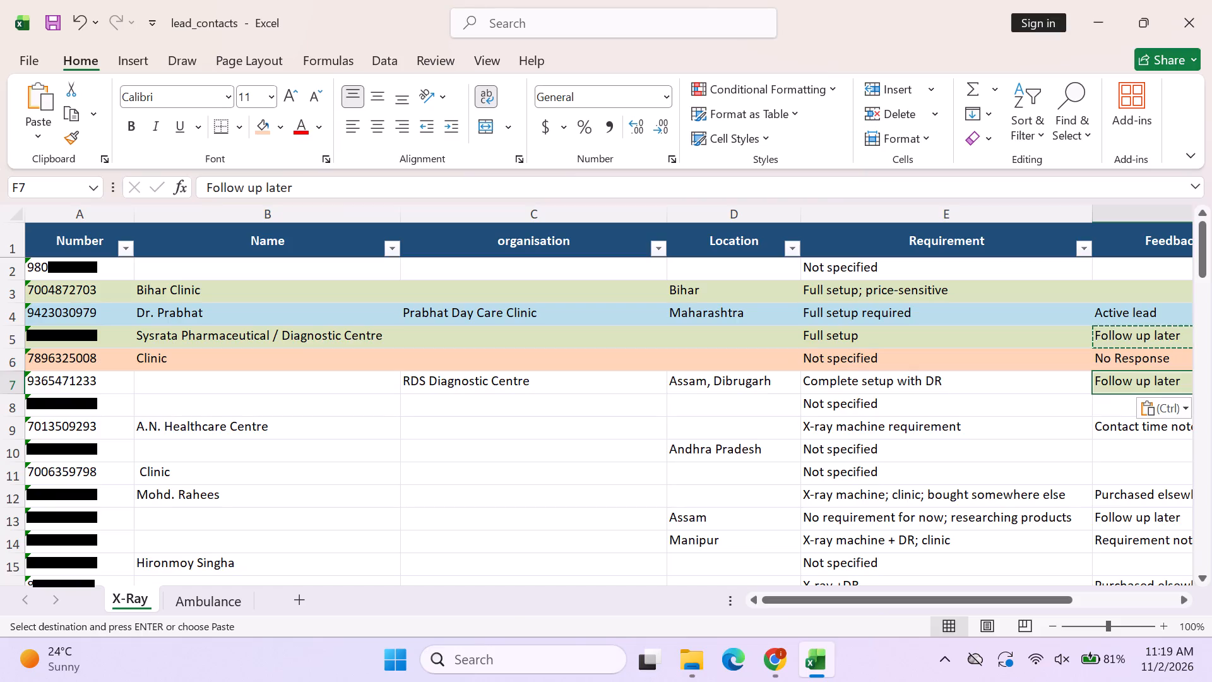
double_click(1129, 339)
left_click(895, 440)
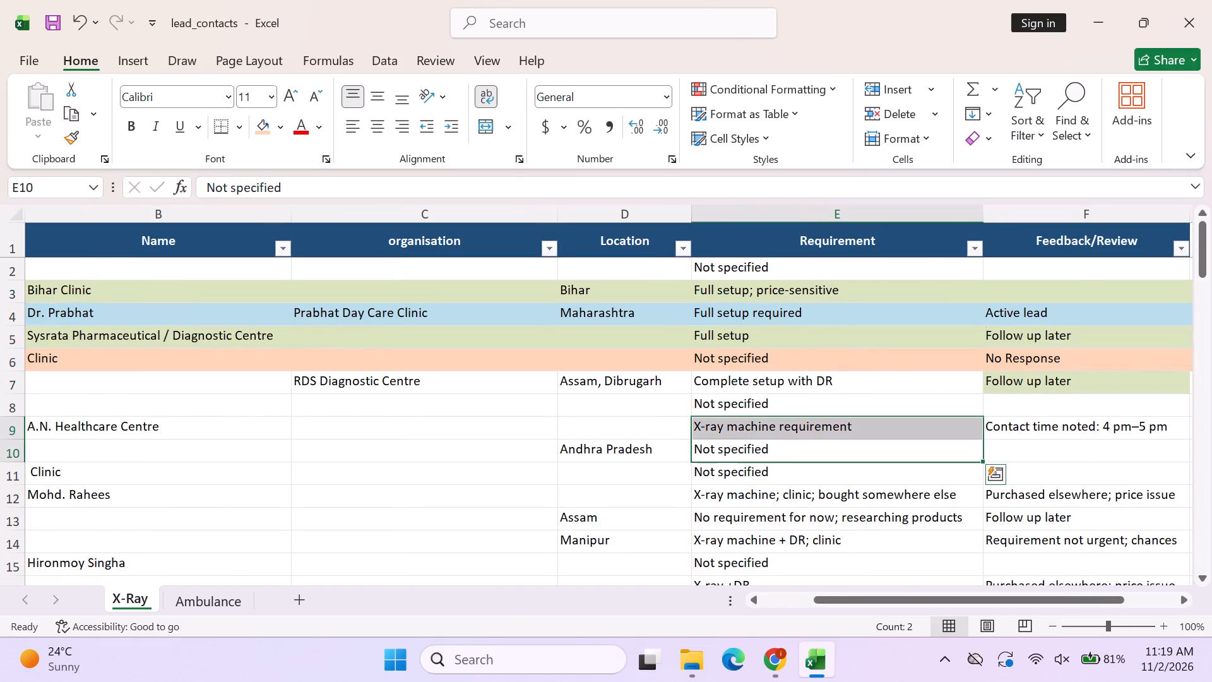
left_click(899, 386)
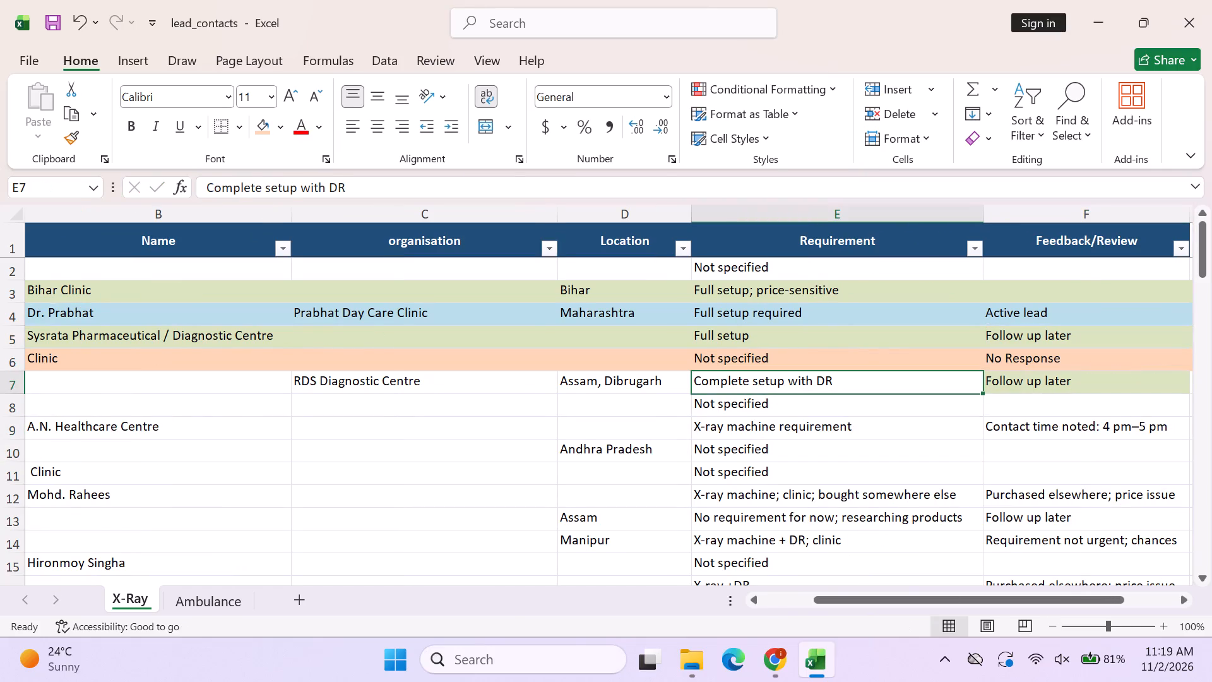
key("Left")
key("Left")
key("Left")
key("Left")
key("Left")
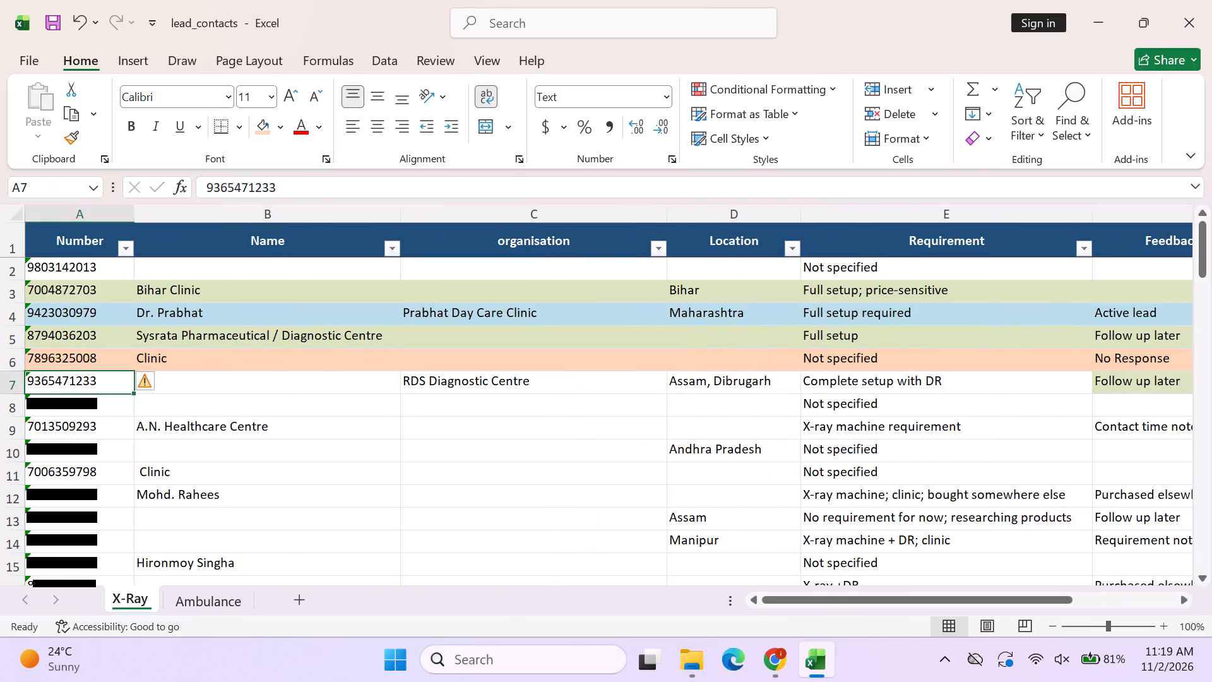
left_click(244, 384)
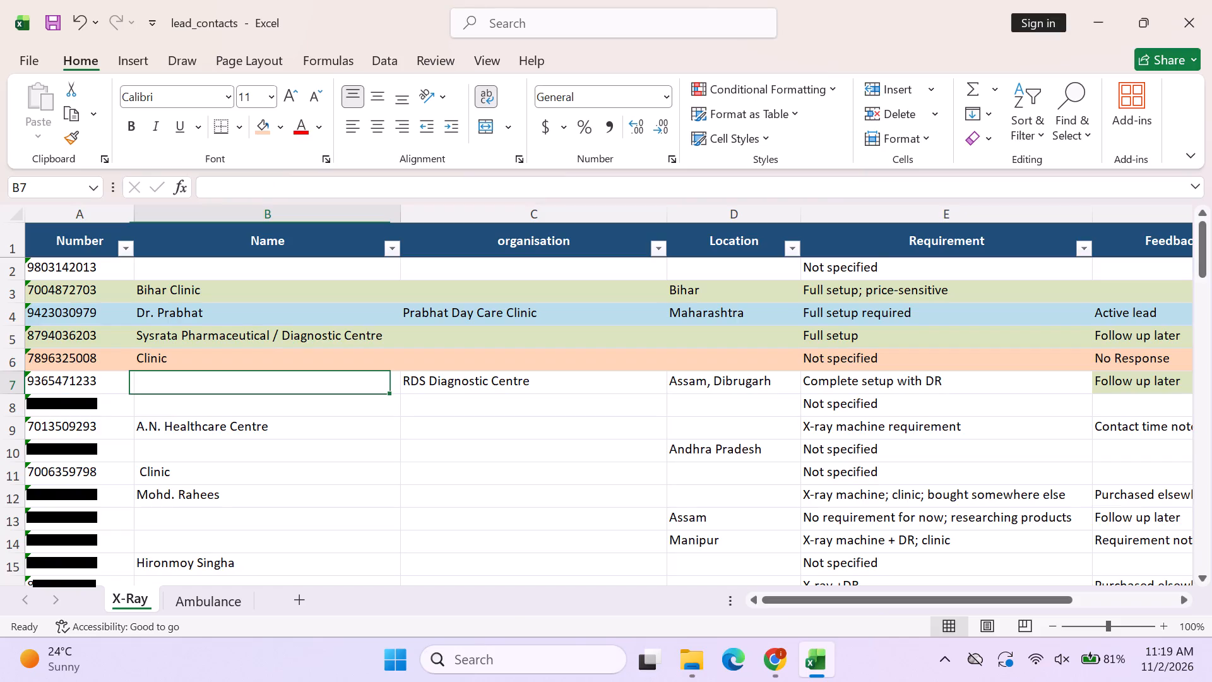
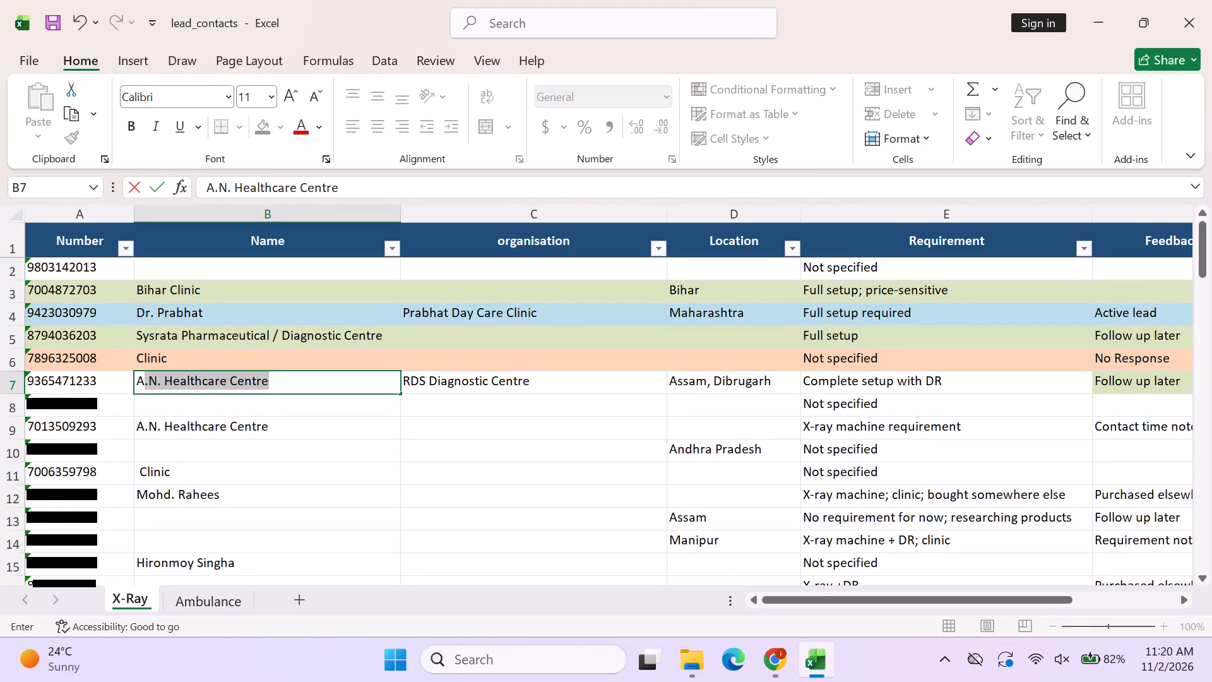
Enter "Arun" in the Name cell of row 7.
type("run")
key("space")
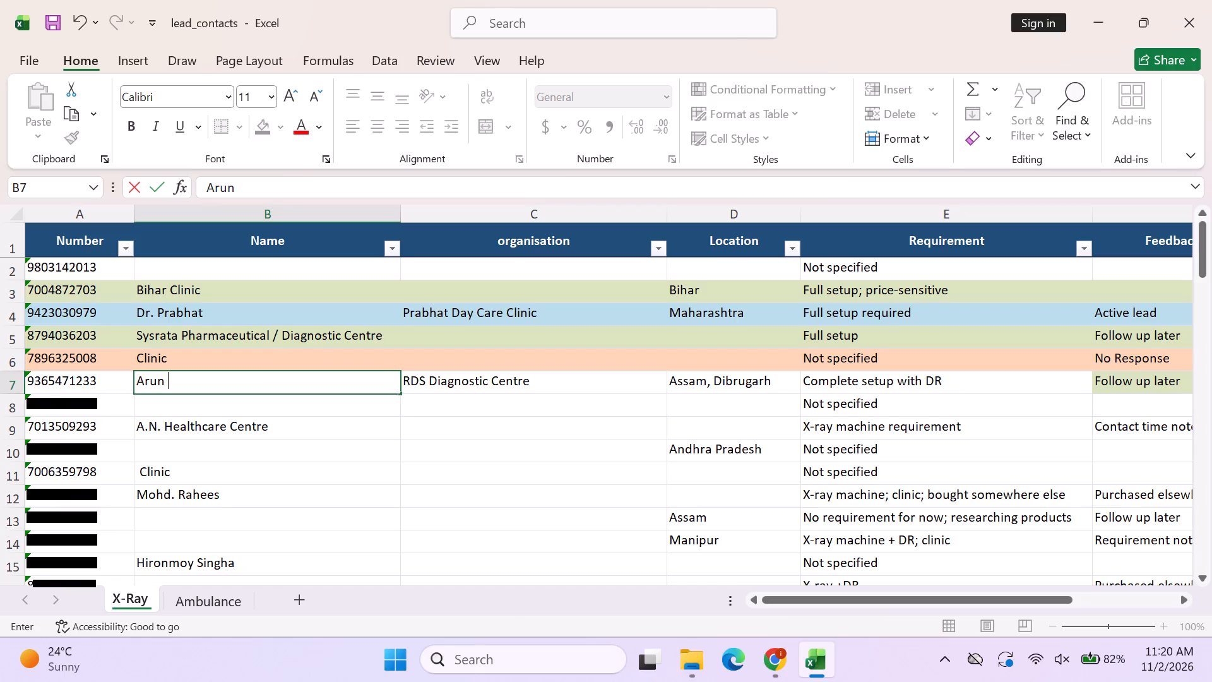
left_click(210, 410)
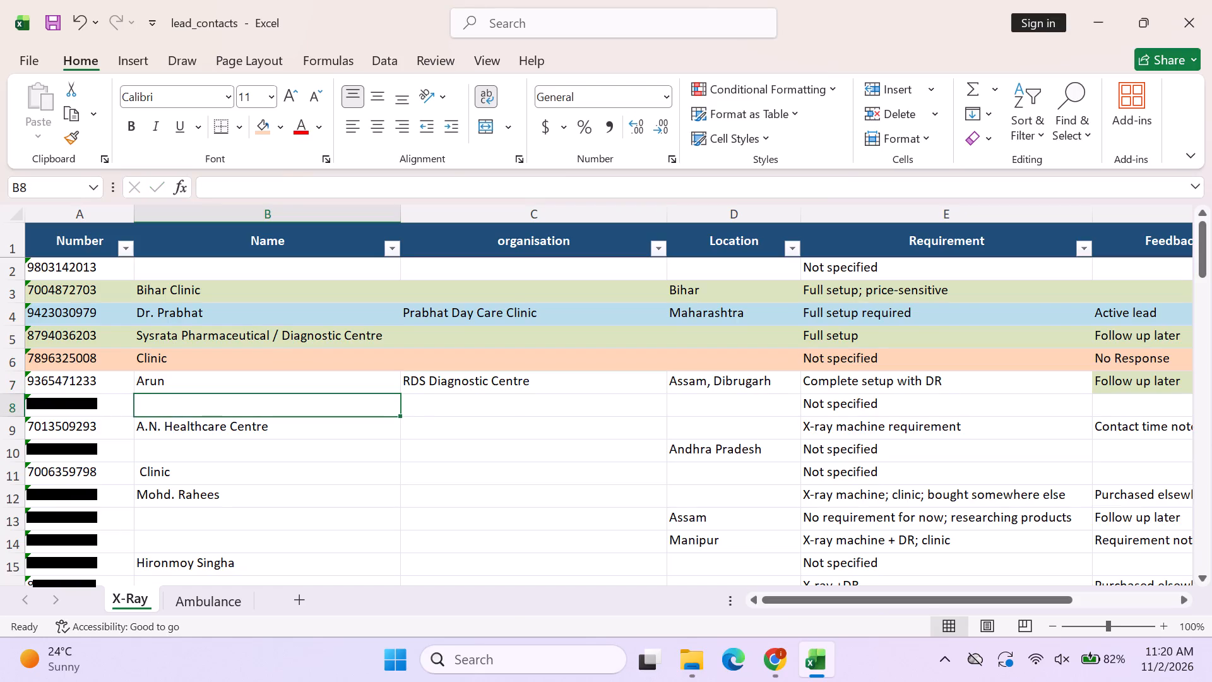
Fill the whole of row 8 with light orange.
left_click(15, 403)
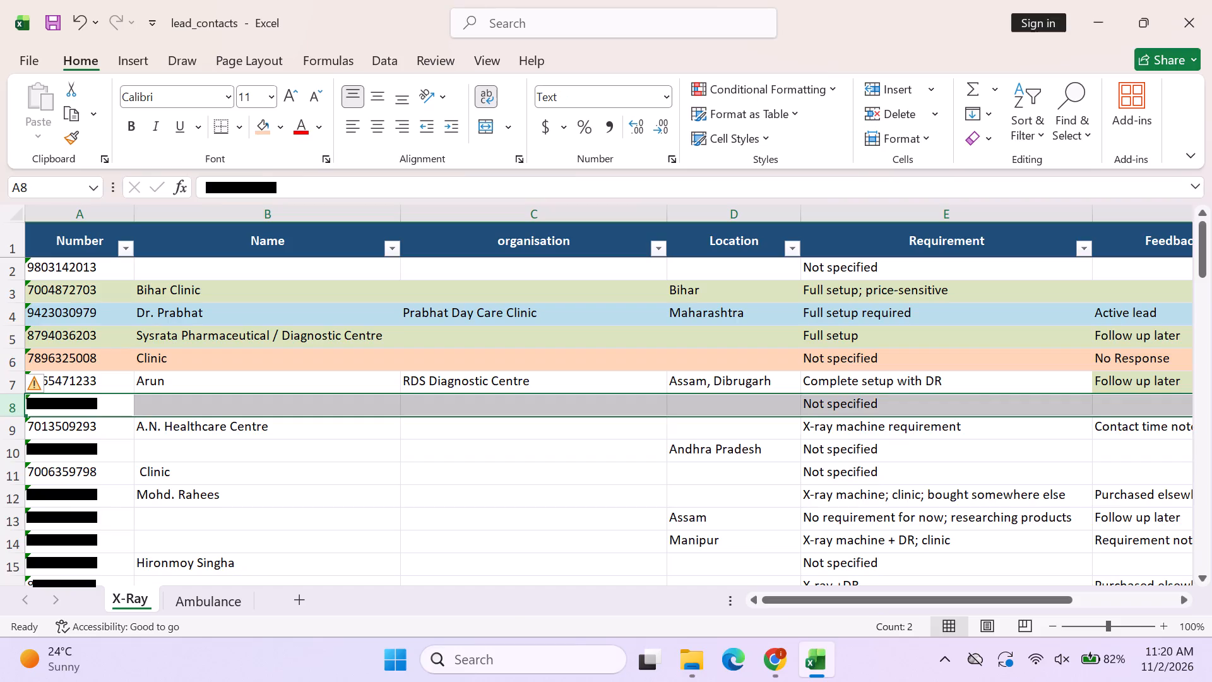
left_click(255, 129)
left_click(493, 505)
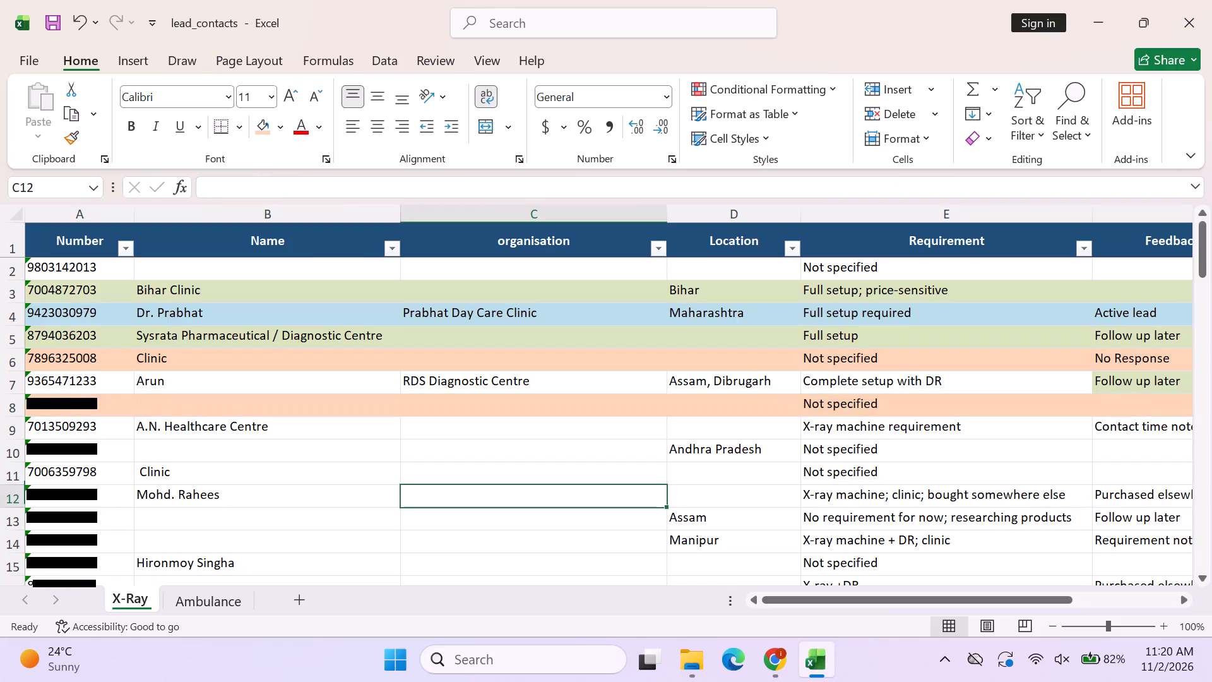
Copy "No Response" from the Feedback/Review cell of row 6 into the Feedback/Review cell of row 8.
left_click(1126, 361)
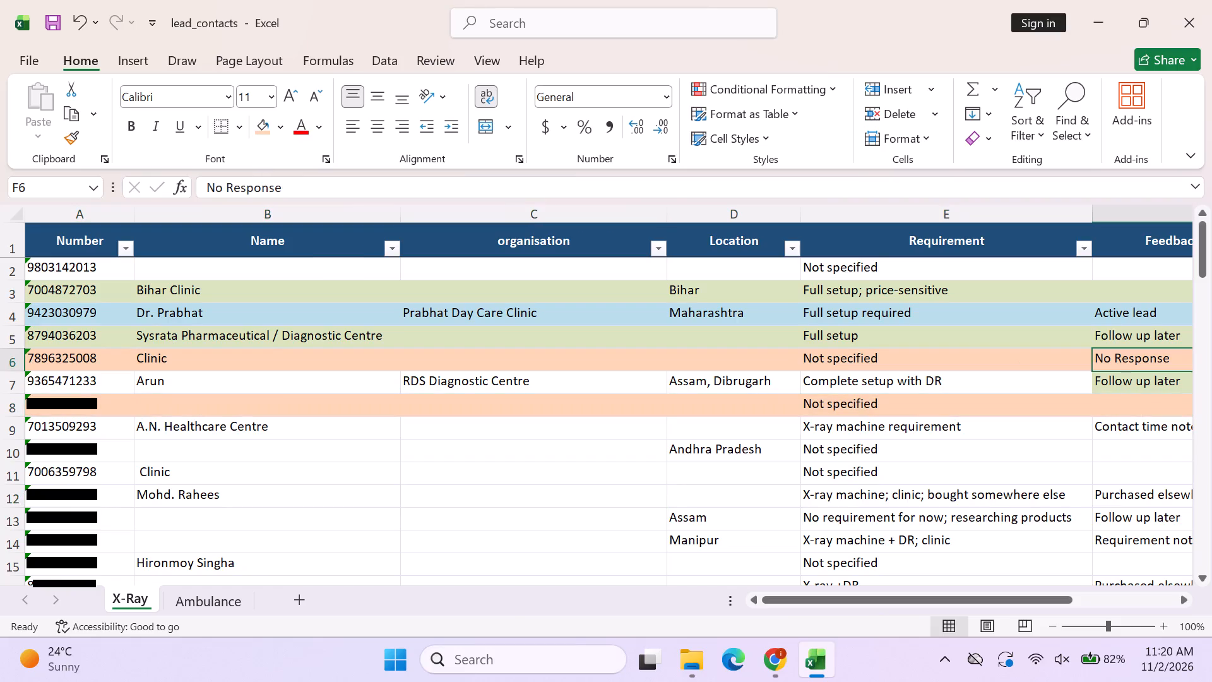
key("ctrl+c")
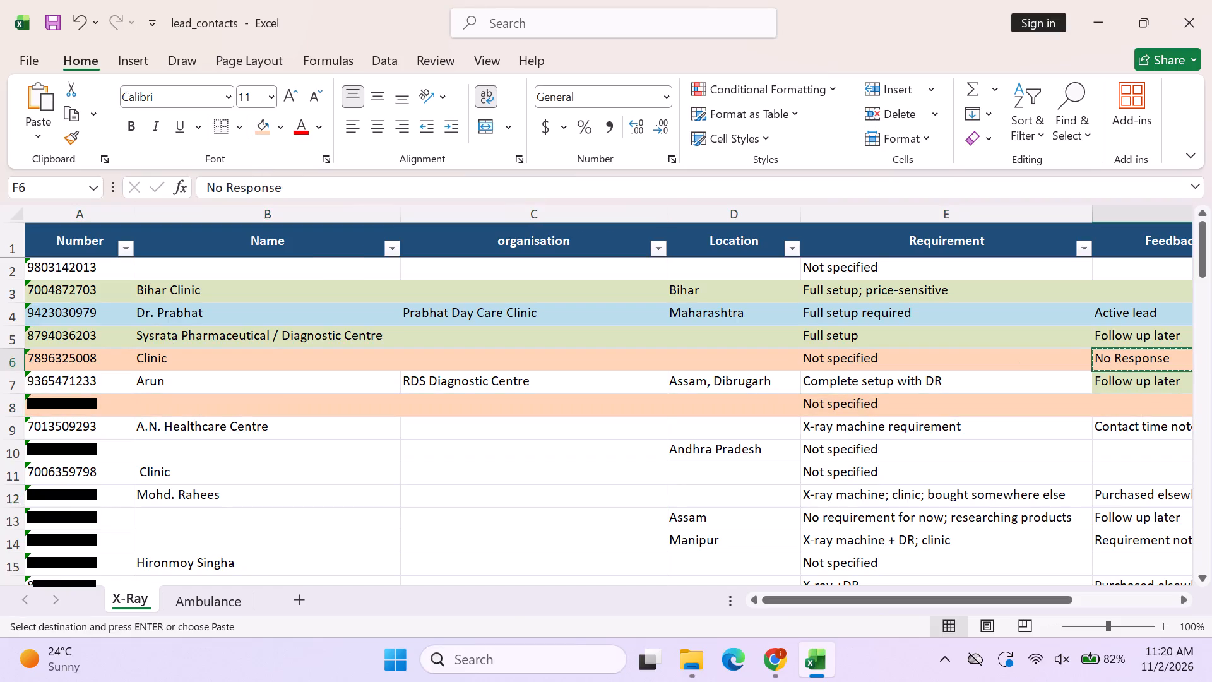
left_click(1122, 410)
key("ctrl+v")
left_click(1006, 448)
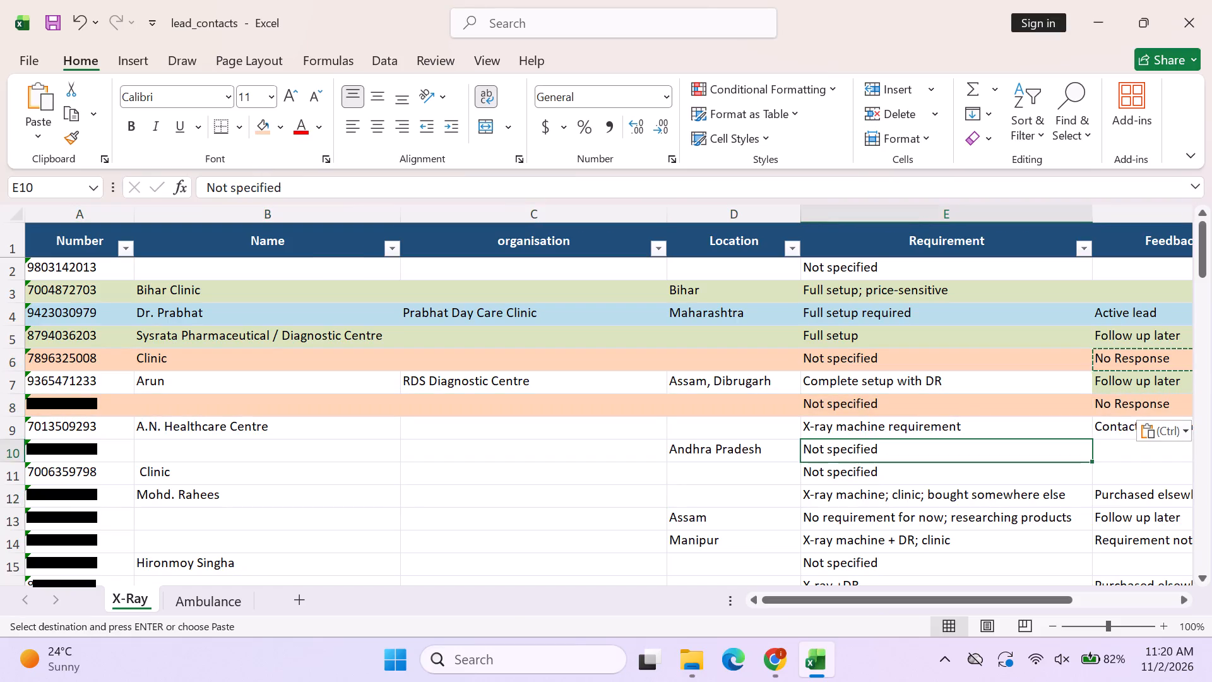
Copy "No Response" from the Feedback/Review cell of row 6 into the Feedback/Review cells of rows 10, 11 and 15.
double_click(1144, 357)
left_click(901, 453)
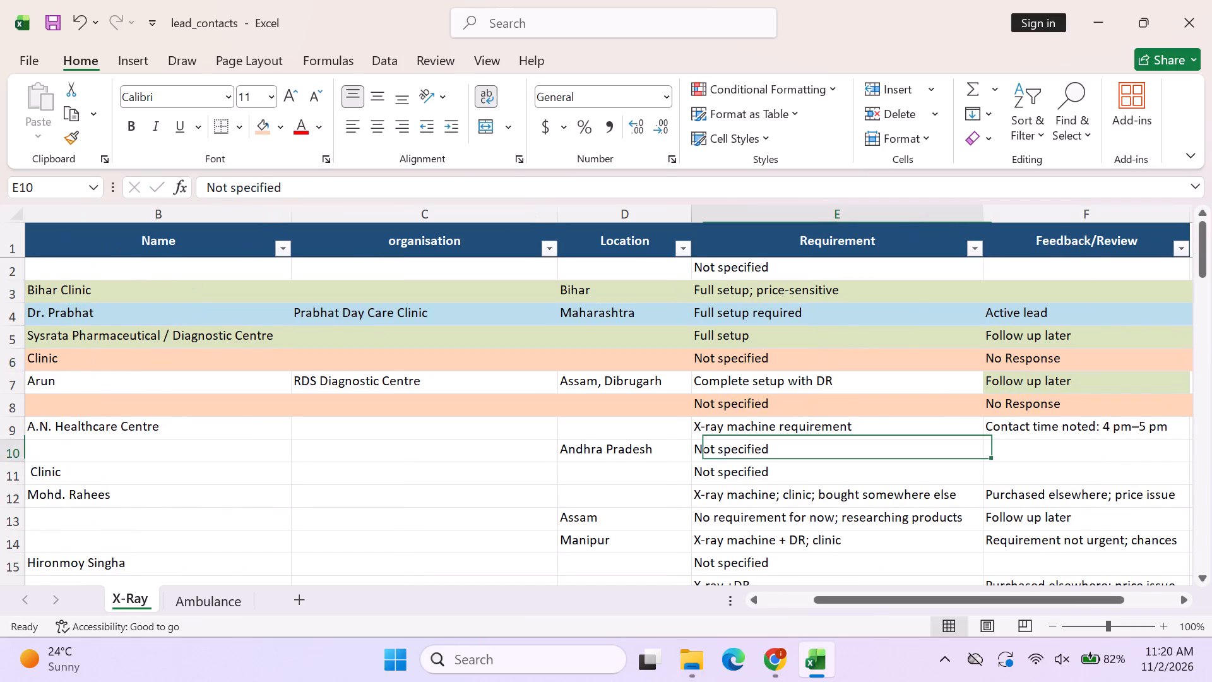
left_click(1035, 364)
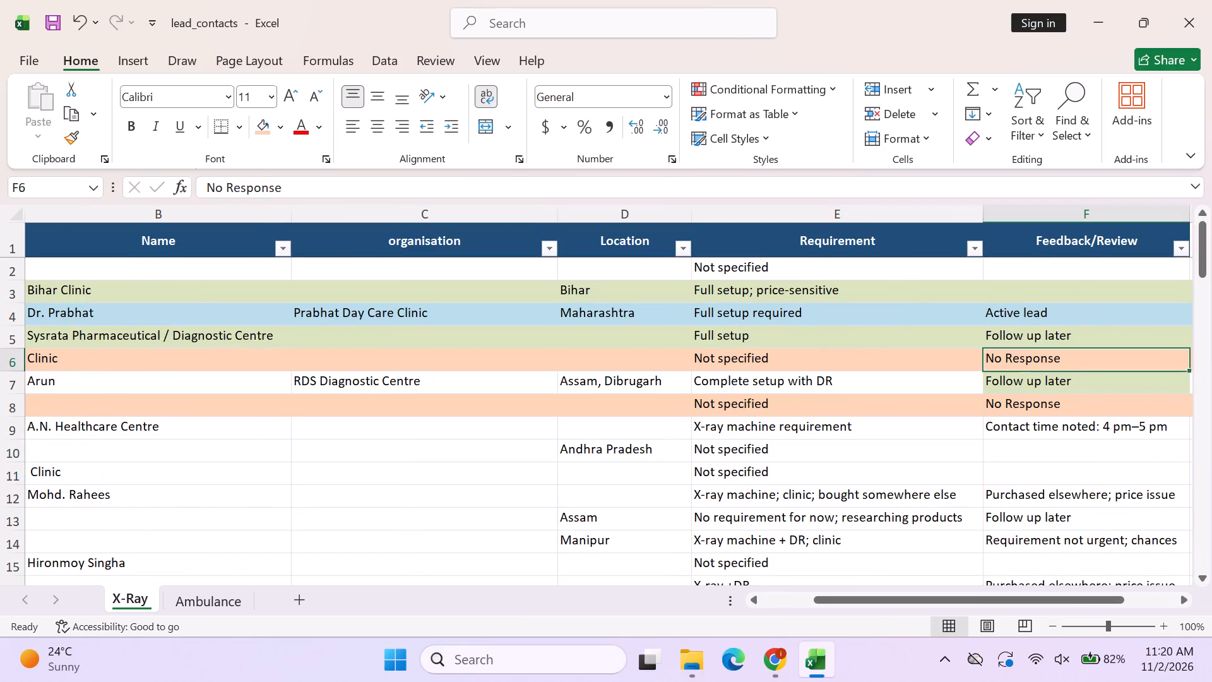
key("ctrl+c")
left_click(1031, 449)
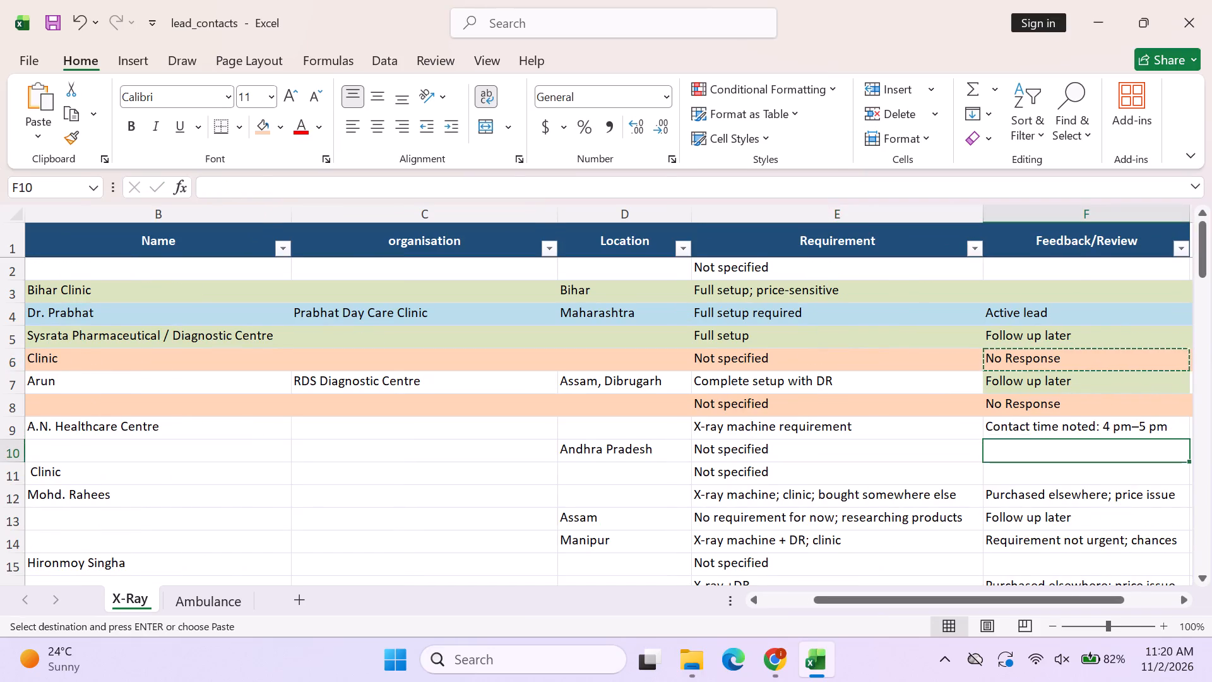
key("ctrl+v")
left_click(1022, 477)
key("ctrl+v")
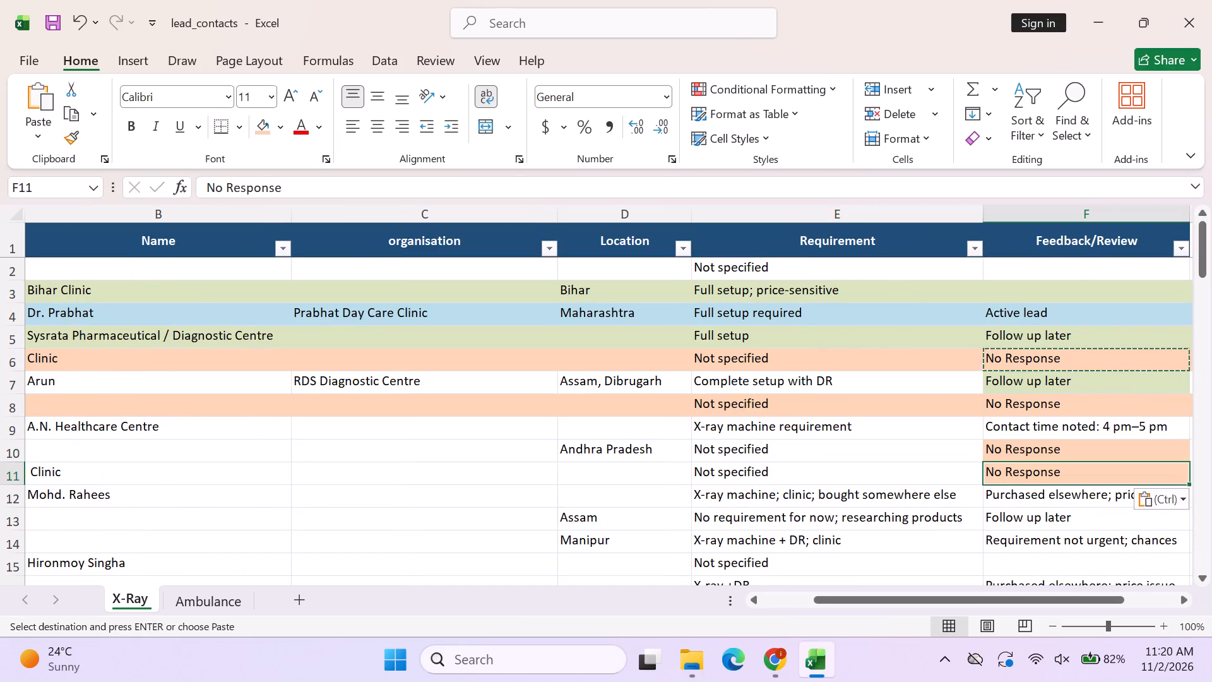
left_click(1002, 565)
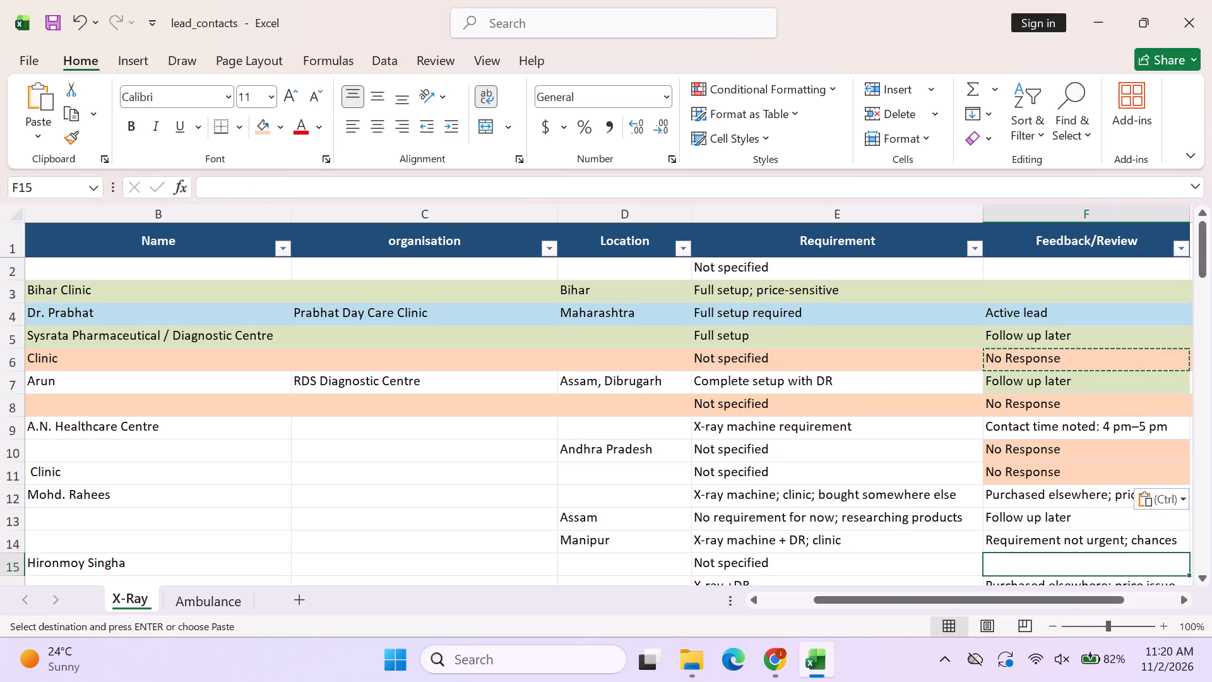
key("ctrl+v")
Fill the whole of rows 10, 11 and 15 with light orange to match the other No Response rows.
left_click_drag(879, 595, 833, 597)
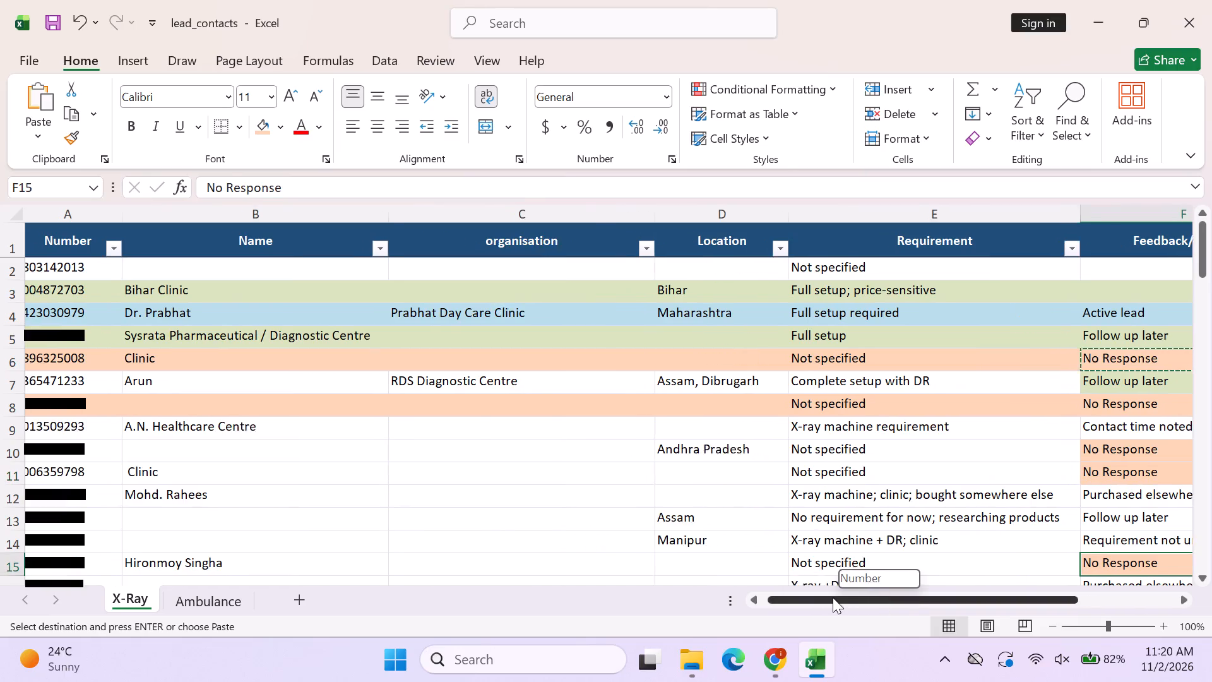
left_click_drag(833, 597, 814, 598)
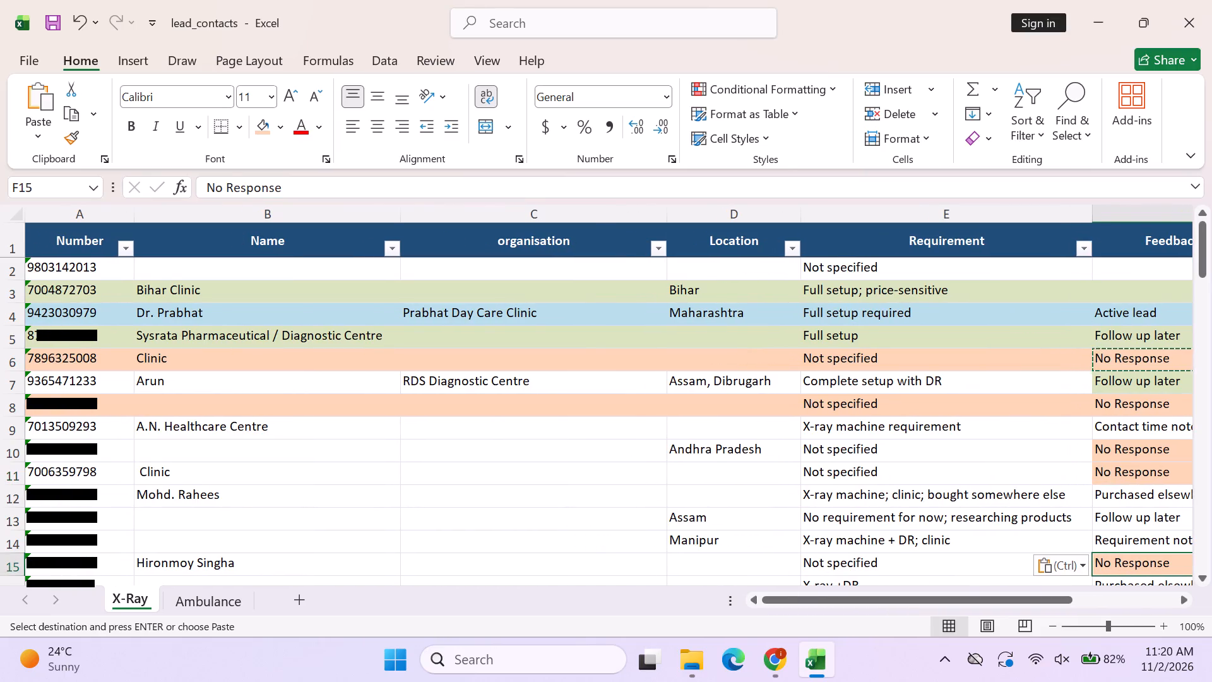
left_click(8, 455)
left_click(257, 131)
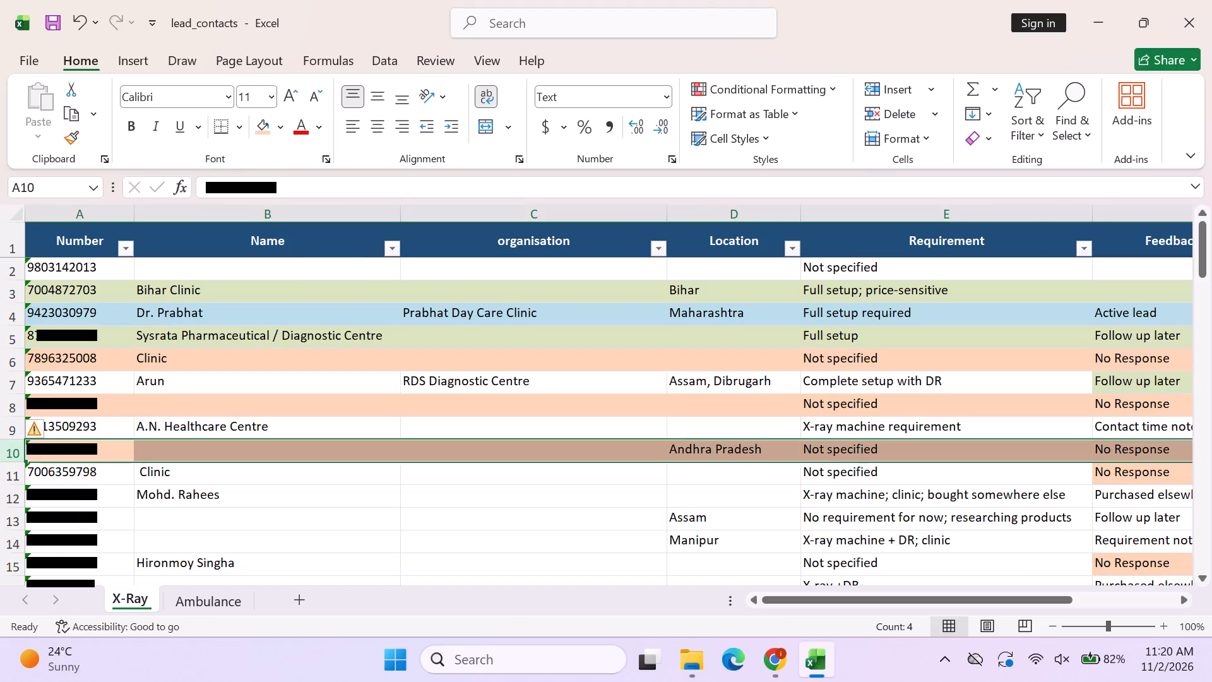
left_click(8, 478)
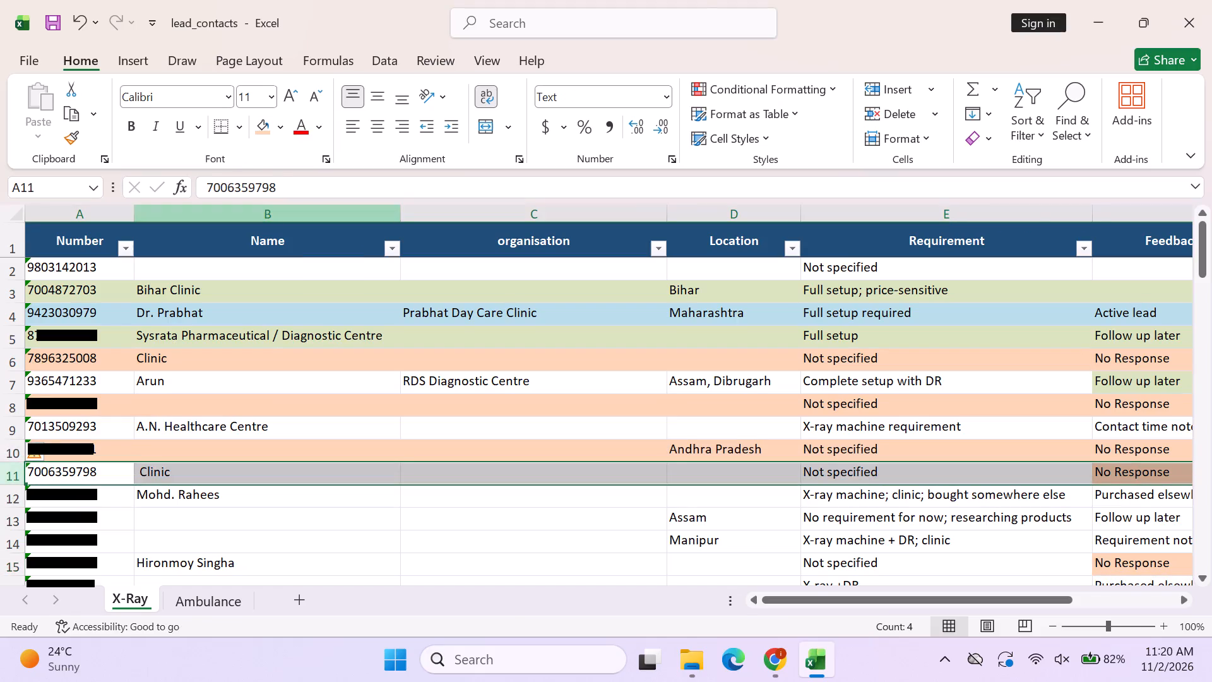
left_click(265, 135)
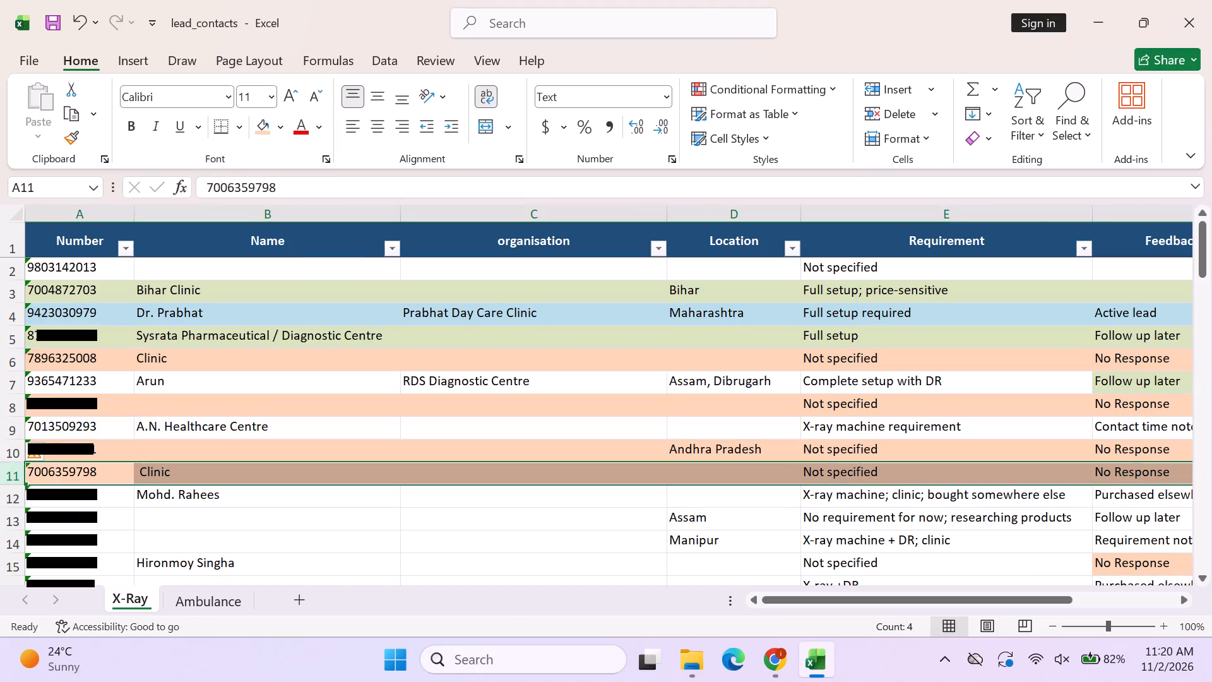
left_click(11, 564)
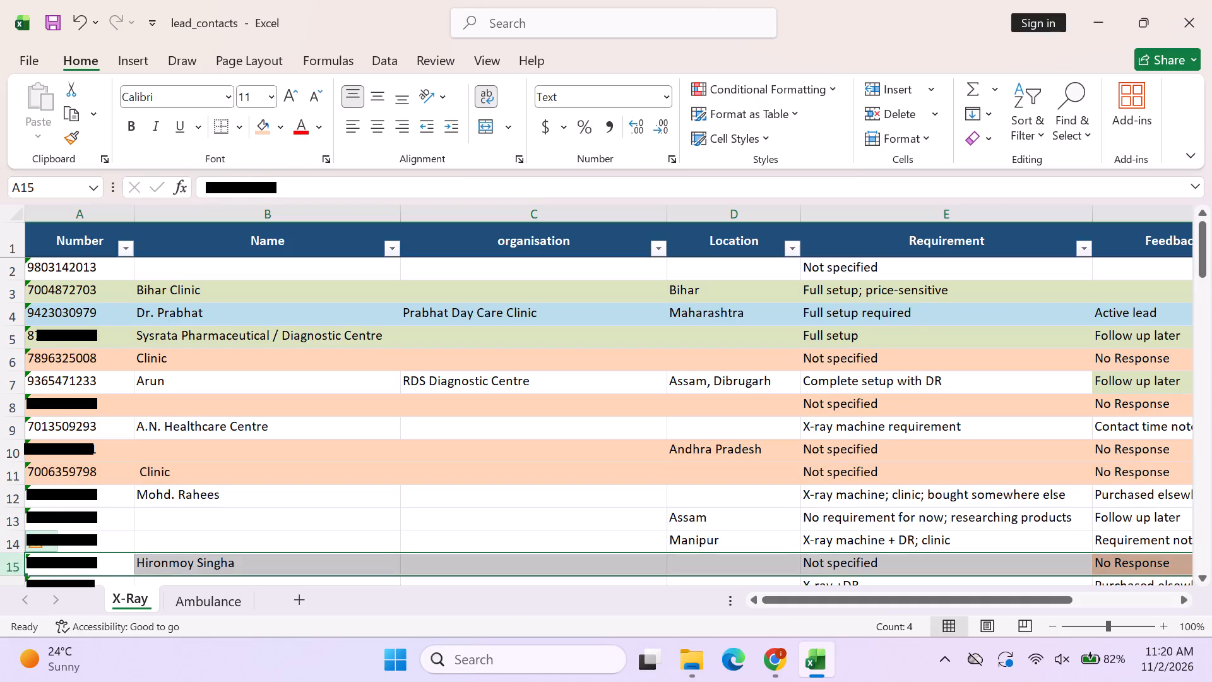
left_click(261, 126)
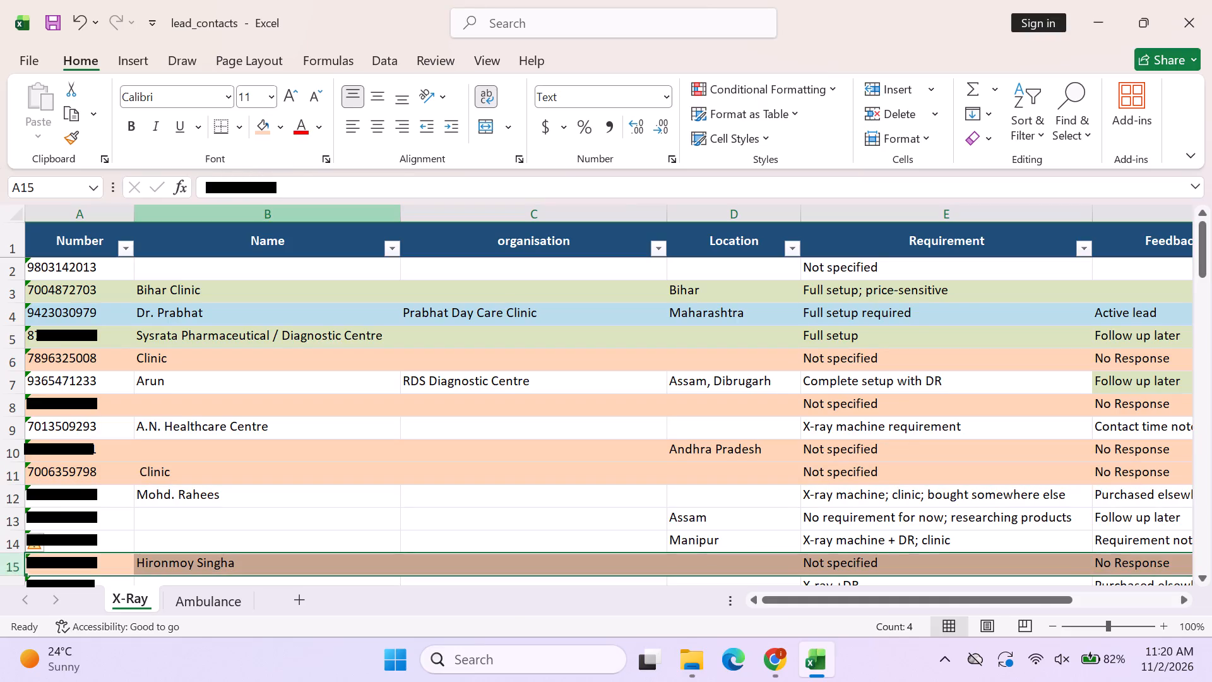
Fill the whole of row 13, marked "Follow up later", with light green.
left_click(6, 518)
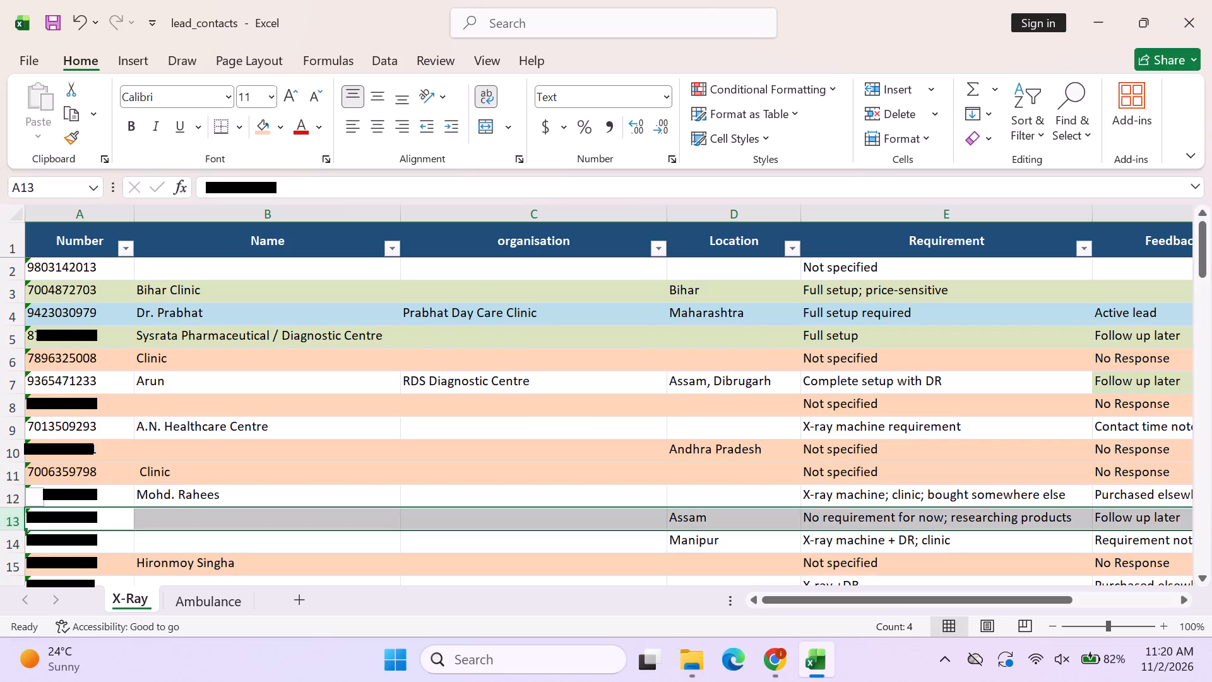
left_click(278, 126)
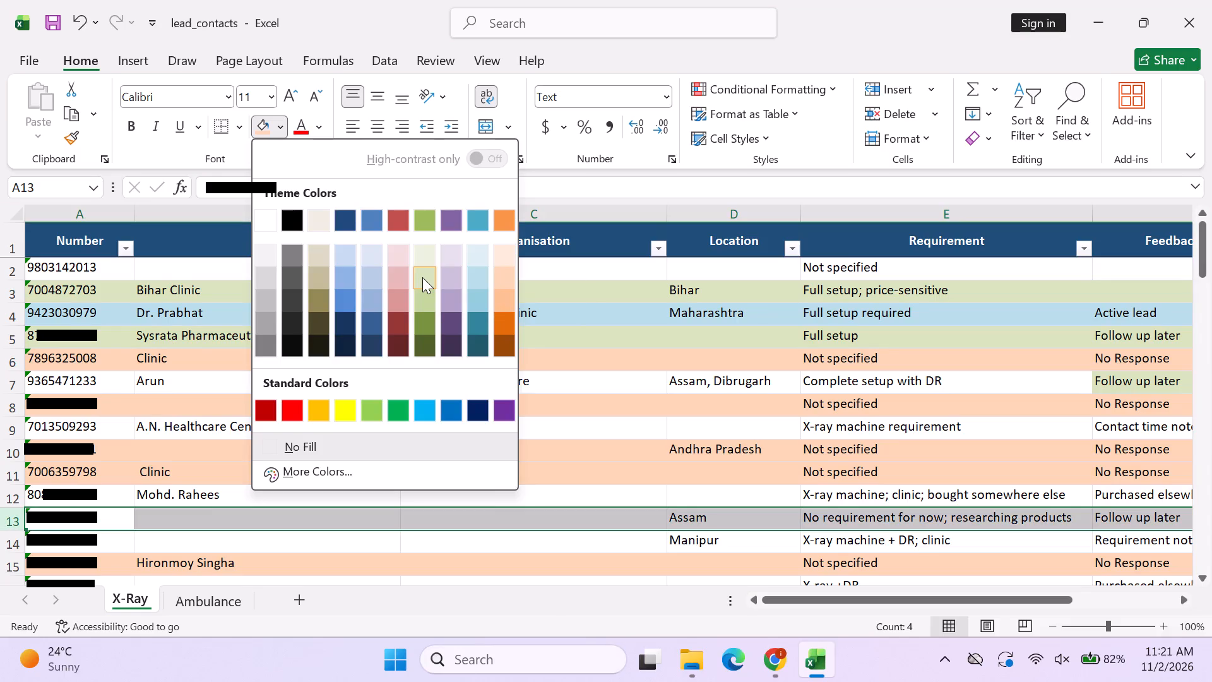
left_click(422, 277)
left_click(607, 452)
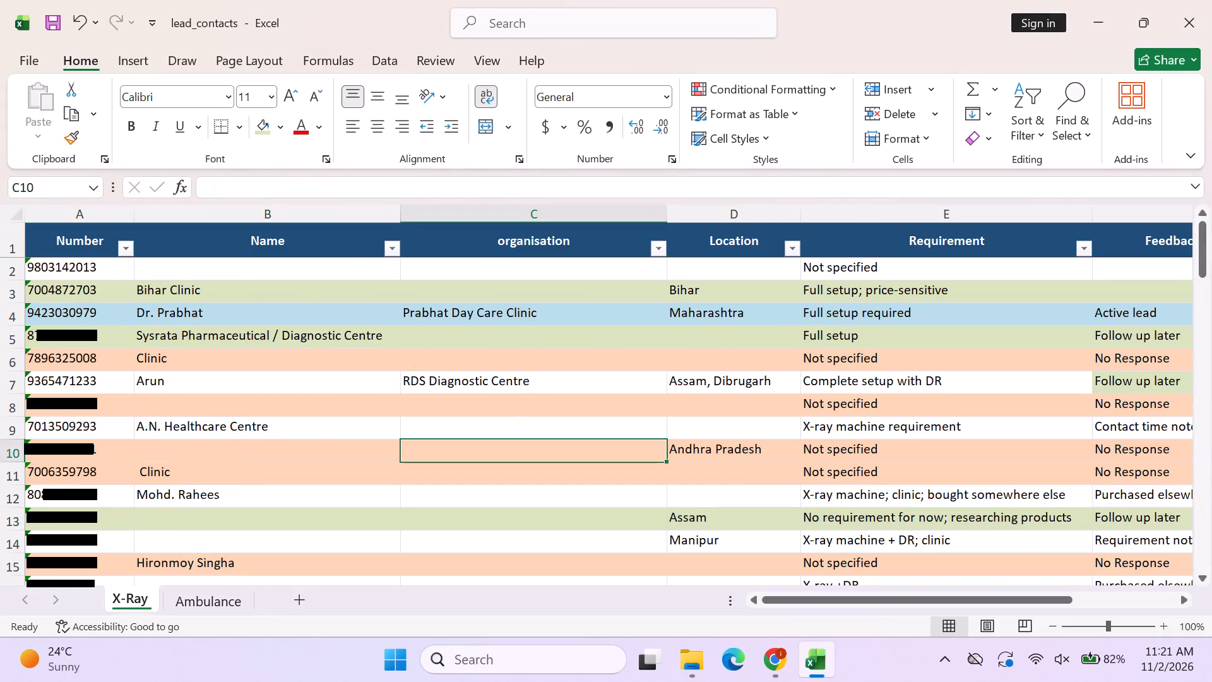
Fill the whole of row 12, the lead that purchased elsewhere, with light orange.
left_click(13, 544)
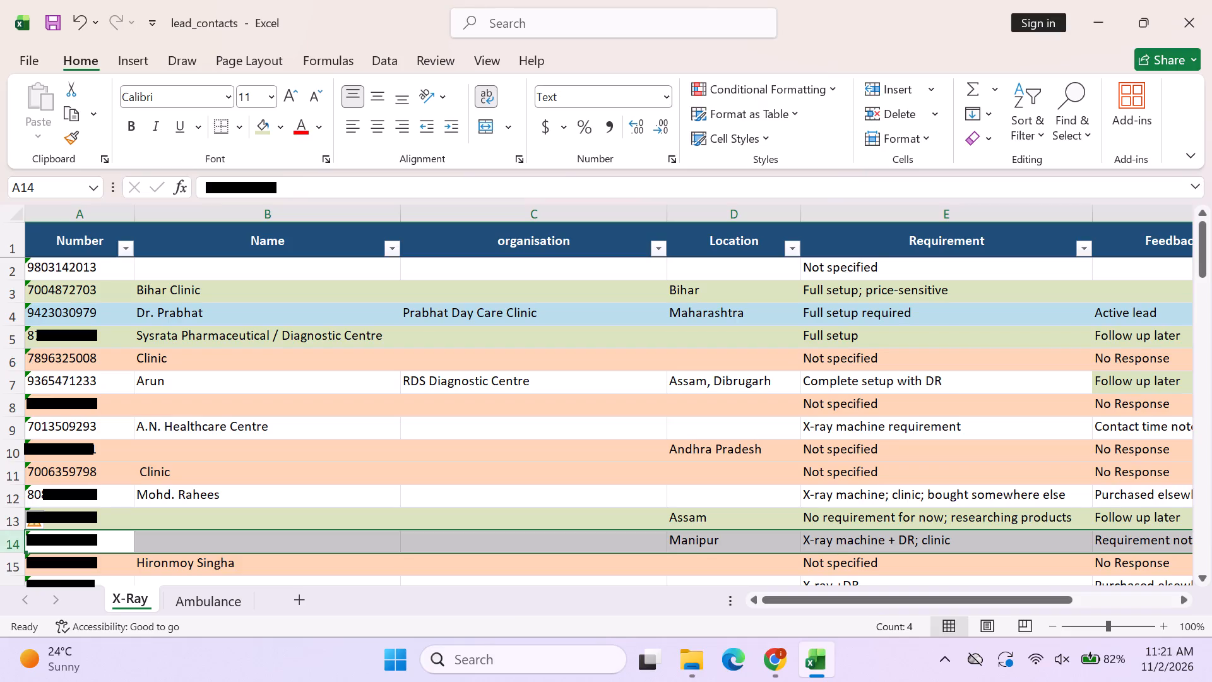
left_click(13, 497)
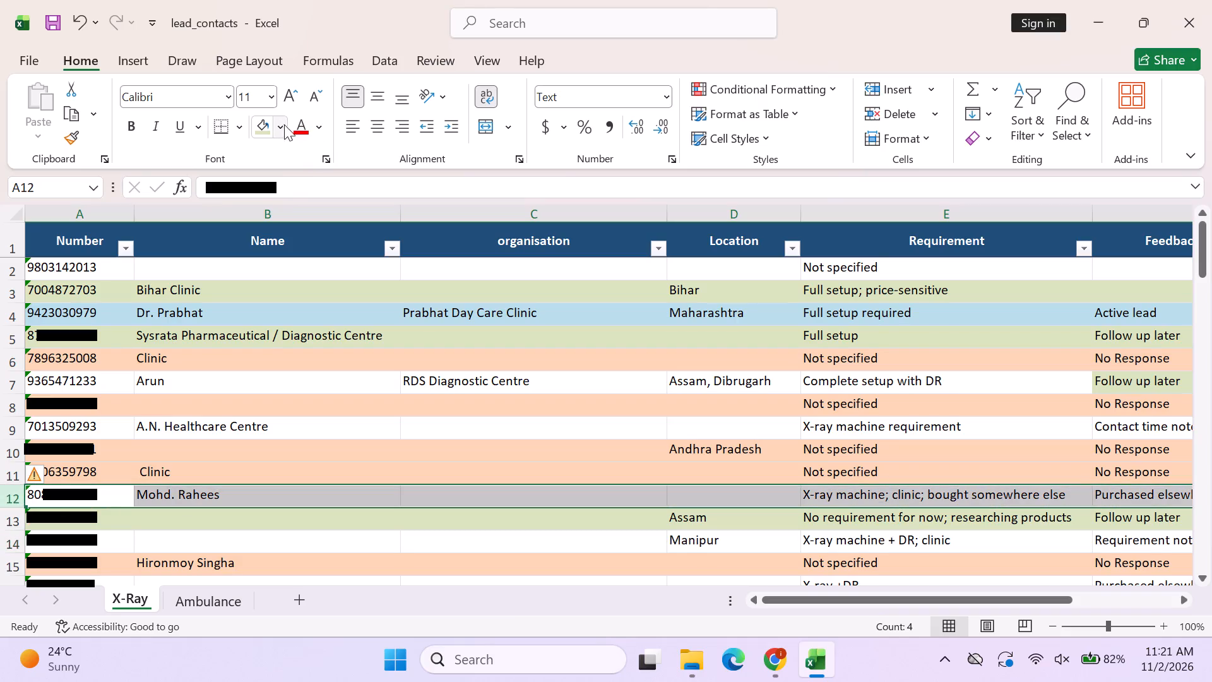
left_click(279, 125)
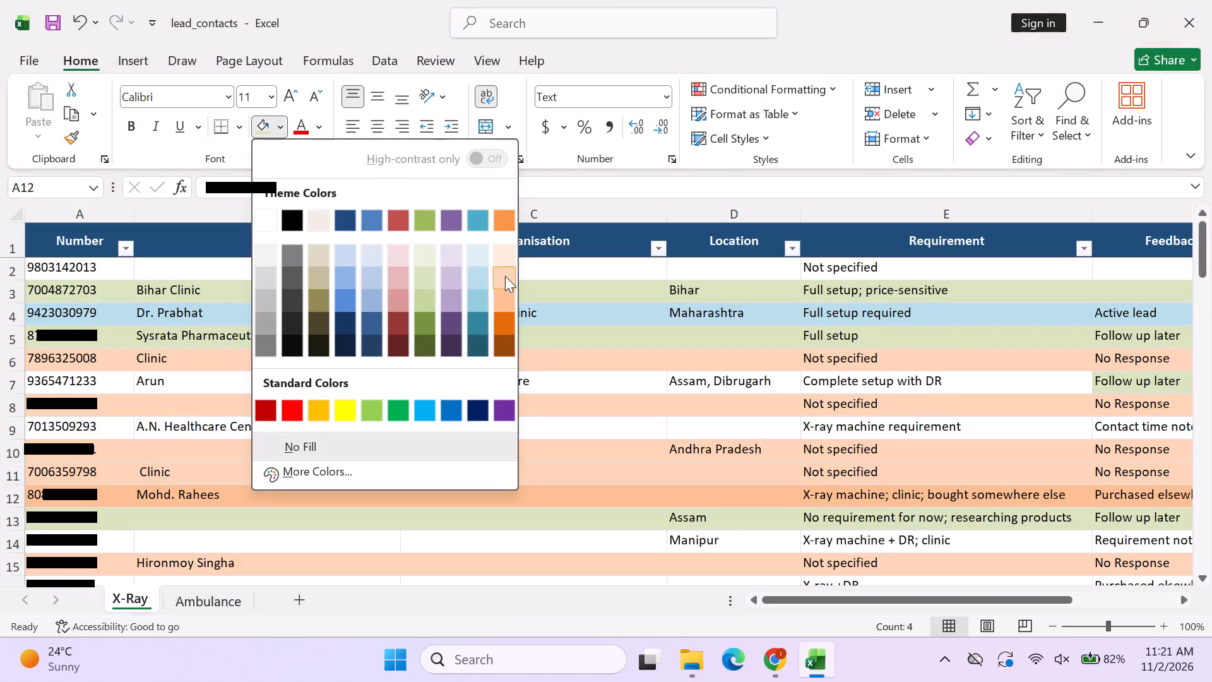
left_click(505, 276)
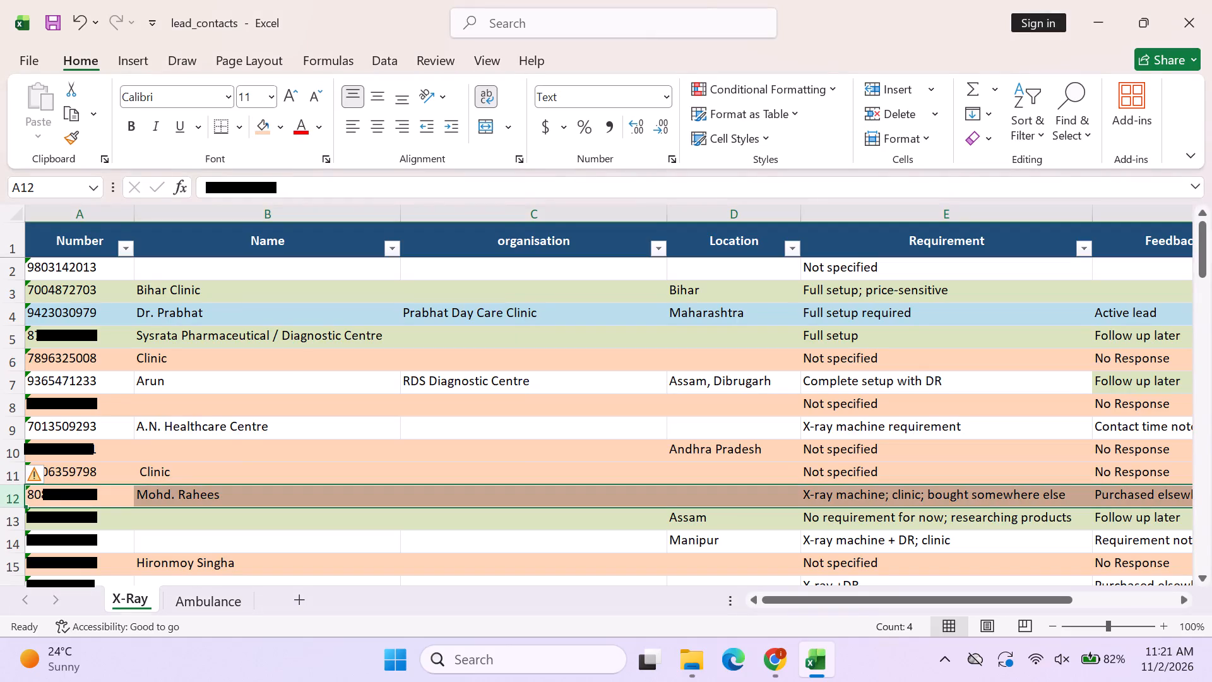
Check the feedback entries and fill the whole of row 14, the Manipur lead, with light green.
left_click_drag(836, 597, 891, 595)
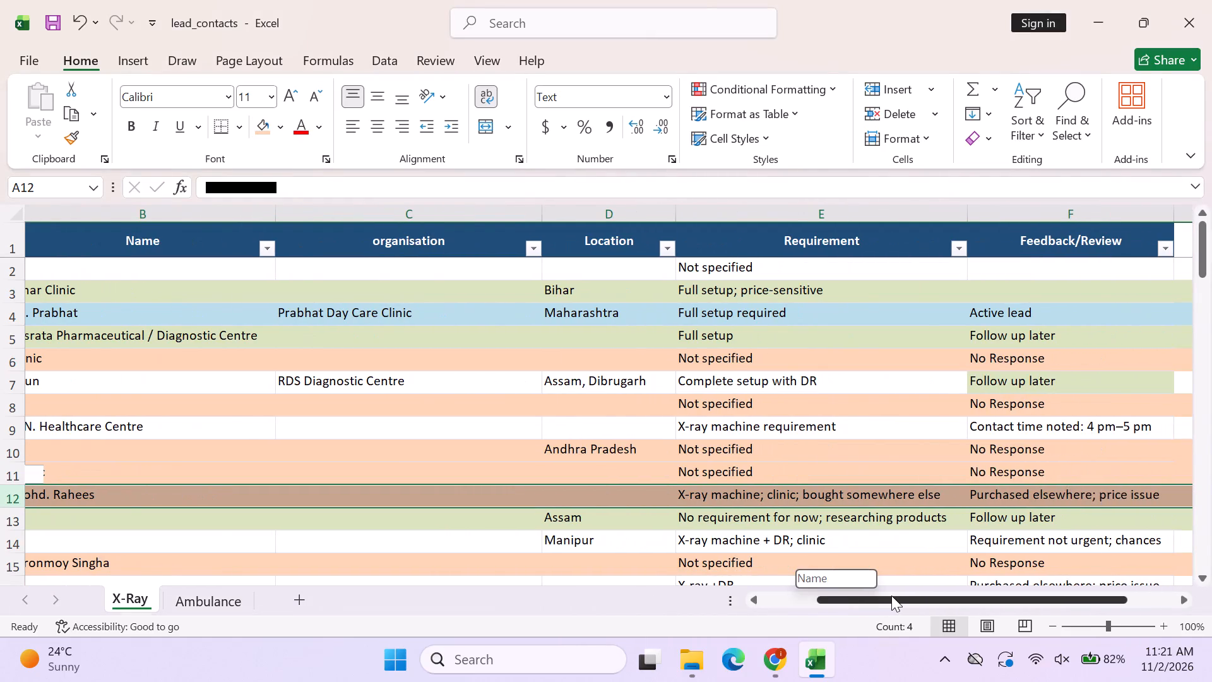
left_click_drag(891, 595, 778, 599)
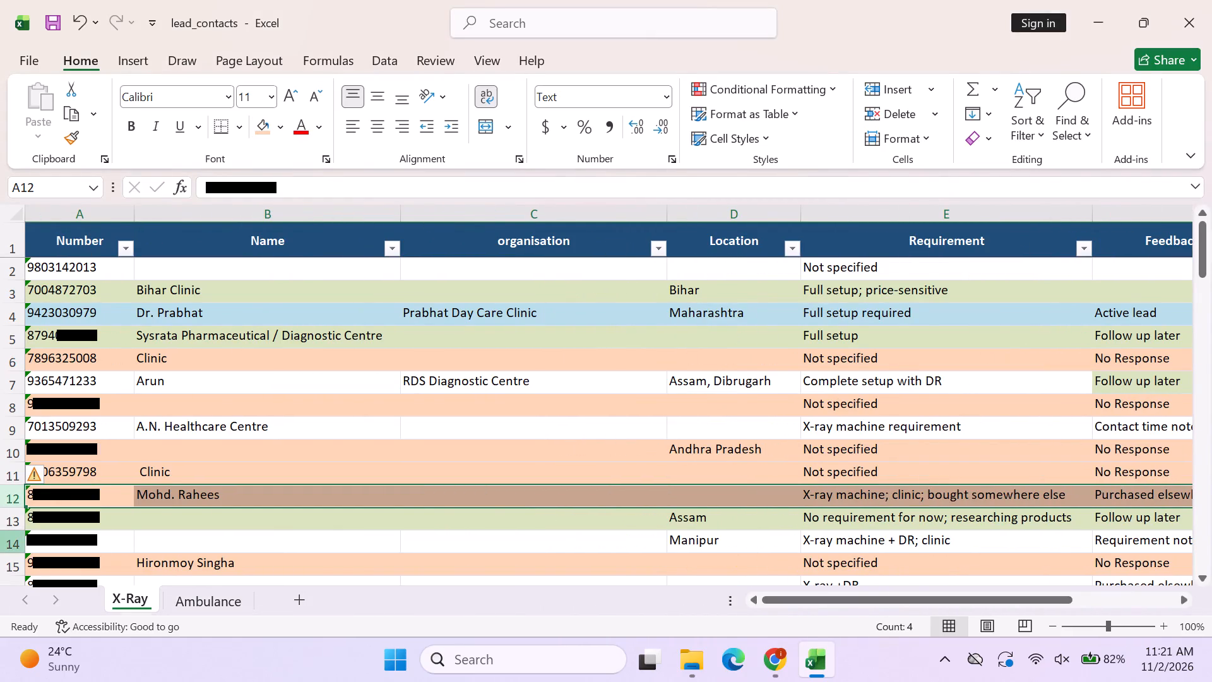
left_click(14, 547)
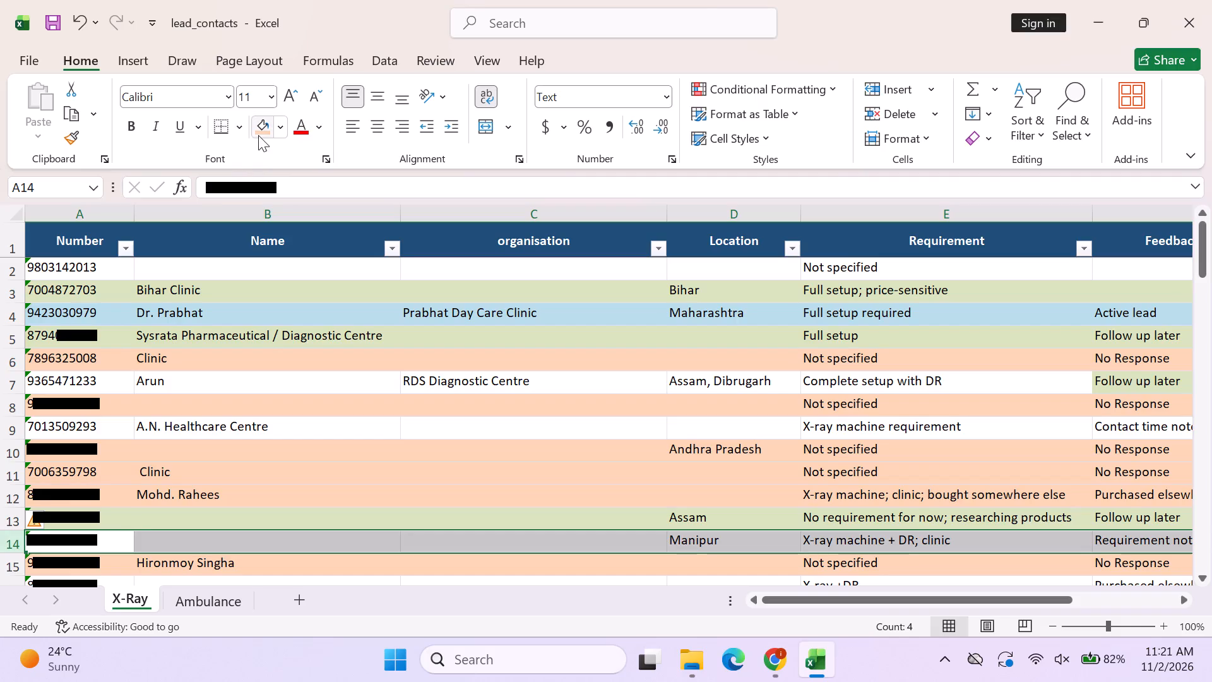
left_click(258, 135)
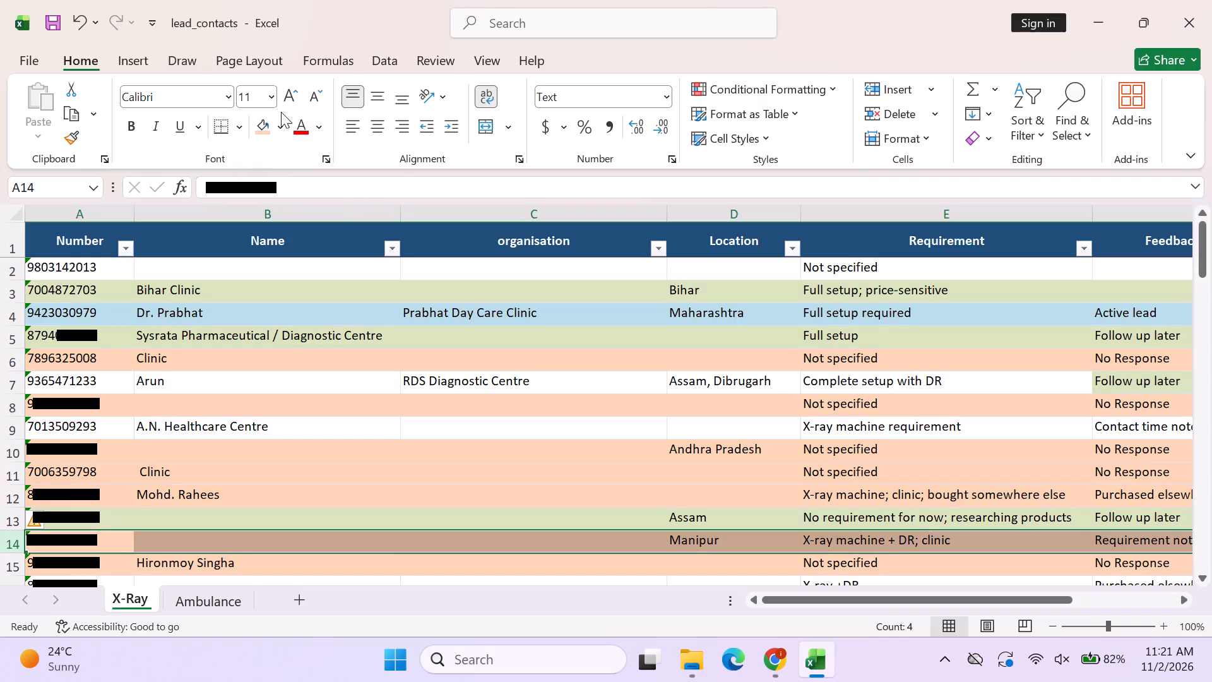
left_click(277, 131)
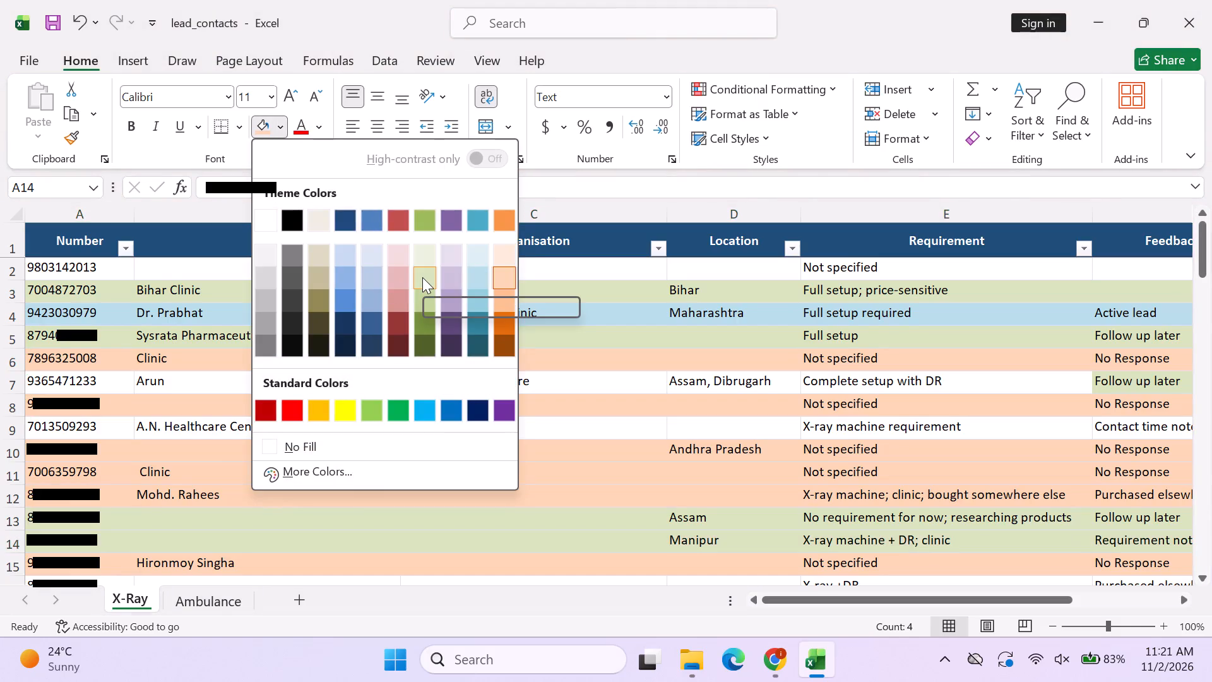
left_click(422, 277)
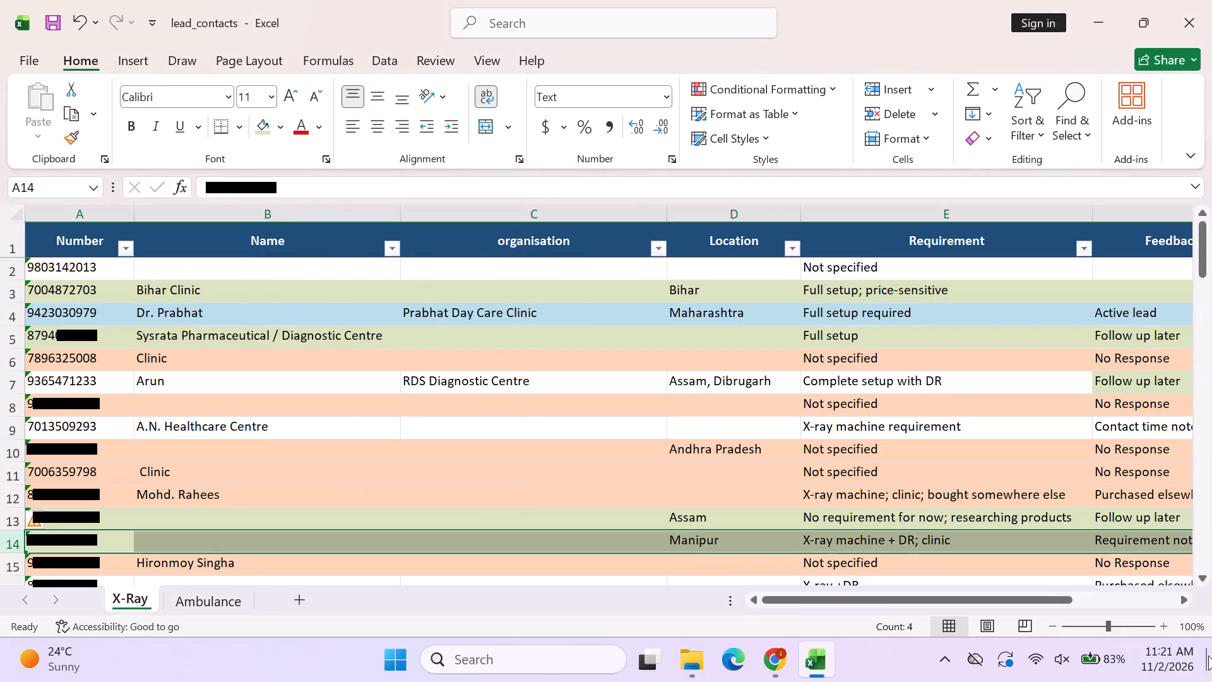
Select the Feedback/Review cell of row 14 to read its full entry.
left_click(977, 518)
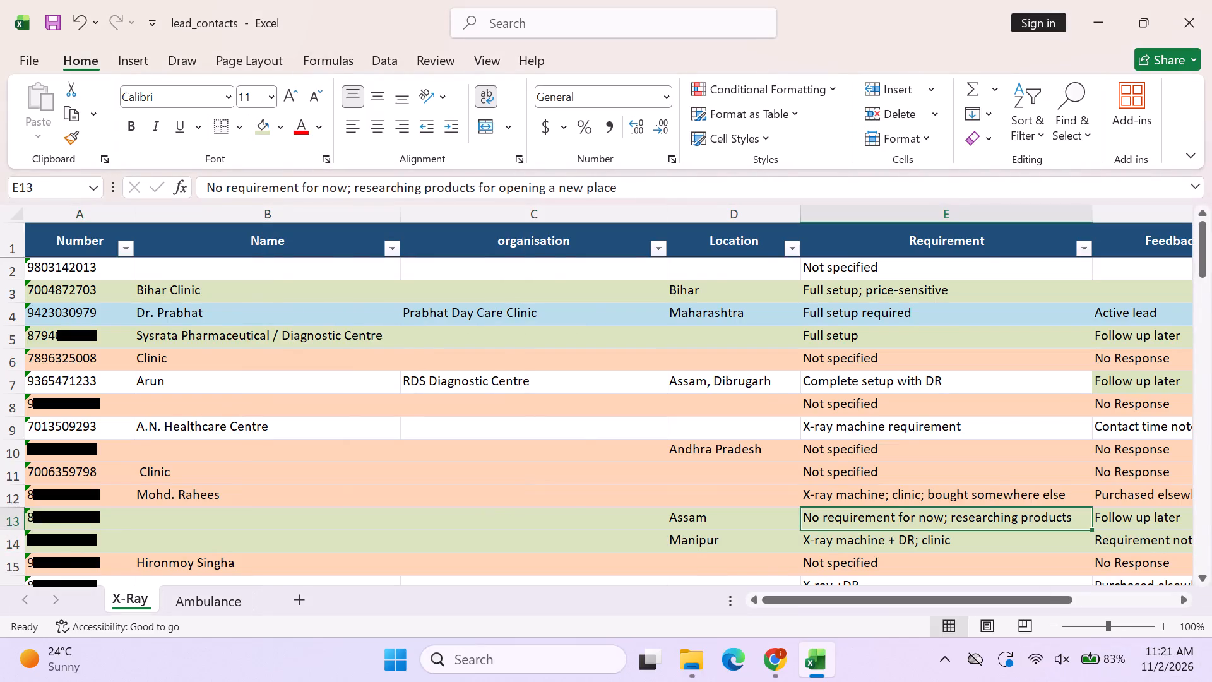
key("Right")
key("Right")
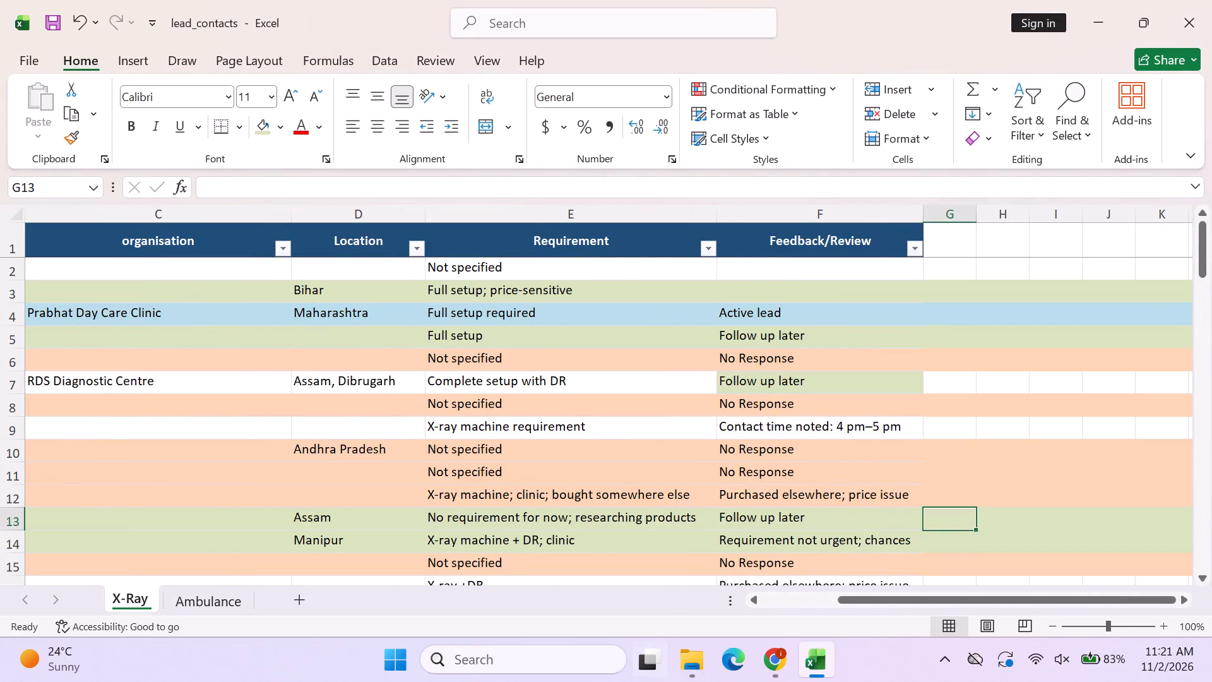
left_click(832, 537)
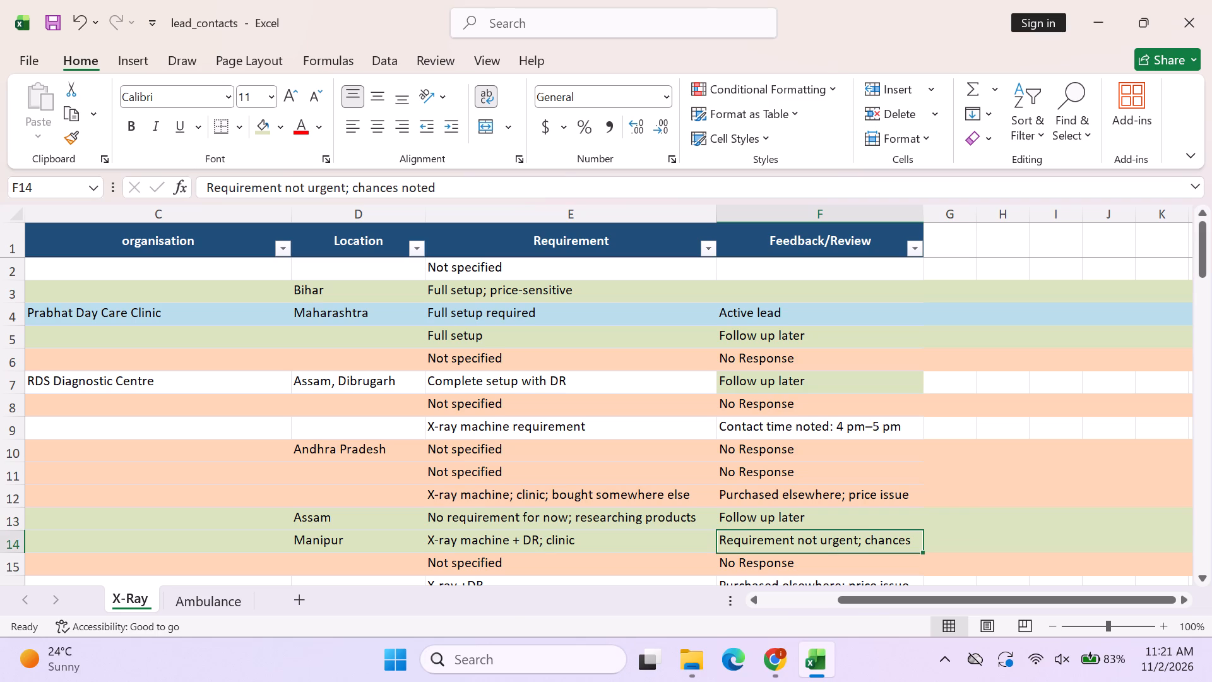
Insert "infuture" after "chances" in the Feedback/Review cell of row 14, the Manipur lead.
double_click(816, 545)
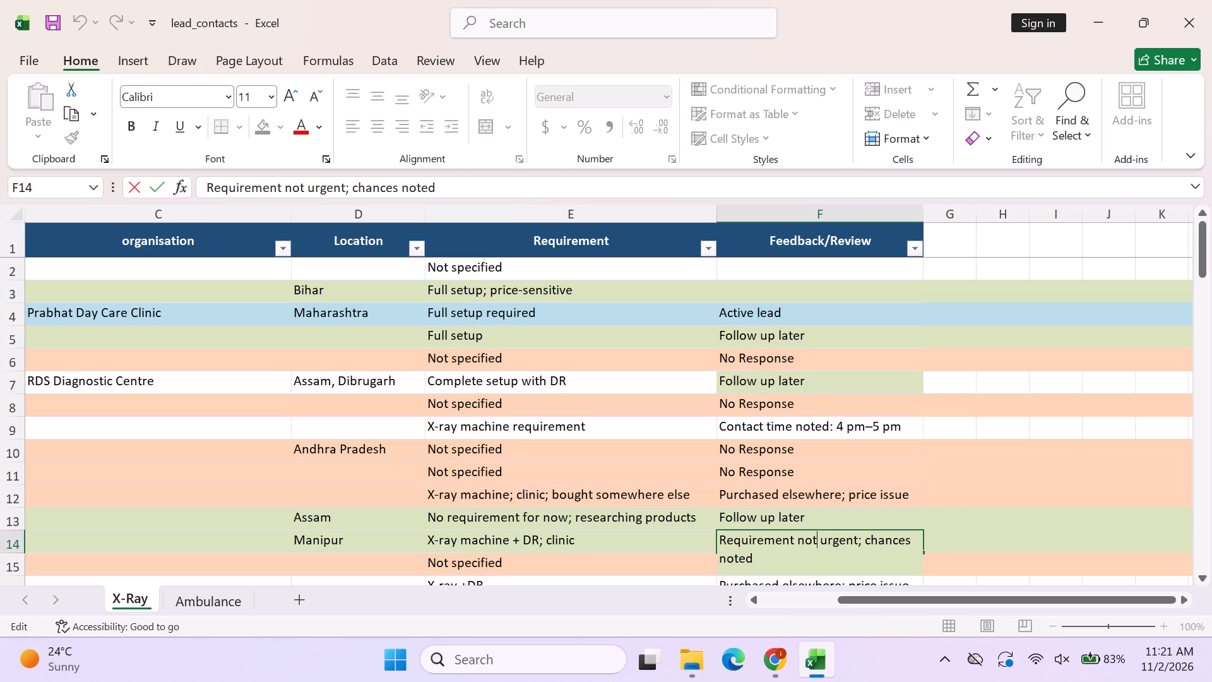
left_click(918, 539)
key("space")
type("in")
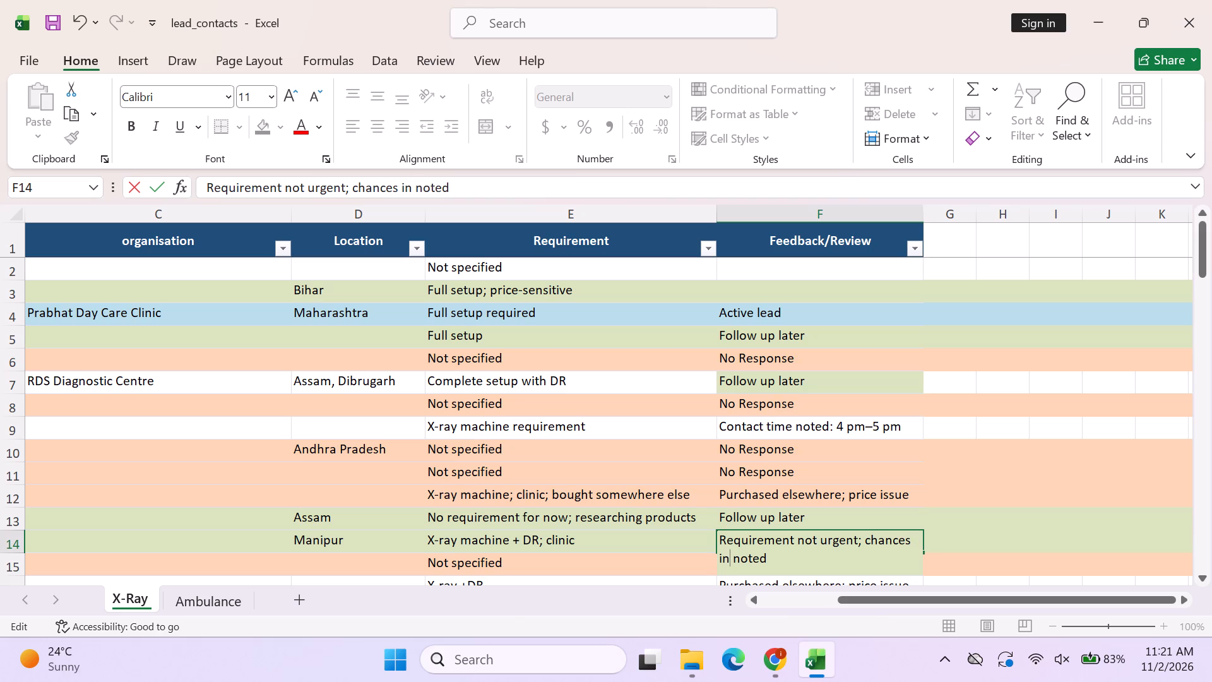
type("future")
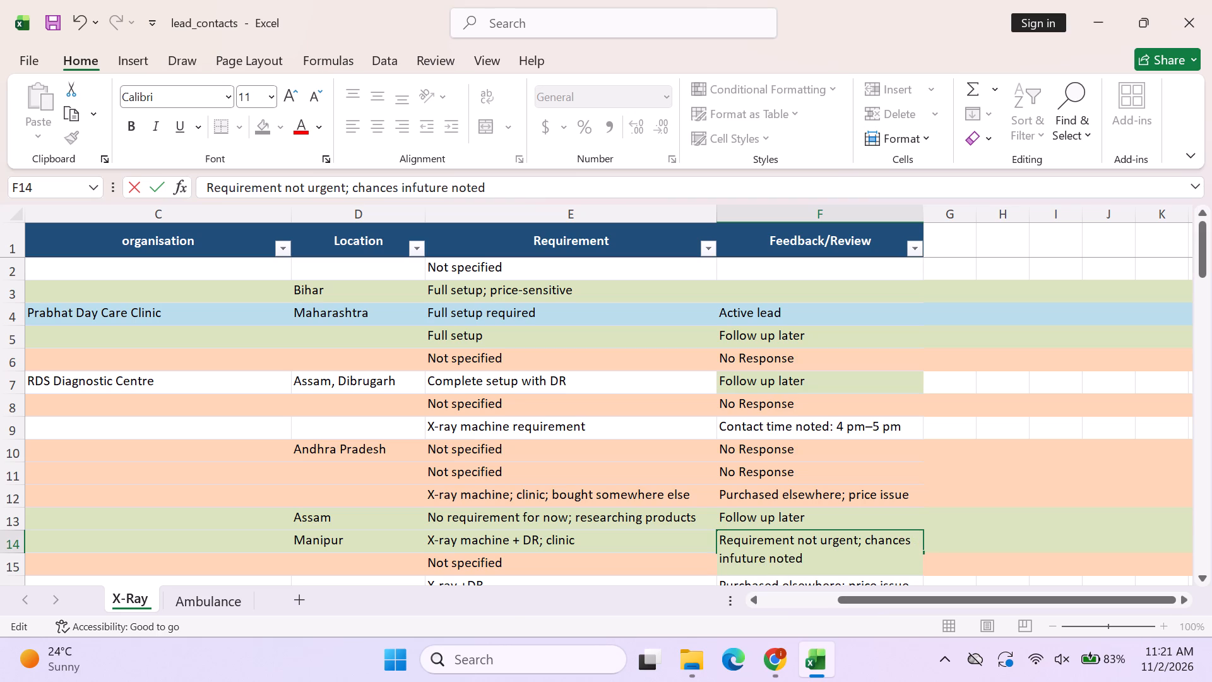
left_click(1031, 534)
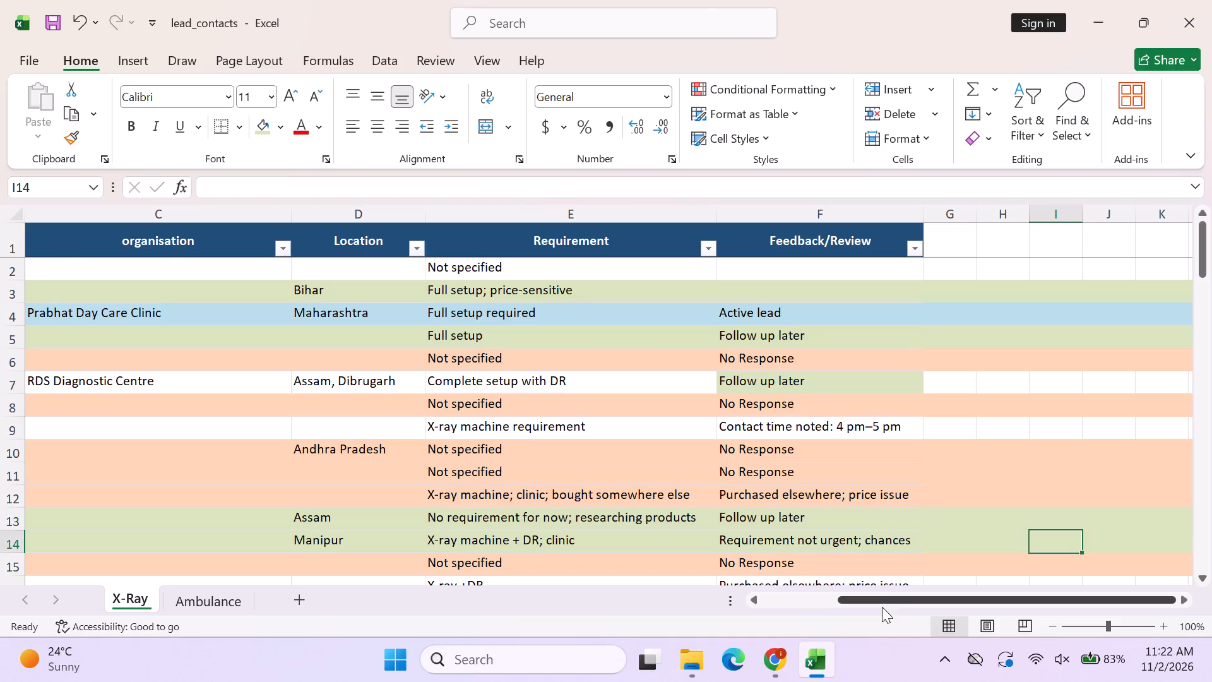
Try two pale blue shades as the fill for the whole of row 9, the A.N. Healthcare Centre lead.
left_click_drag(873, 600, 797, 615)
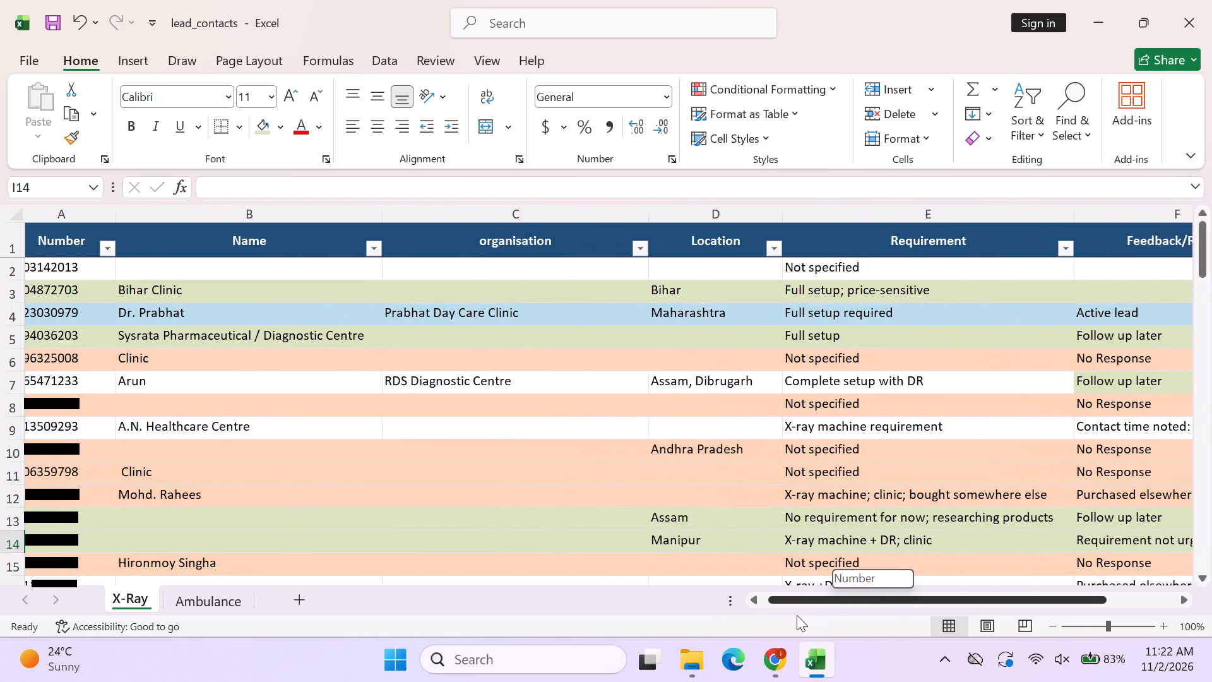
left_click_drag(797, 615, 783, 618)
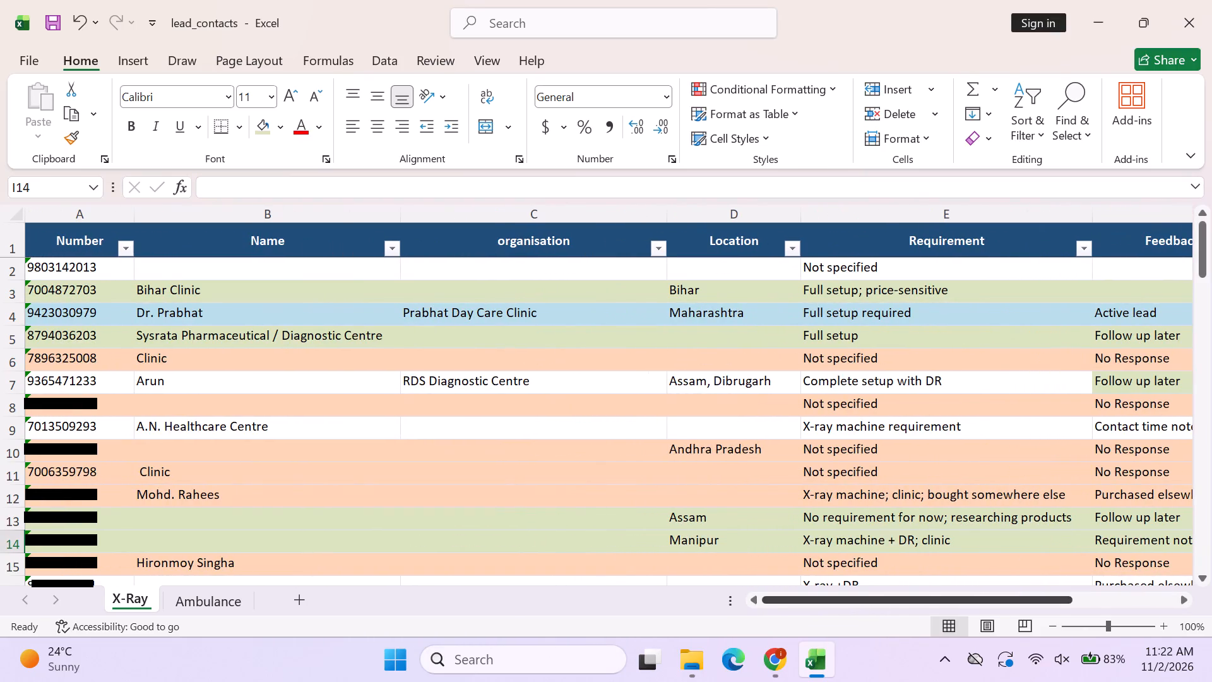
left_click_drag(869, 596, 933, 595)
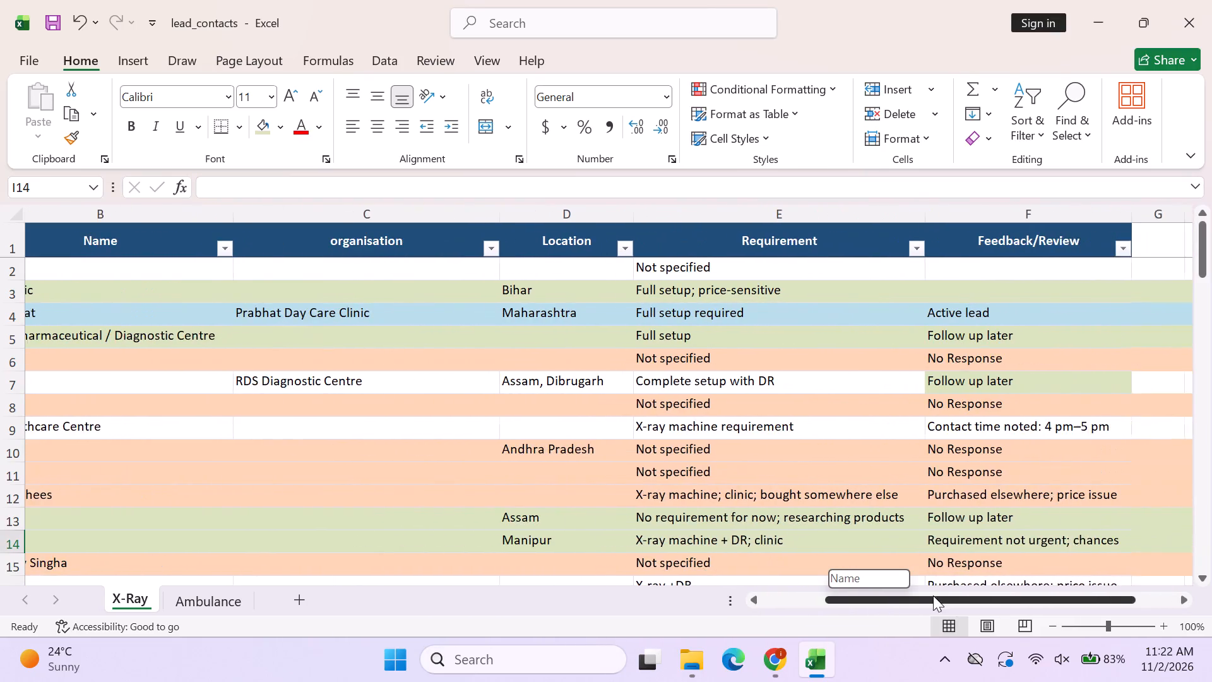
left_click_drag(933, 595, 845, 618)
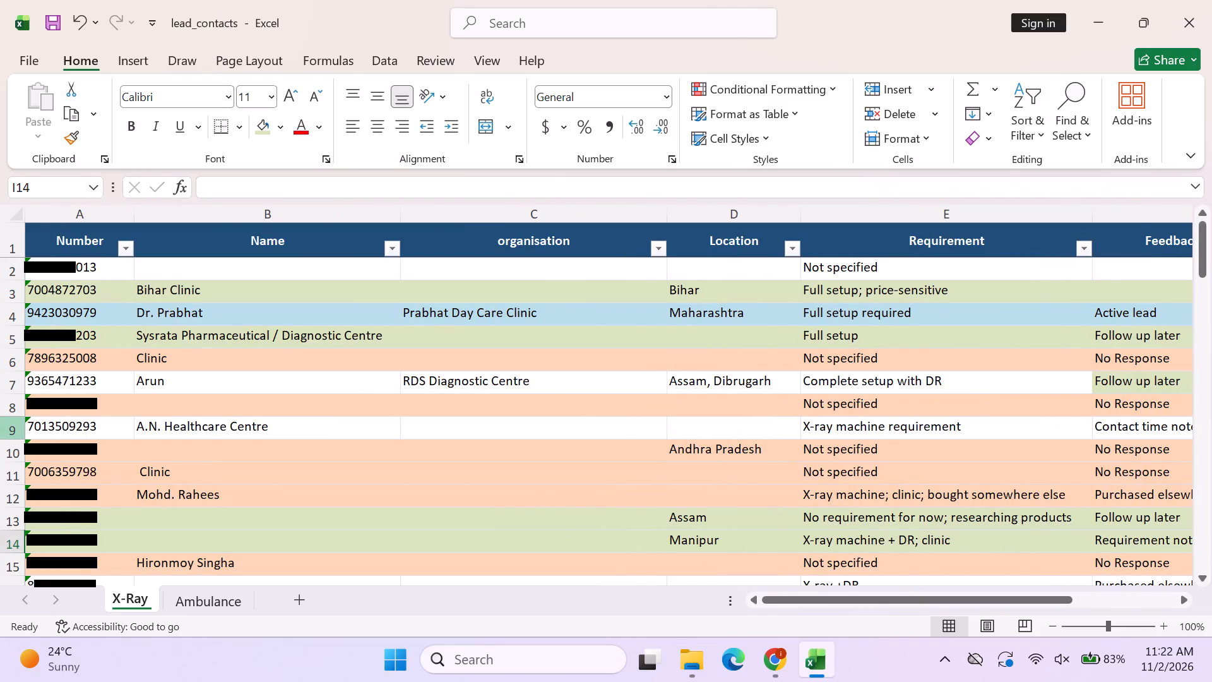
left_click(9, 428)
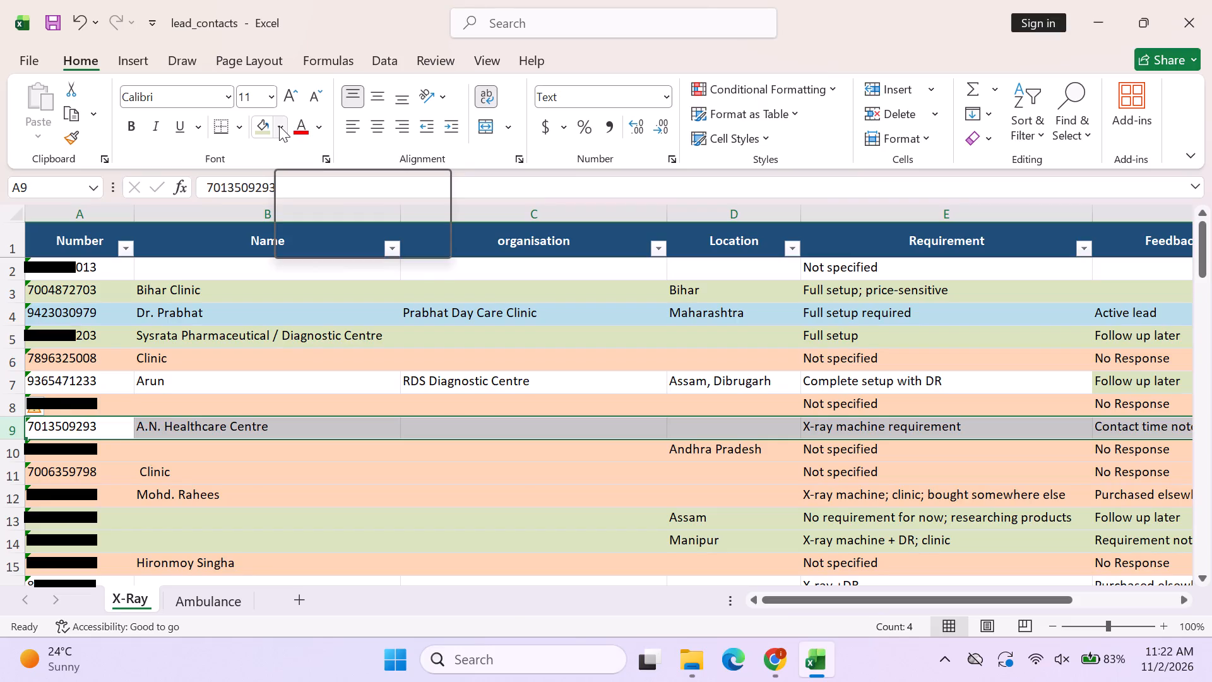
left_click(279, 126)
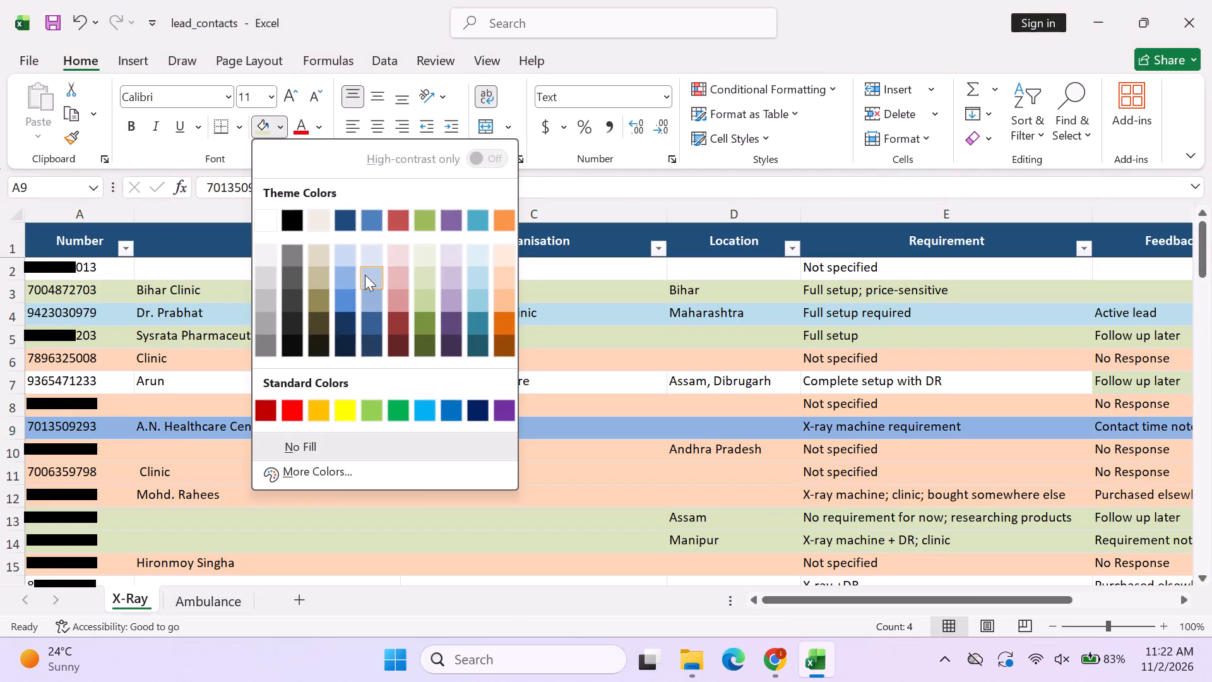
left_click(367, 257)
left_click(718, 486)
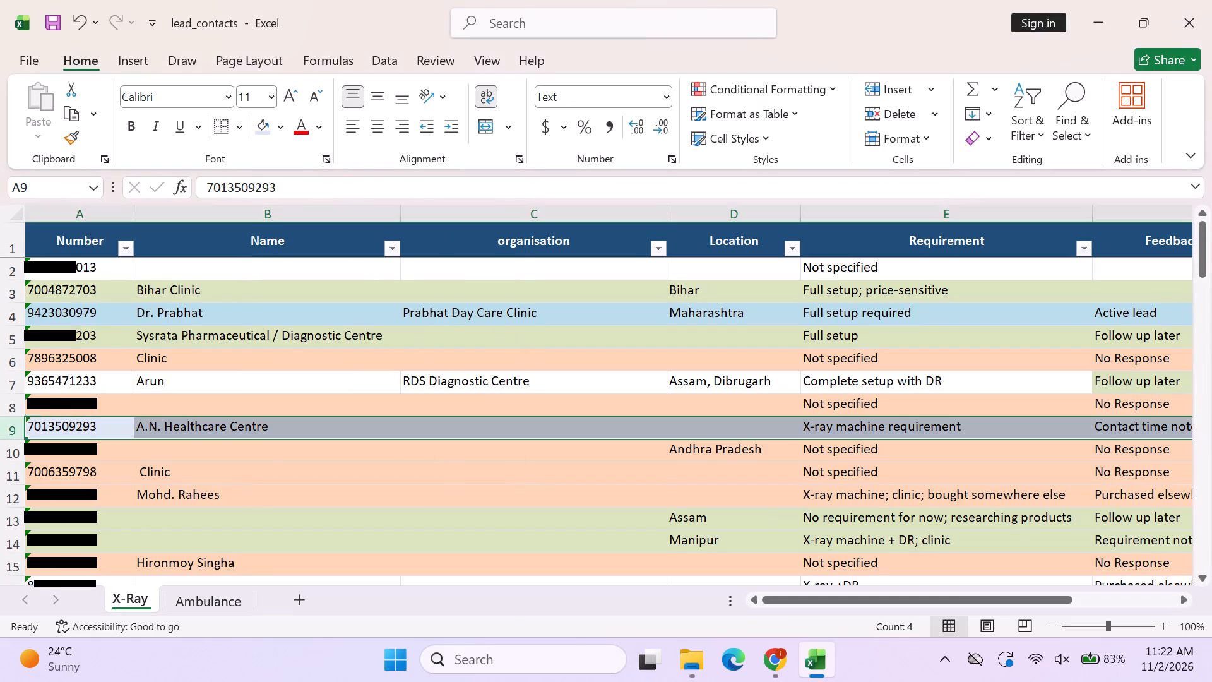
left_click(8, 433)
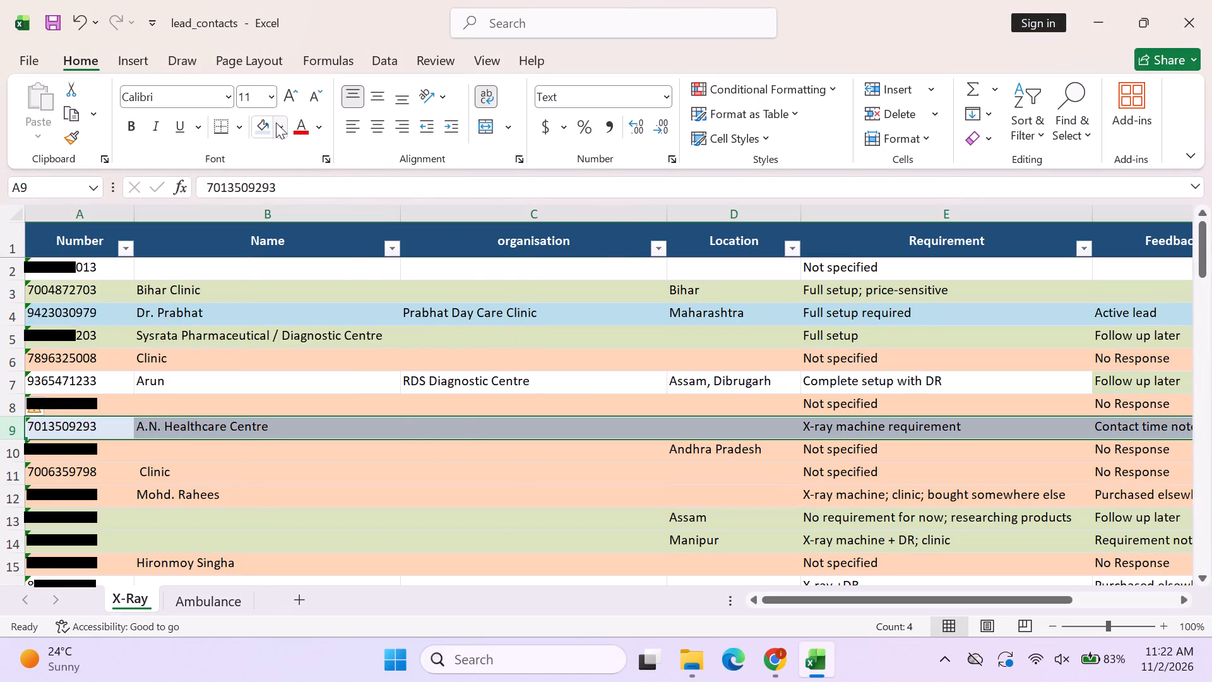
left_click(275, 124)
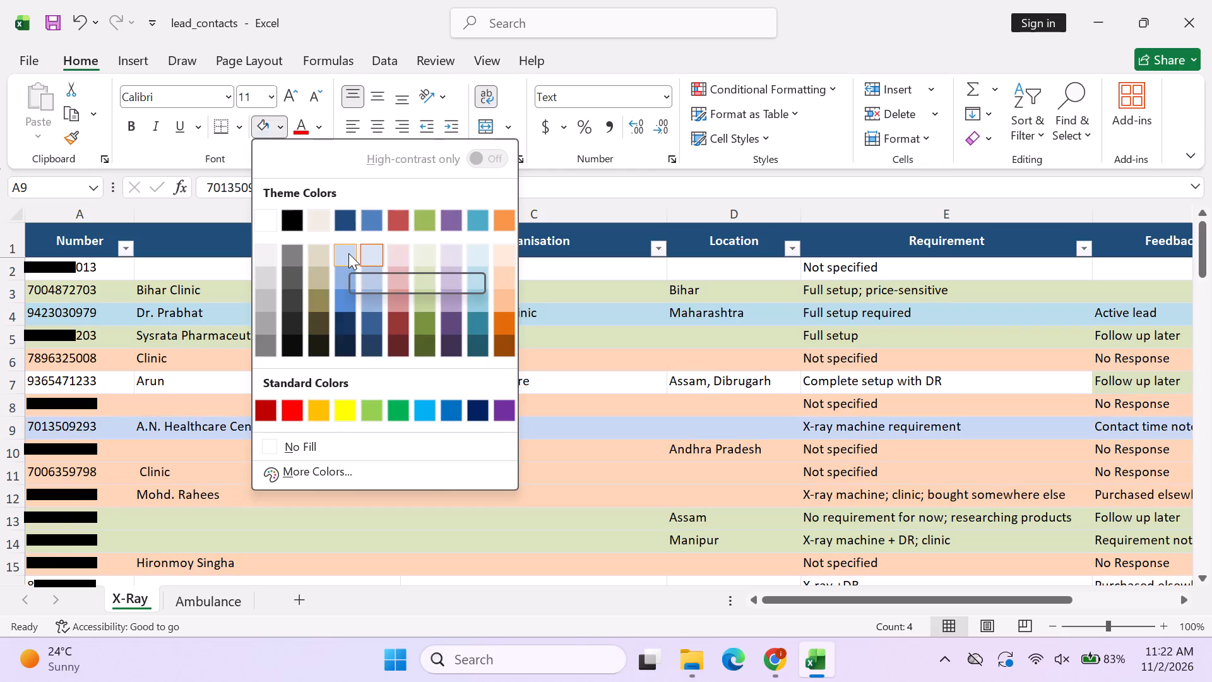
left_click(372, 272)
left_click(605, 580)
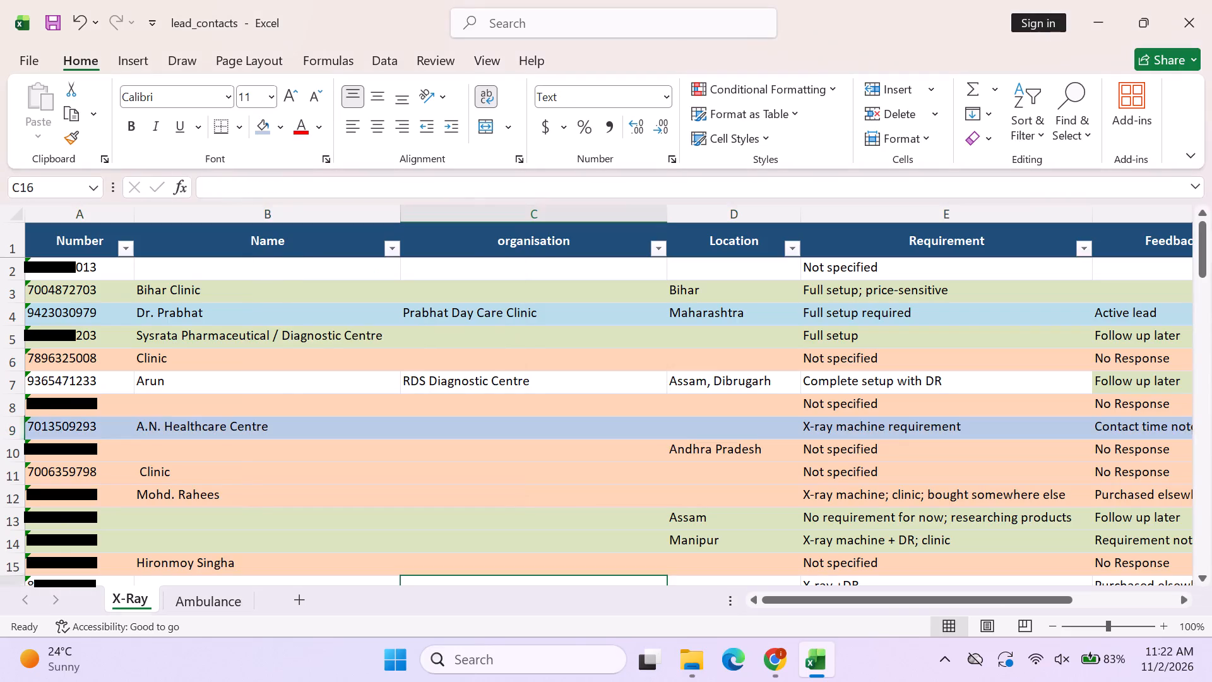
Fill the whole of row 9, the A.N. Healthcare Centre lead, with the same light aqua as row 4.
left_click(888, 431)
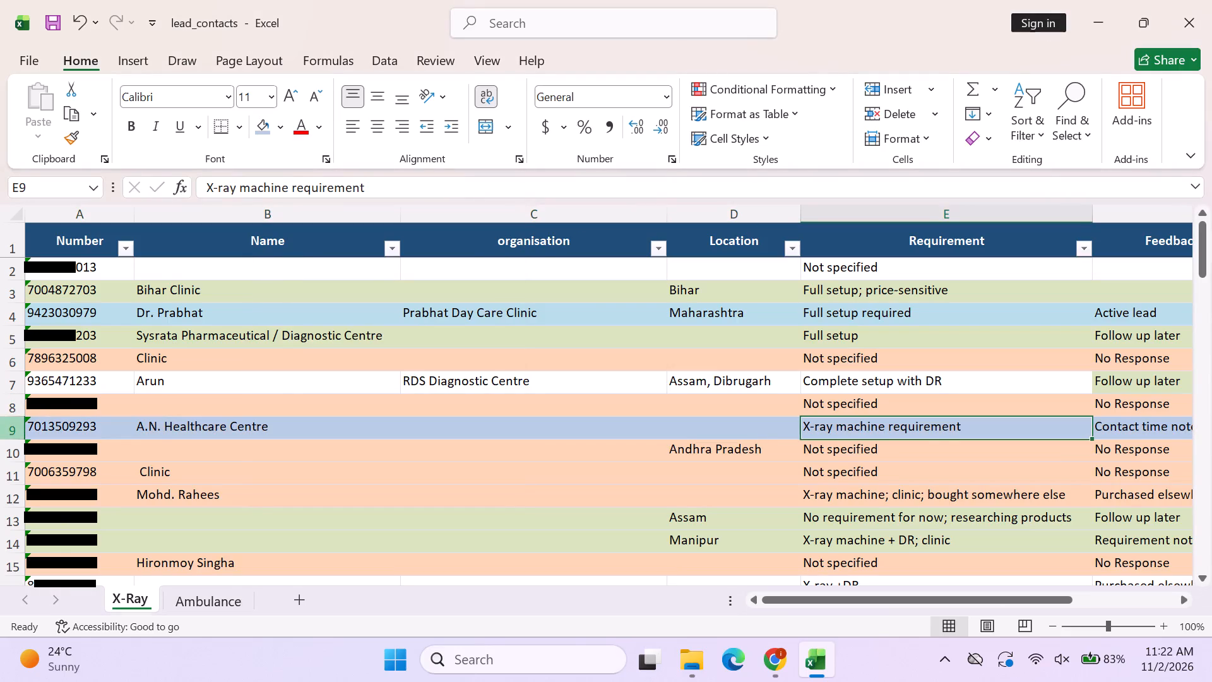
left_click(7, 430)
left_click(280, 122)
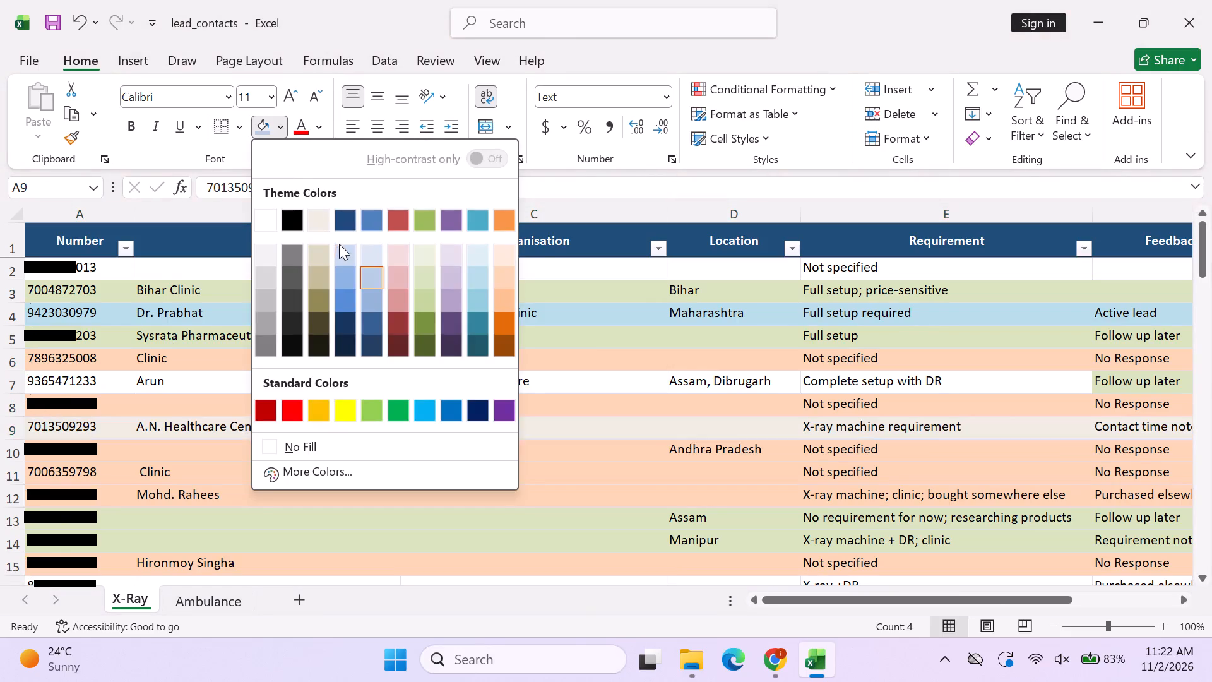
left_click(473, 275)
left_click(487, 411)
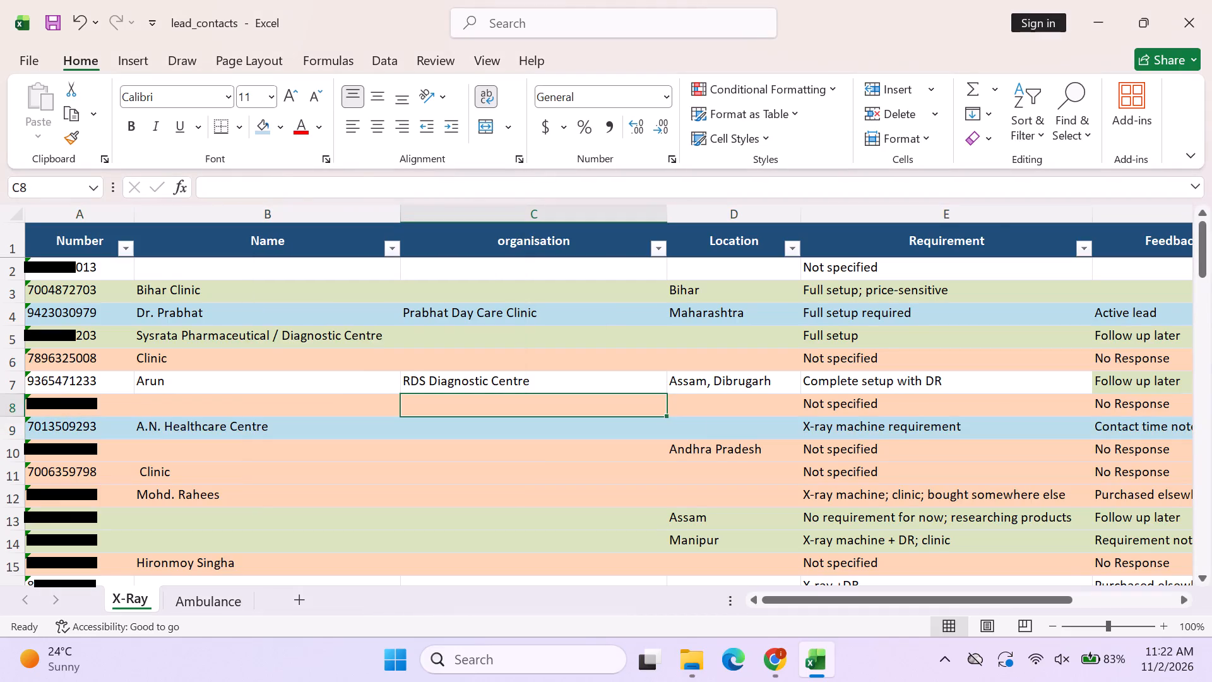
Replace the contact-time note in the Feedback/Review cell of row 9 with "Follow up later".
left_click(831, 429)
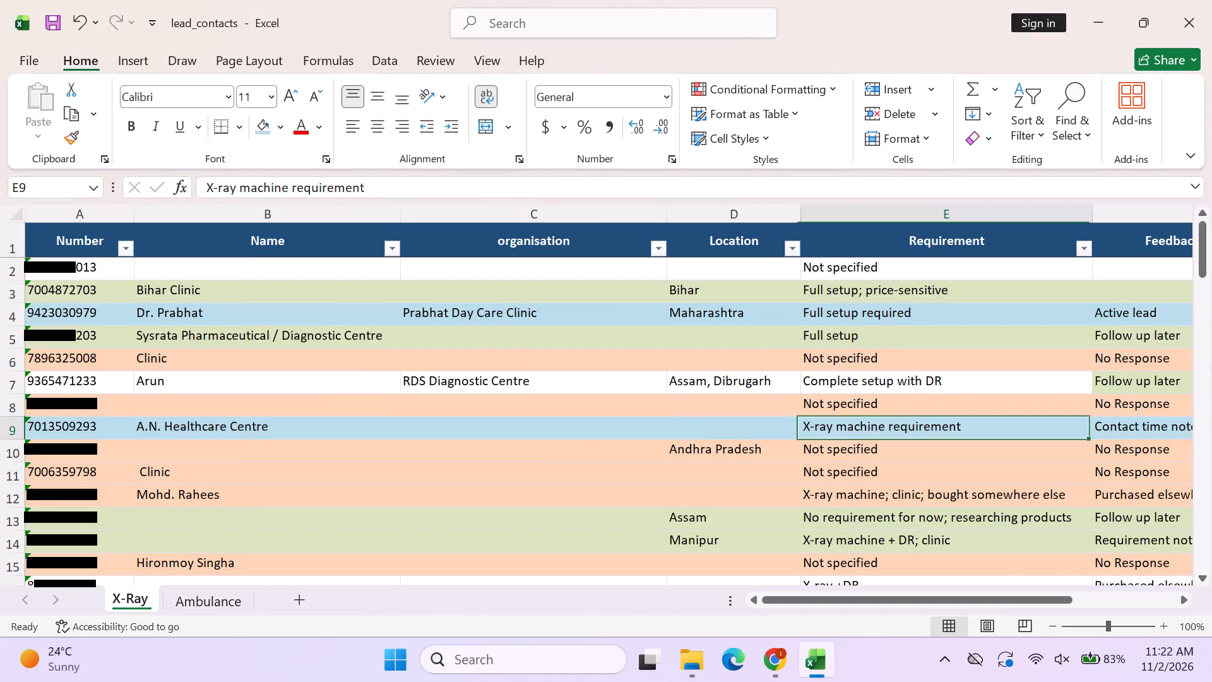
key("Right")
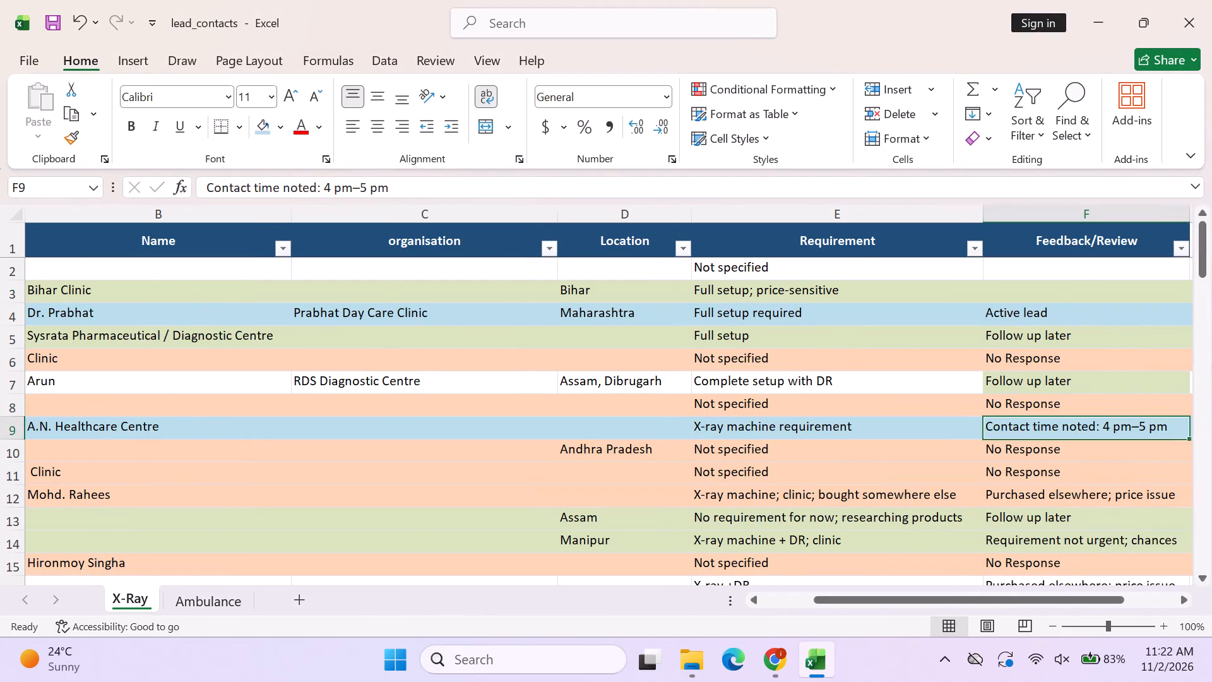
double_click(1019, 431)
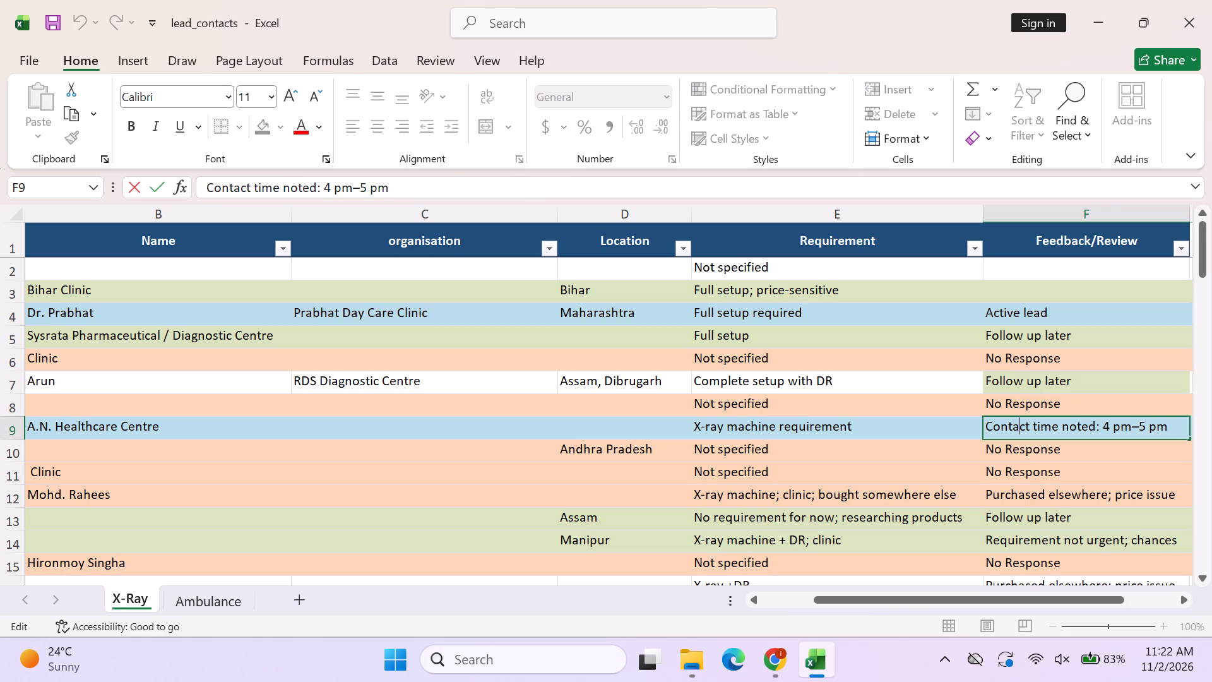
left_click(1165, 425)
key("BackSpace")
key("BackSpace")
key("BackSpace")
key("BackSpace")
key("BackSpace")
key("BackSpace")
key("BackSpace")
key("BackSpace")
key("BackSpace")
key("BackSpace")
key("BackSpace")
key("BackSpace")
key("BackSpace")
key("BackSpace")
key("BackSpace")
key("BackSpace")
key("BackSpace")
key("BackSpace")
key("BackSpace")
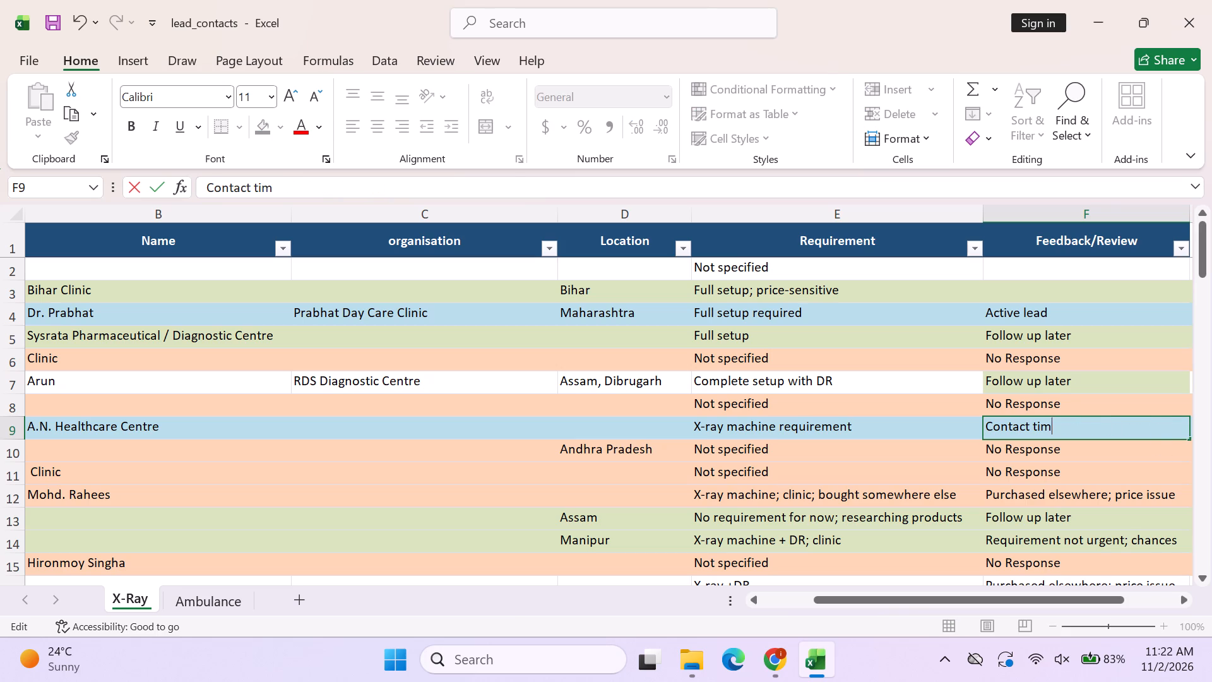
key("BackSpace")
key("BackSpace")
key("BackSpace")
key("BackSpace")
key("BackSpace")
key("BackSpace")
key("BackSpace")
key("BackSpace")
key("BackSpace")
key("BackSpace")
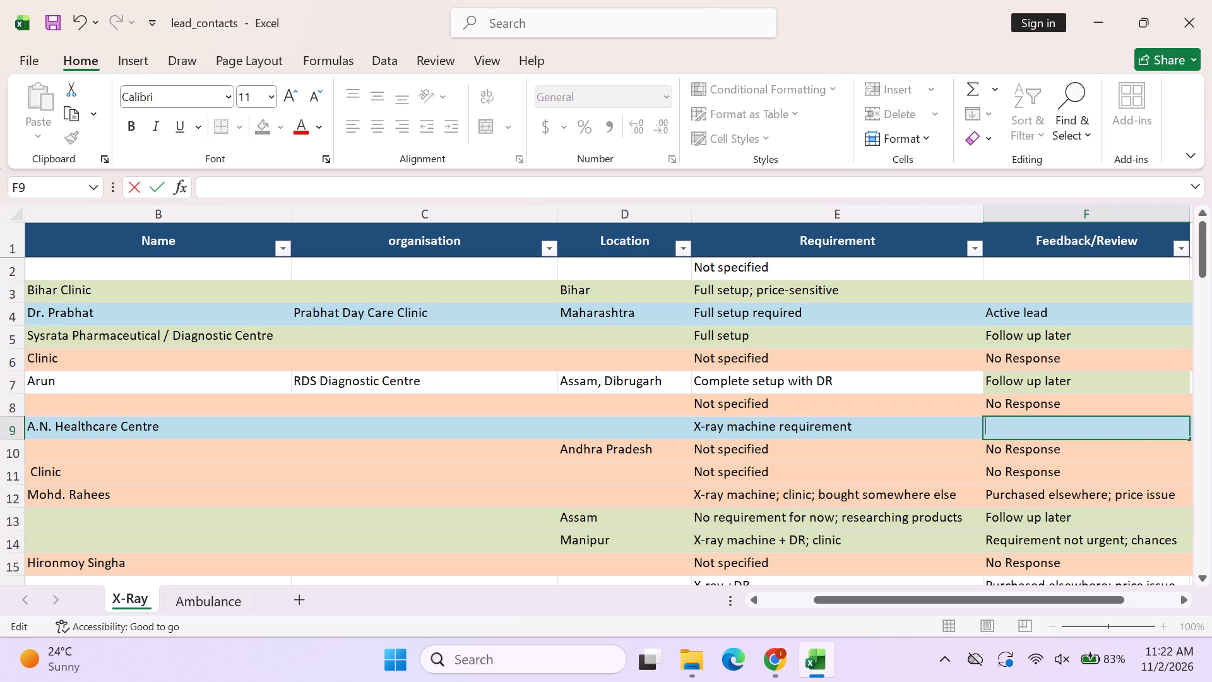
key("f")
type("oll")
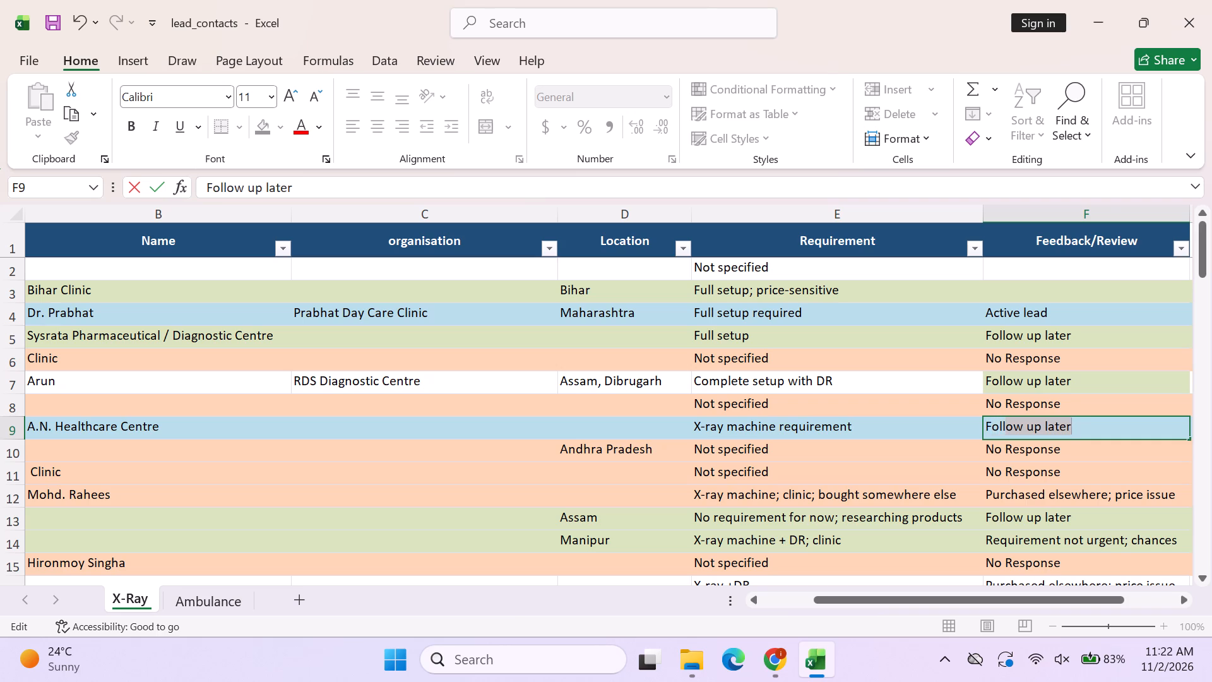
left_click(1066, 472)
Shorten the Feedback/Review entry of row 9, the A.N. Healthcare Centre lead, to "Follow up".
double_click(1082, 426)
key("BackSpace")
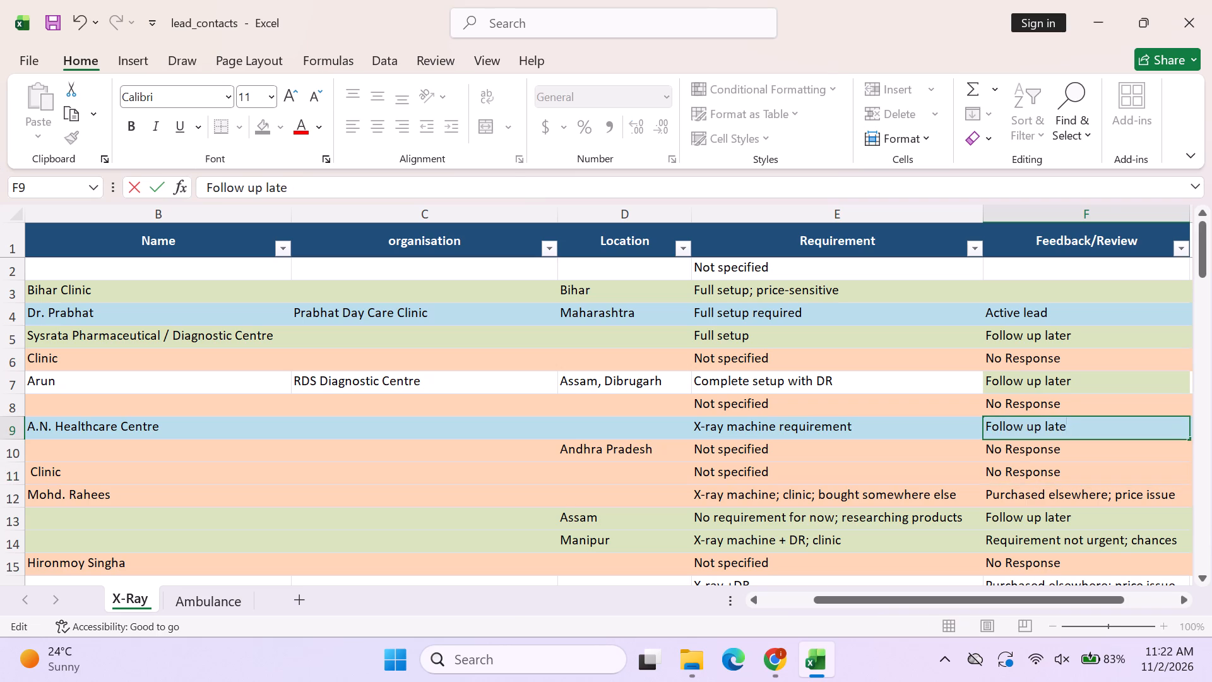
key("BackSpace")
key("BackSpace")
key("BackSpace")
key("BackSpace")
key("BackSpace")
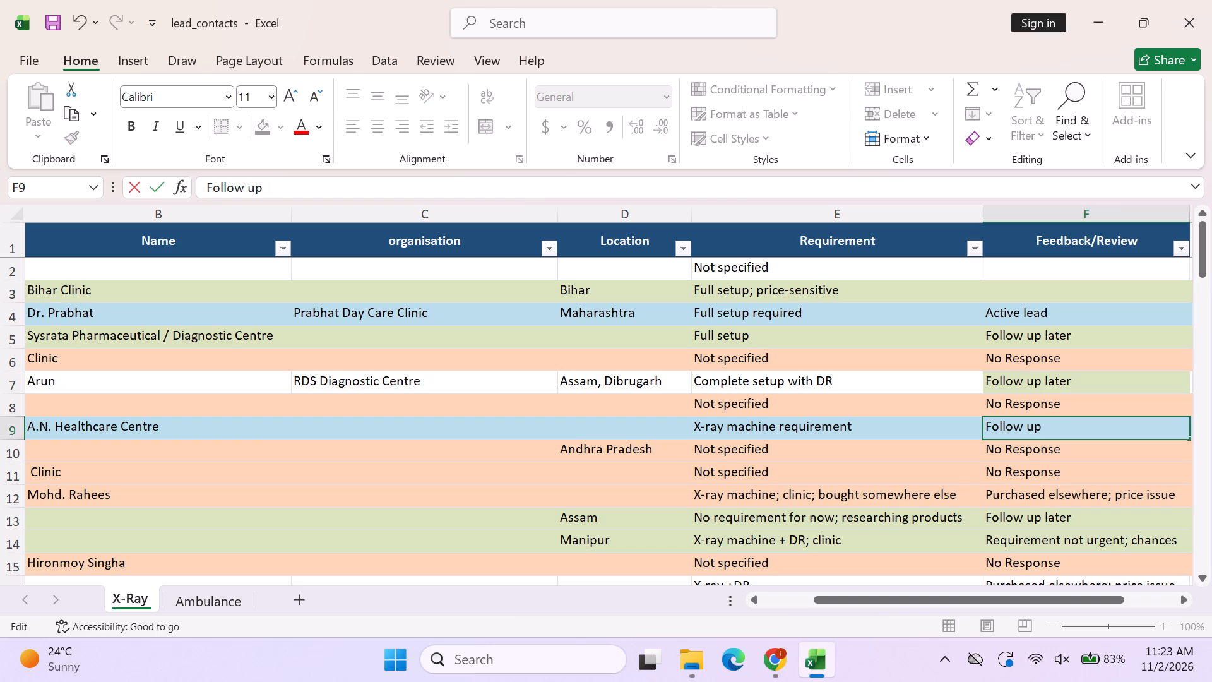
Shorten the Feedback/Review entry of row 5, the Sysrata Pharmaceutical / Diagnostic Centre lead, to "Follow up".
double_click(1081, 333)
key("BackSpace")
key("BackSpace")
key("BackSpace")
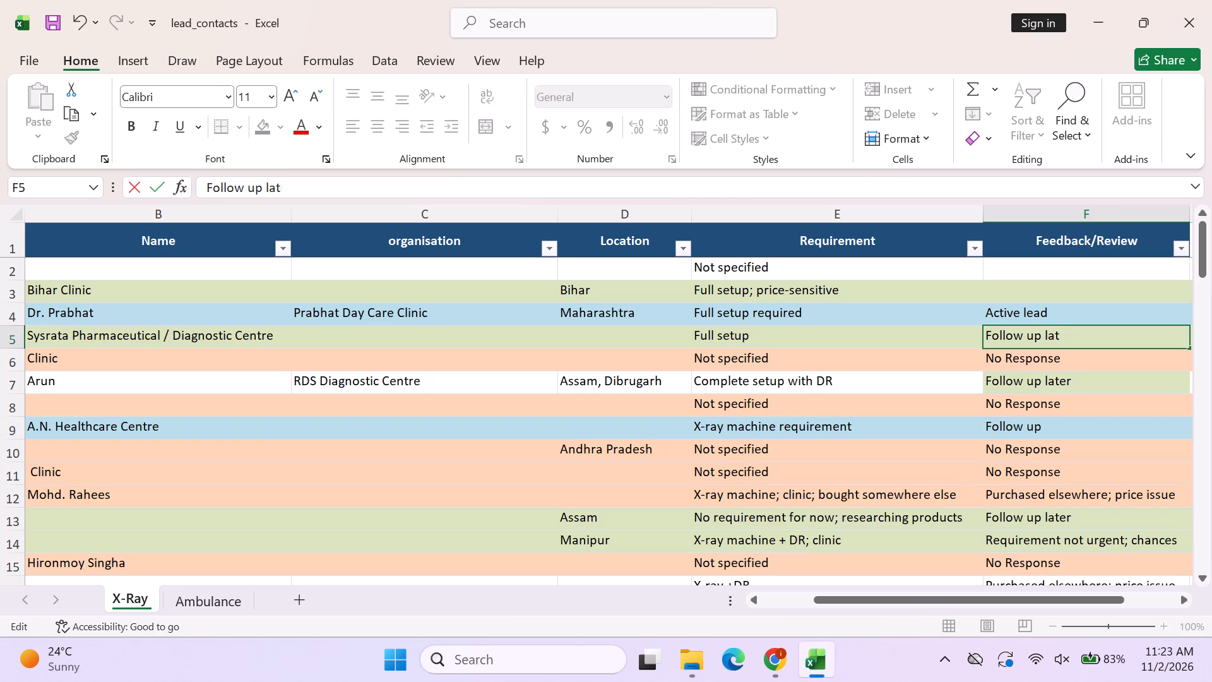
key("BackSpace")
key("BackSpace")
left_click(1036, 399)
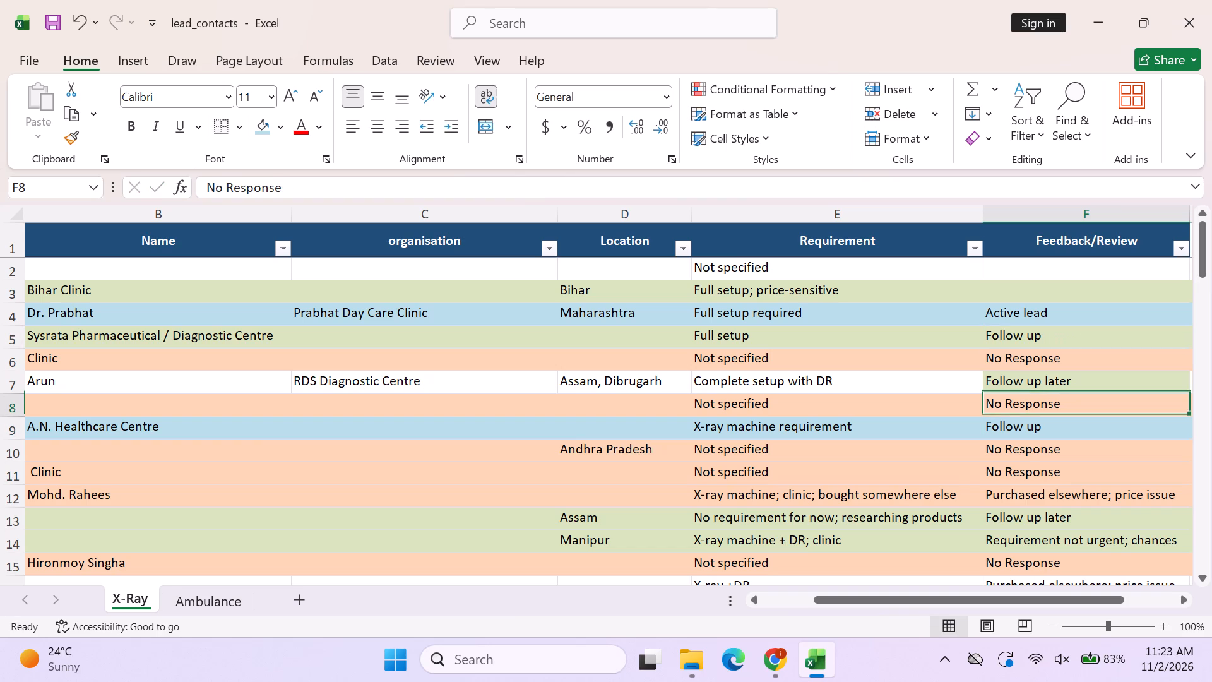
left_click(1056, 347)
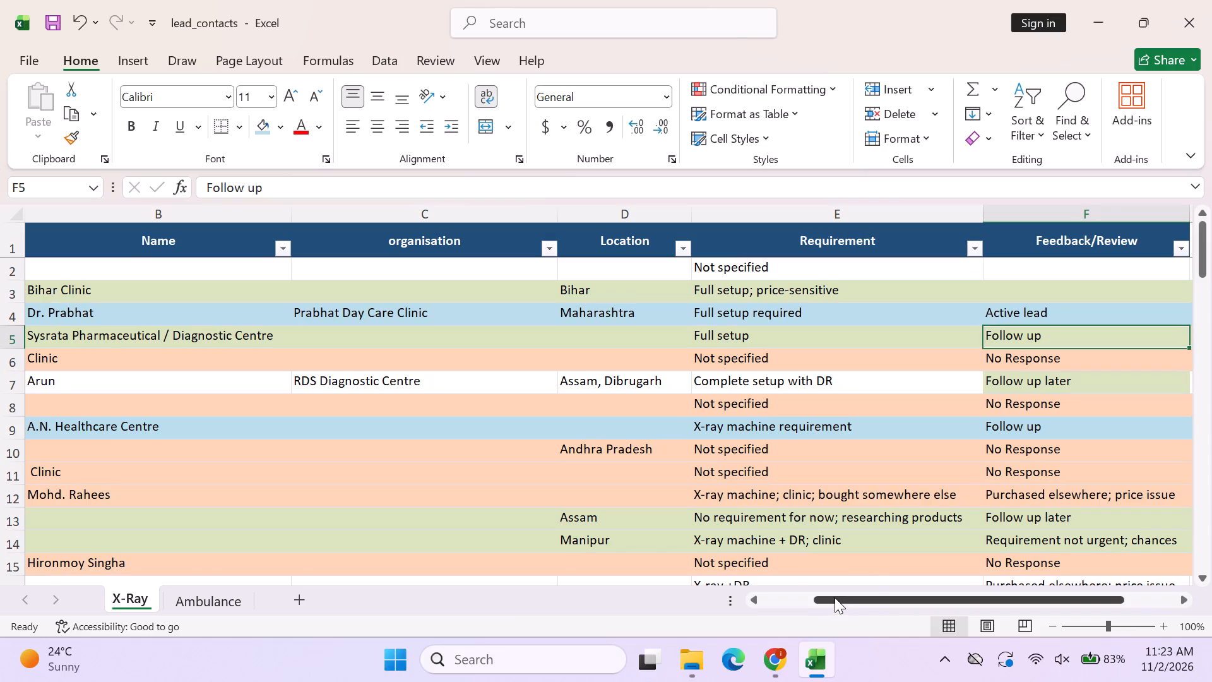
Fill the whole of row 2, the first lead below the header, with light orange.
left_click_drag(834, 597, 754, 597)
left_click(2, 266)
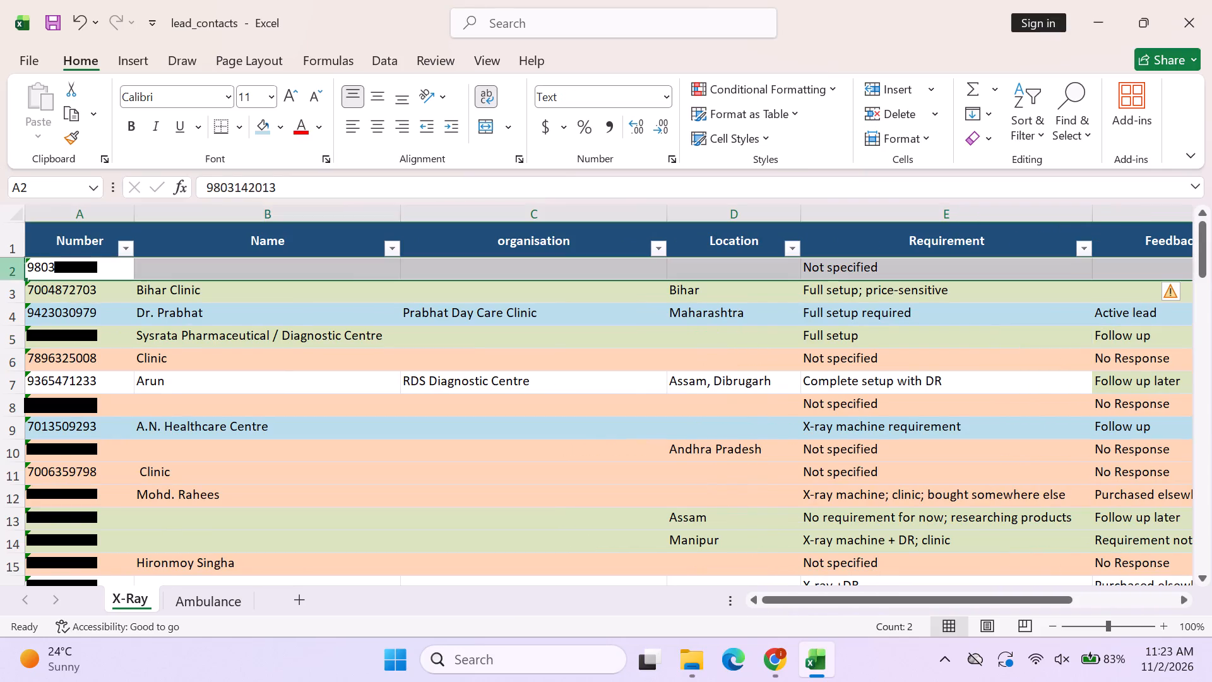
left_click(278, 129)
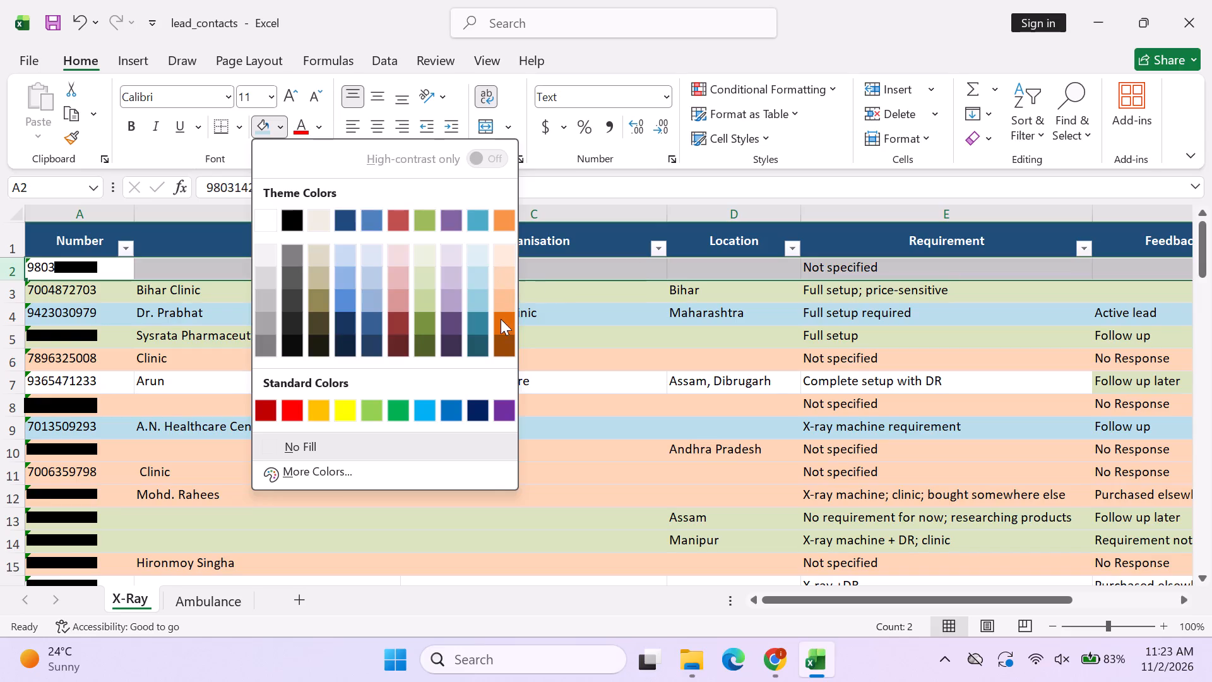
left_click(504, 277)
left_click(622, 389)
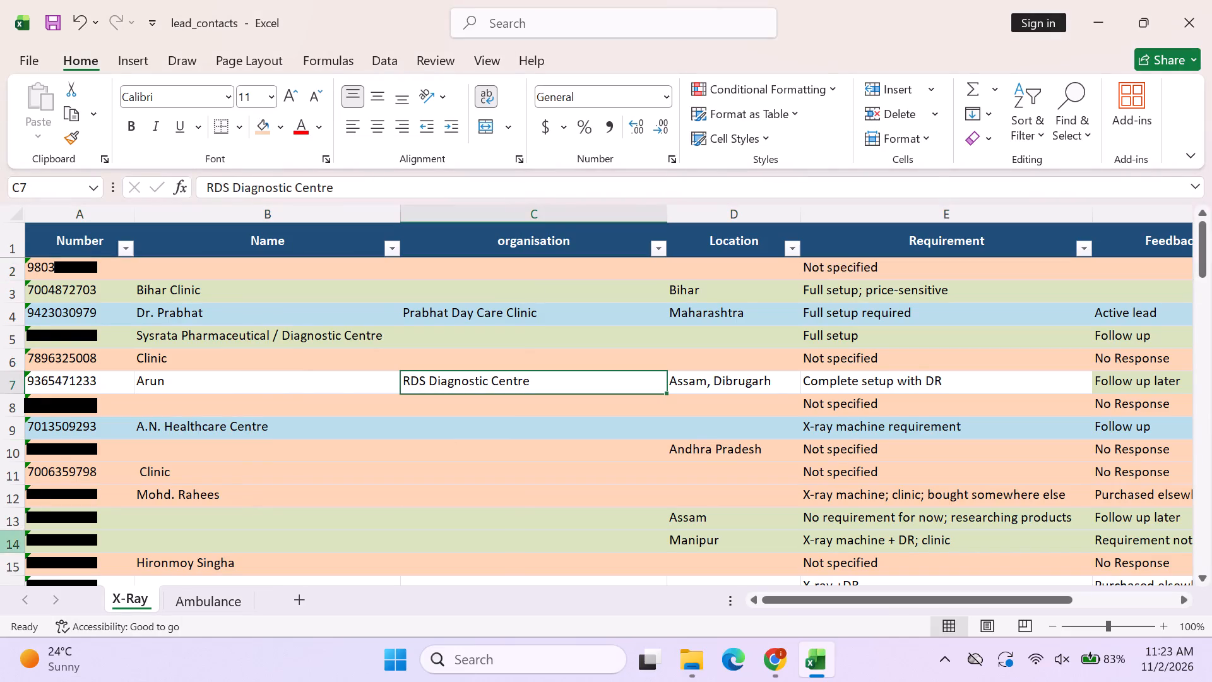
Fill the whole of rows 10 to 12 with light red in the X-Ray sheet.
left_click_drag(11, 445, 11, 474)
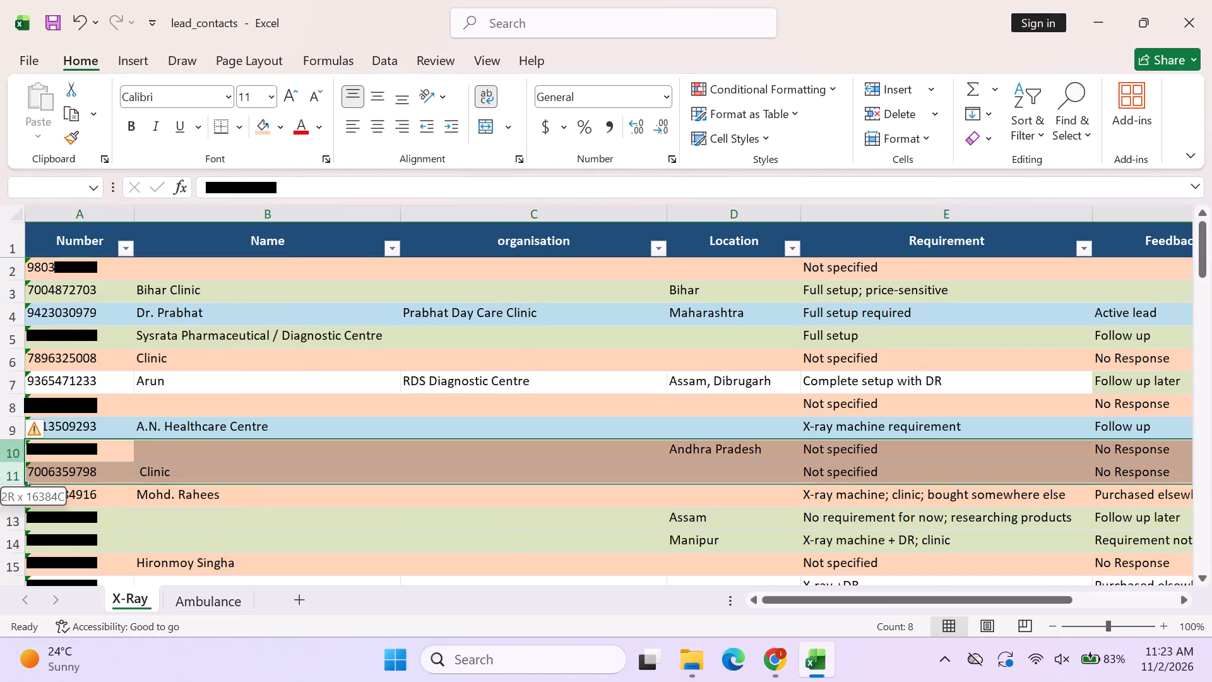
left_click_drag(11, 474, 13, 494)
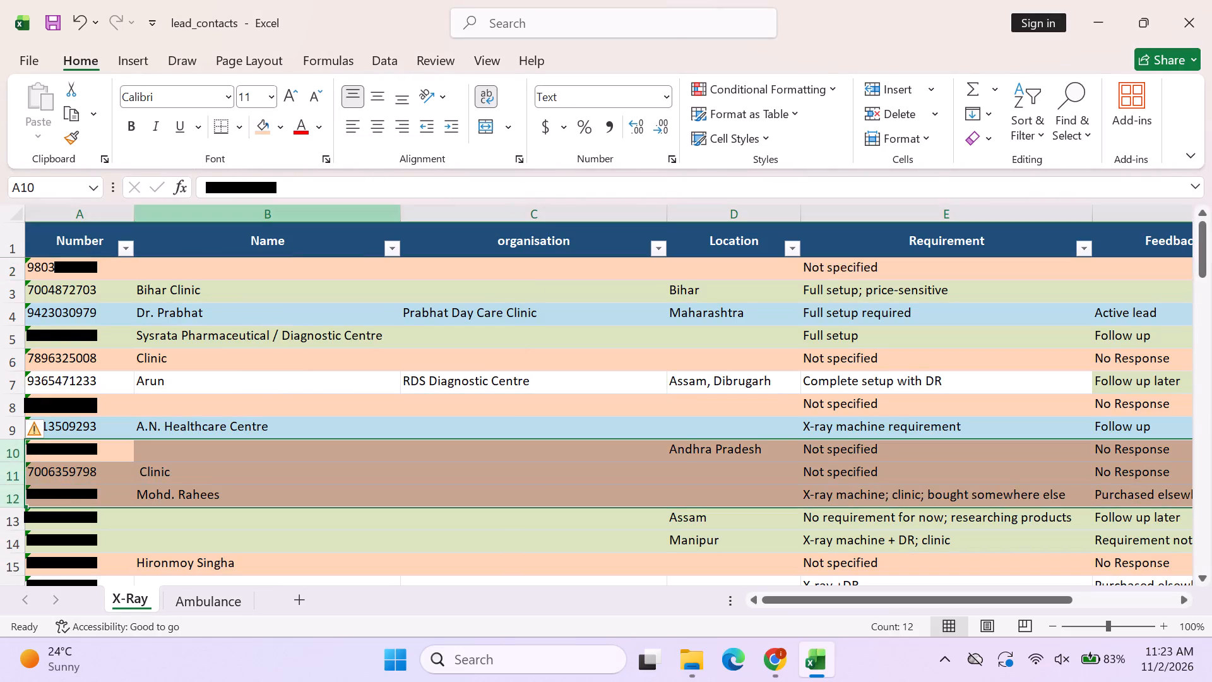
left_click(276, 128)
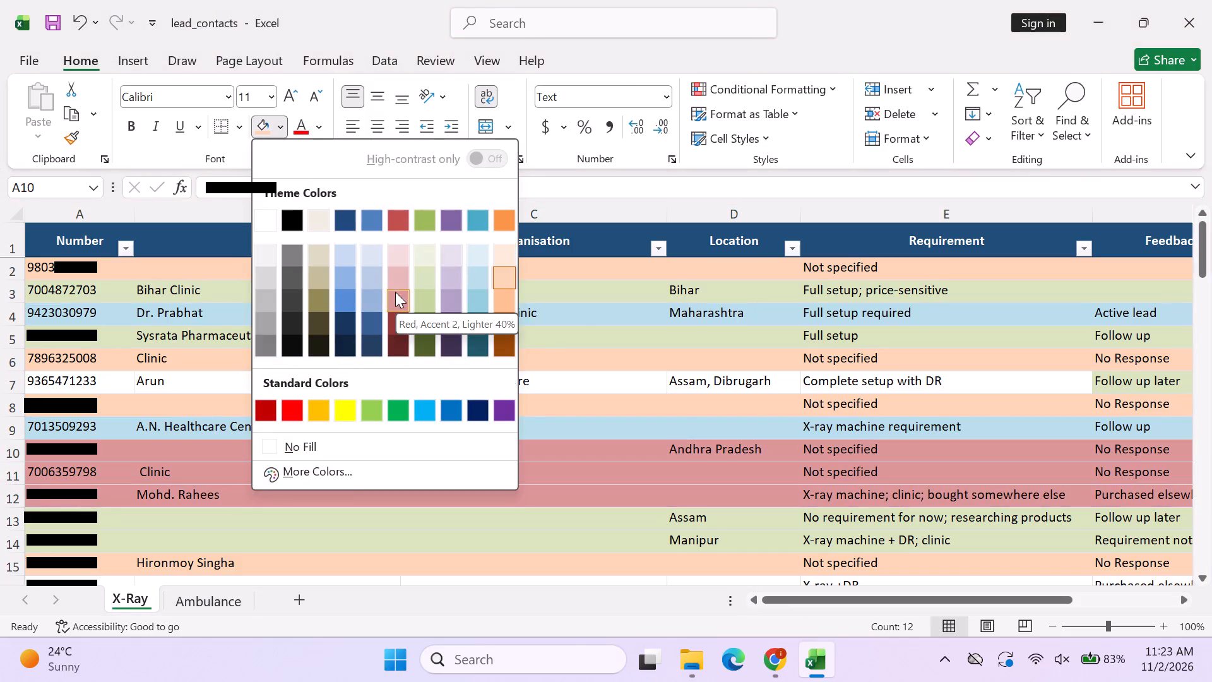
left_click(396, 280)
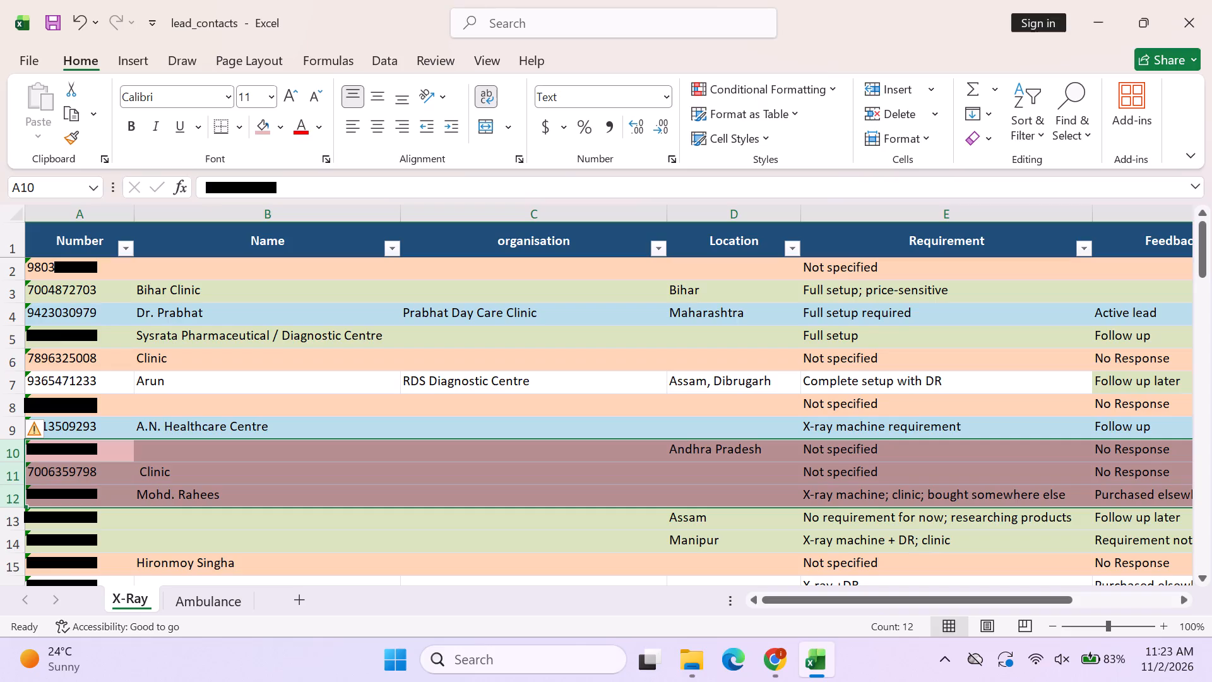
Apply the same light red fill to the whole of rows 6, 8 and 2.
left_click(11, 359)
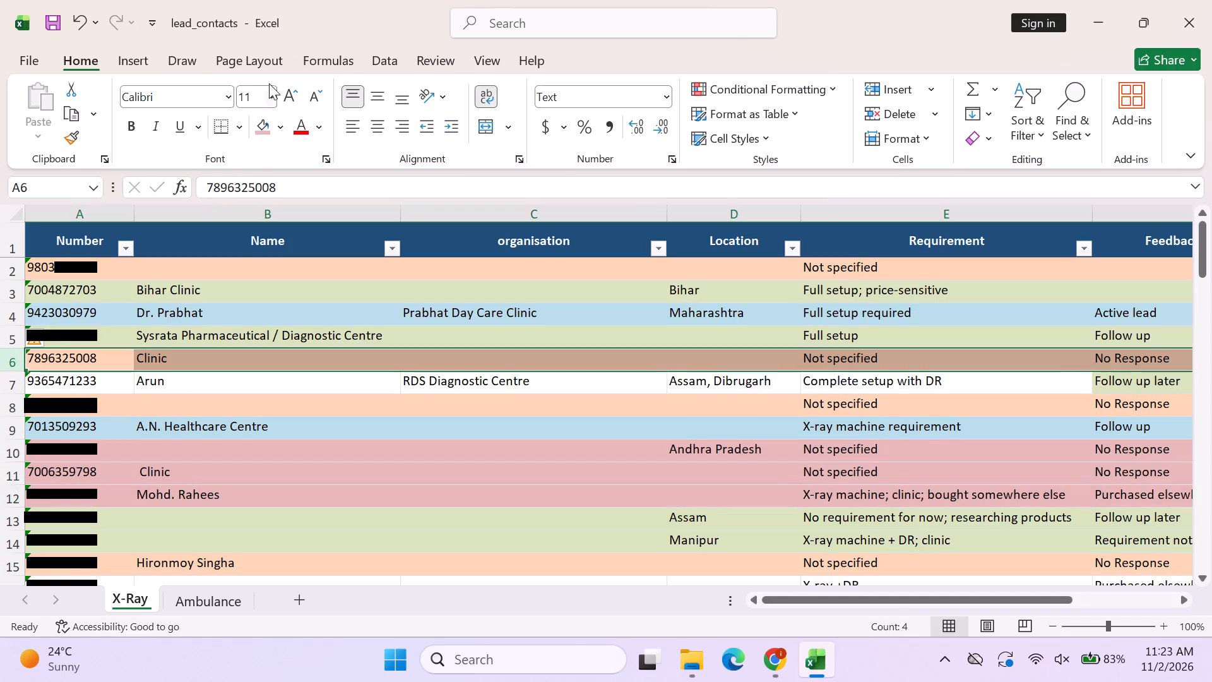
left_click(258, 126)
left_click(14, 408)
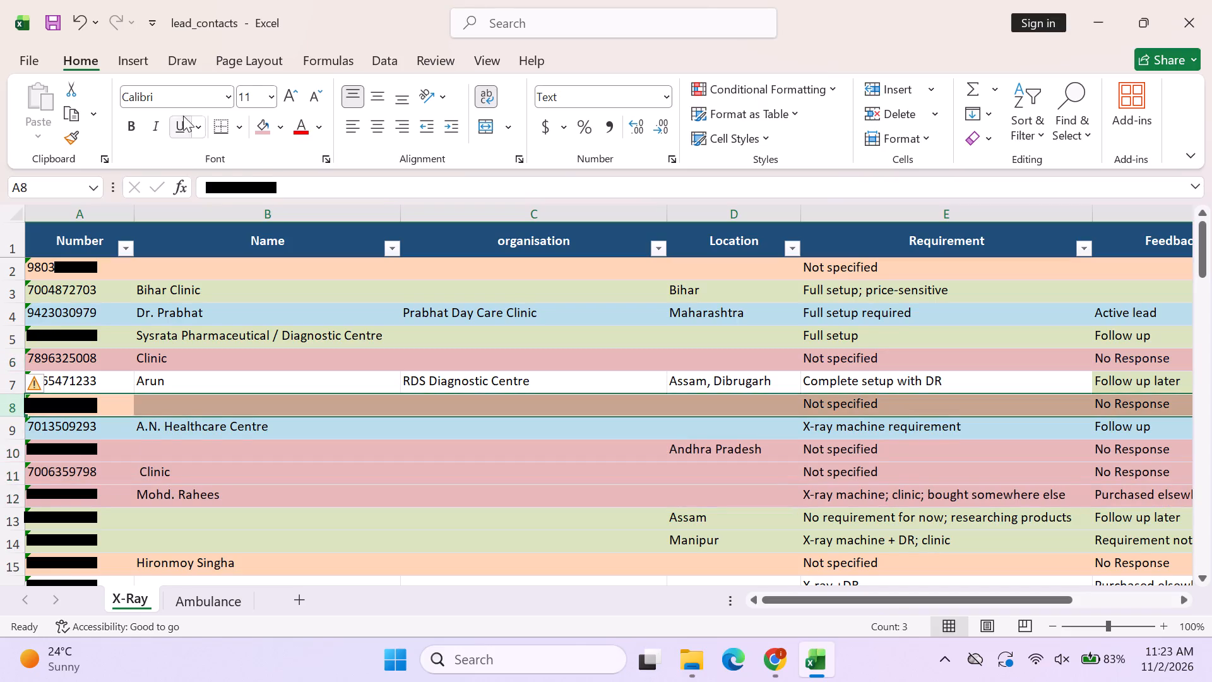
left_click(255, 124)
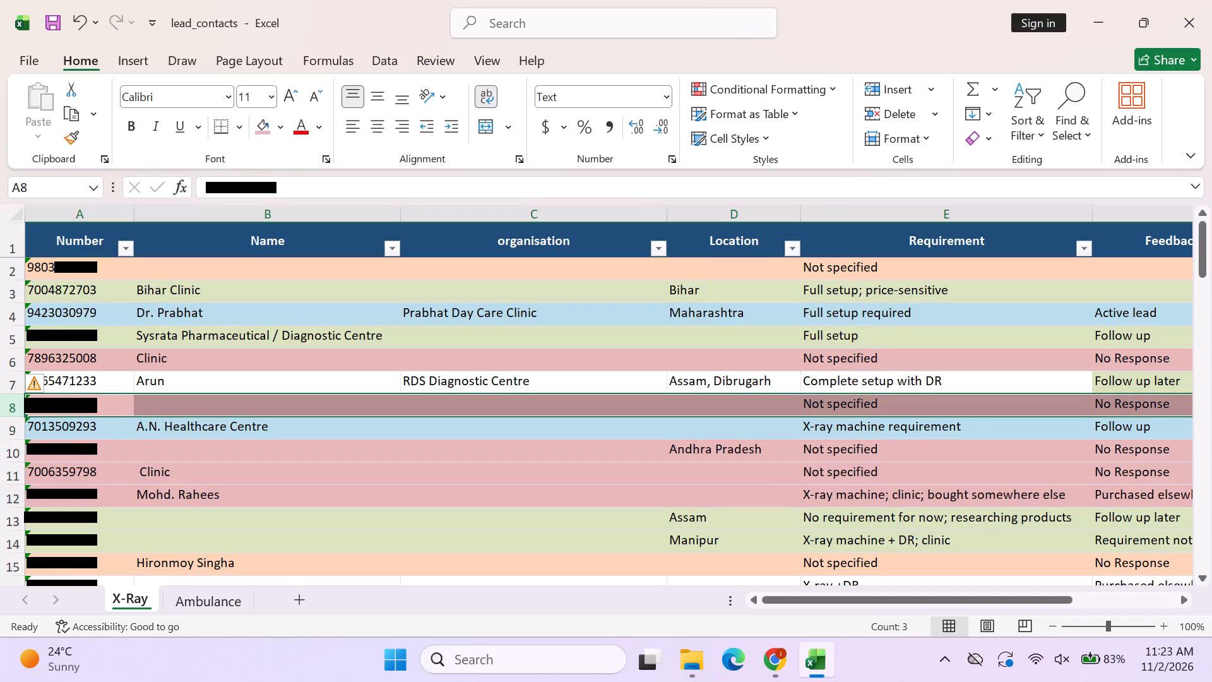
left_click(8, 273)
left_click(257, 129)
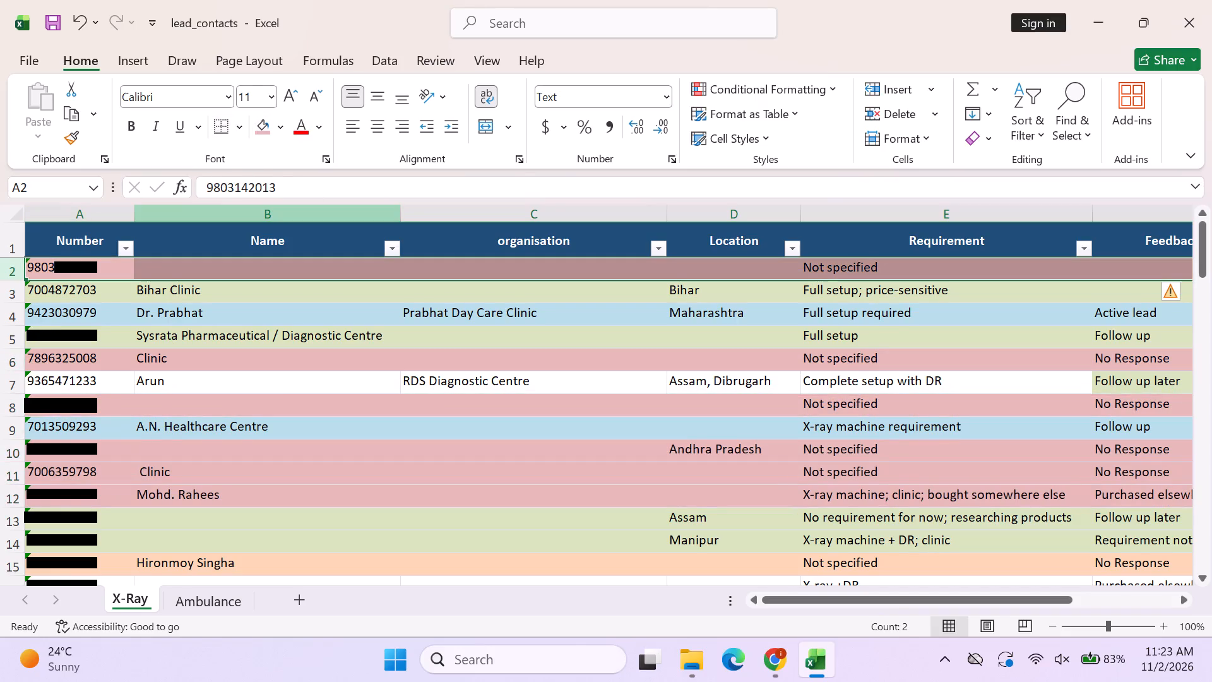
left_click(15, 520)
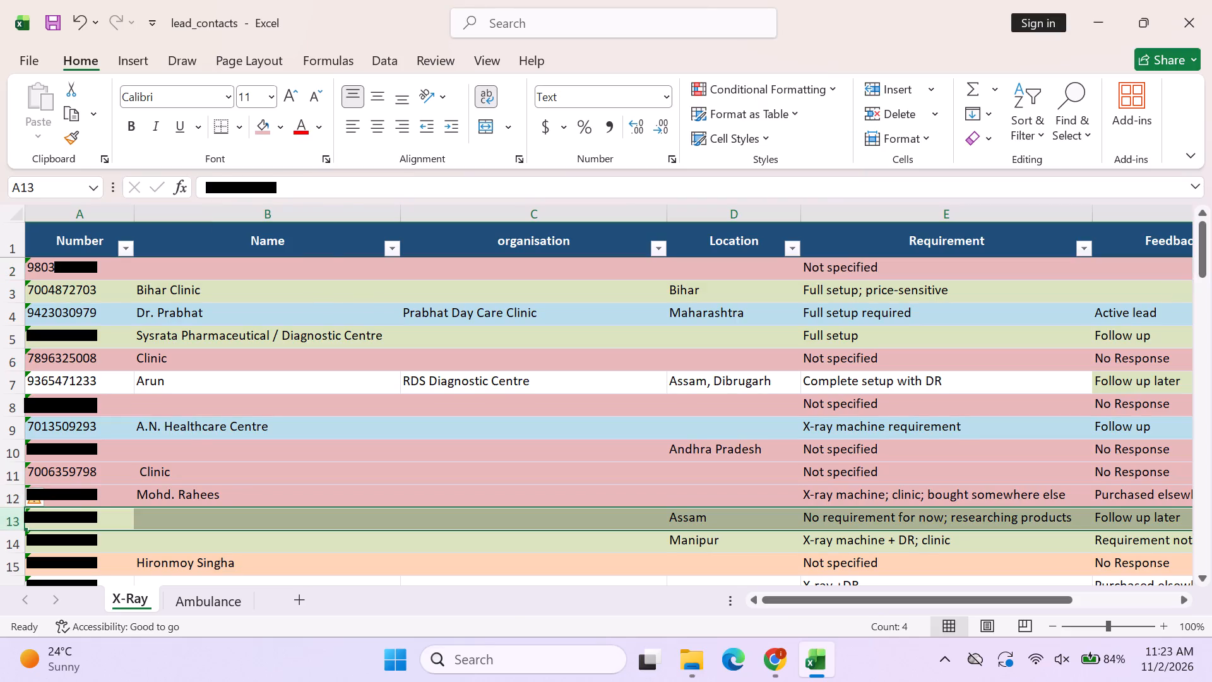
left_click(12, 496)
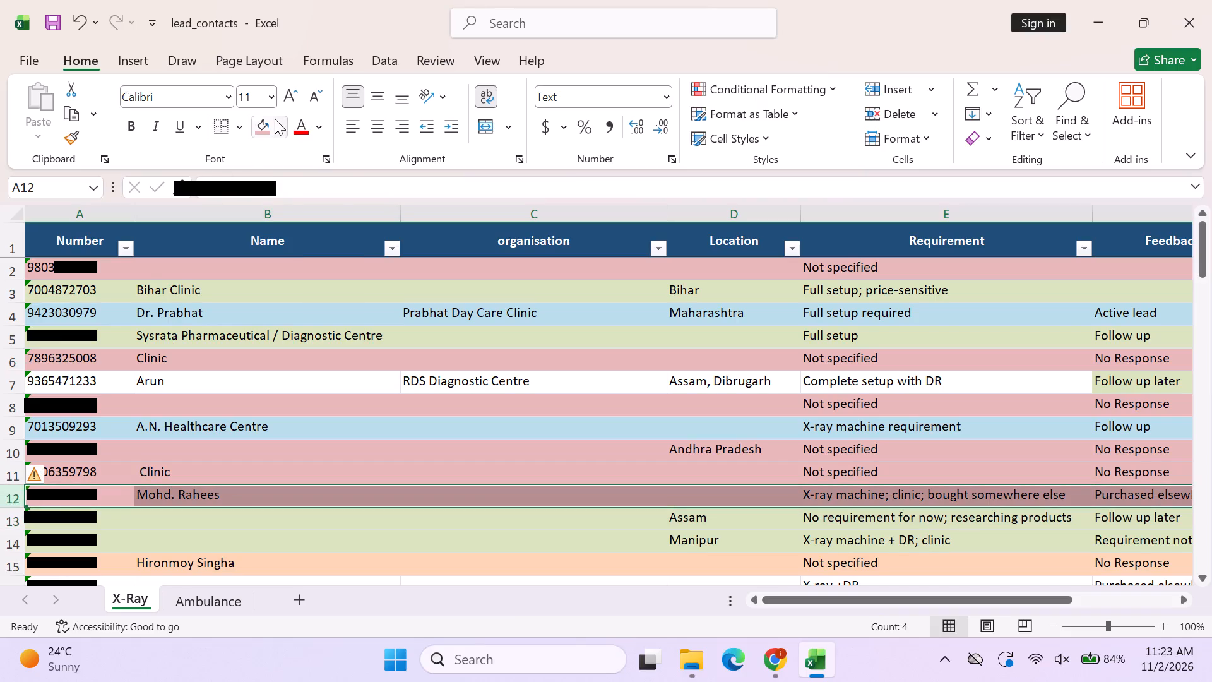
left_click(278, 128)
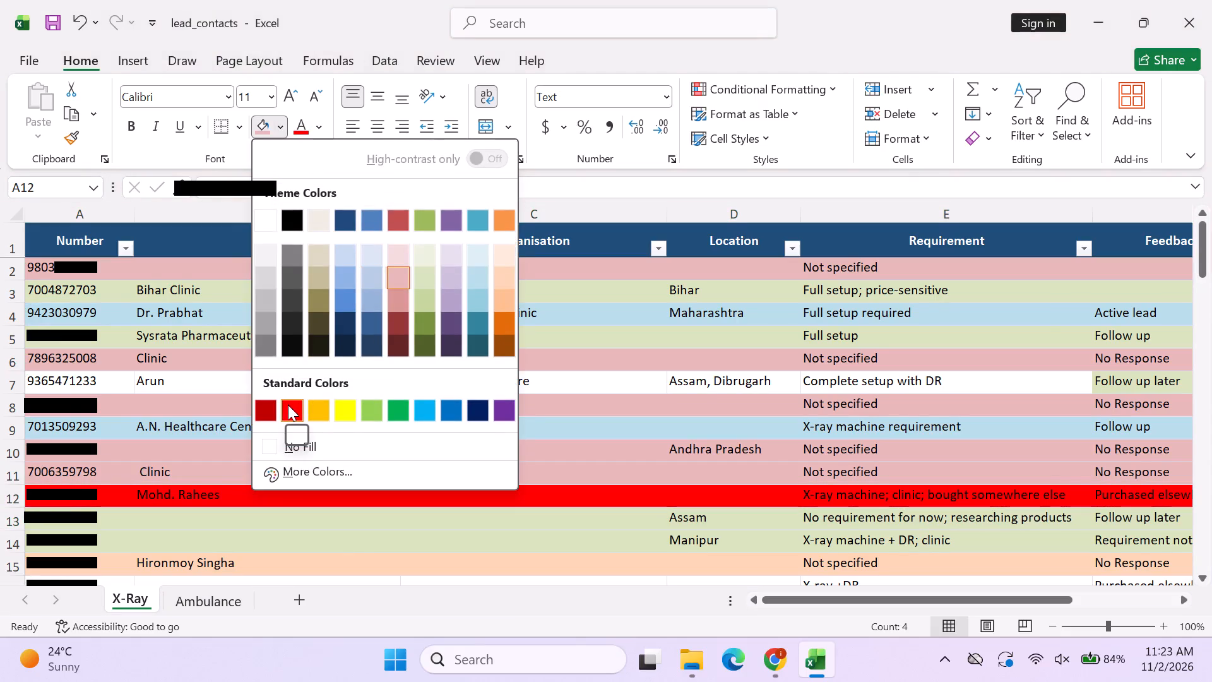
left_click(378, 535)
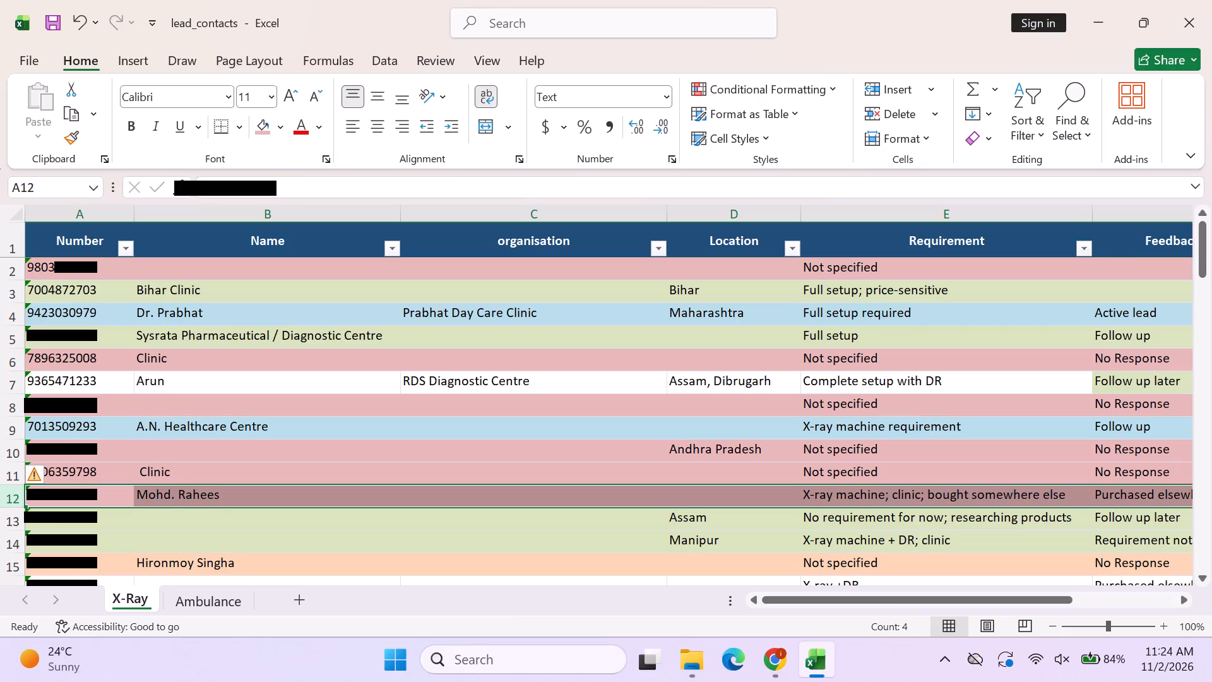
Fill the whole of row 7, the RDS Diagnostic Centre lead, with light green.
scroll(308, 404, "down", 1)
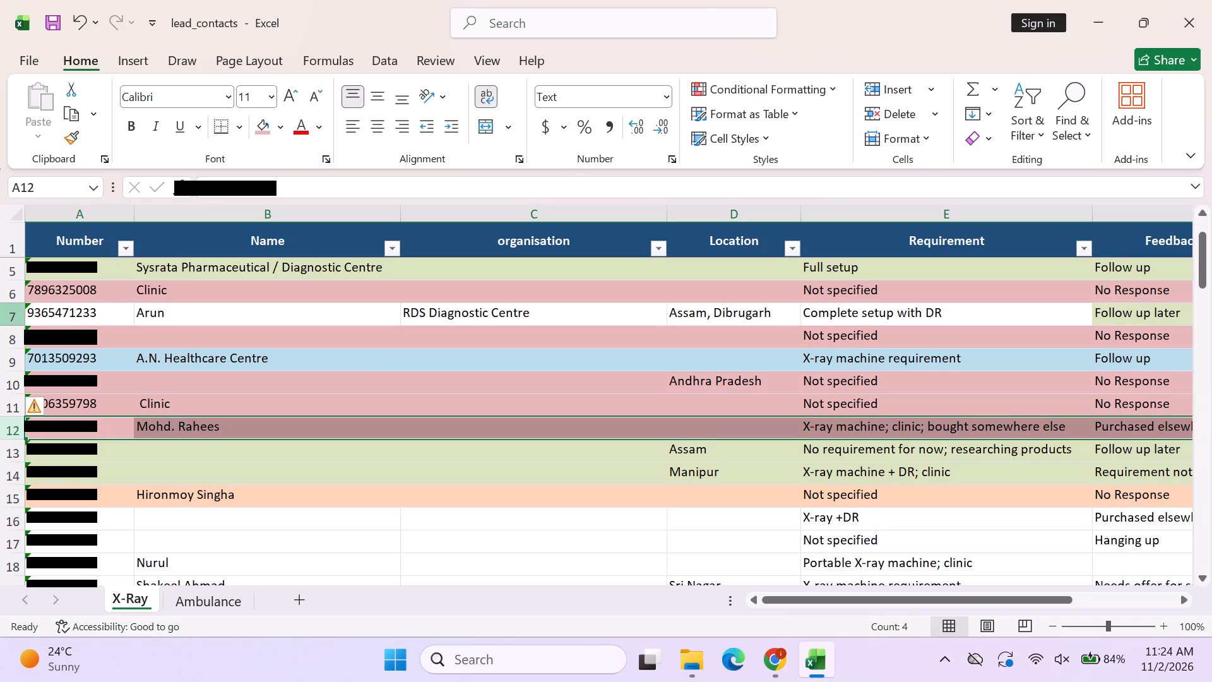
left_click(5, 314)
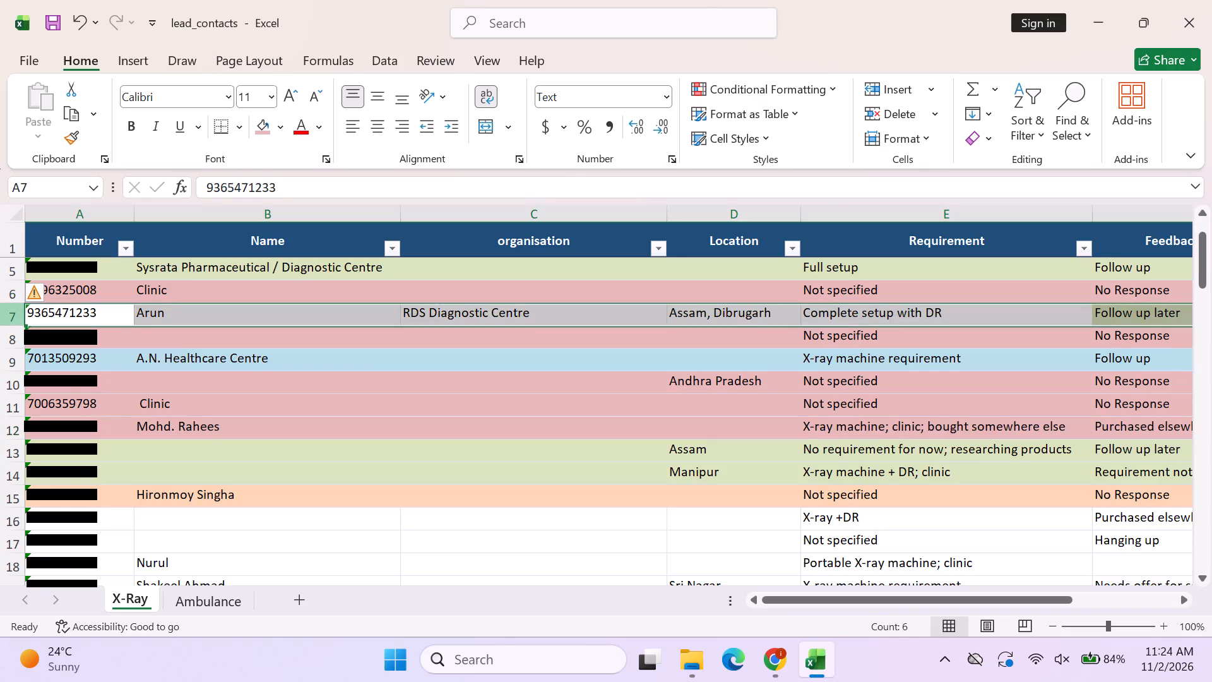
left_click(277, 130)
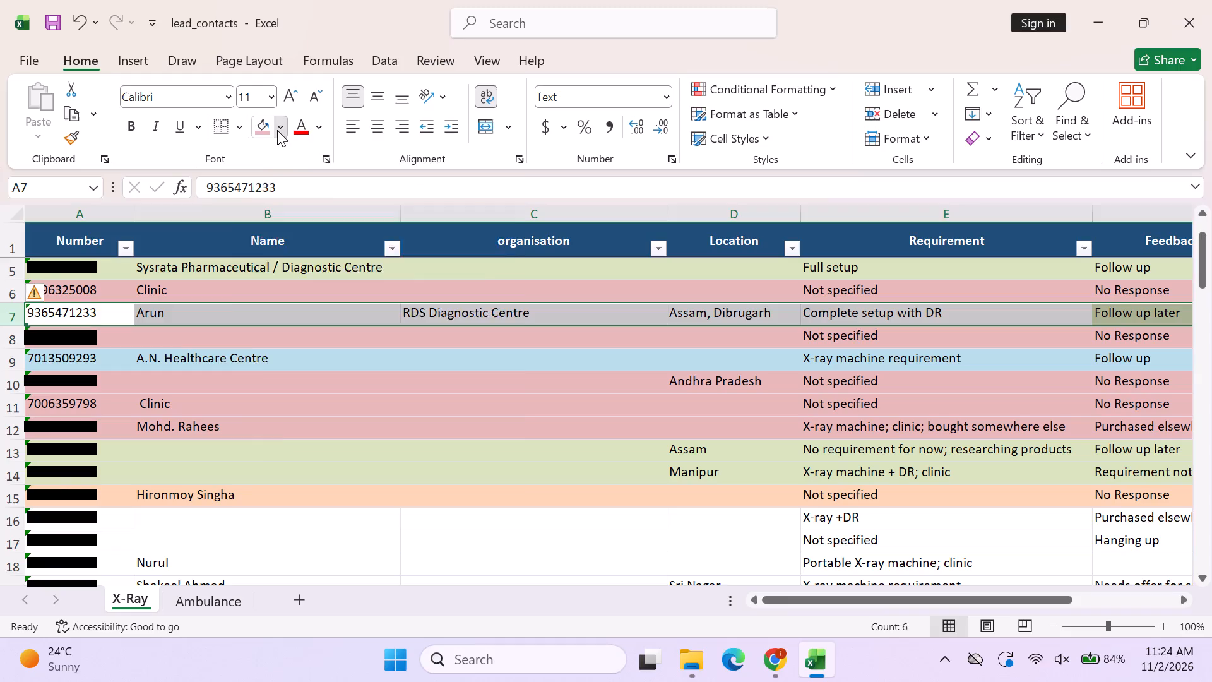
left_click(429, 275)
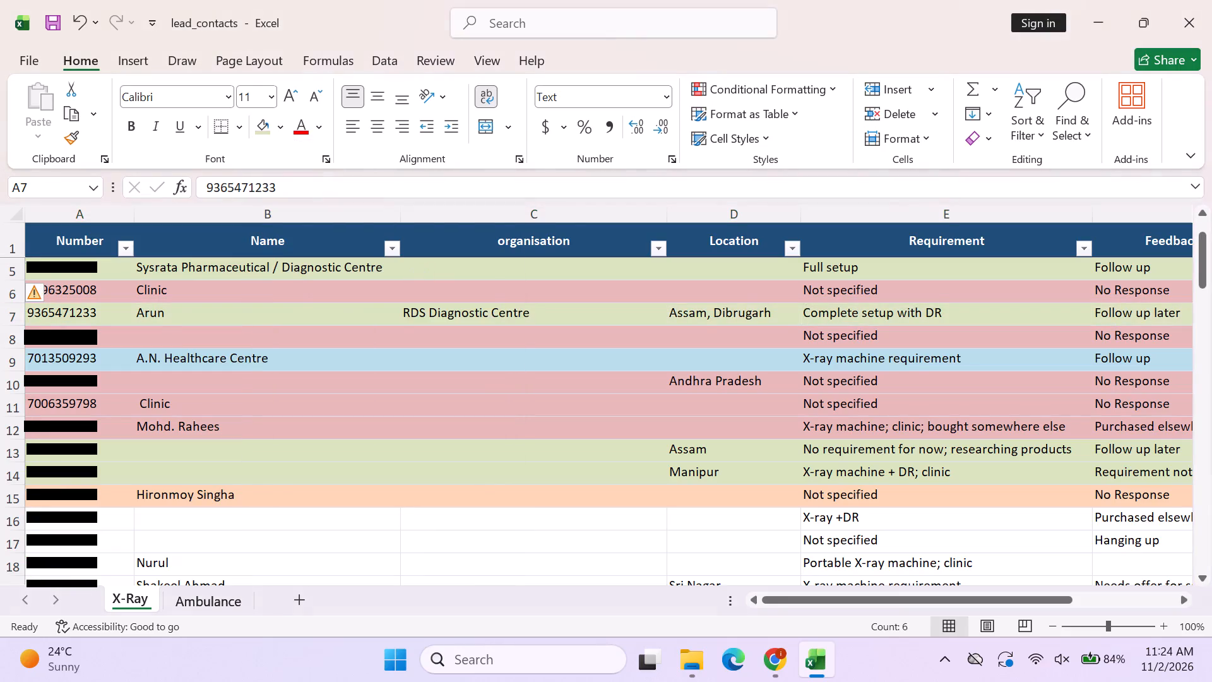
left_click(574, 509)
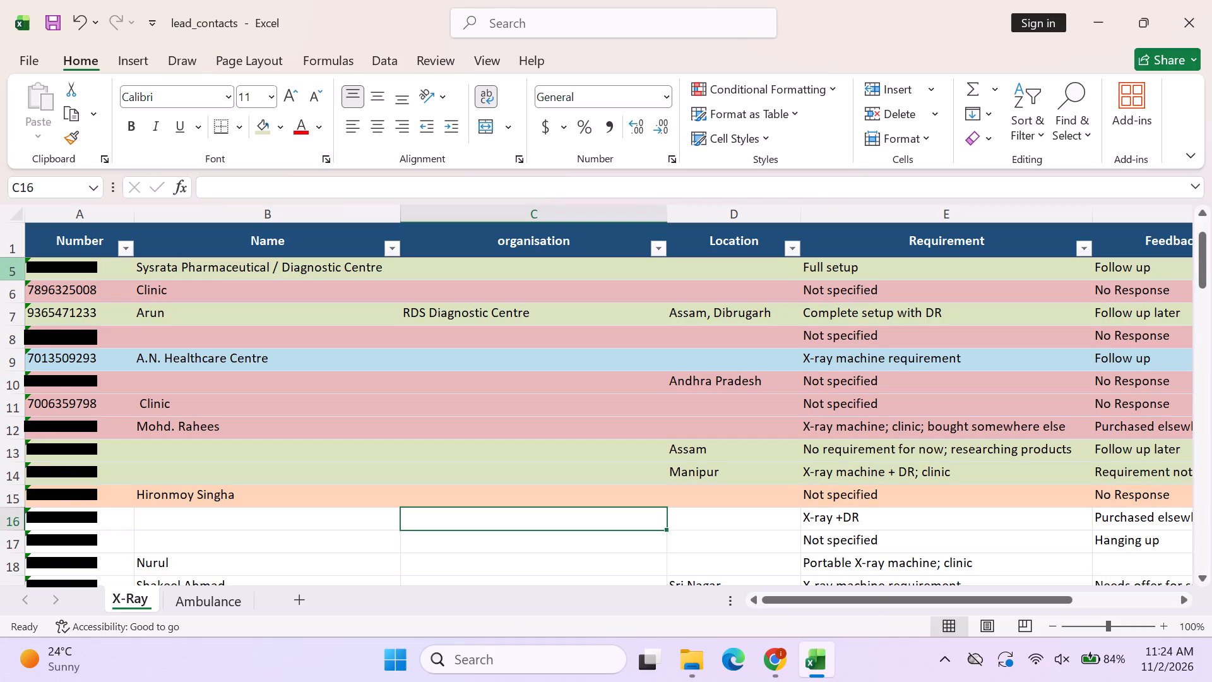
Change the fill of the whole of row 15, a No Response lead, to light red.
left_click(13, 498)
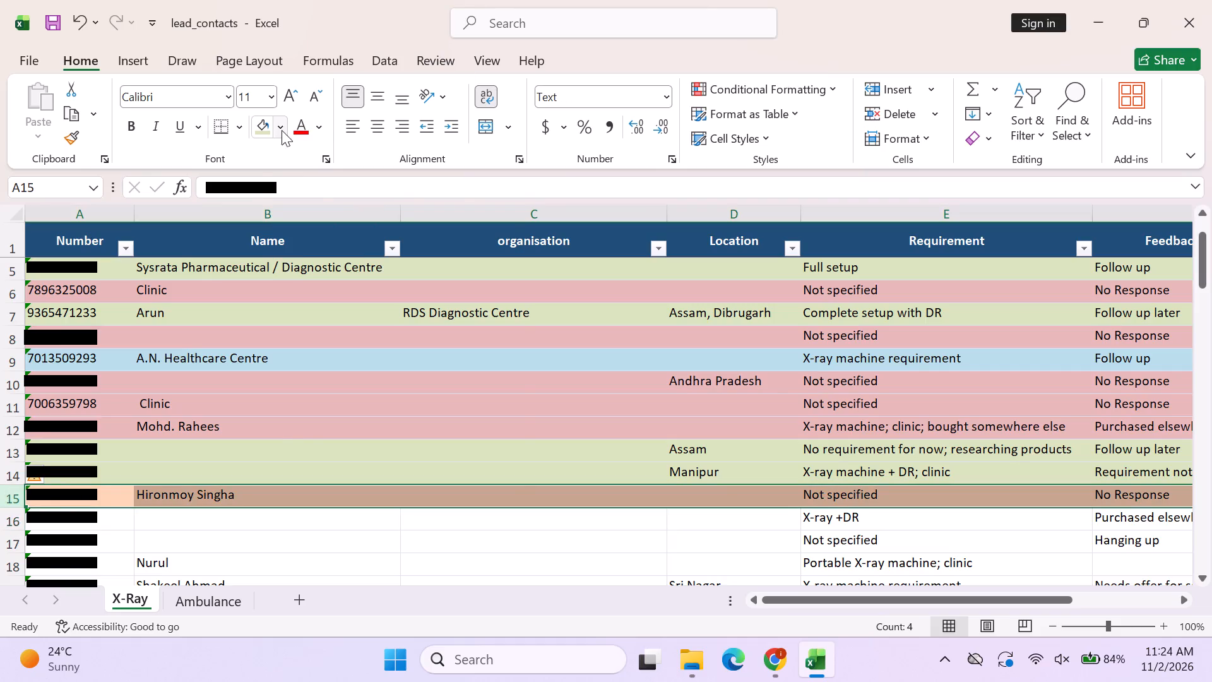
left_click(283, 129)
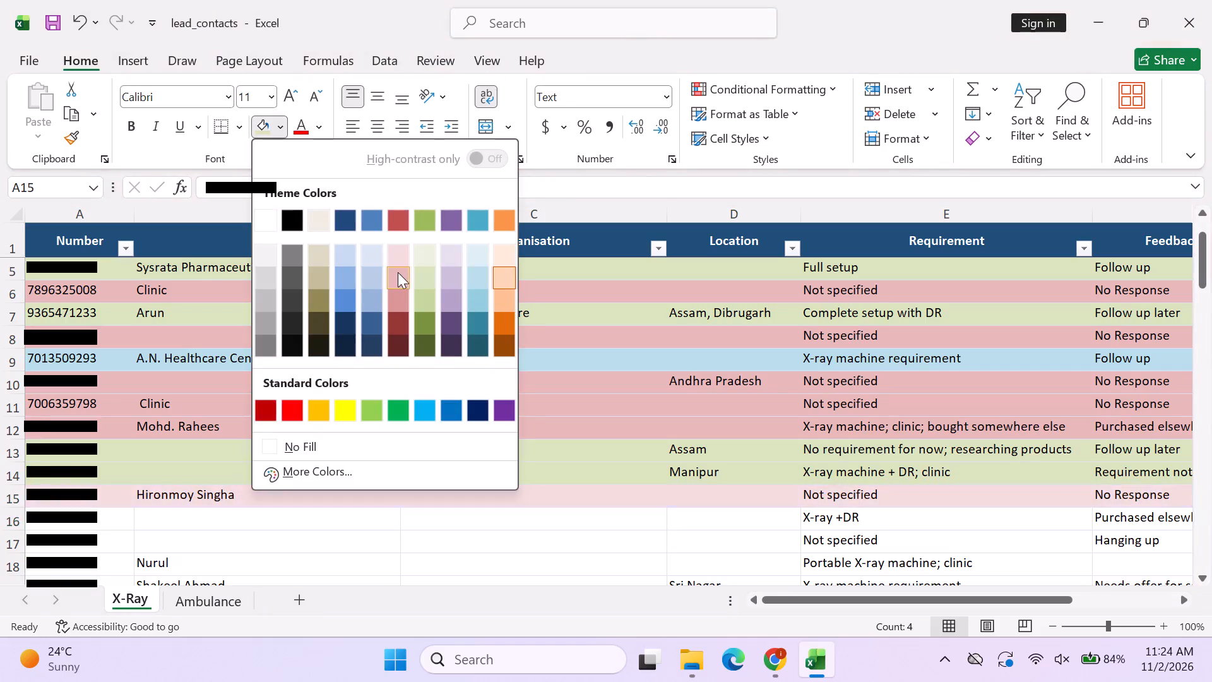
left_click(398, 280)
left_click(355, 551)
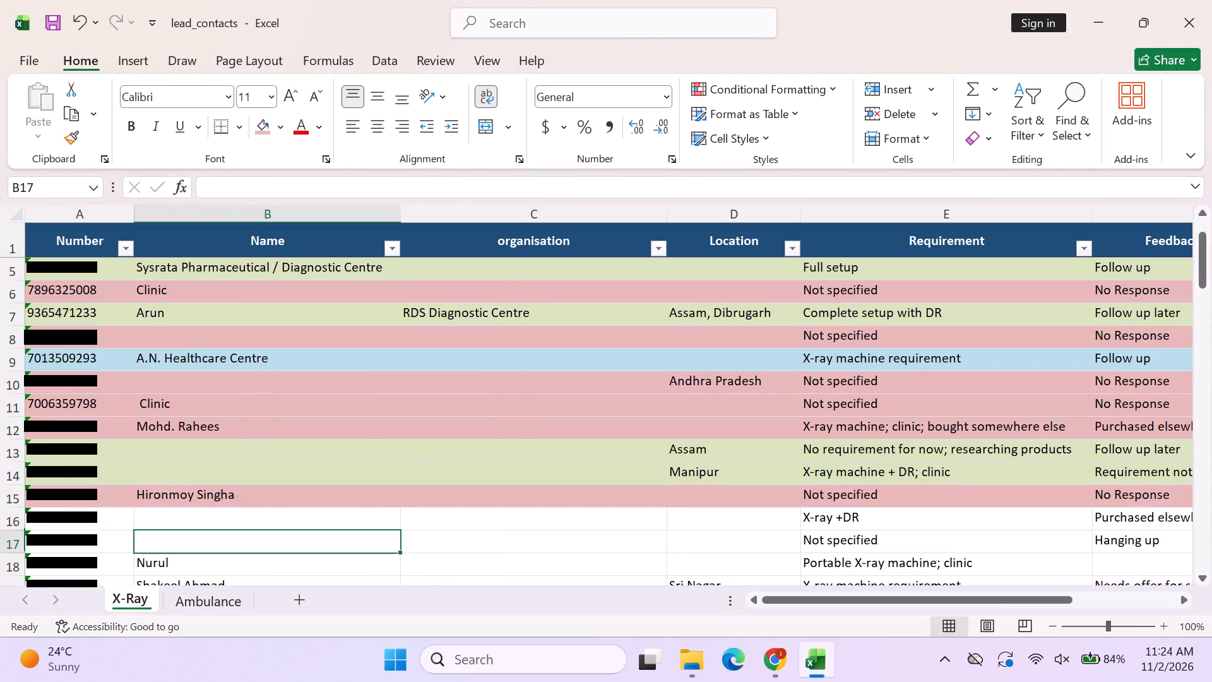
Move "A.N. Healthcare Centre" in row 9 from the Name column to the organisation column.
left_click(157, 362)
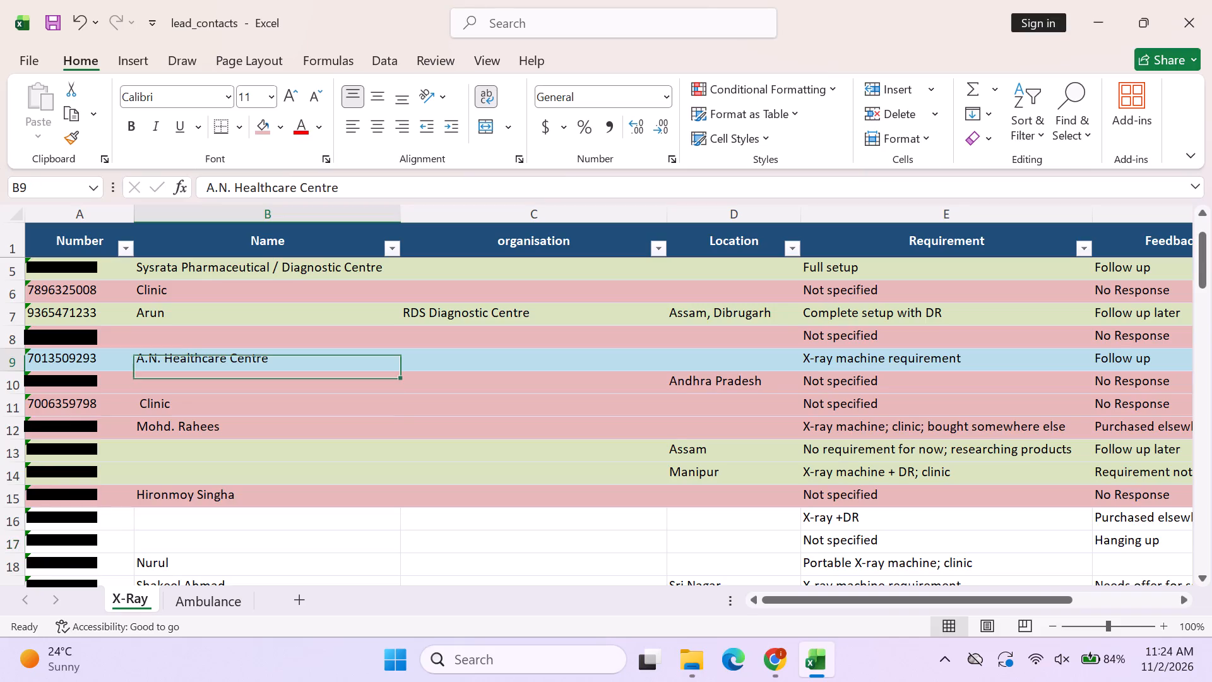
double_click(148, 361)
left_click_drag(134, 359, 335, 359)
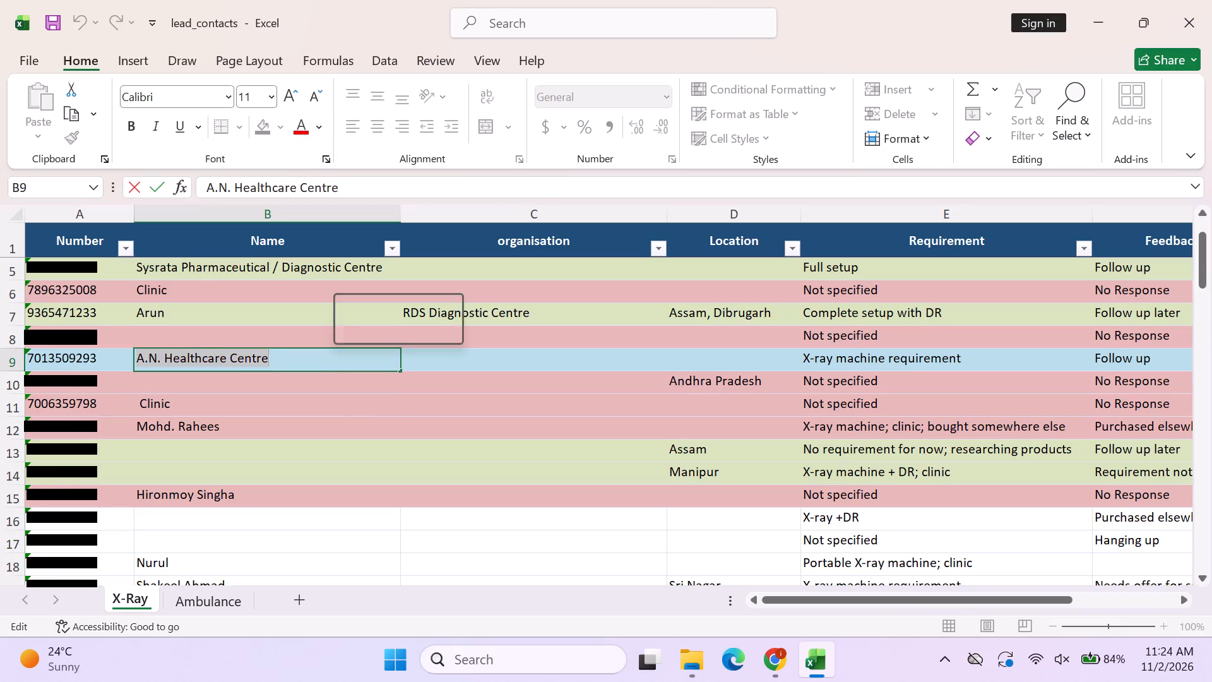
key("ctrl+x")
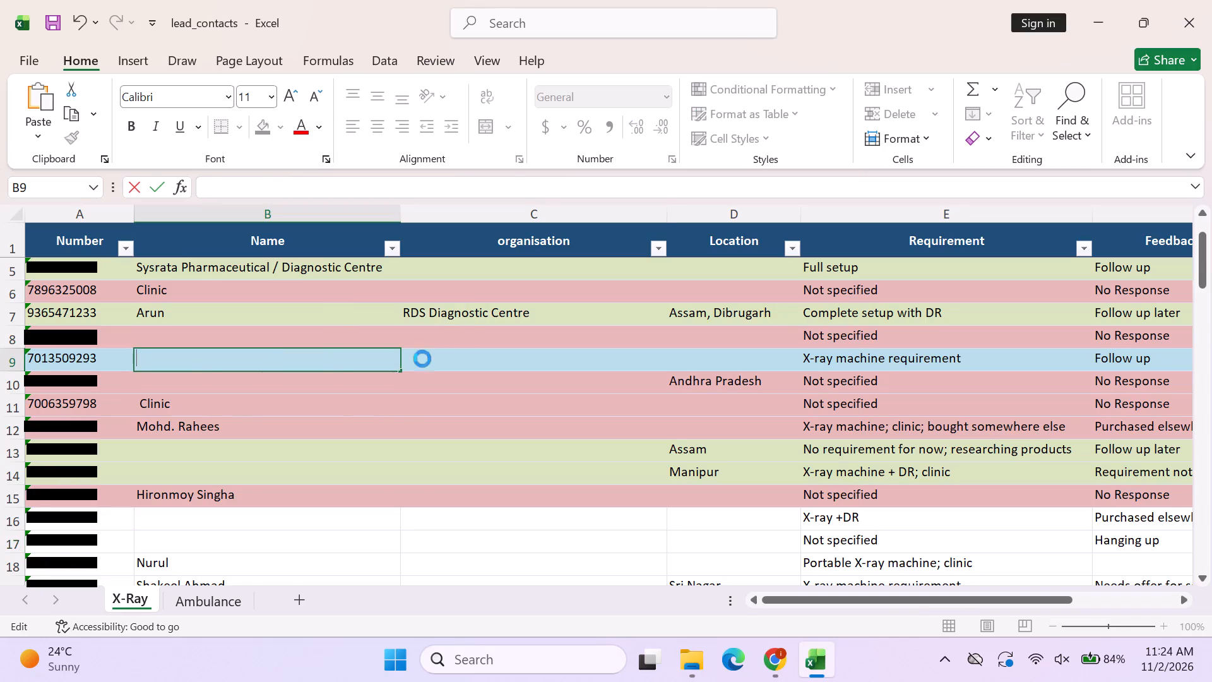
left_click(422, 359)
key("ctrl+v")
left_click(440, 452)
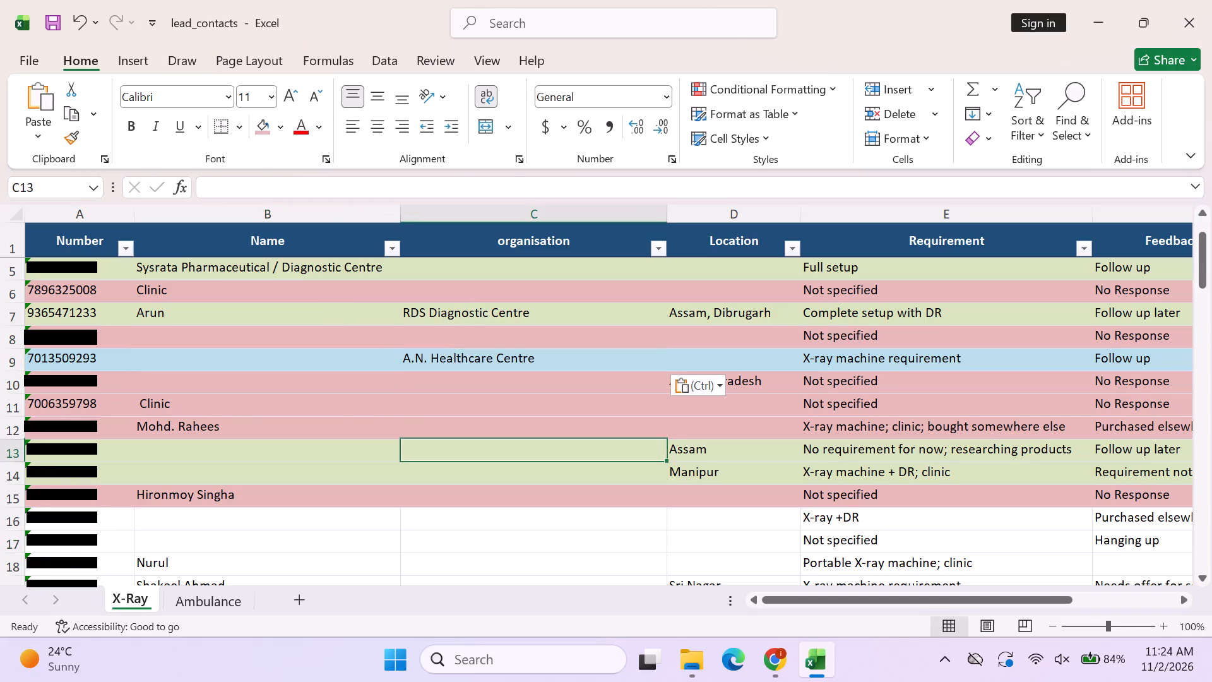
Move "Clinic" in row 6 from the Name column to the organisation column.
left_click(213, 269)
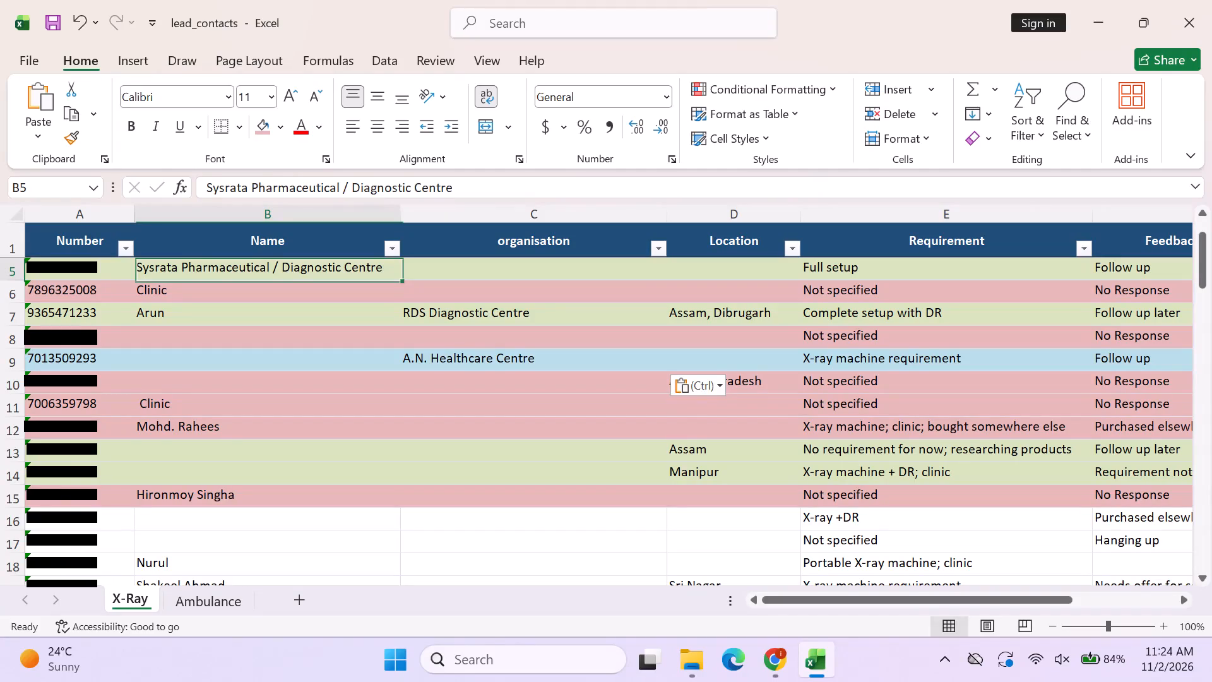
double_click(150, 292)
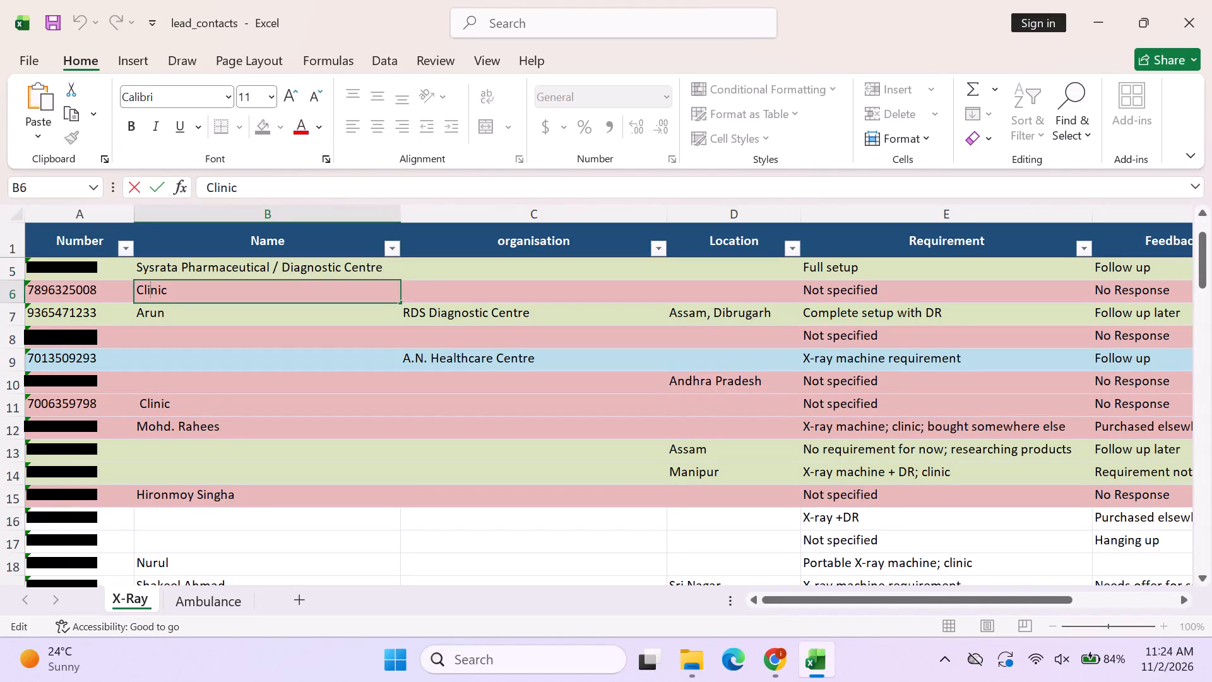
left_click_drag(135, 290, 181, 293)
key("ctrl+x")
left_click(428, 288)
key("ctrl+v")
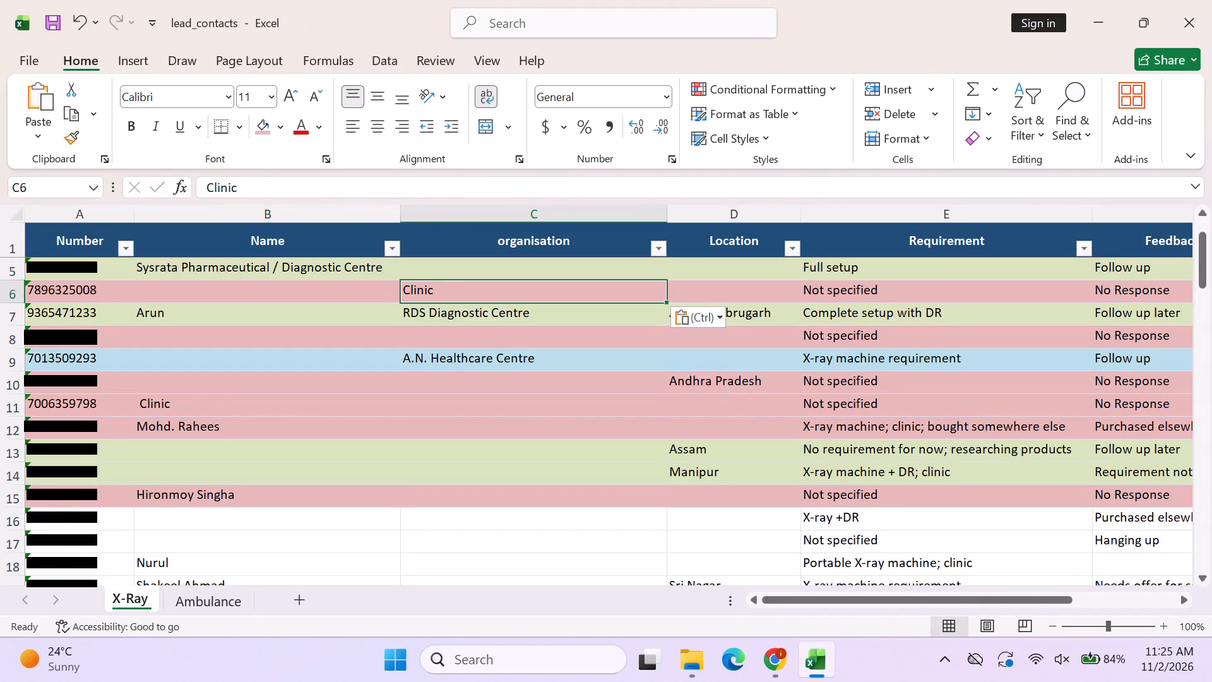
Move "Sysrata Pharmaceutical / Diagnostic Centre" in row 5 from the Name column to the organisation column.
double_click(153, 268)
left_click_drag(136, 269, 384, 277)
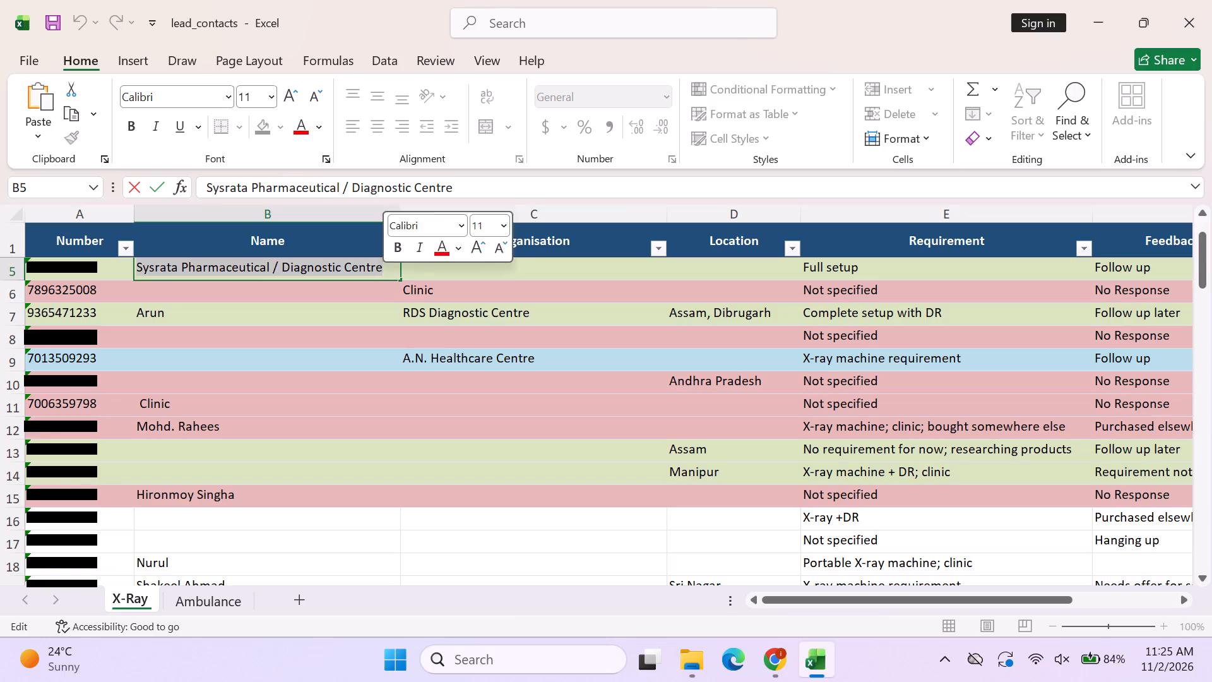
key("ctrl+x")
double_click(443, 269)
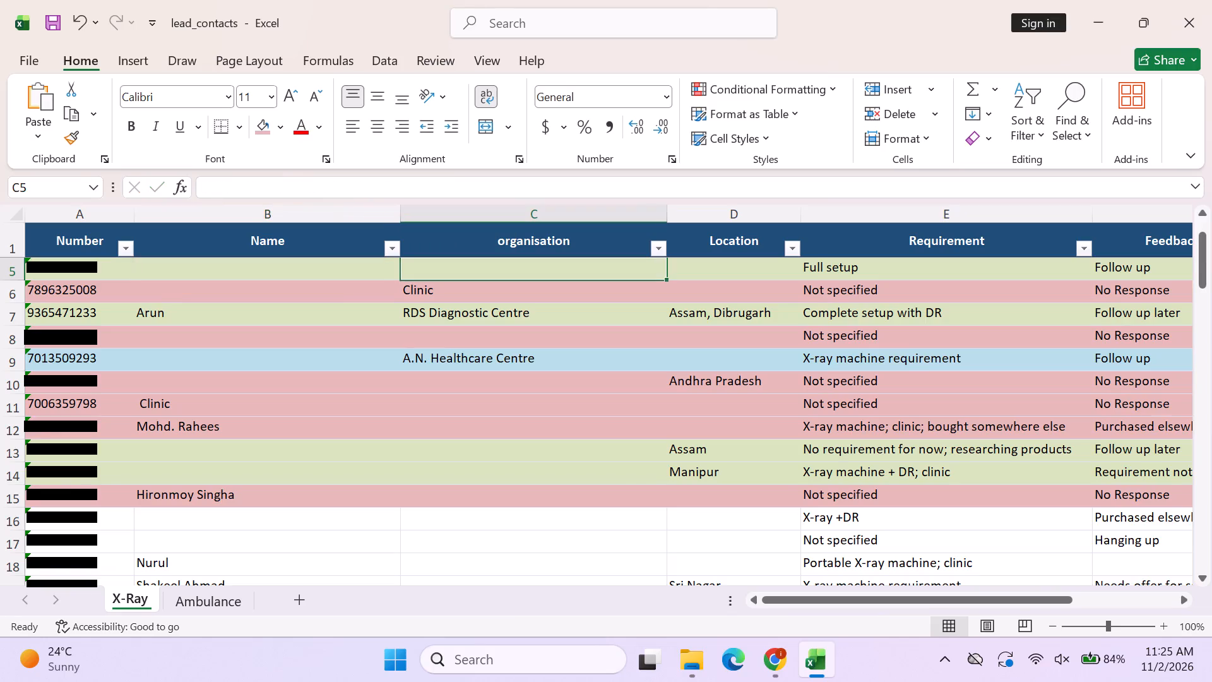
double_click(436, 272)
key("ctrl+v")
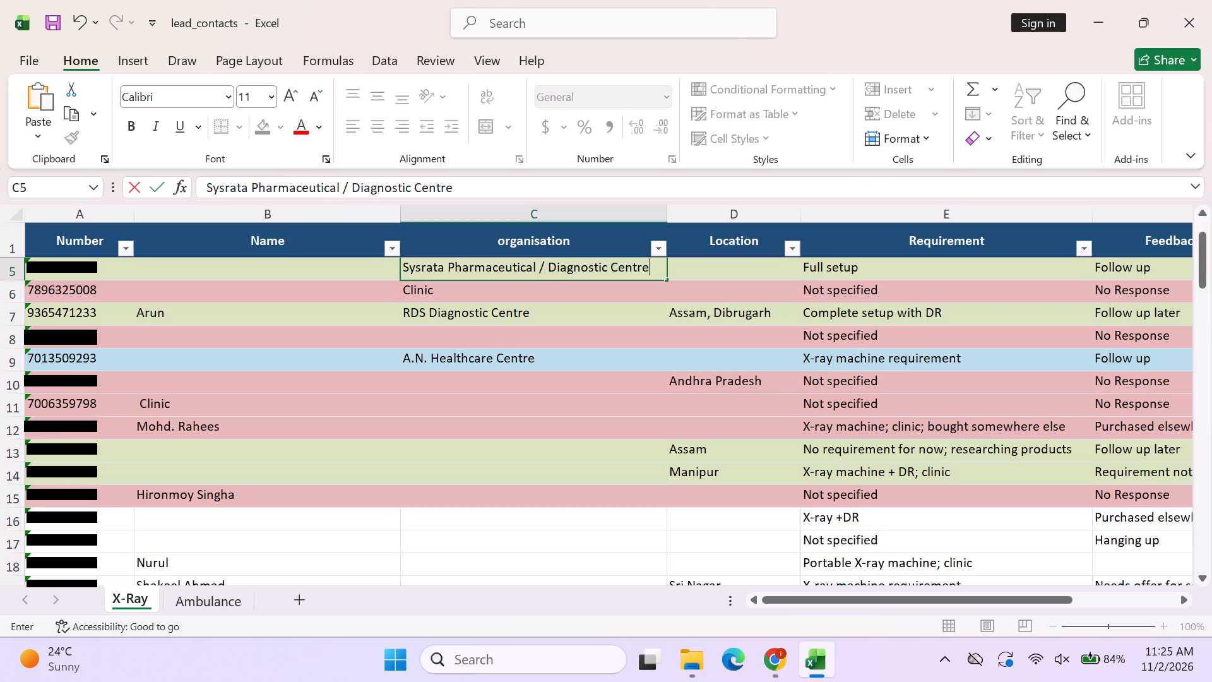
Move "Clinic" in row 11 from the Name column to the organisation column.
left_click(163, 407)
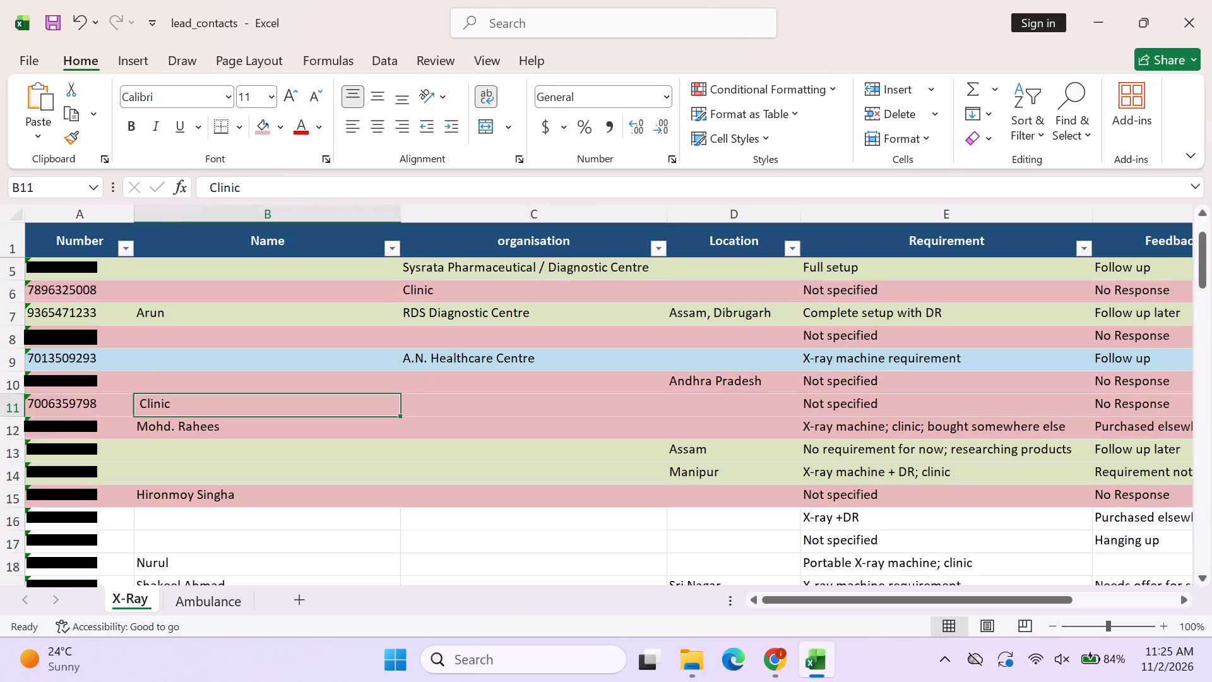
double_click(157, 404)
left_click_drag(140, 402, 185, 403)
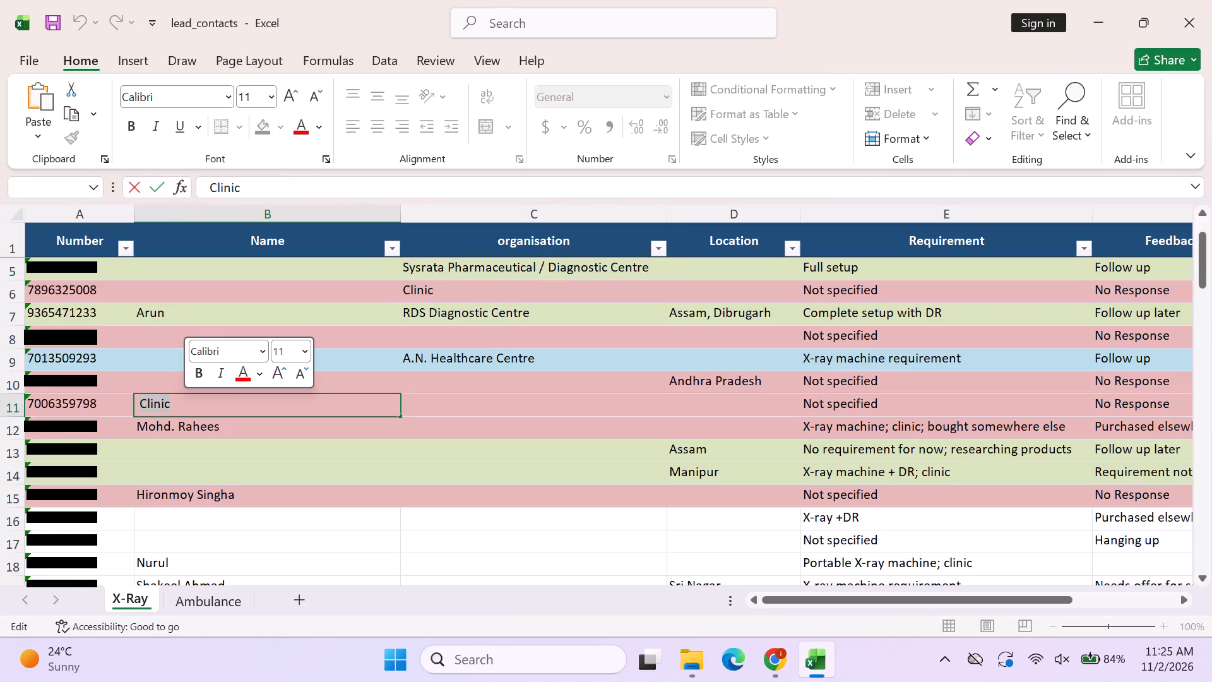
key("ctrl+x")
left_click(427, 404)
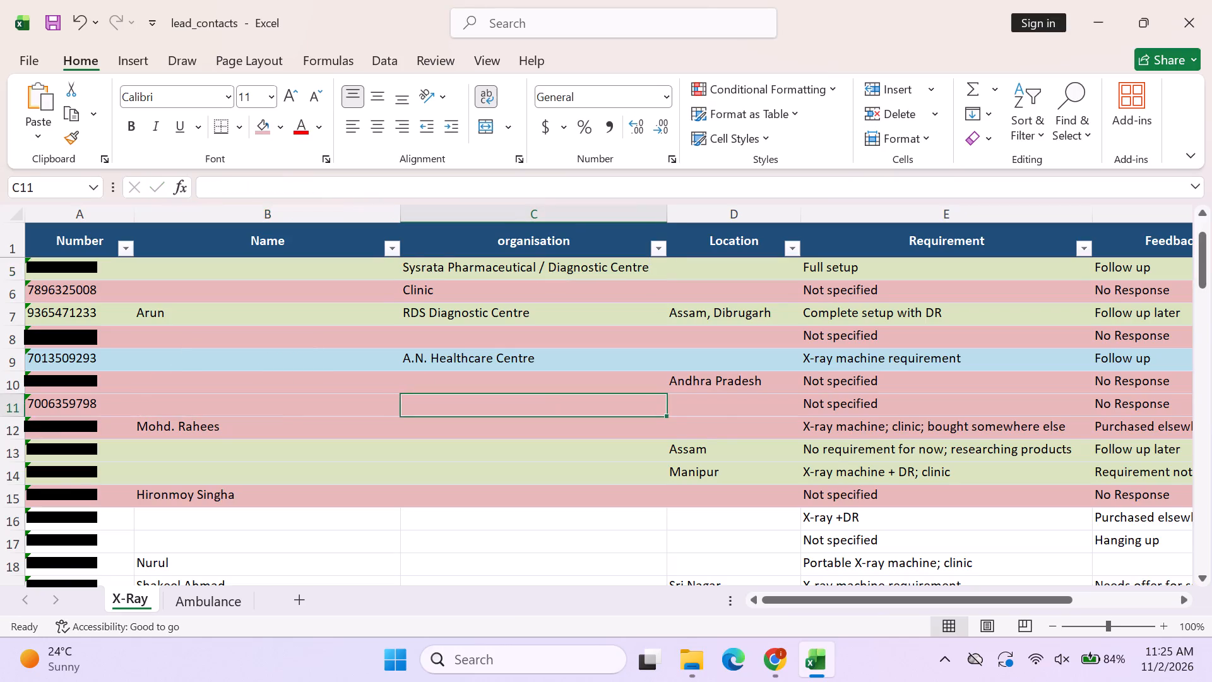
key("ctrl+v")
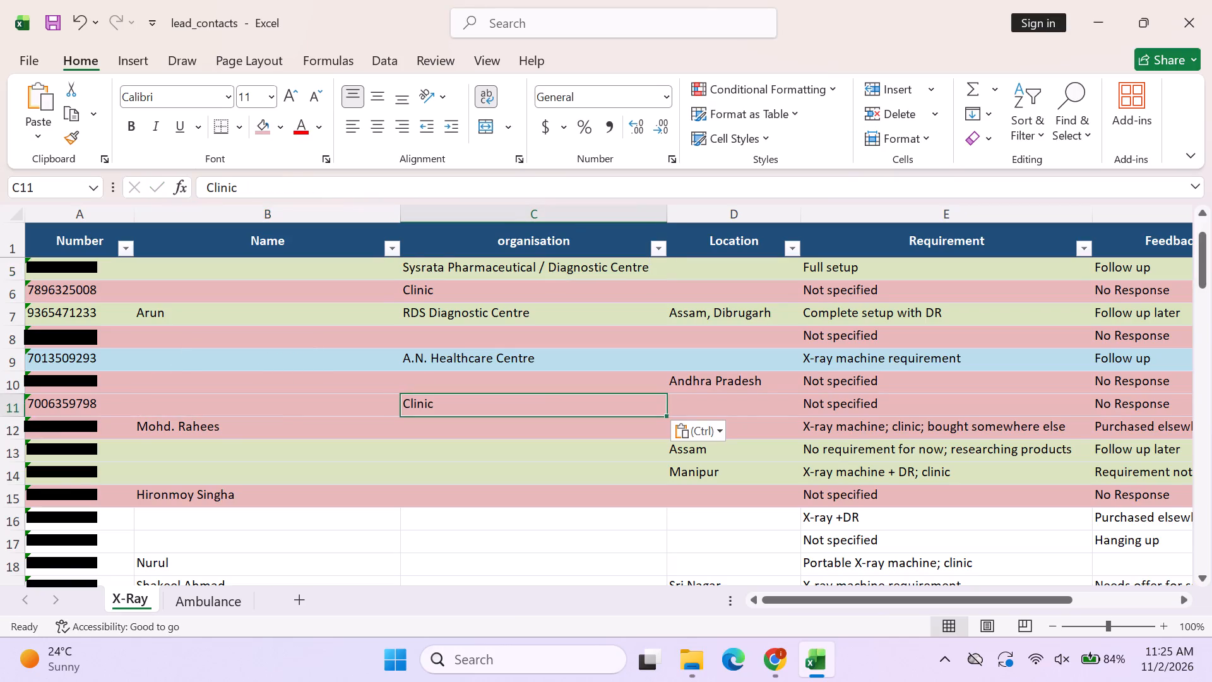
Review the requirement and feedback entries of the X-Ray sheet's lower rows, including the uncoloured rows 16 to 19.
left_click(492, 428)
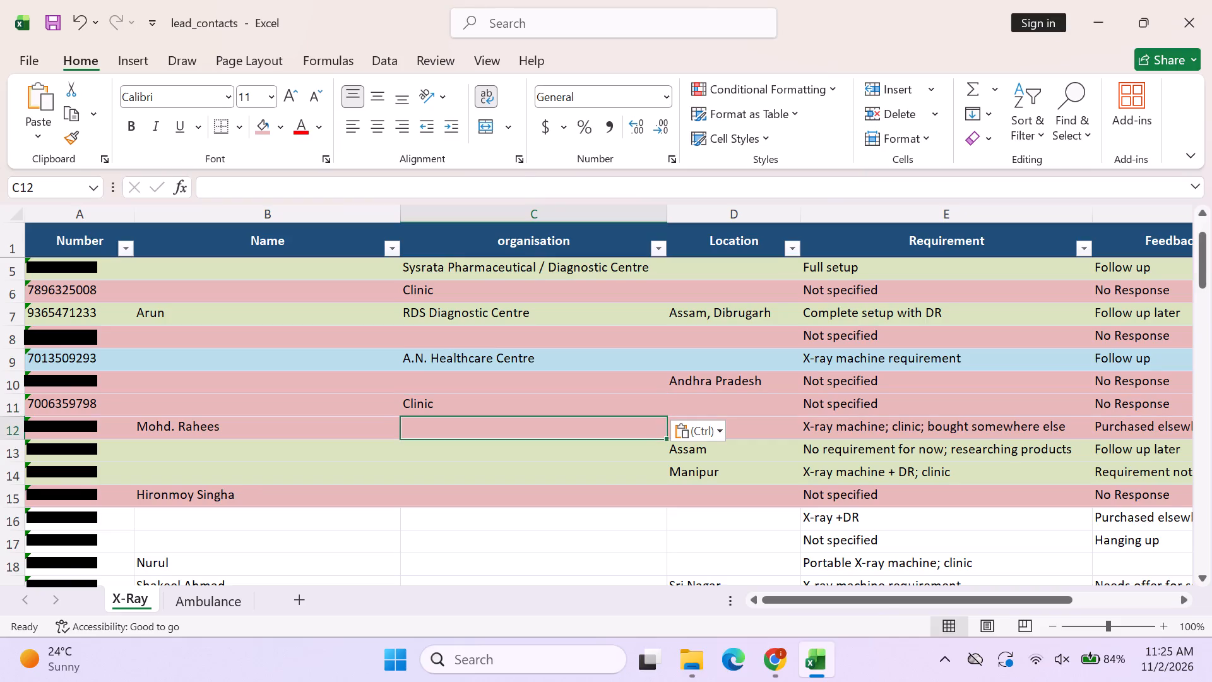
left_click_drag(872, 595, 941, 594)
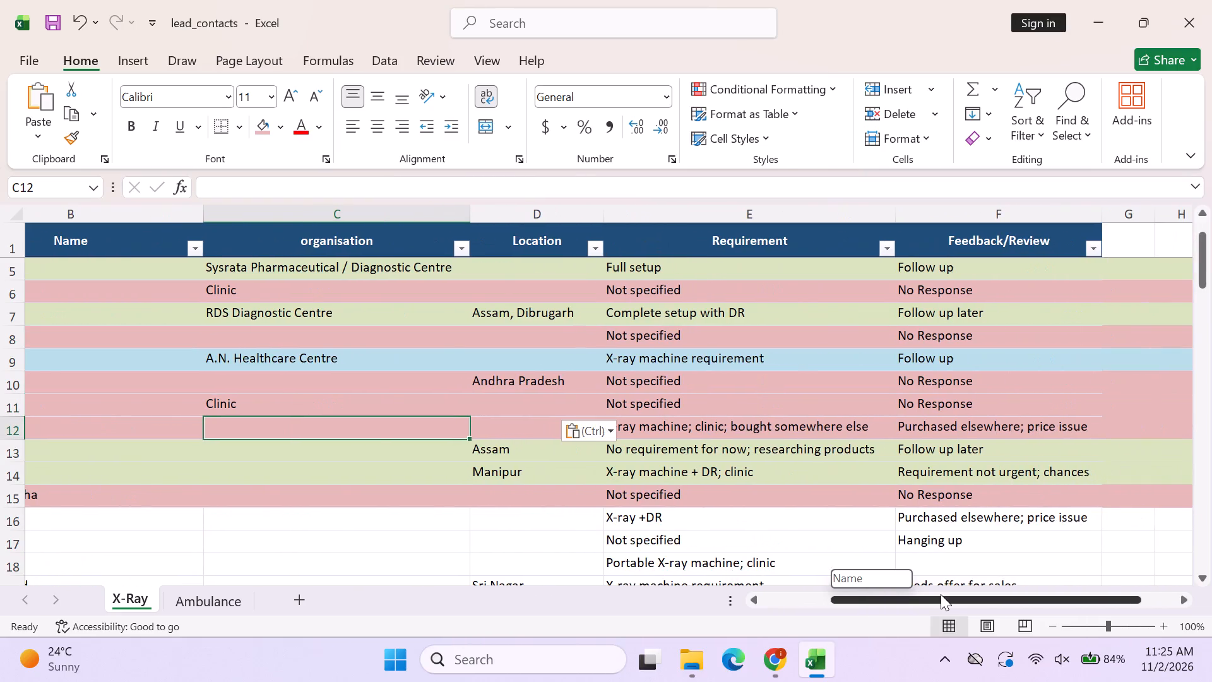
left_click_drag(941, 594, 942, 594)
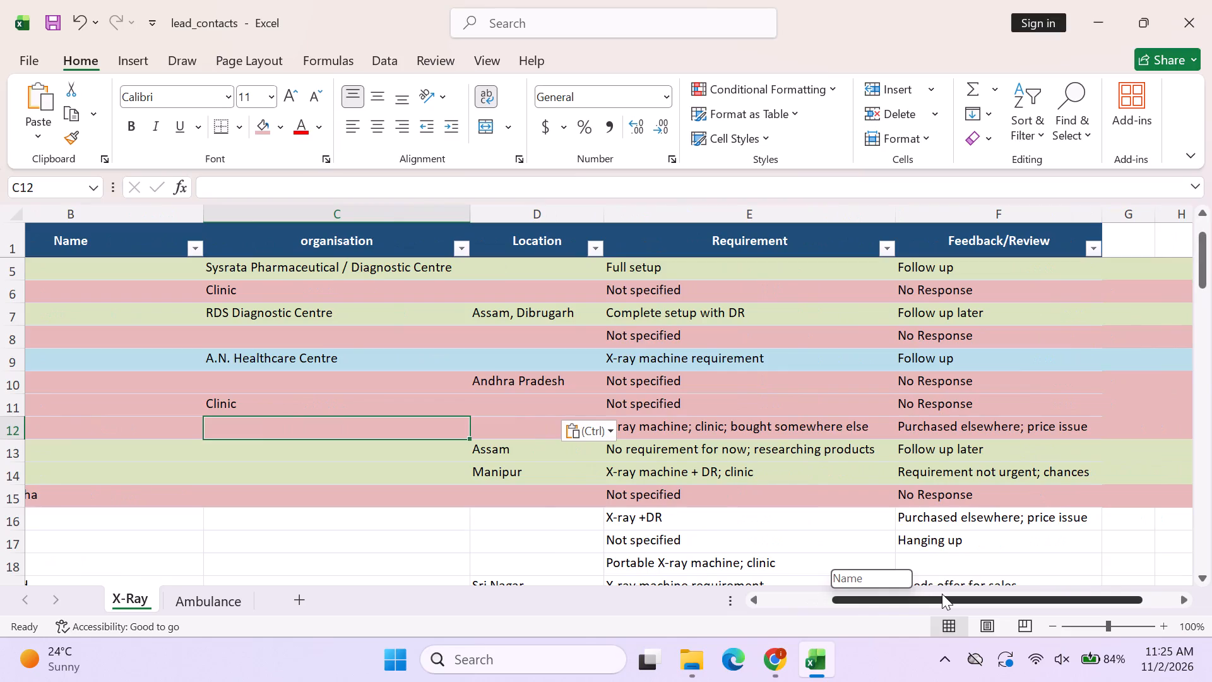
left_click_drag(942, 594, 920, 597)
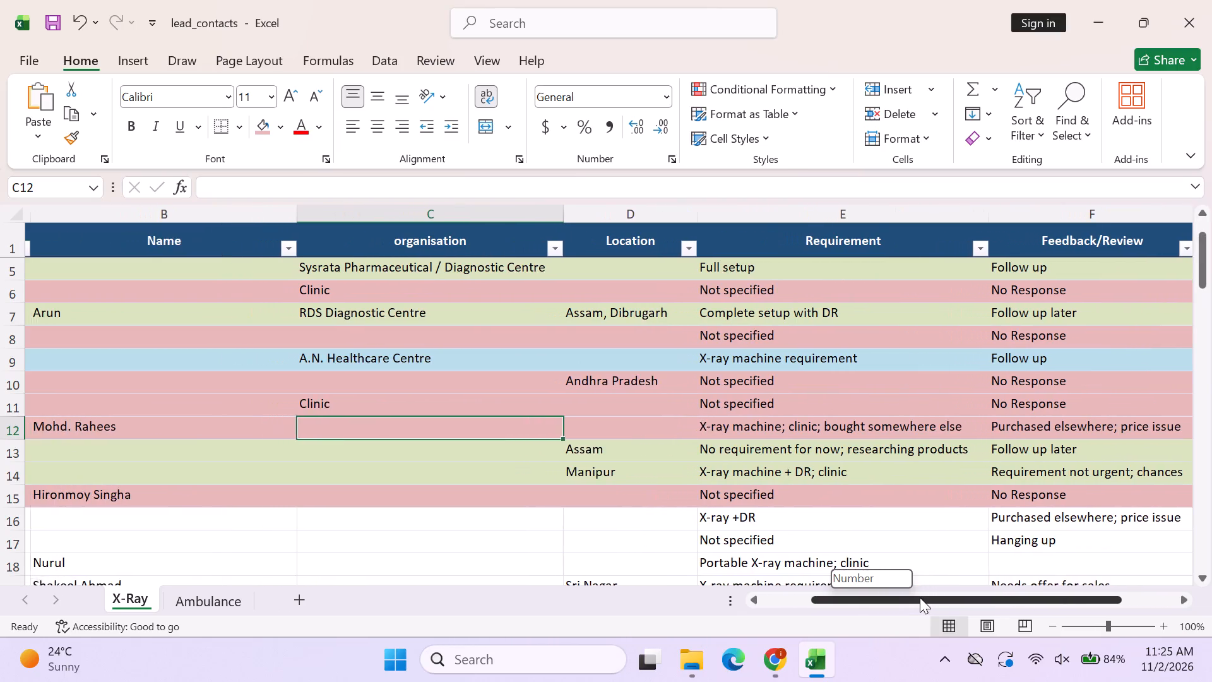
left_click_drag(920, 597, 863, 599)
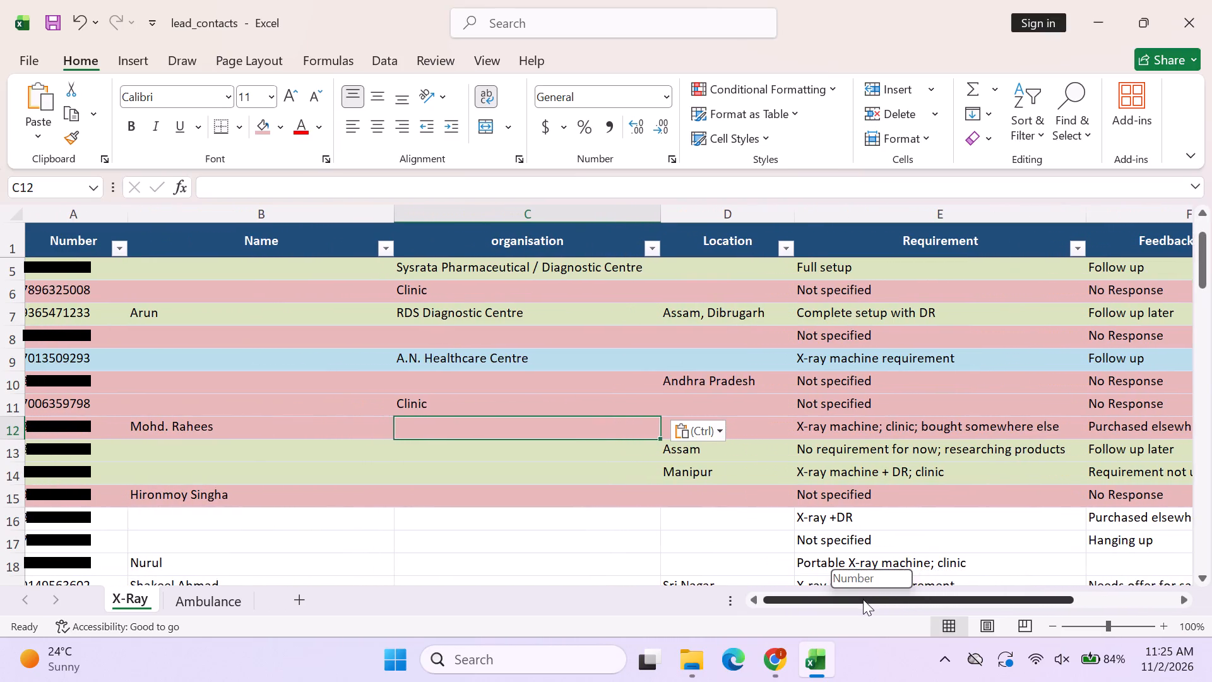
left_click_drag(863, 599, 857, 600)
scroll(753, 462, "down", 1)
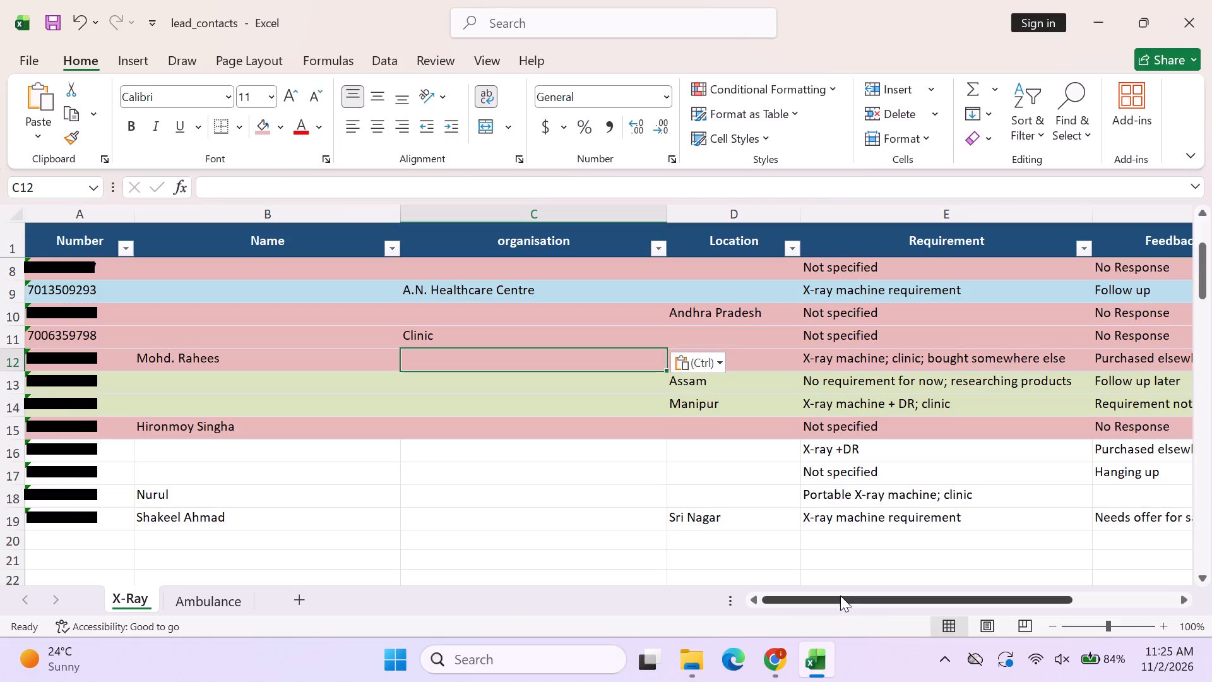
left_click_drag(829, 597, 865, 597)
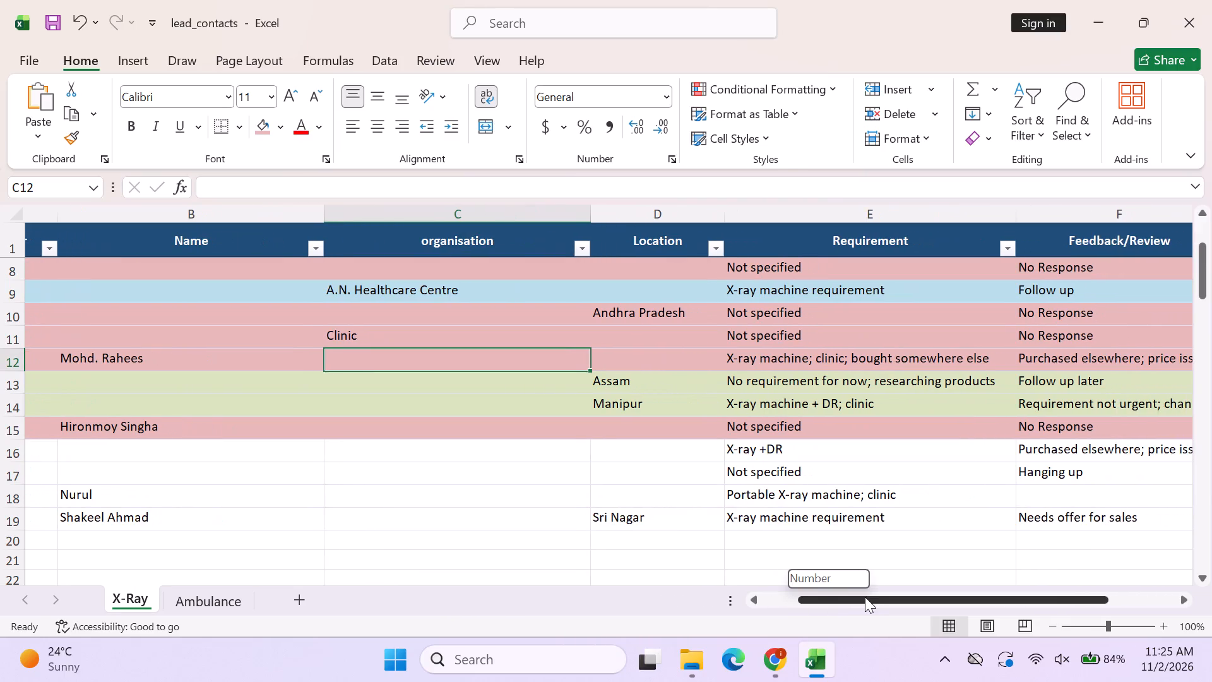
left_click_drag(865, 597, 862, 597)
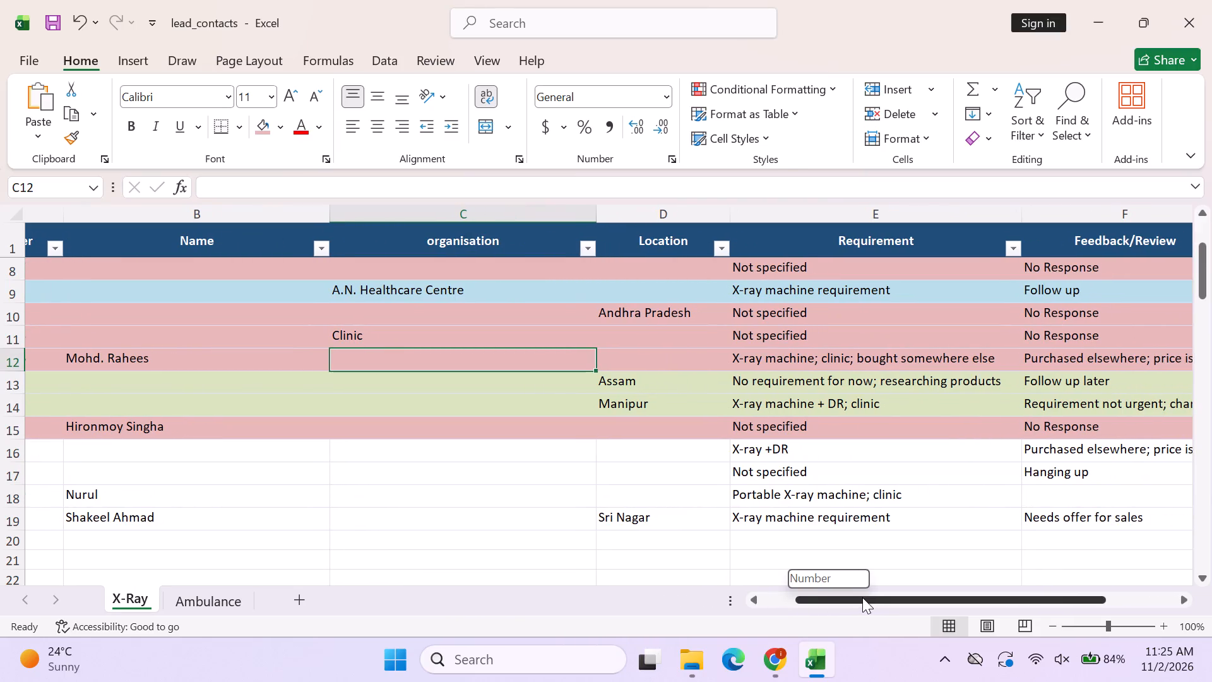
left_click_drag(862, 597, 889, 595)
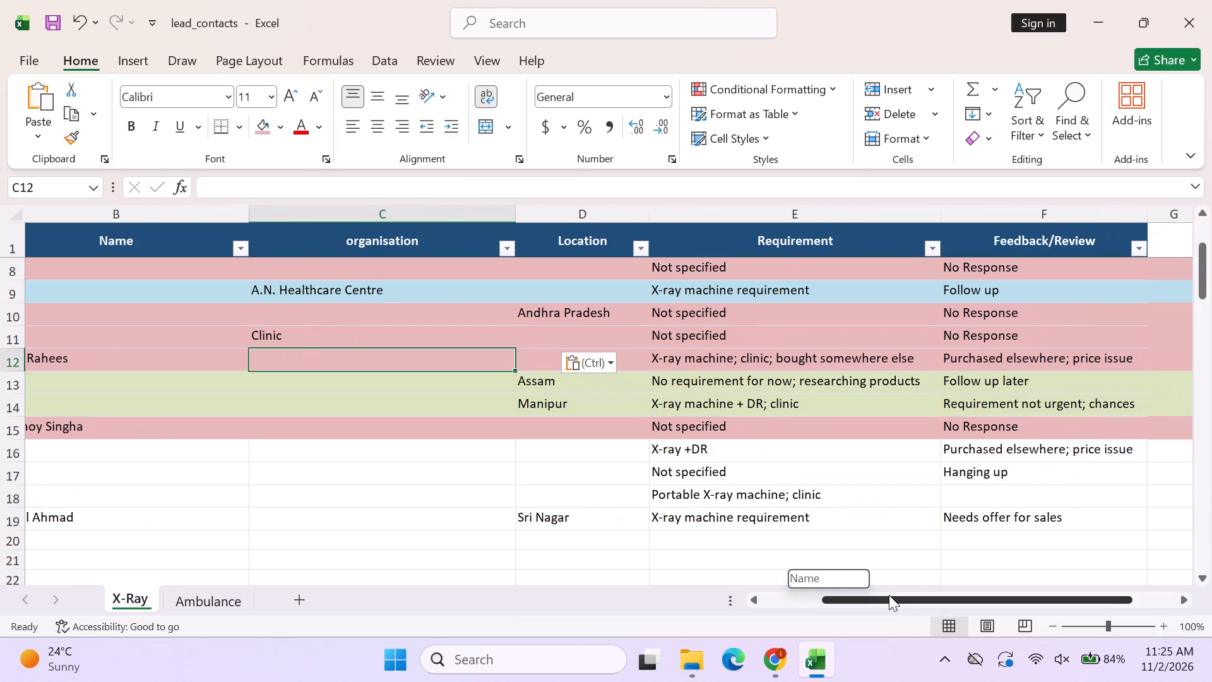
left_click_drag(889, 595, 797, 608)
left_click(591, 513)
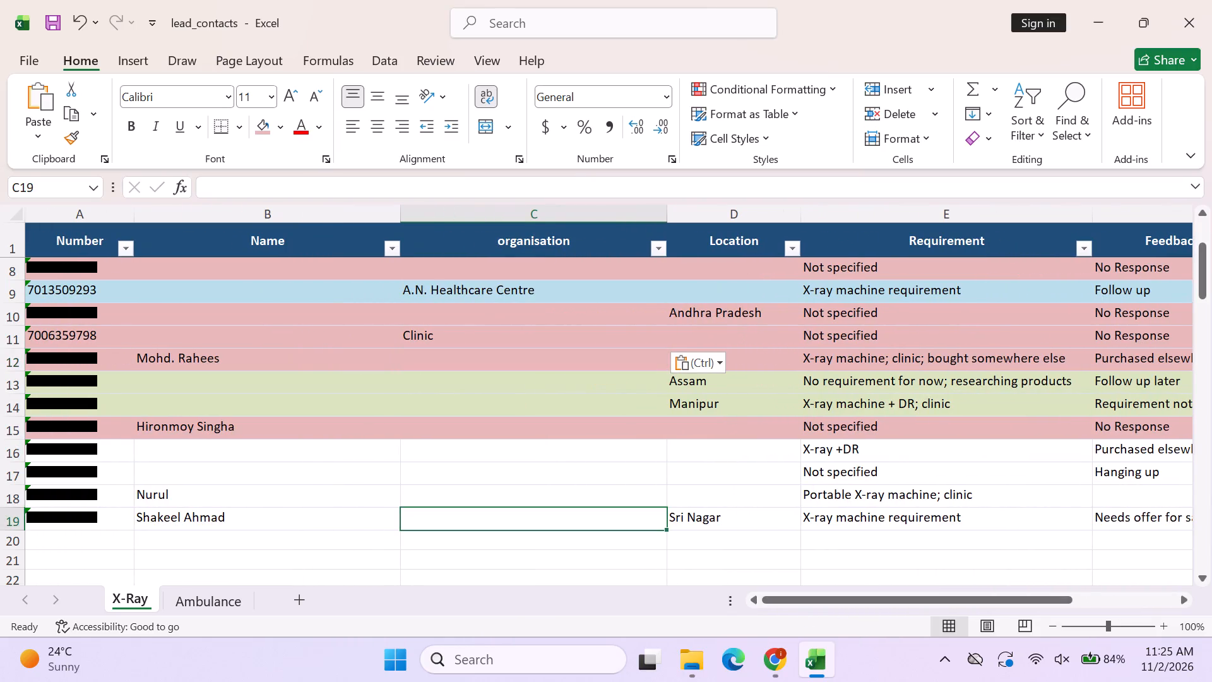
Fill row 16 of the X-Ray sheet with the light red used for the lost leads.
left_click(7, 449)
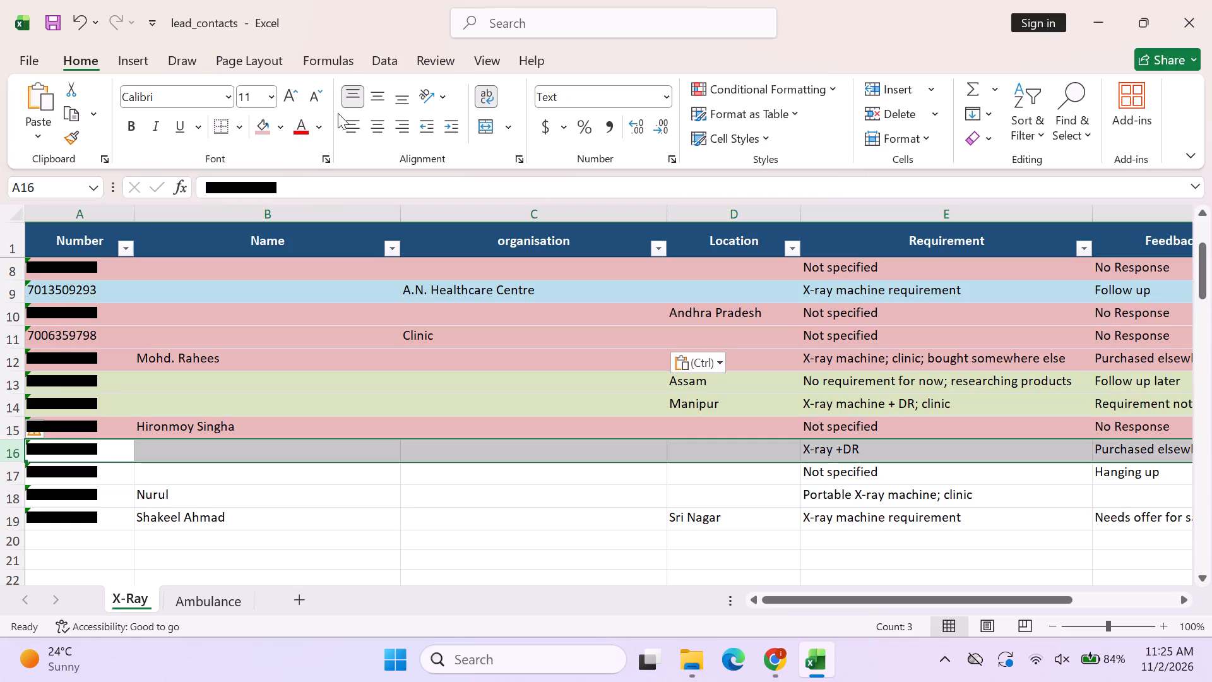
left_click(259, 127)
Change the Requirement entry in row 16 to "X-ray machine".
left_click_drag(809, 598, 888, 599)
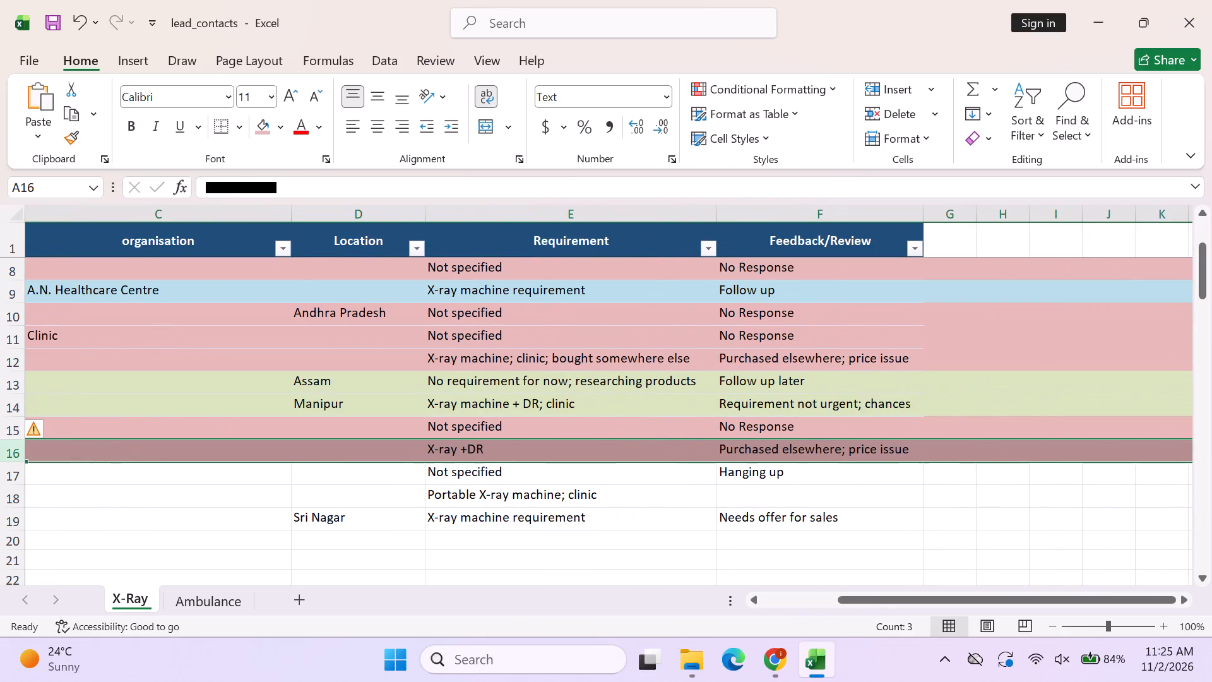
left_click(503, 458)
double_click(503, 450)
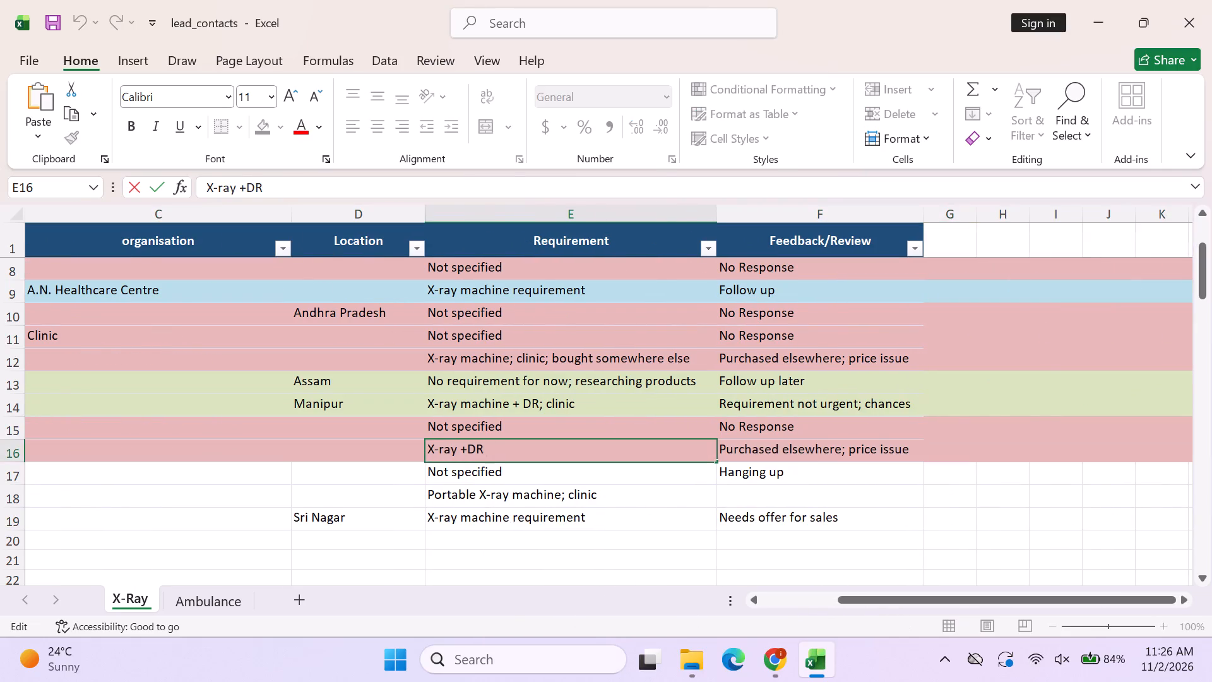
key("BackSpace")
key("BackSpace")
key("BackSpace")
key("BackSpace")
key("BackSpace")
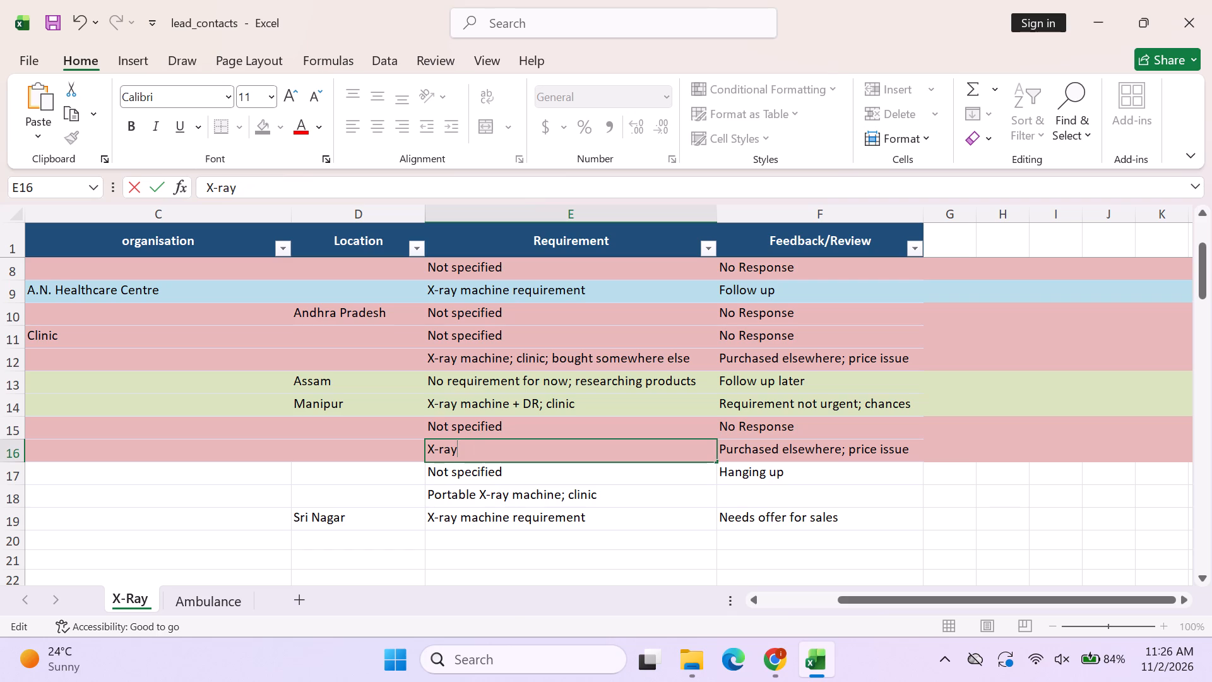
key("space")
type("macj")
key("BackSpace")
key("h")
key("i")
type("ne")
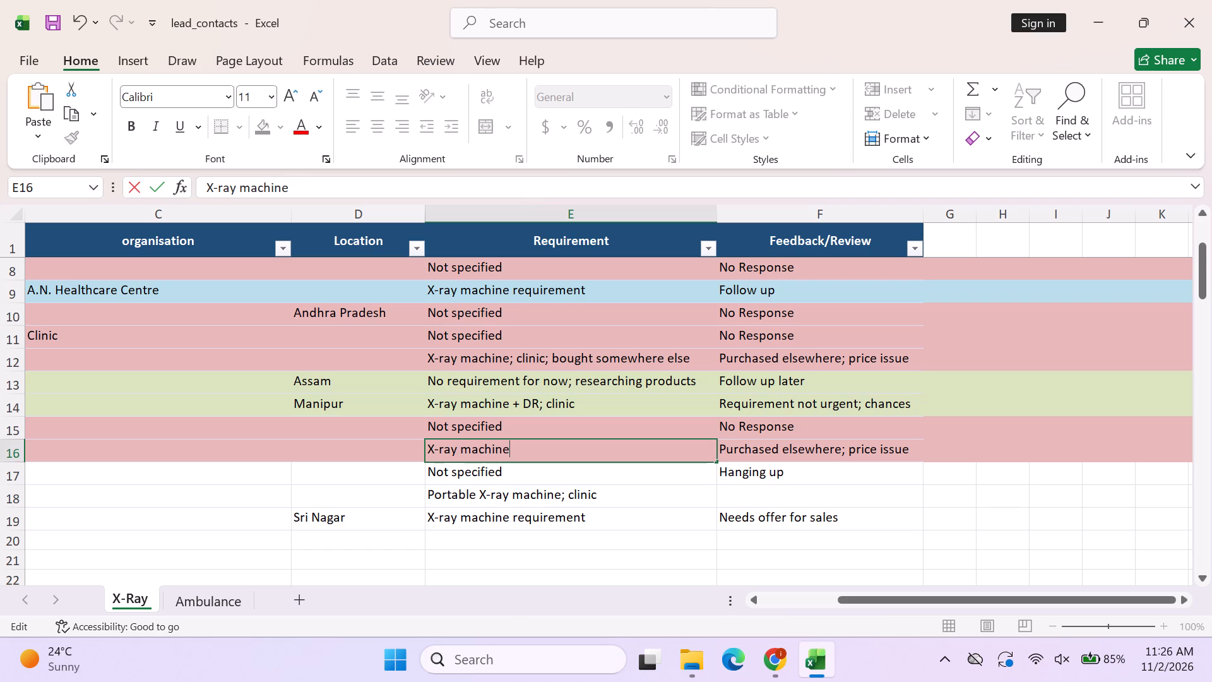
left_click(645, 547)
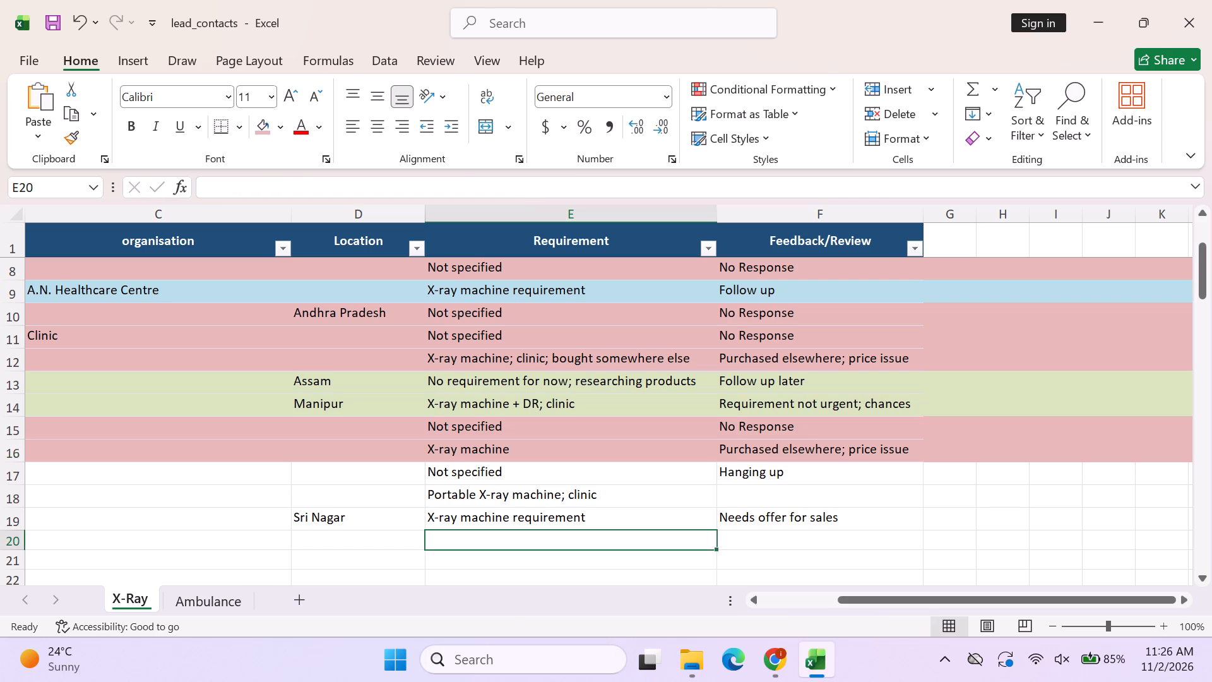
Shorten the Requirement entry in row 12 to "X-ray machine" by deleting the clinic and bought-elsewhere text.
double_click(516, 363)
left_click(516, 363)
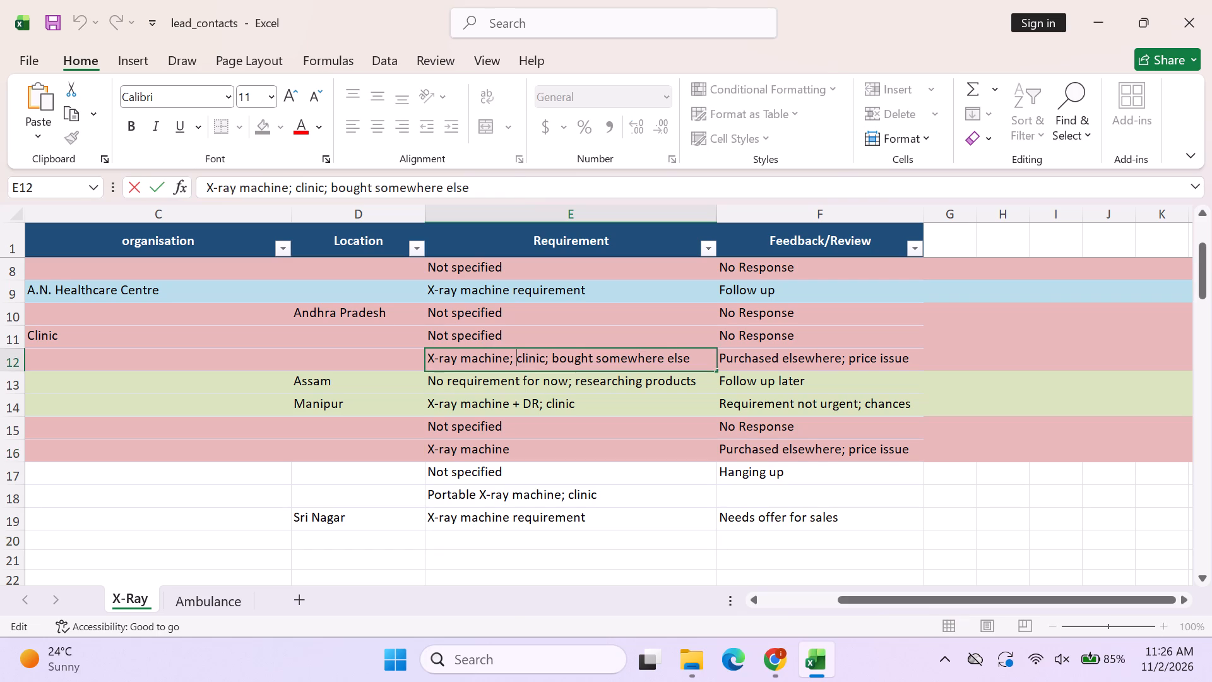
left_click_drag(510, 361, 691, 354)
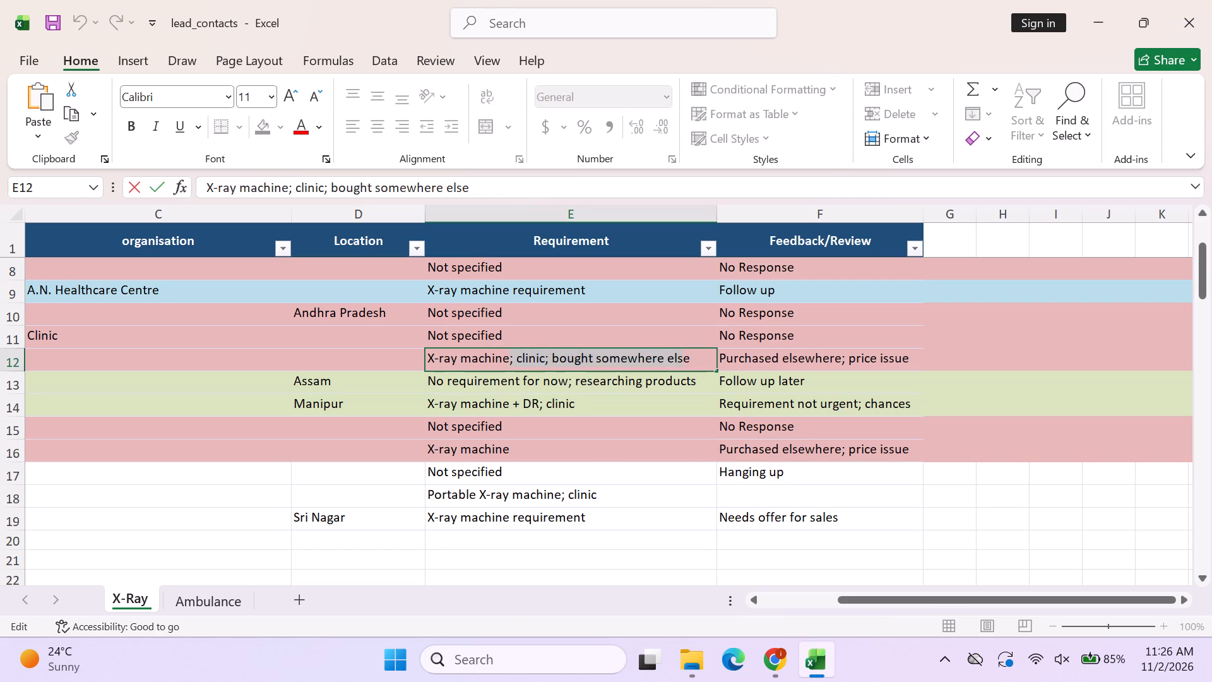
left_click_drag(691, 354, 694, 354)
key("BackSpace")
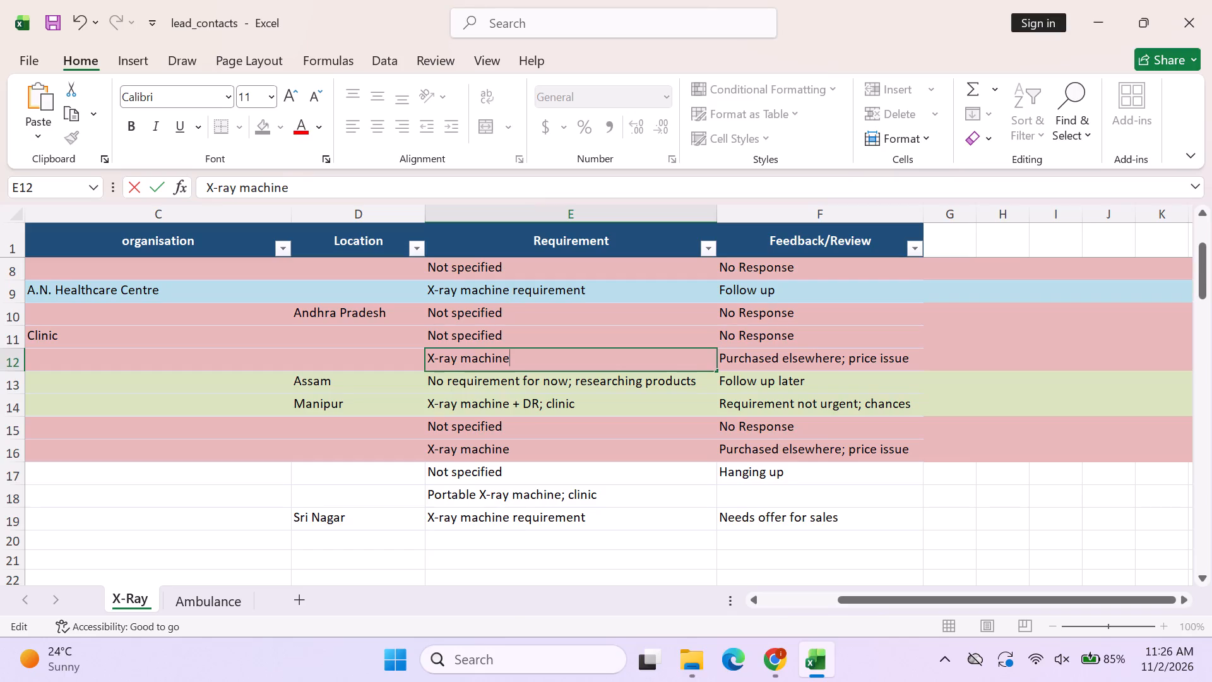
Fill row 17, the lead with "Hanging up" feedback, with the same light red.
left_click_drag(862, 600, 858, 600)
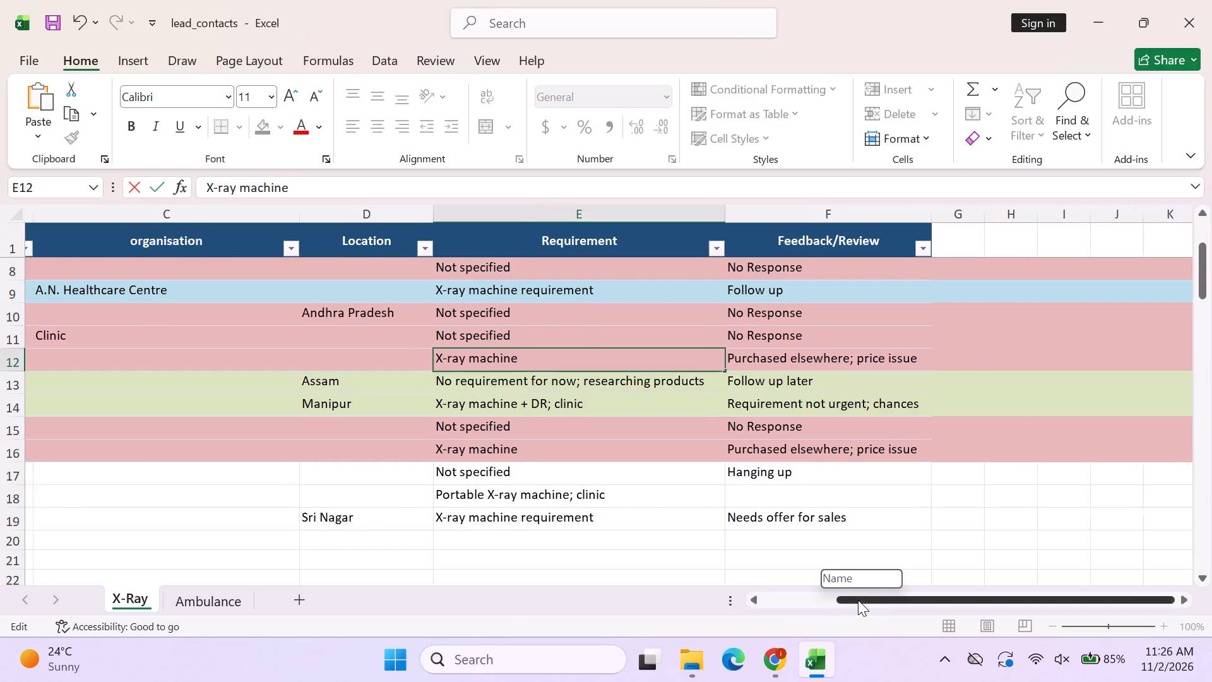
left_click_drag(858, 600, 754, 626)
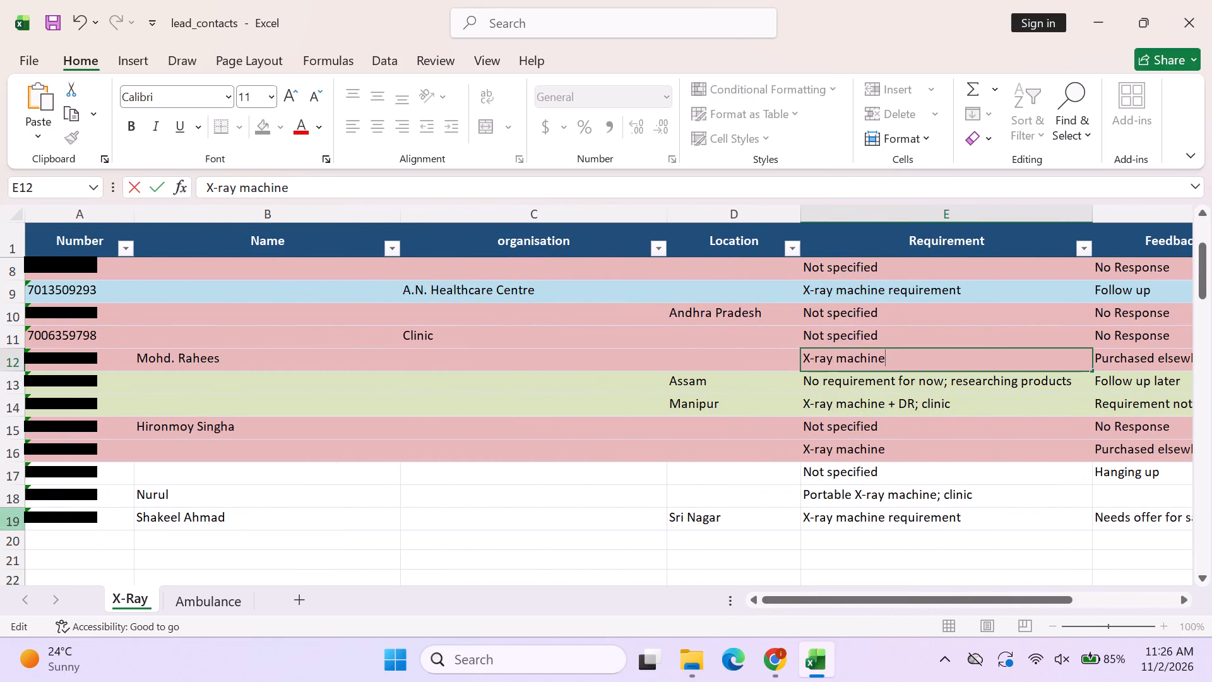
left_click(11, 476)
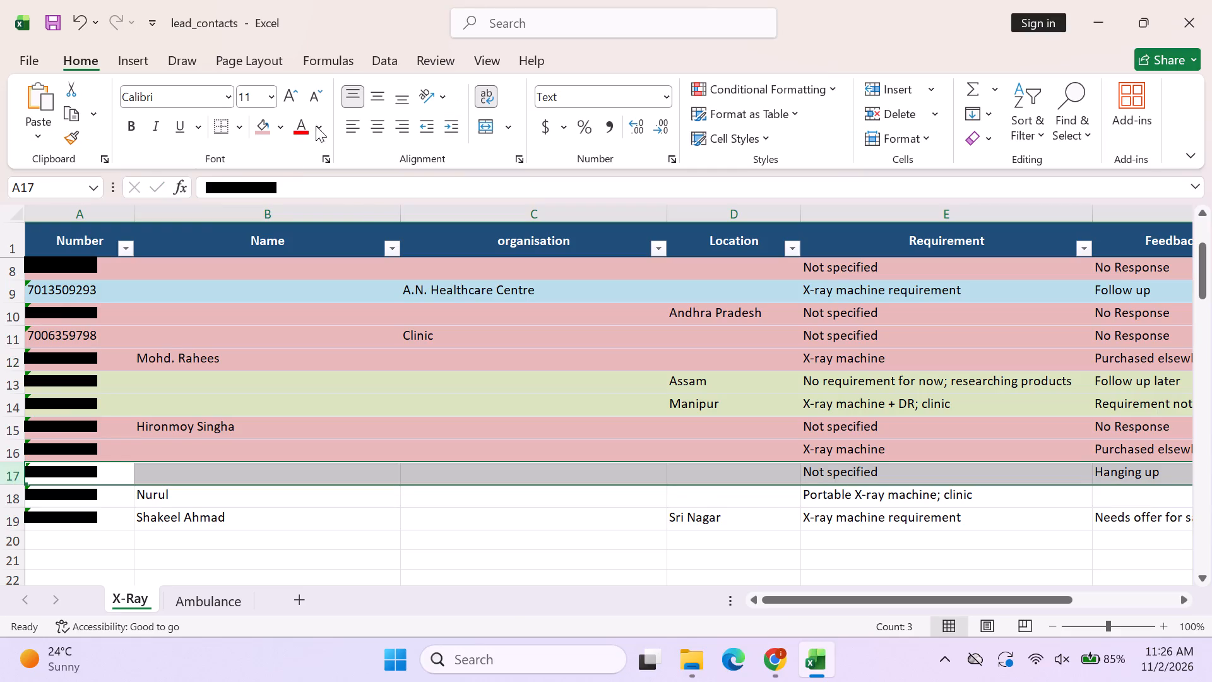
left_click(260, 129)
left_click(528, 561)
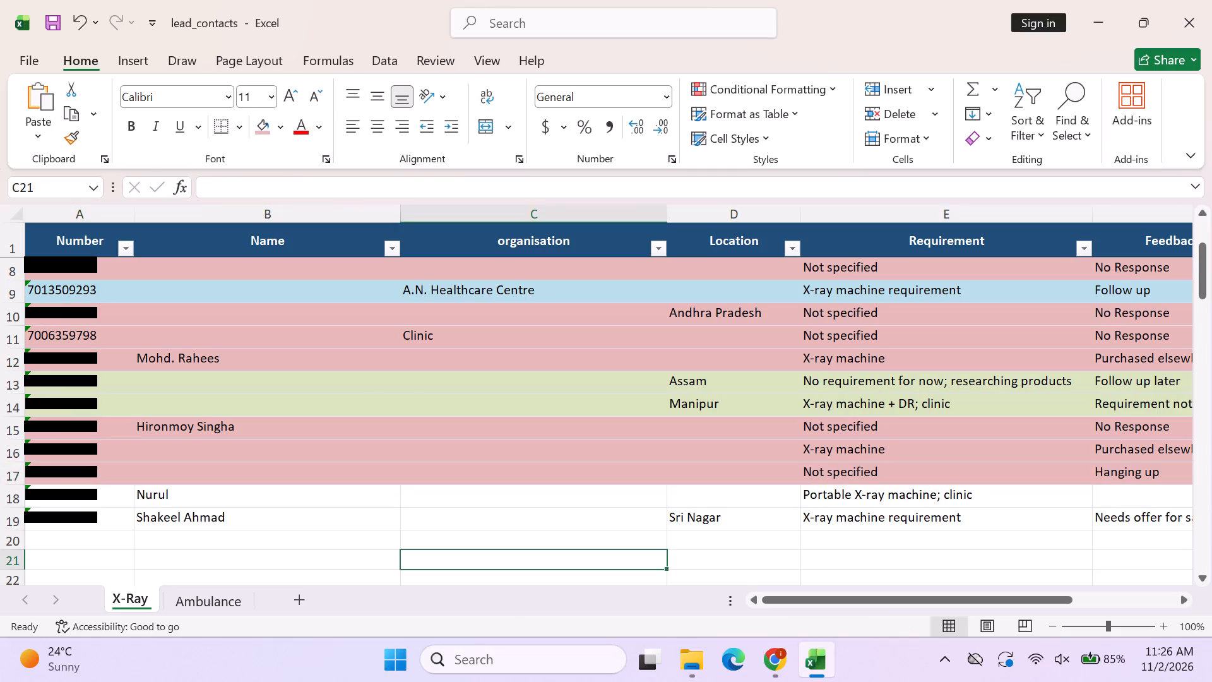
Extend the Feedback/Review entry in row 19 to read "Needs offer for sales/Dealer".
scroll(360, 556, "up", 3)
scroll(470, 470, "up", 2)
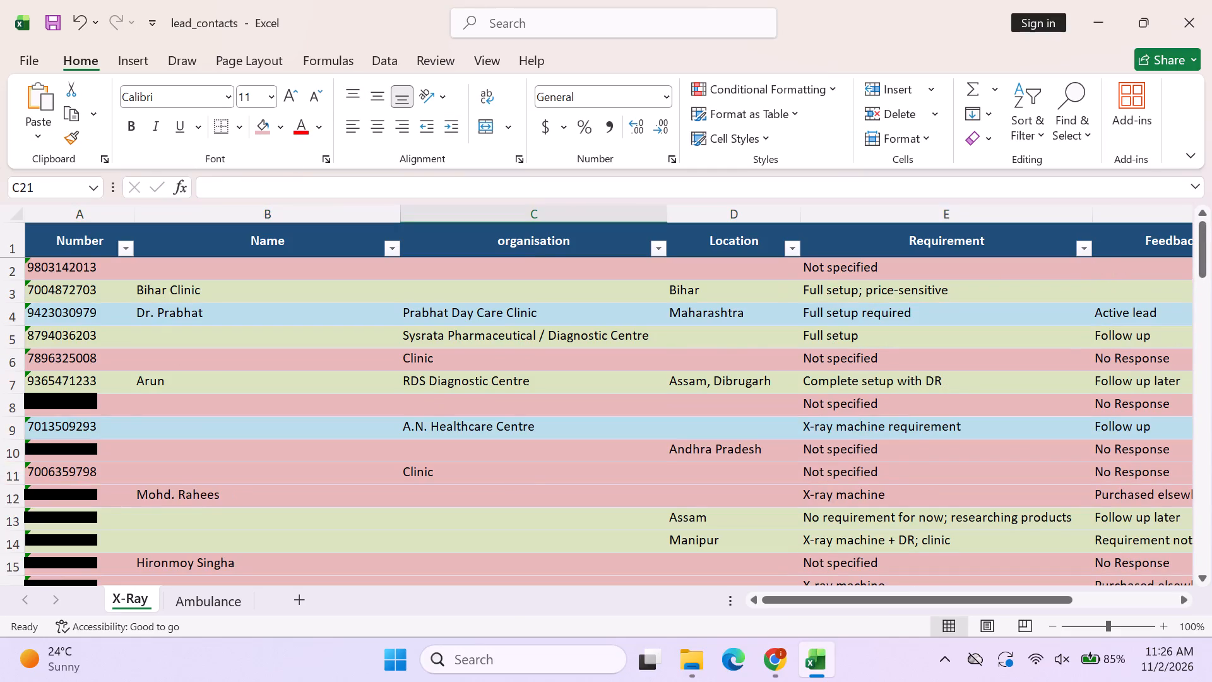
scroll(476, 467, "down", 2)
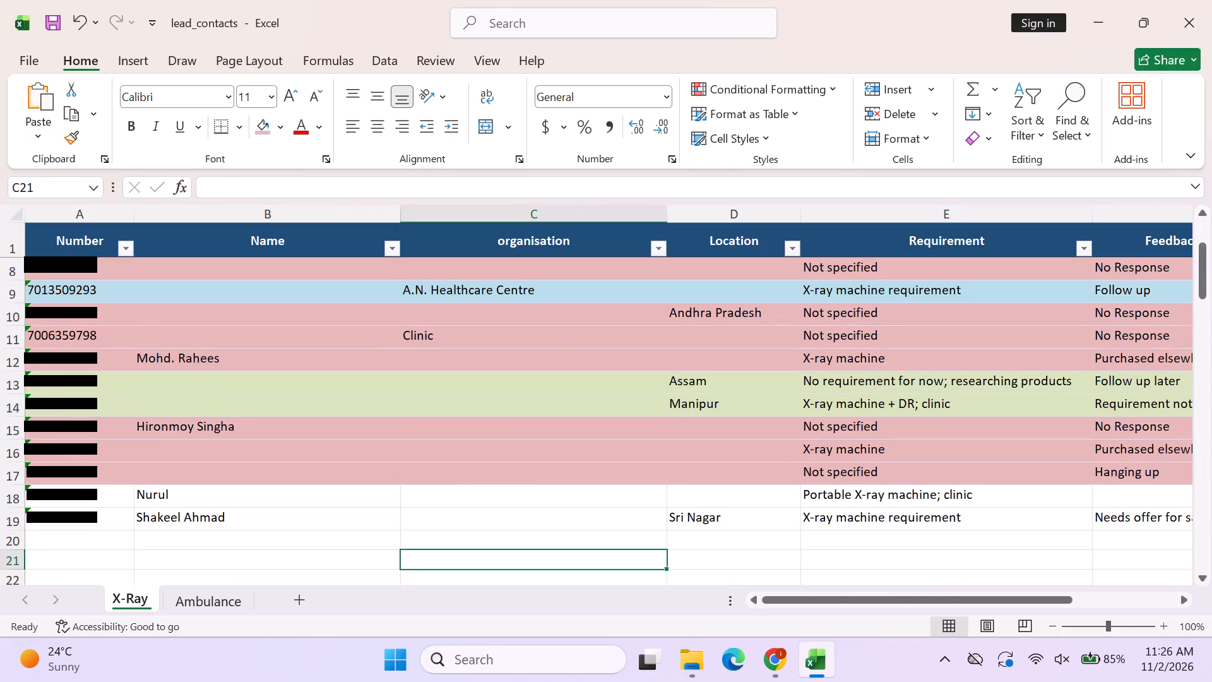
scroll(484, 468, "up", 3)
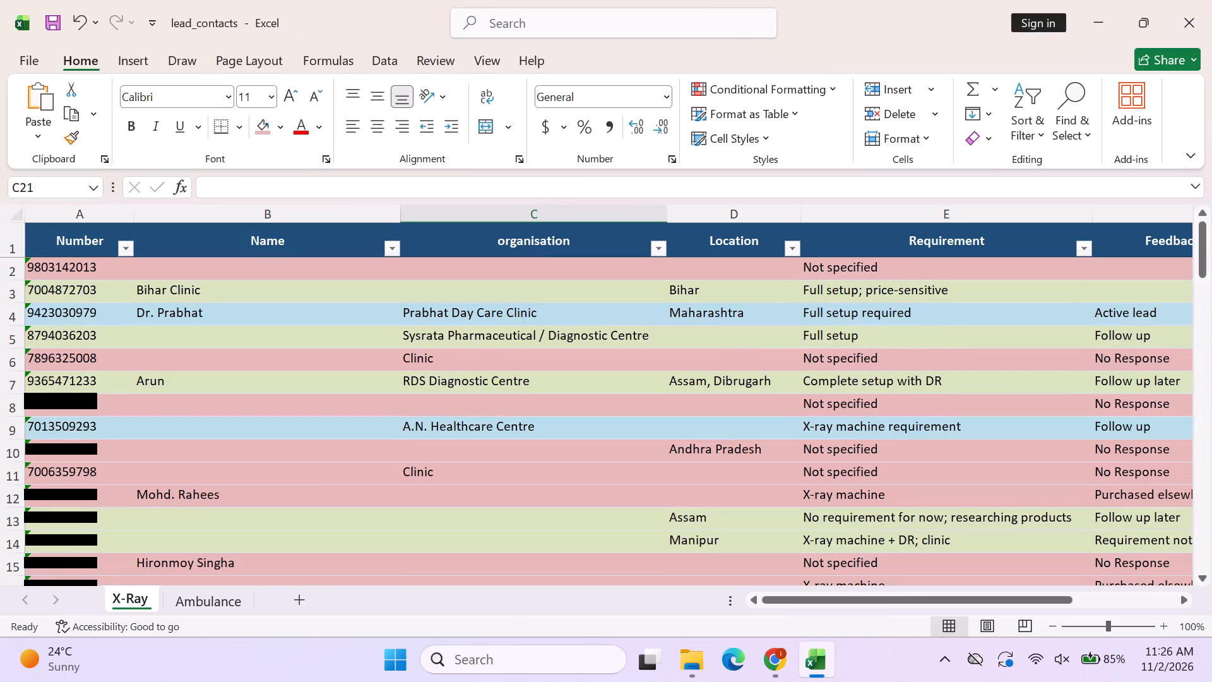
scroll(747, 492, "down", 2)
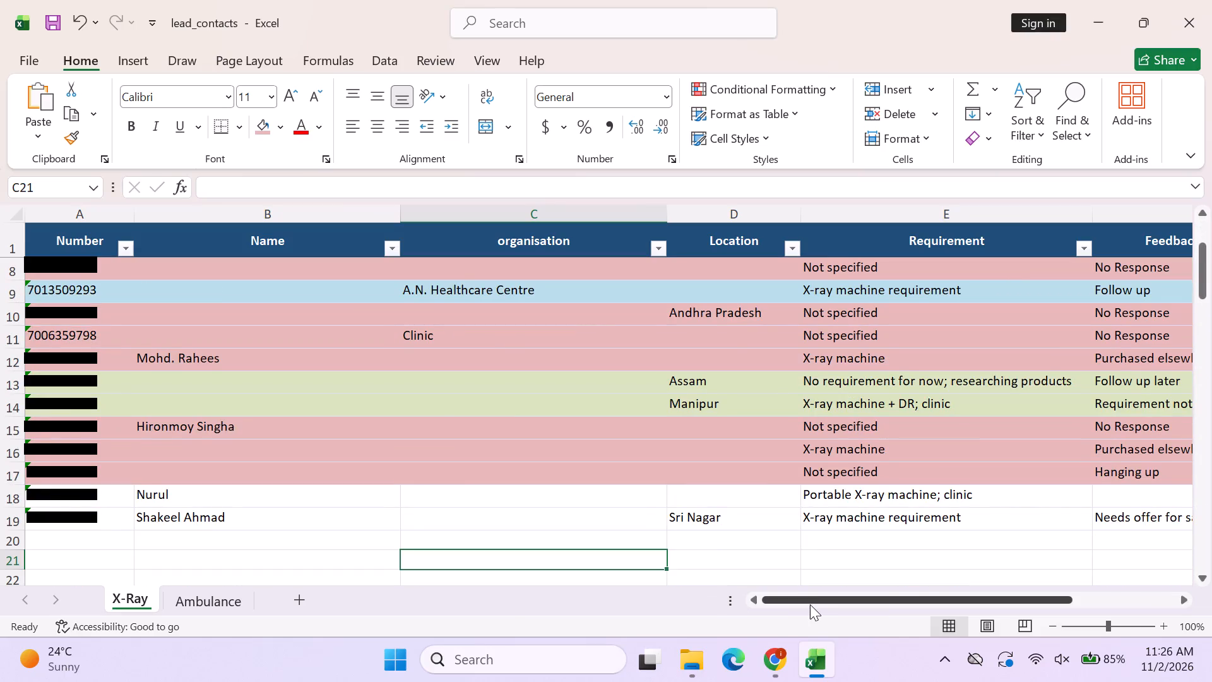
left_click_drag(804, 598, 862, 595)
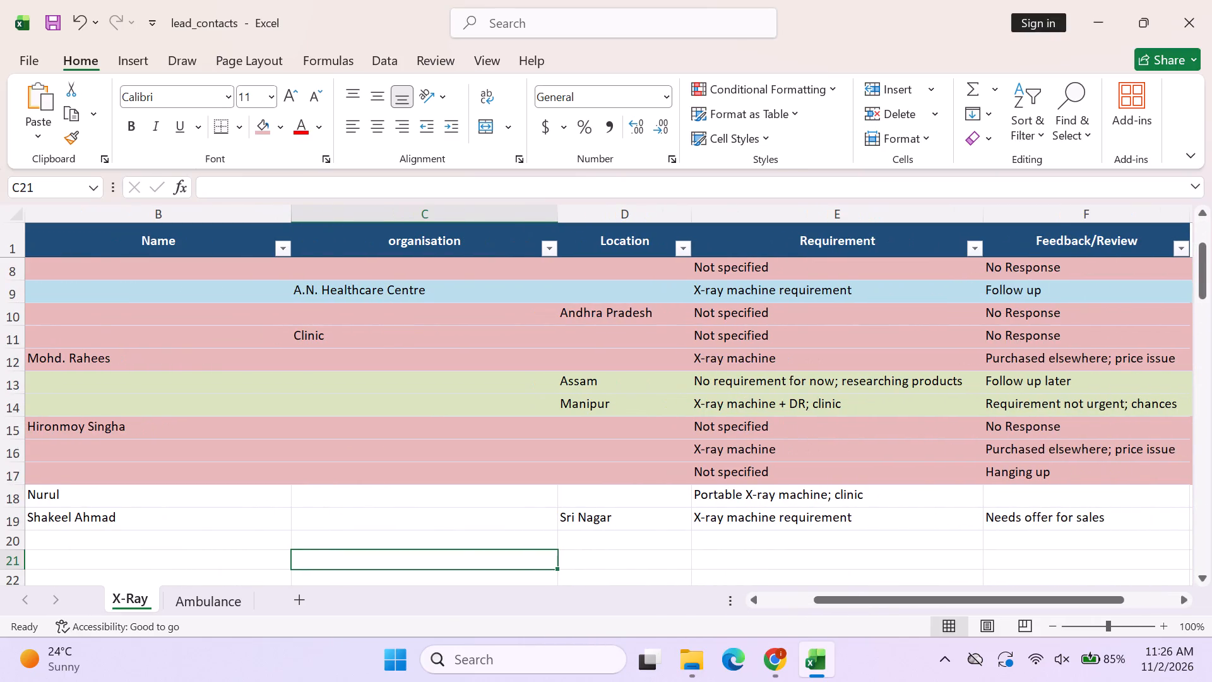
double_click(1114, 515)
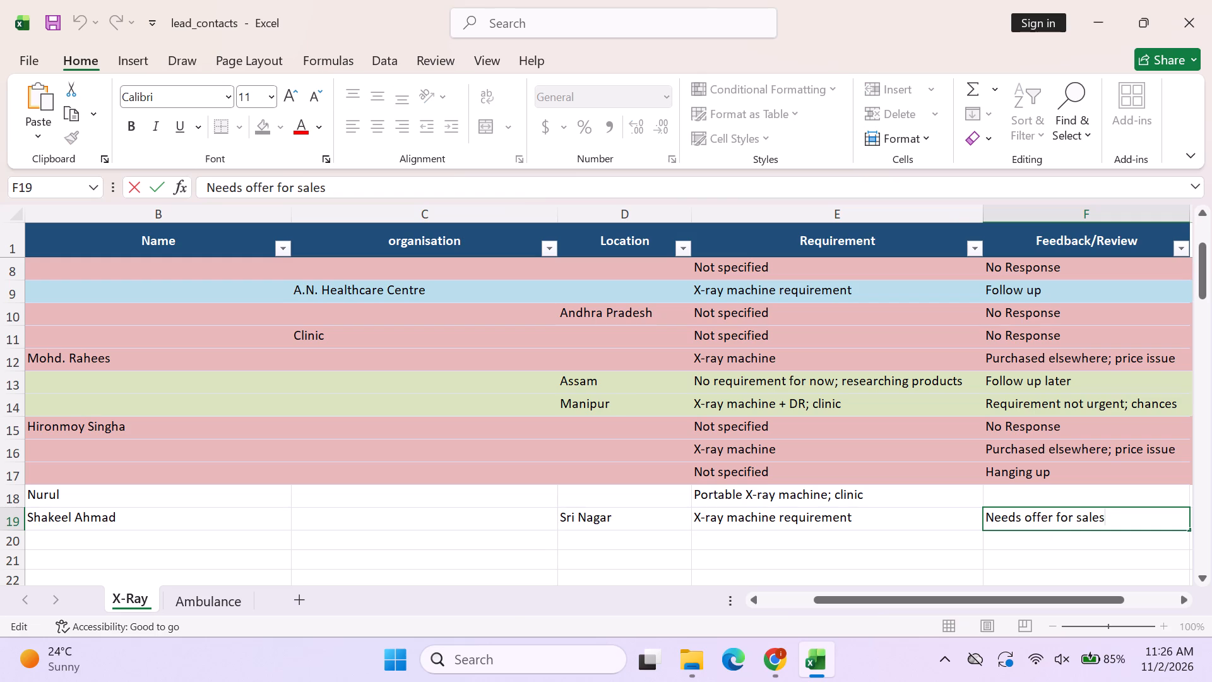
key("space")
key("BackSpace")
key("slash")
key("d")
type("ealer")
left_click(897, 547)
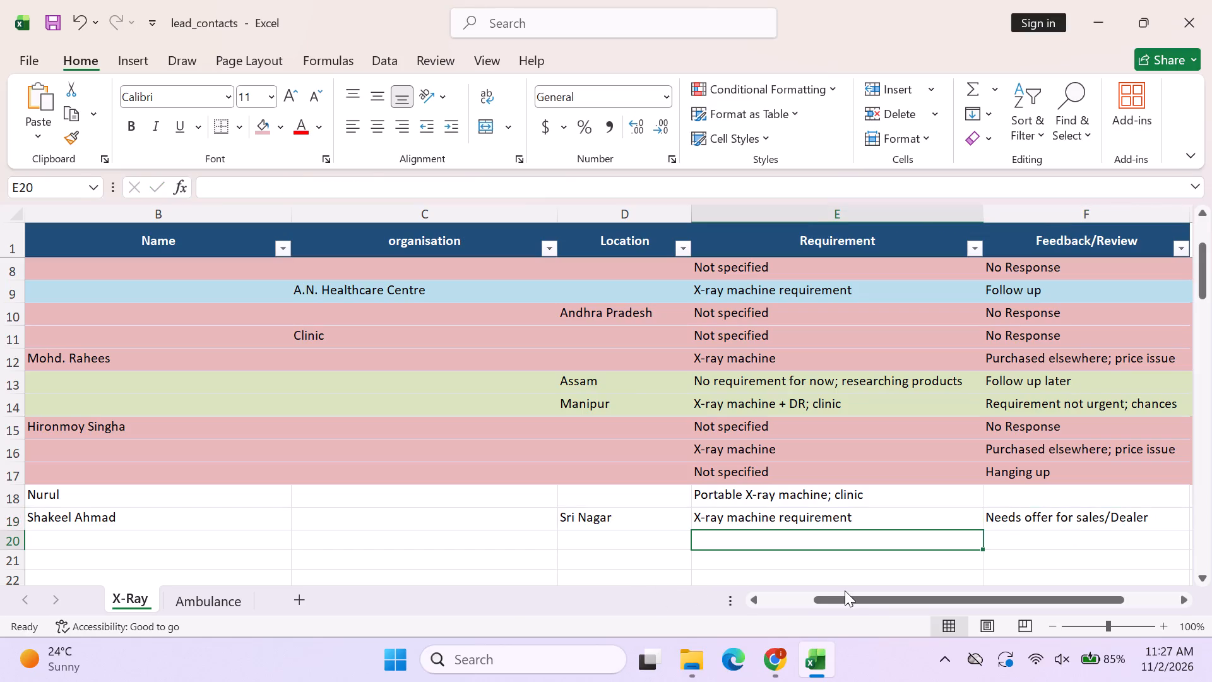
left_click_drag(841, 595, 752, 606)
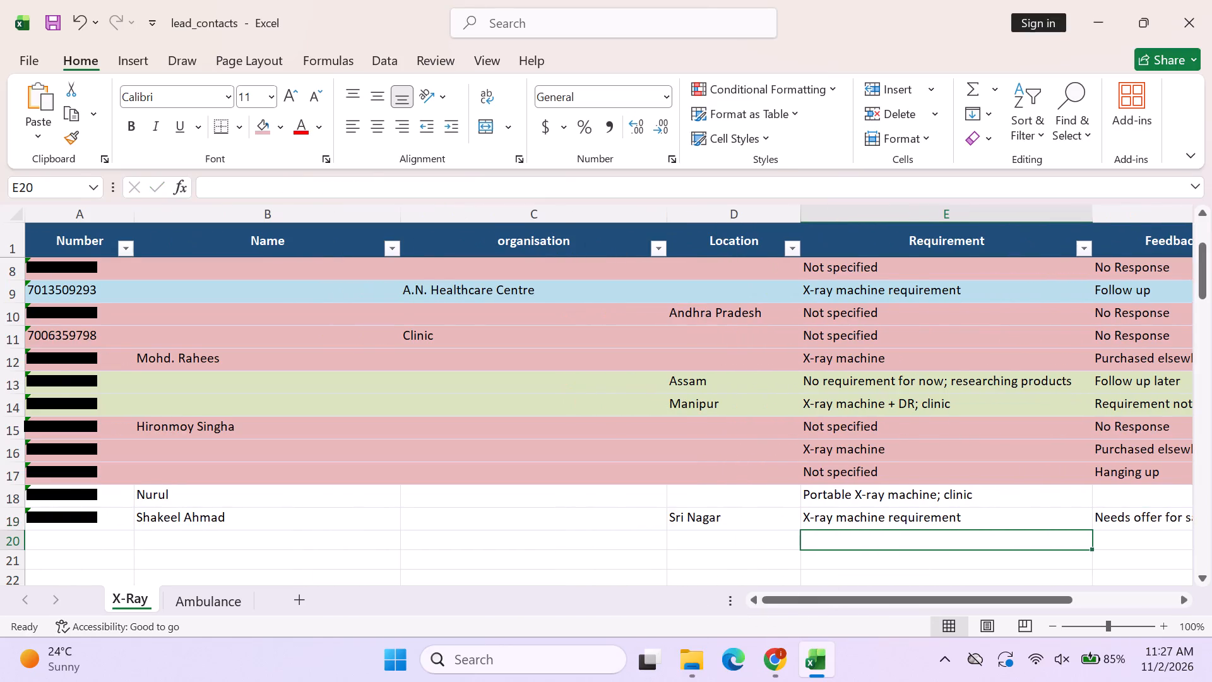
Fill row 19, the Sri Nagar lead needing an offer for sales/dealer, with the same light red.
left_click(13, 517)
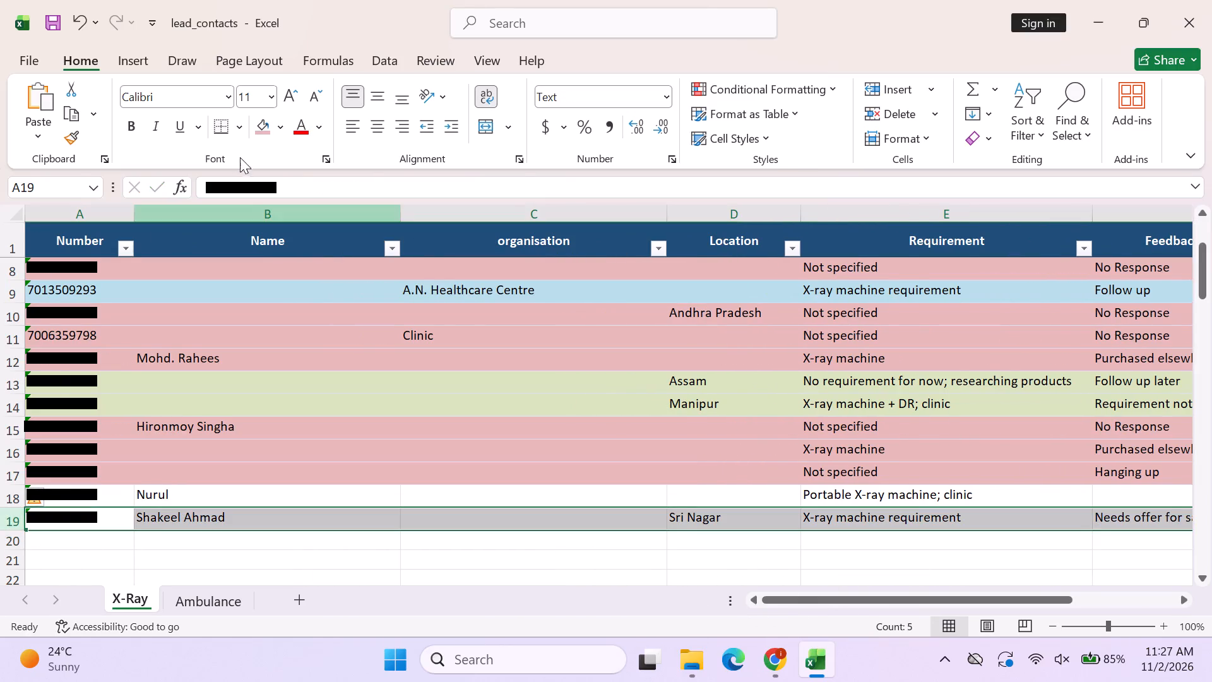
left_click(259, 136)
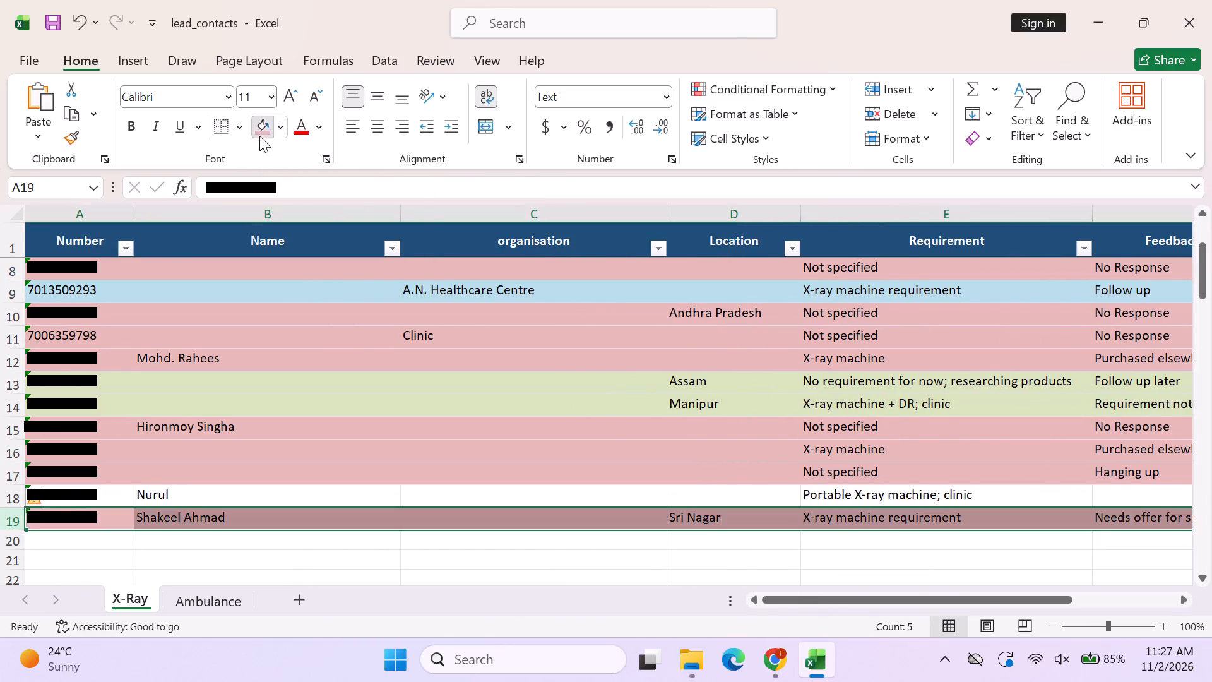
left_click(331, 545)
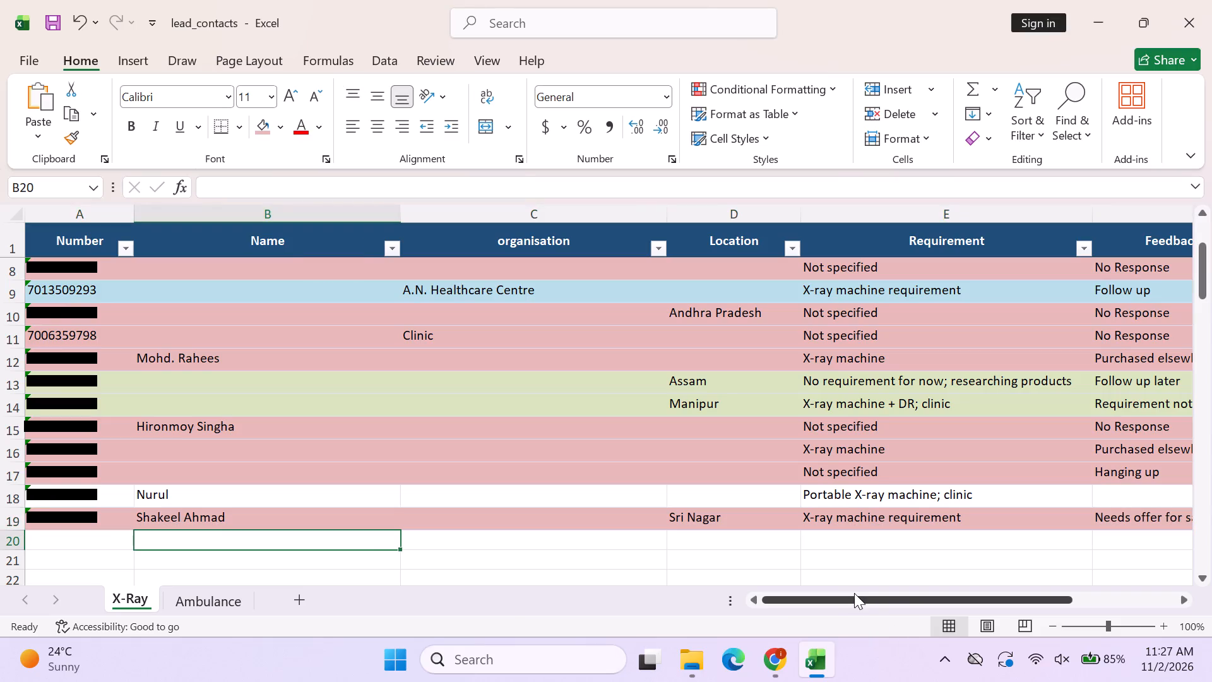
Move "clinic" from the Requirement entry in row 18 to its organisation cell, leaving "Portable X-ray machine" as the requirement.
left_click_drag(855, 603, 932, 601)
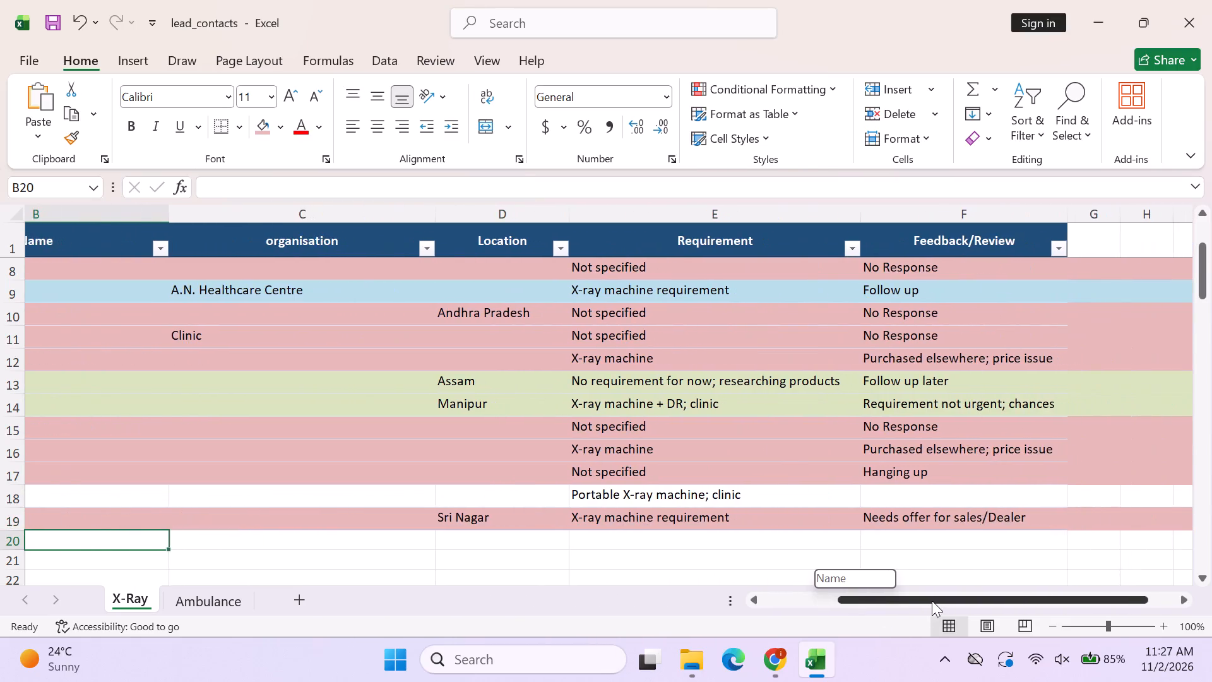
left_click_drag(932, 601, 906, 604)
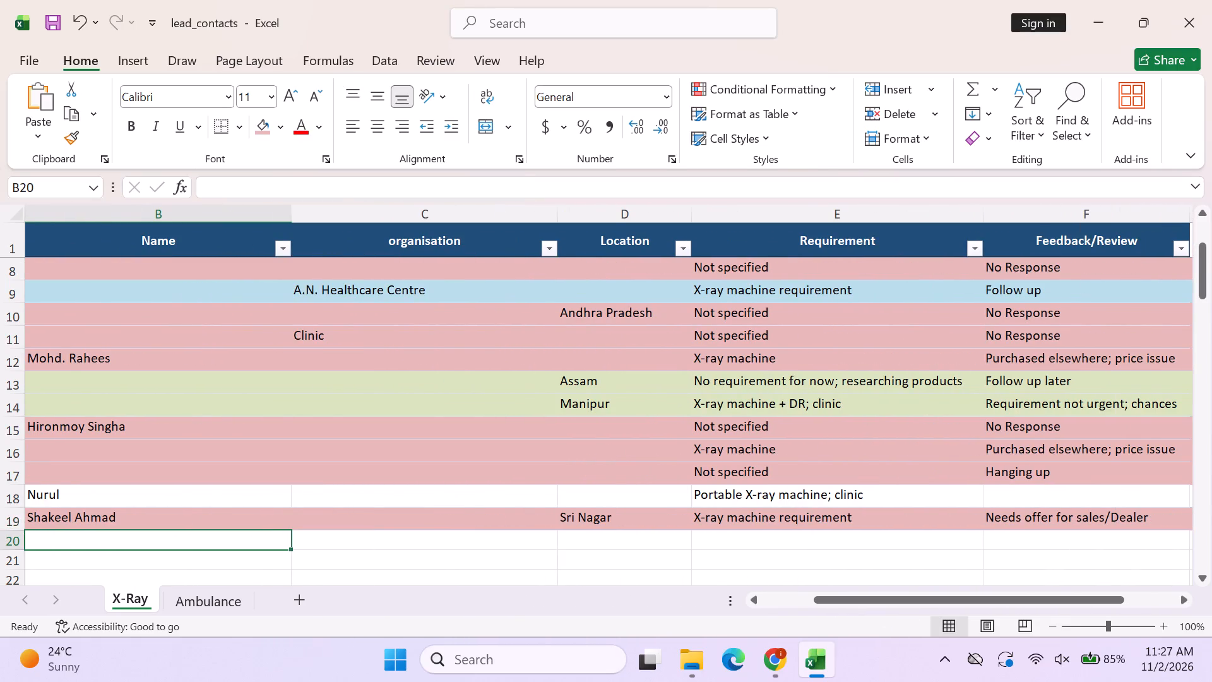
double_click(835, 494)
left_click_drag(833, 494, 886, 494)
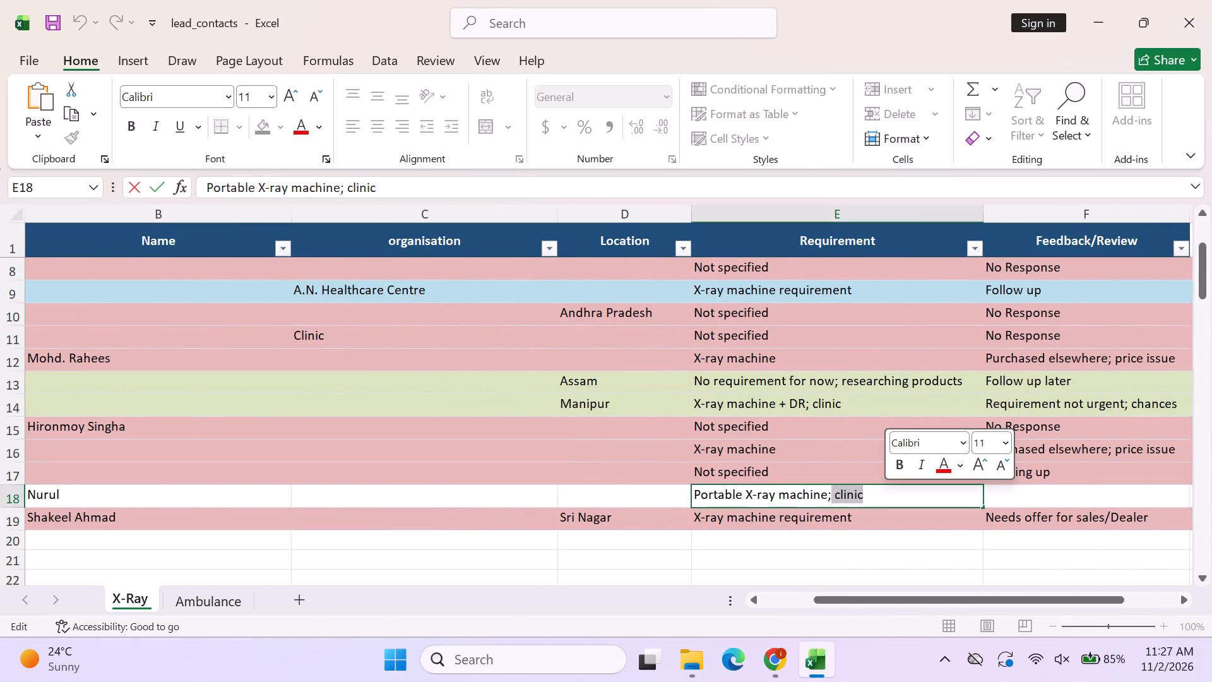
key("ctrl+x")
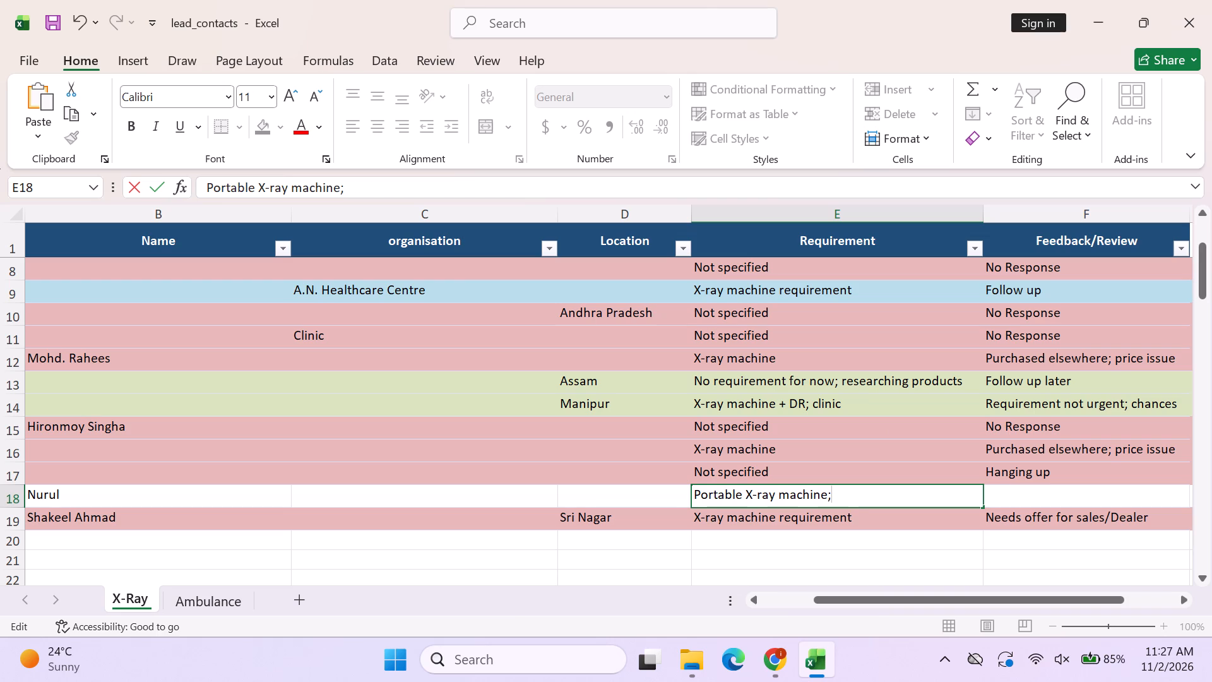
left_click(344, 493)
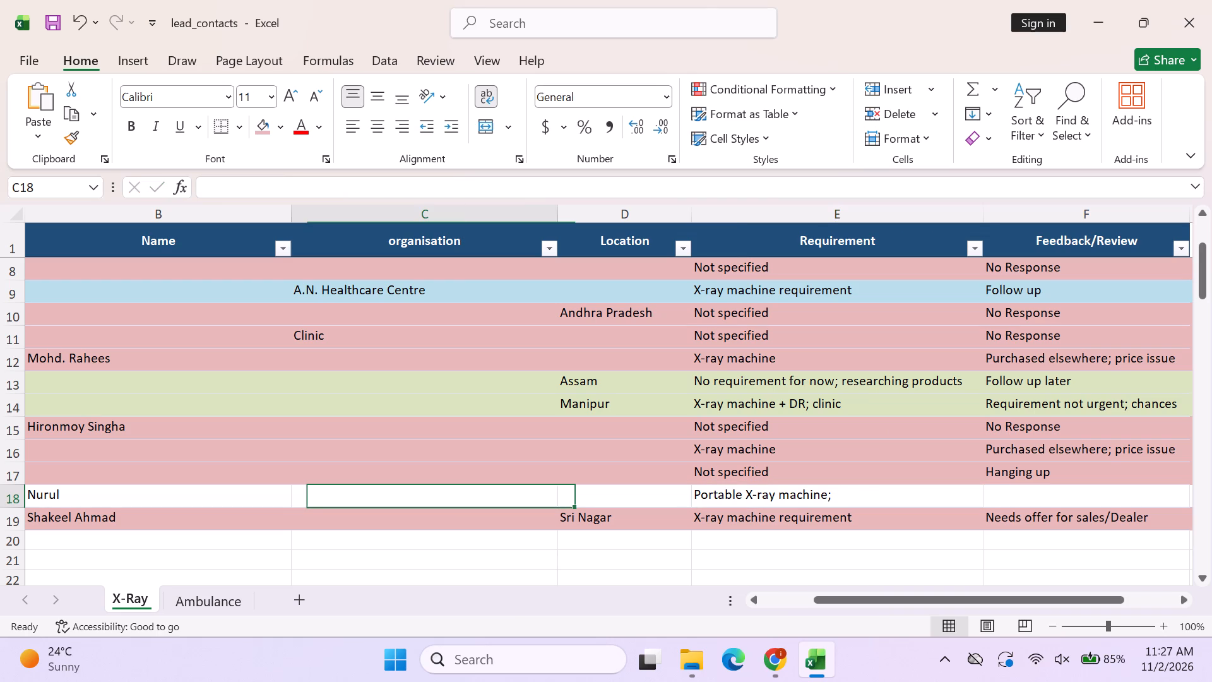
key("ctrl+v")
double_click(836, 501)
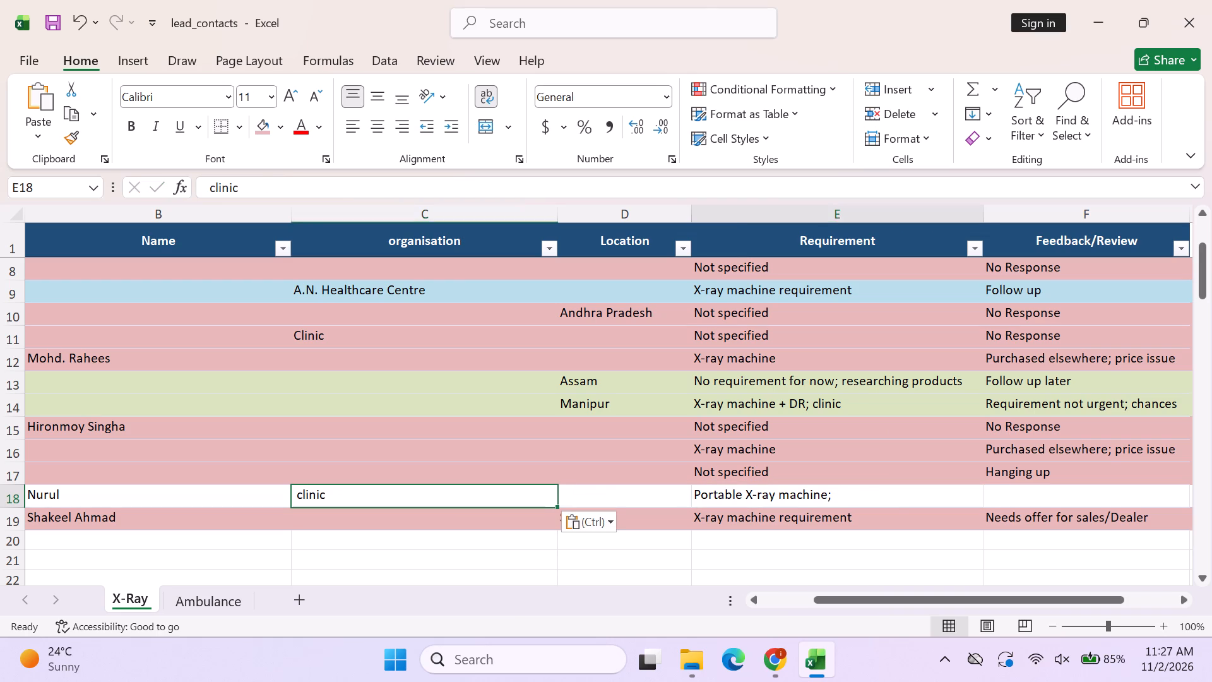
key("BackSpace")
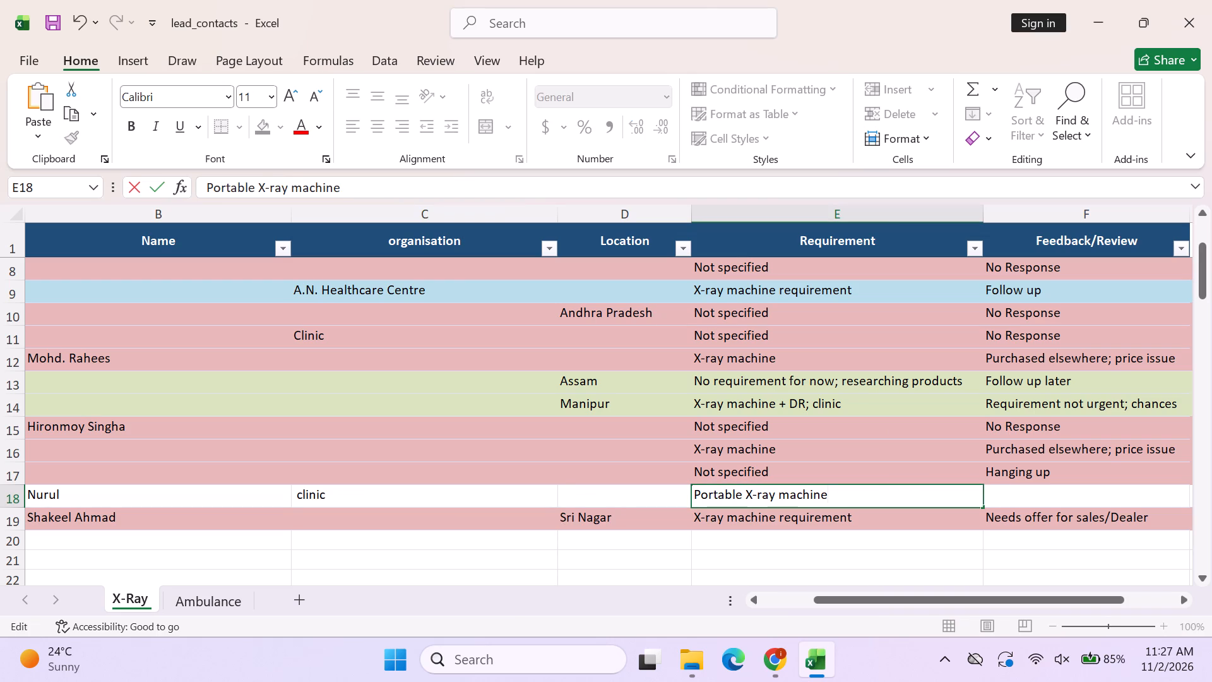
left_click(807, 546)
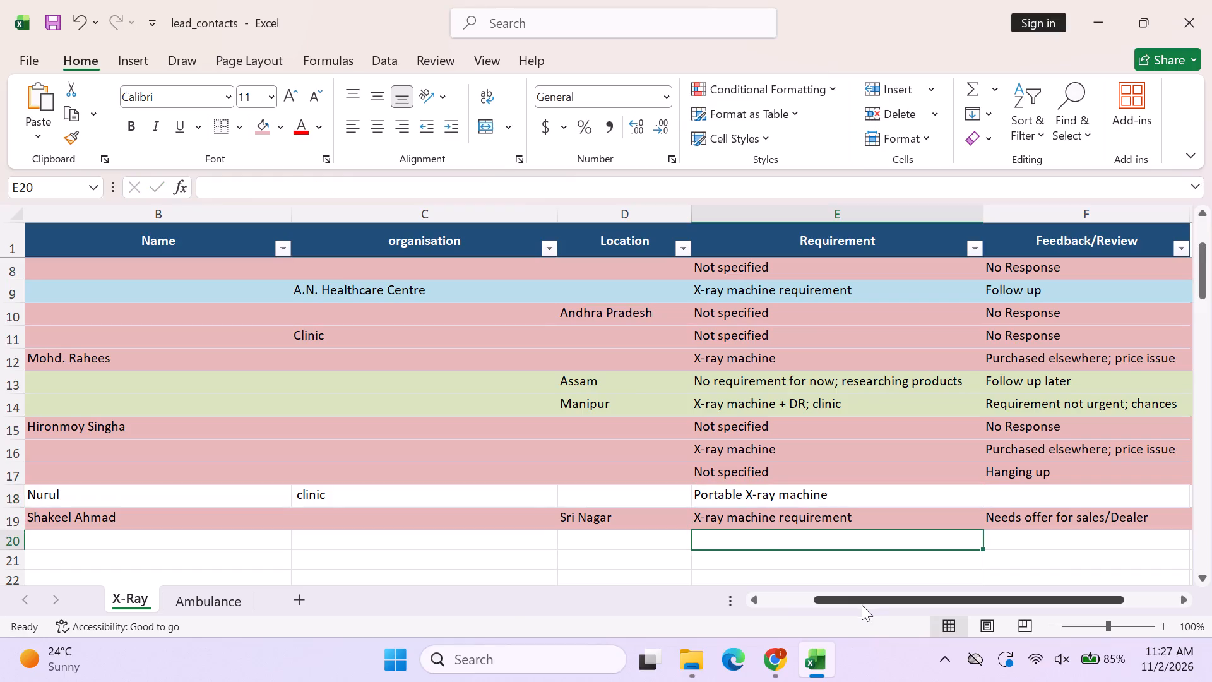
Move "clinic" from the Requirement entry in row 14 to its organisation cell, leaving "X-ray machine + DR" as the requirement.
left_click_drag(859, 600, 802, 602)
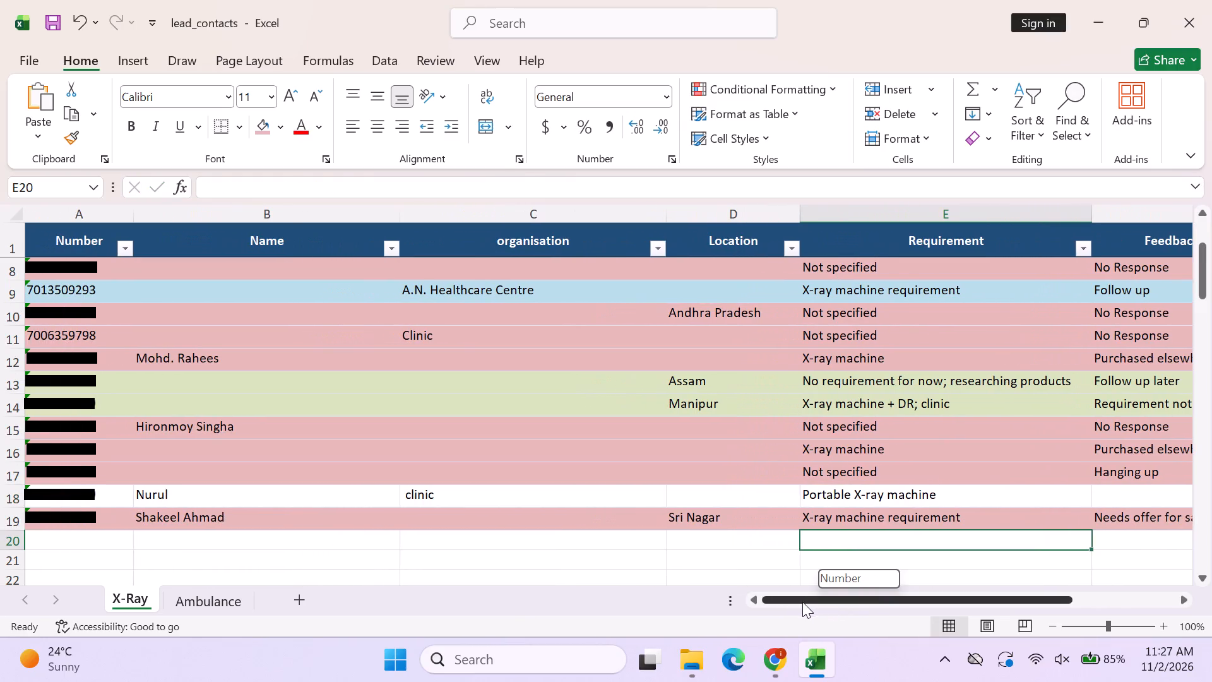
left_click_drag(802, 602, 799, 602)
double_click(948, 402)
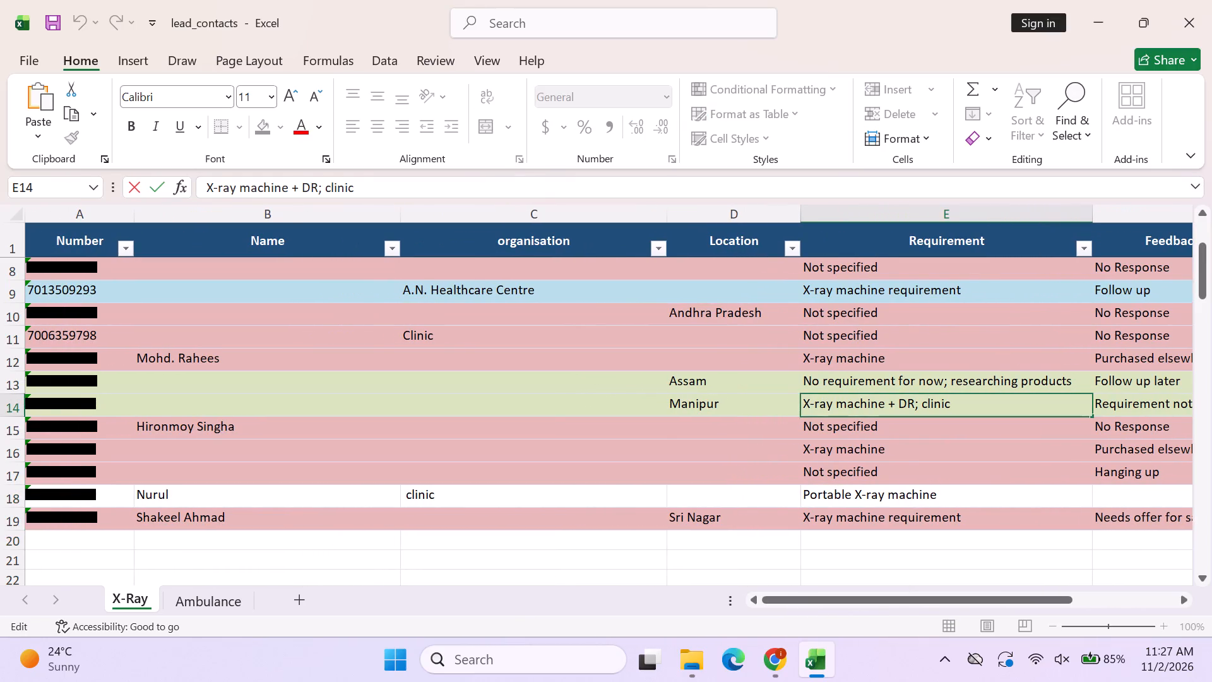
left_click_drag(918, 400, 960, 403)
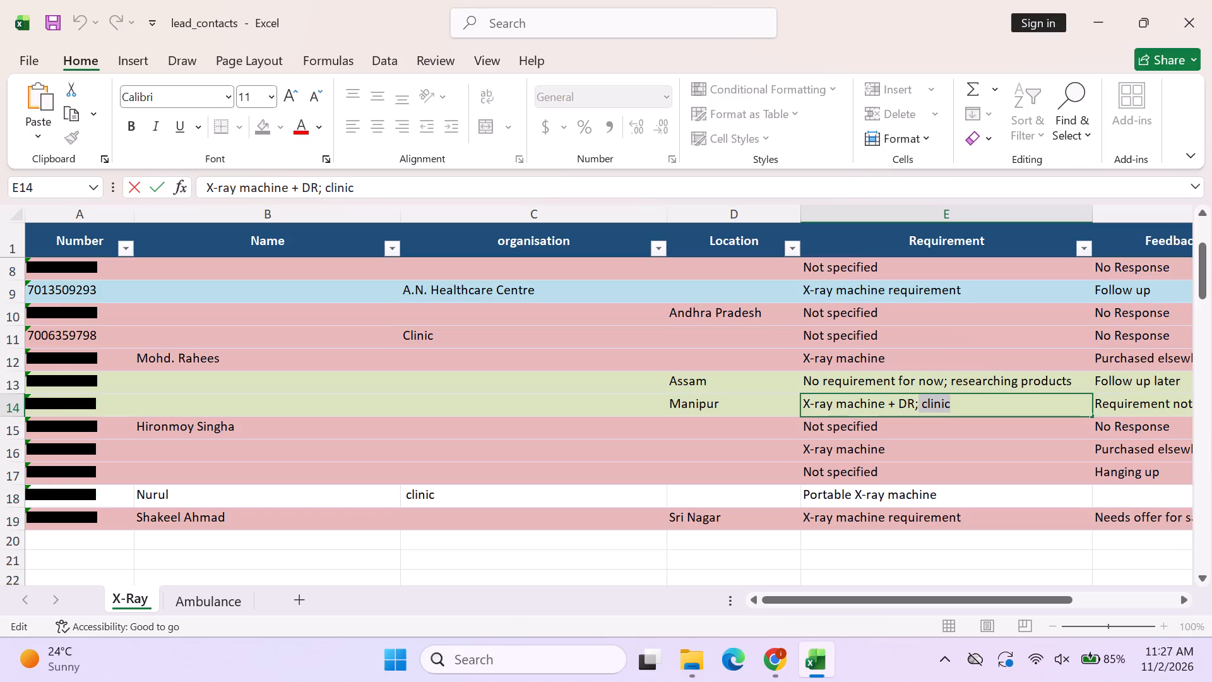
key("ctrl+x")
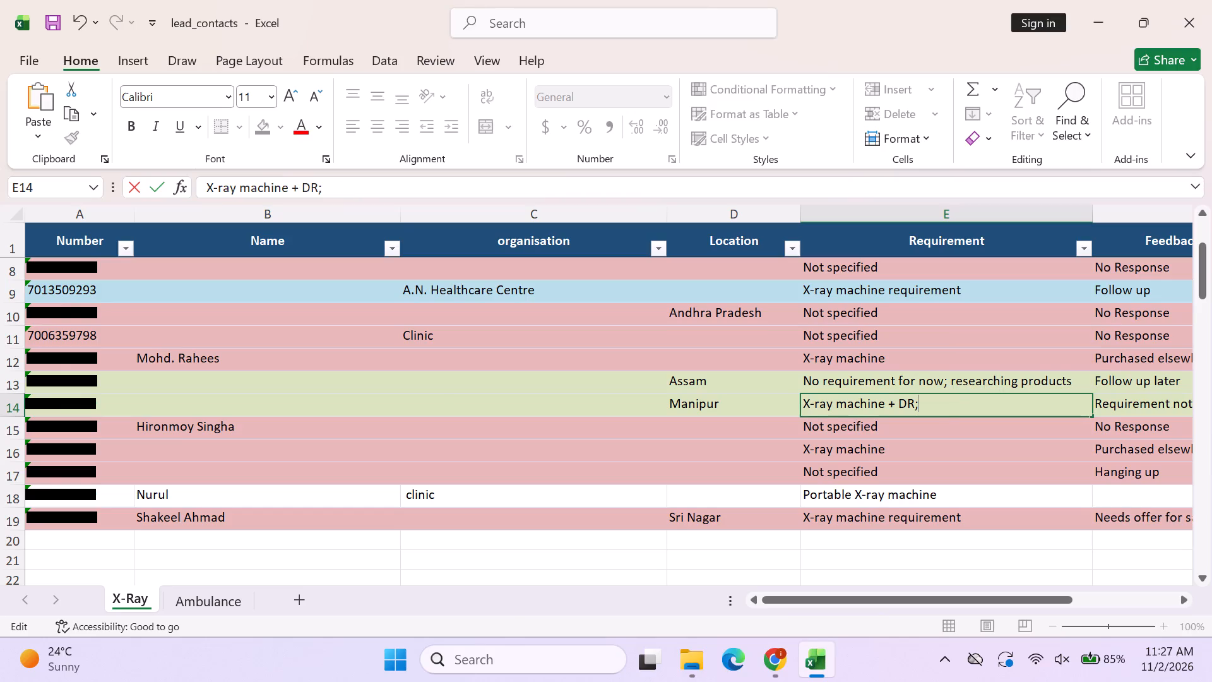
left_click(449, 407)
key("ctrl+v")
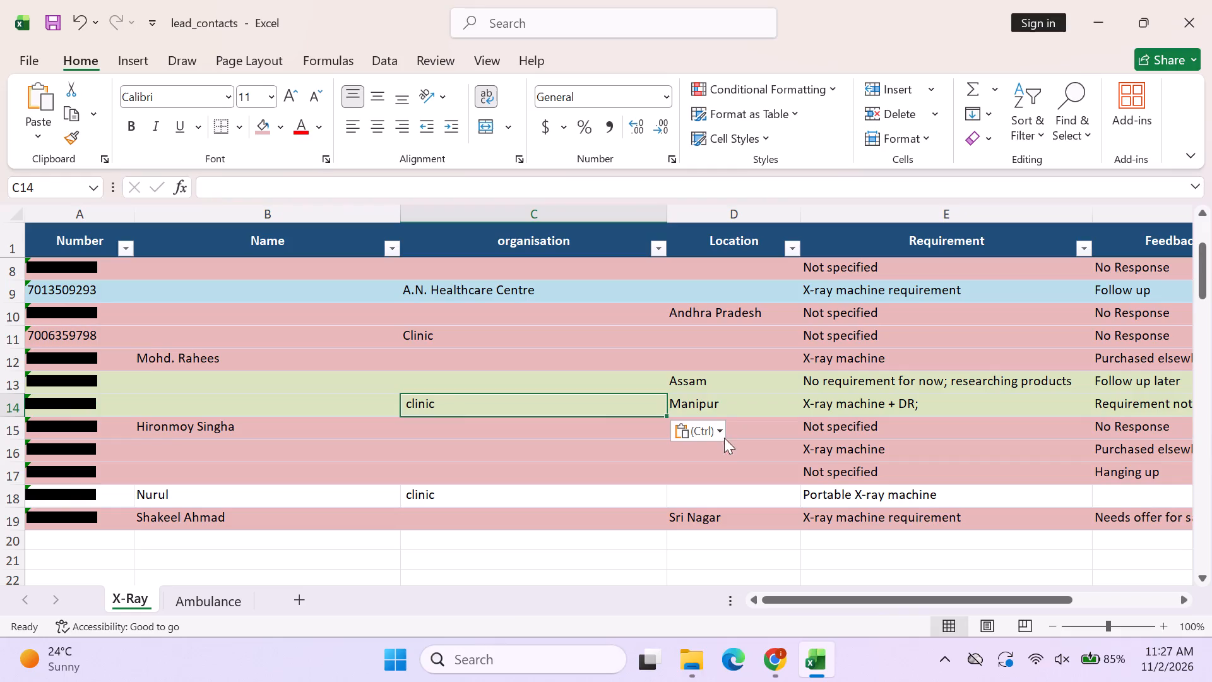
left_click(713, 404)
key("Right")
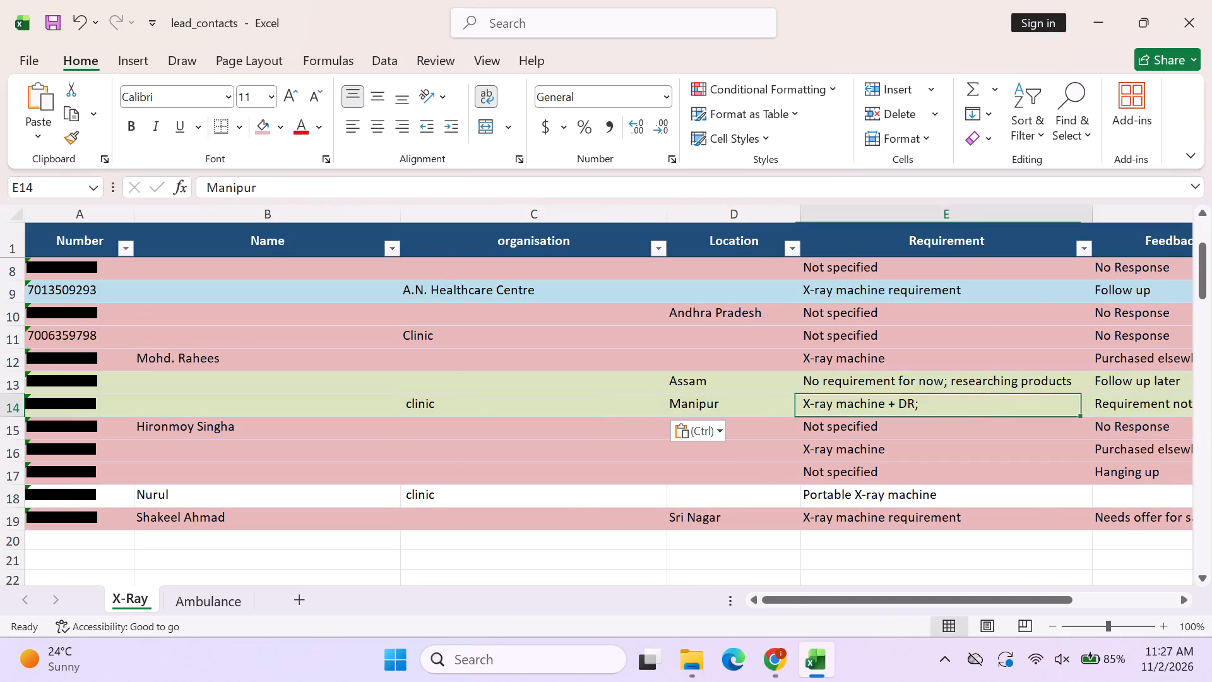
key("Right")
key("Right")
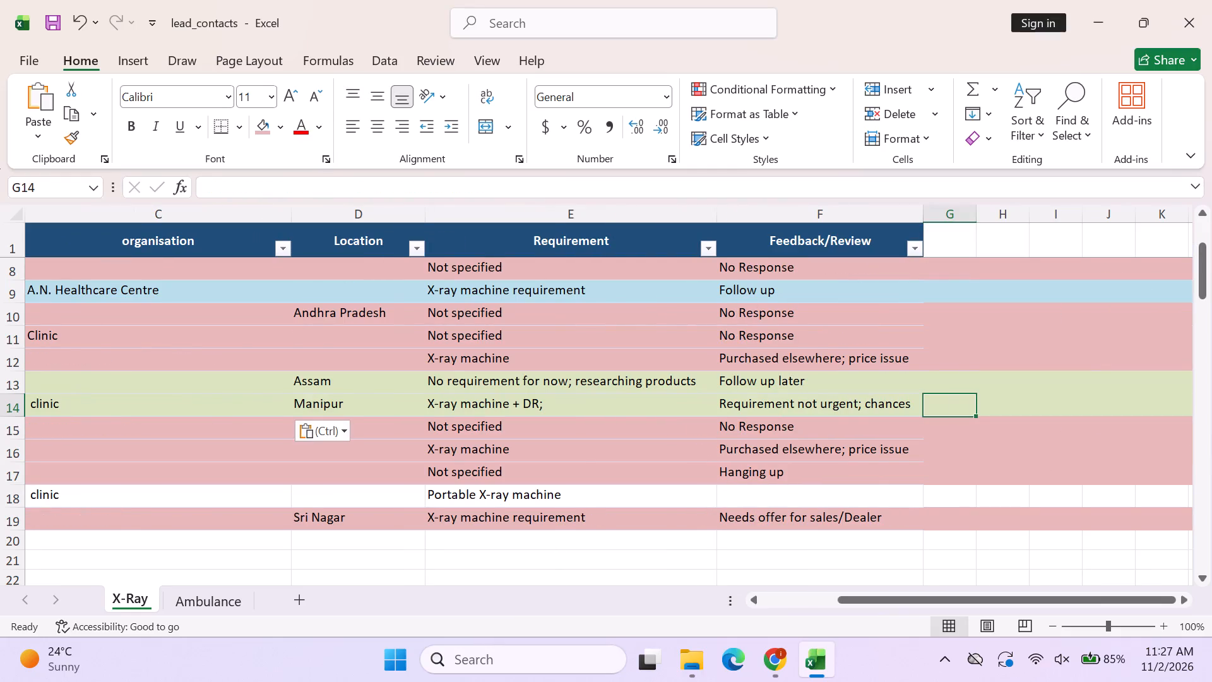
double_click(553, 402)
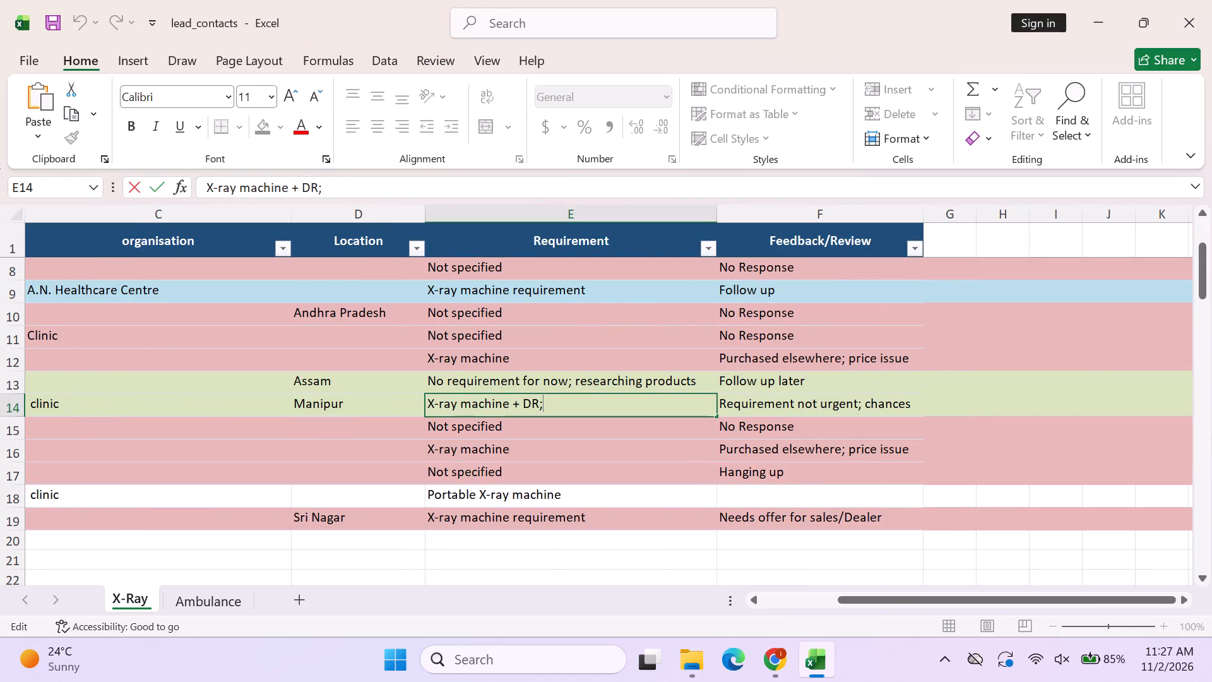
key("BackSpace")
Insert the missing space in row 14's Feedback/Review entry so it reads "chances in future noted".
left_click(899, 404)
double_click(902, 404)
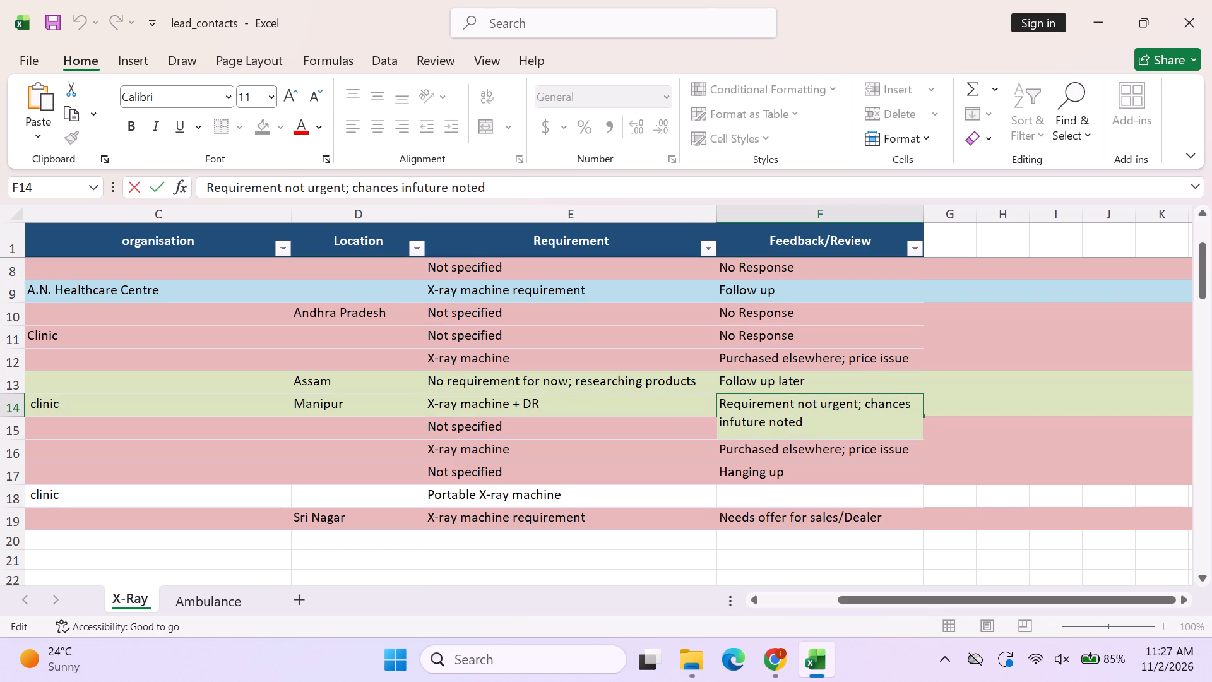
left_click(726, 424)
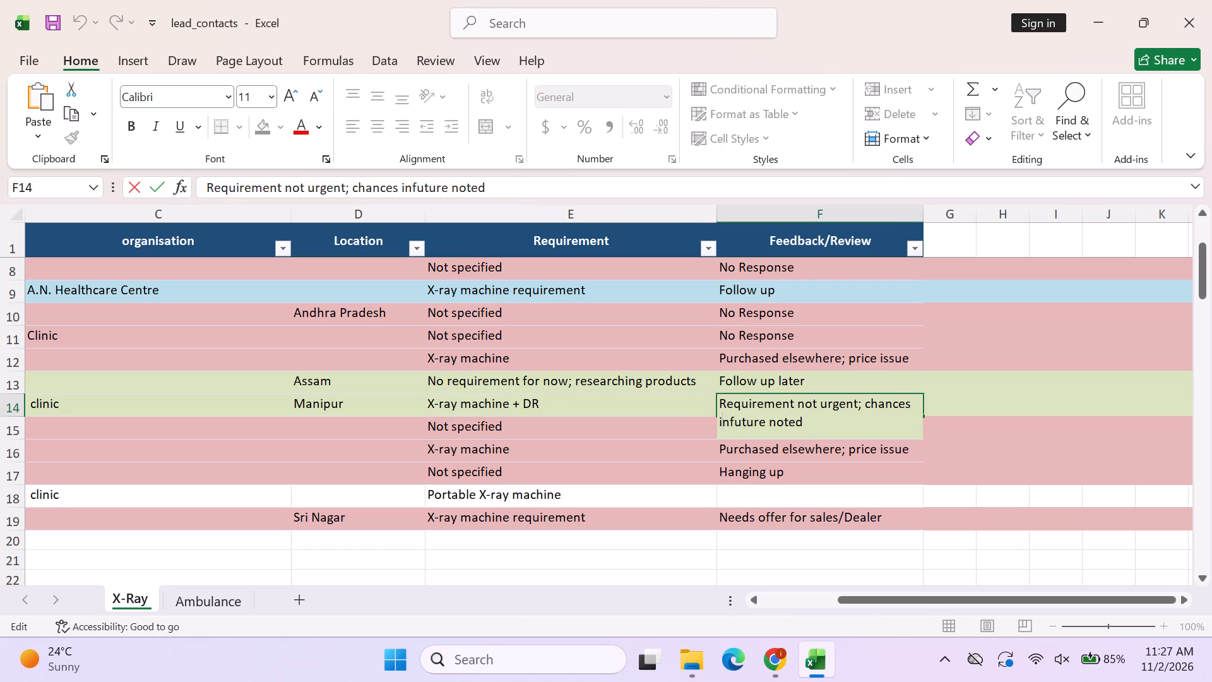
left_click(730, 423)
key("space")
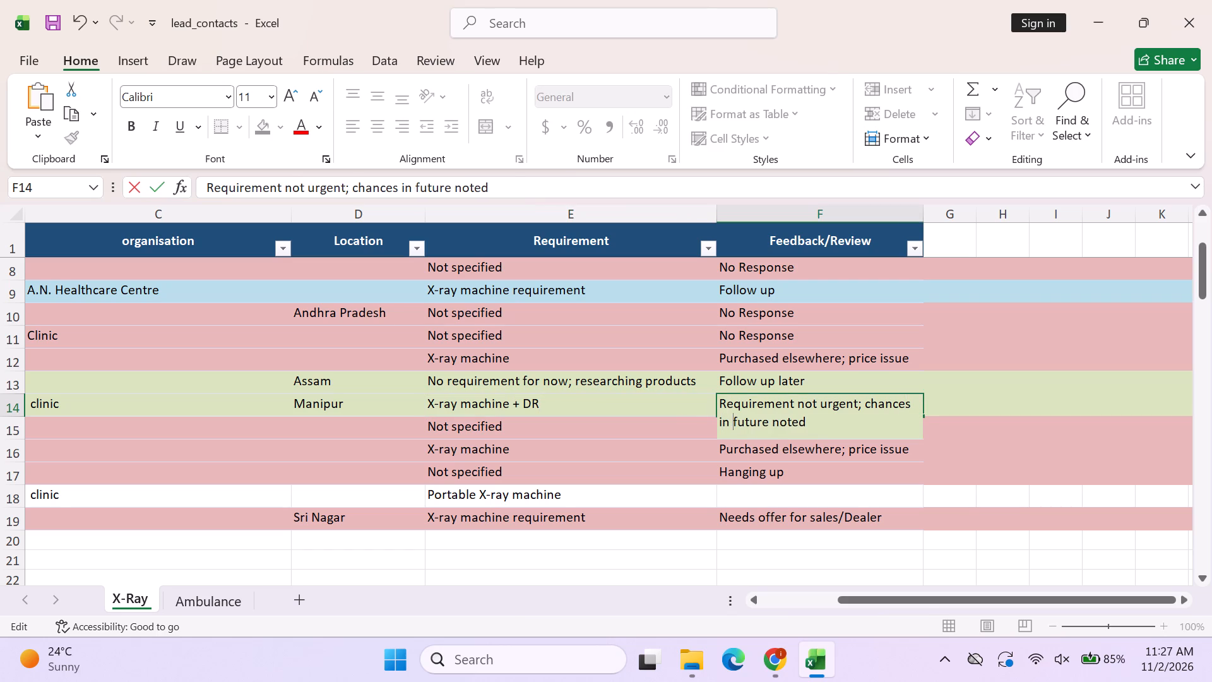
left_click(1061, 458)
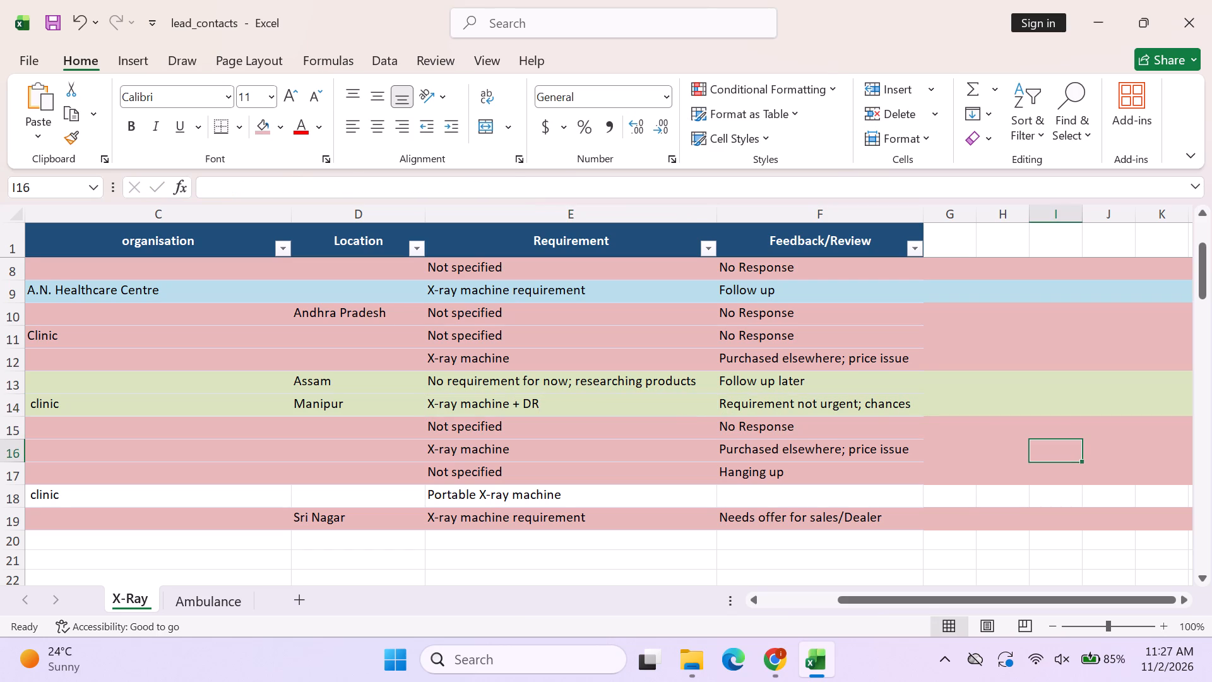
Widen the Feedback/Review column just enough to show row 14's full feedback text on one line.
left_click(909, 217)
left_click_drag(925, 213, 1078, 213)
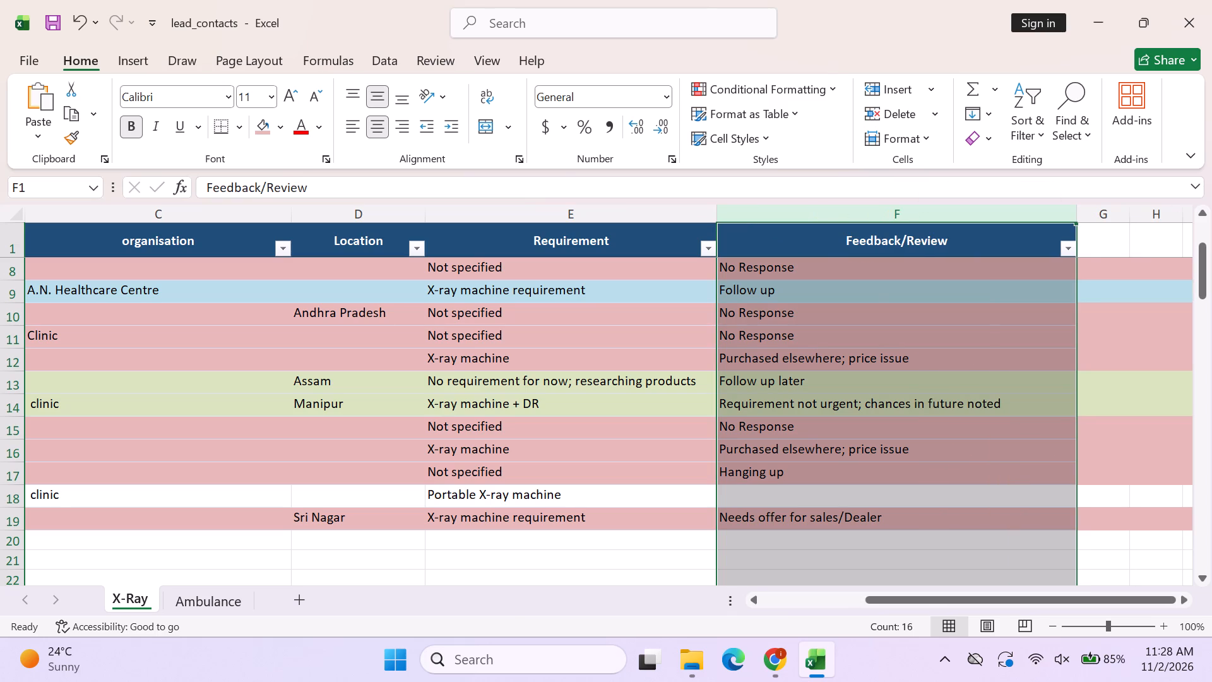
left_click_drag(1077, 206, 1014, 220)
left_click(971, 529)
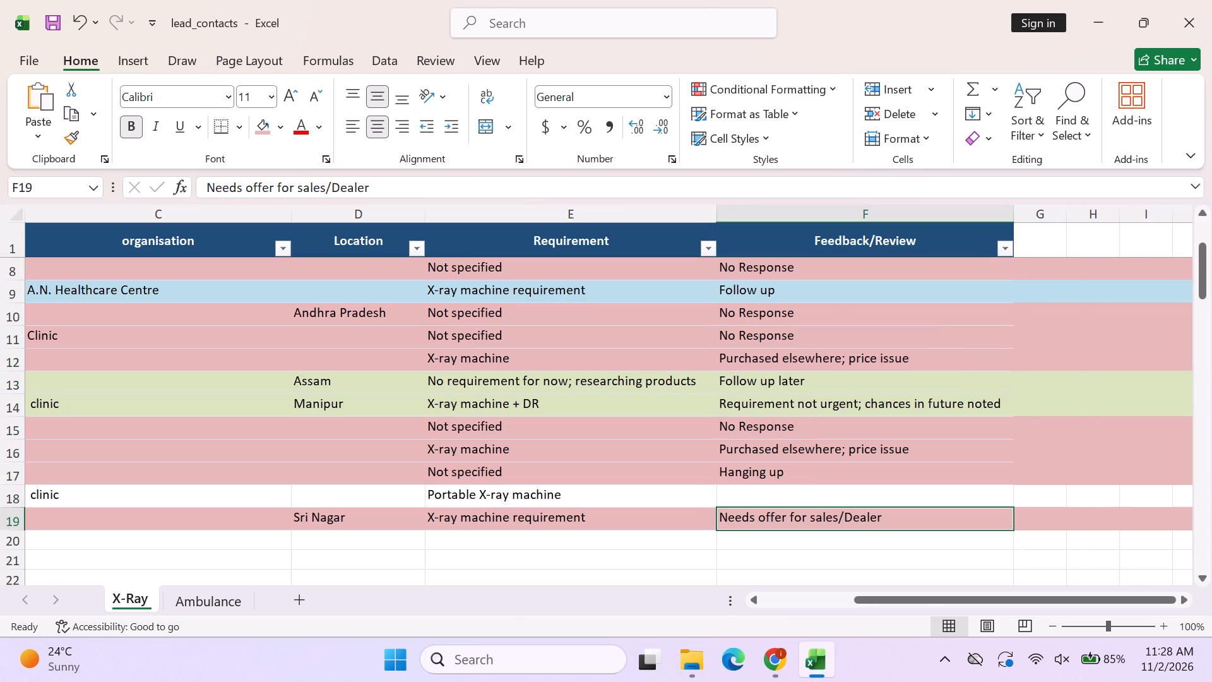
Reword row 14's Feedback/Review entry to "Requirement but not right now; chances in future noted".
double_click(778, 415)
double_click(816, 404)
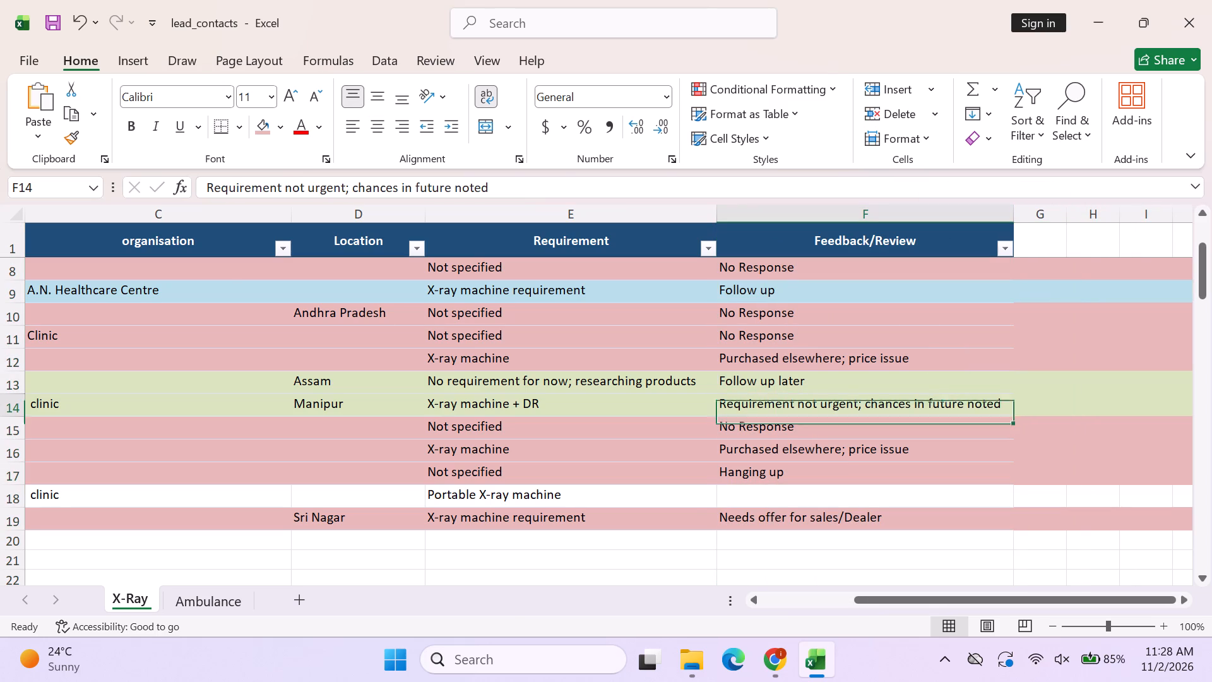
left_click_drag(795, 403, 855, 398)
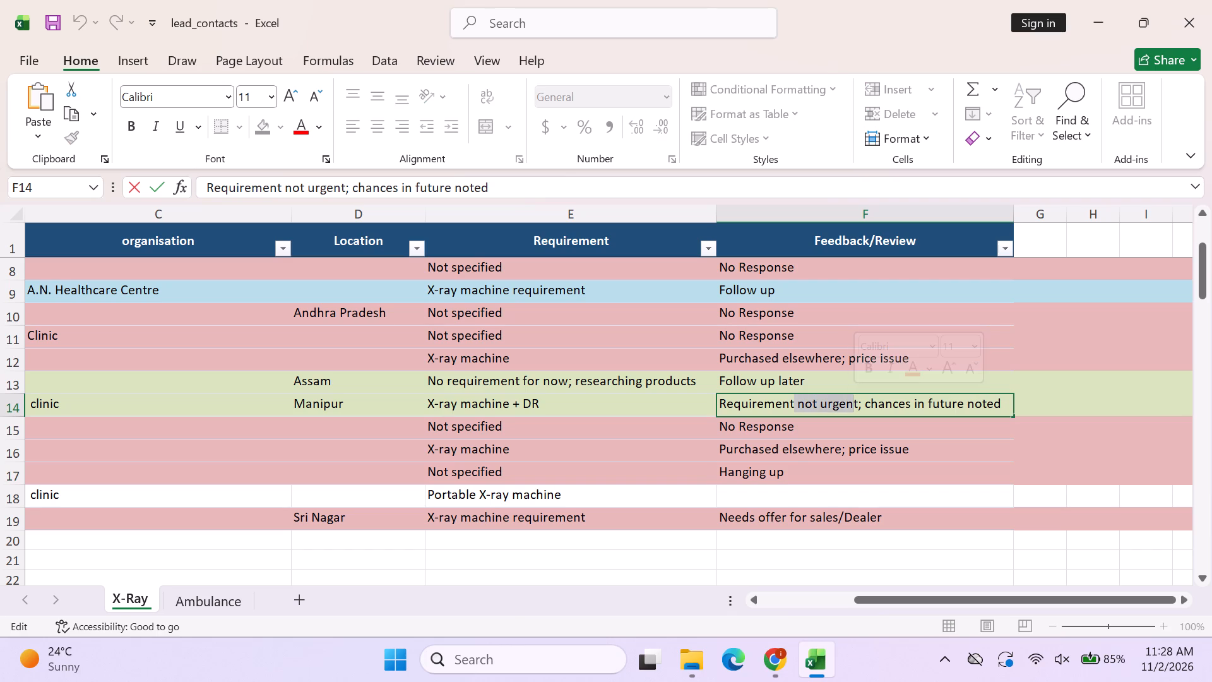
left_click(841, 407)
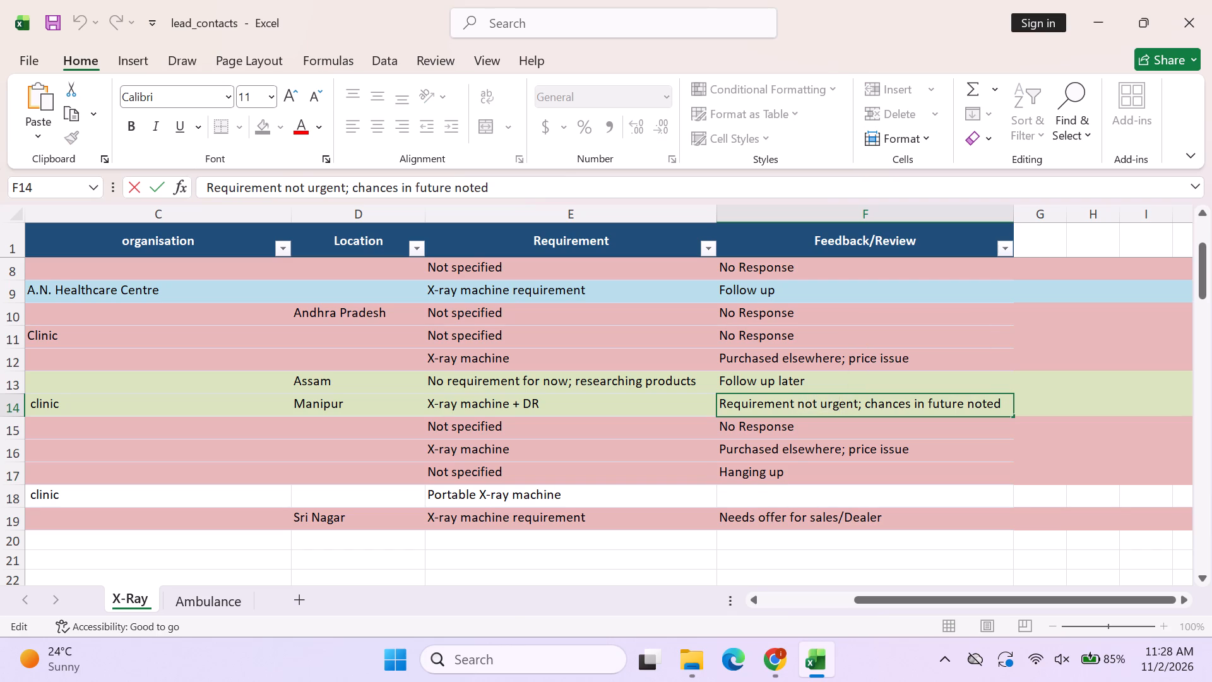
left_click_drag(796, 404, 857, 397)
type("but not")
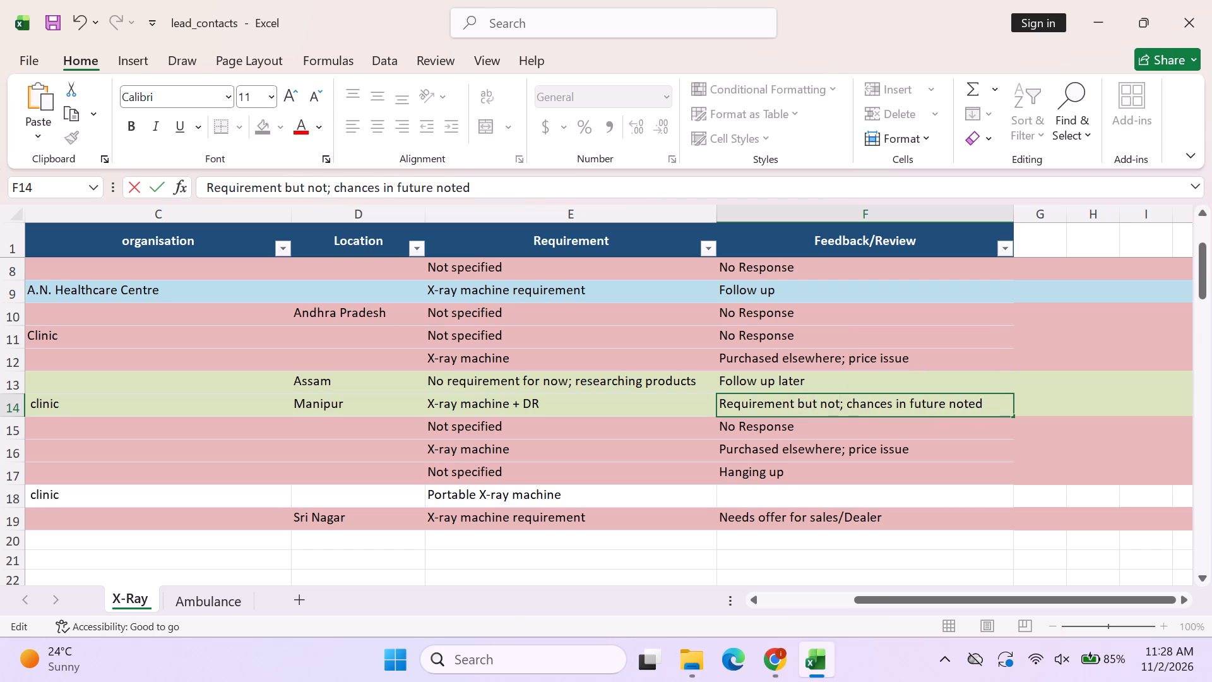
key("space")
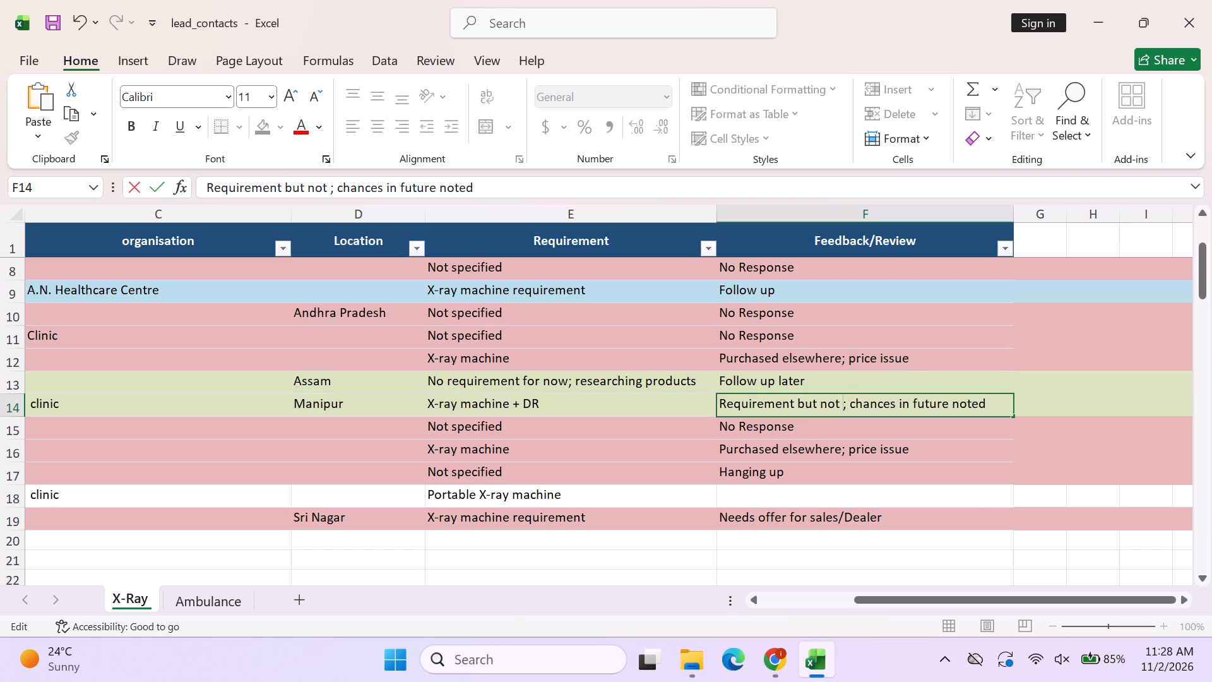
type("right now")
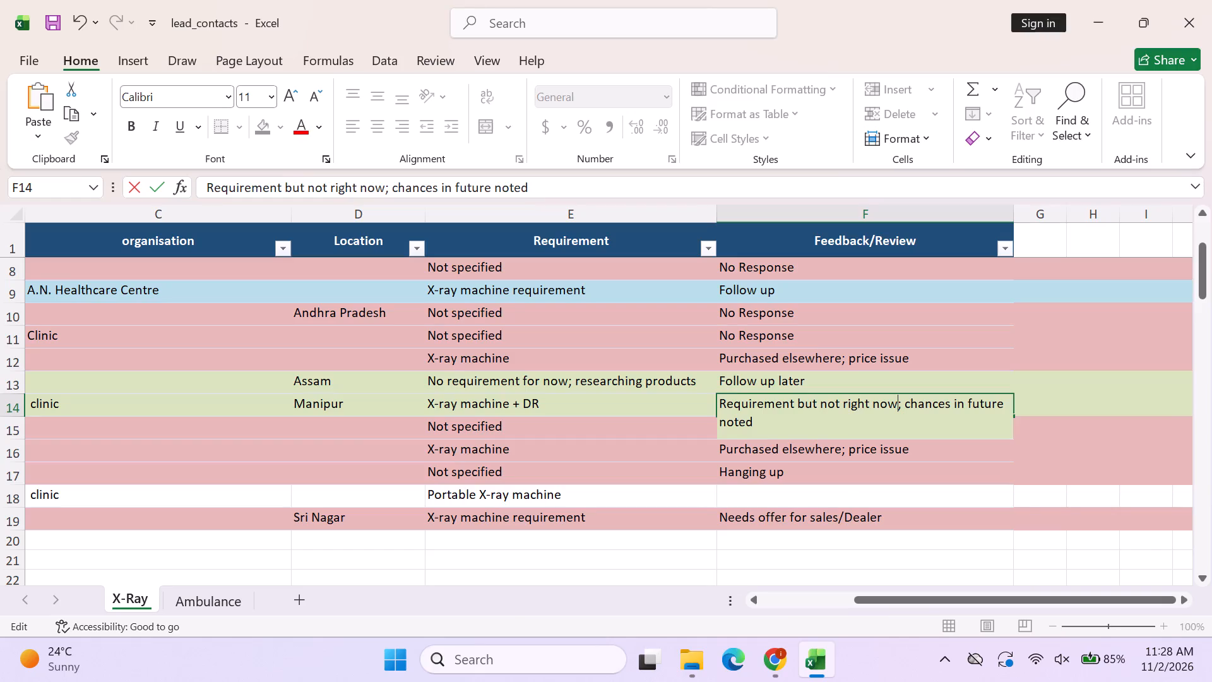
left_click(1156, 404)
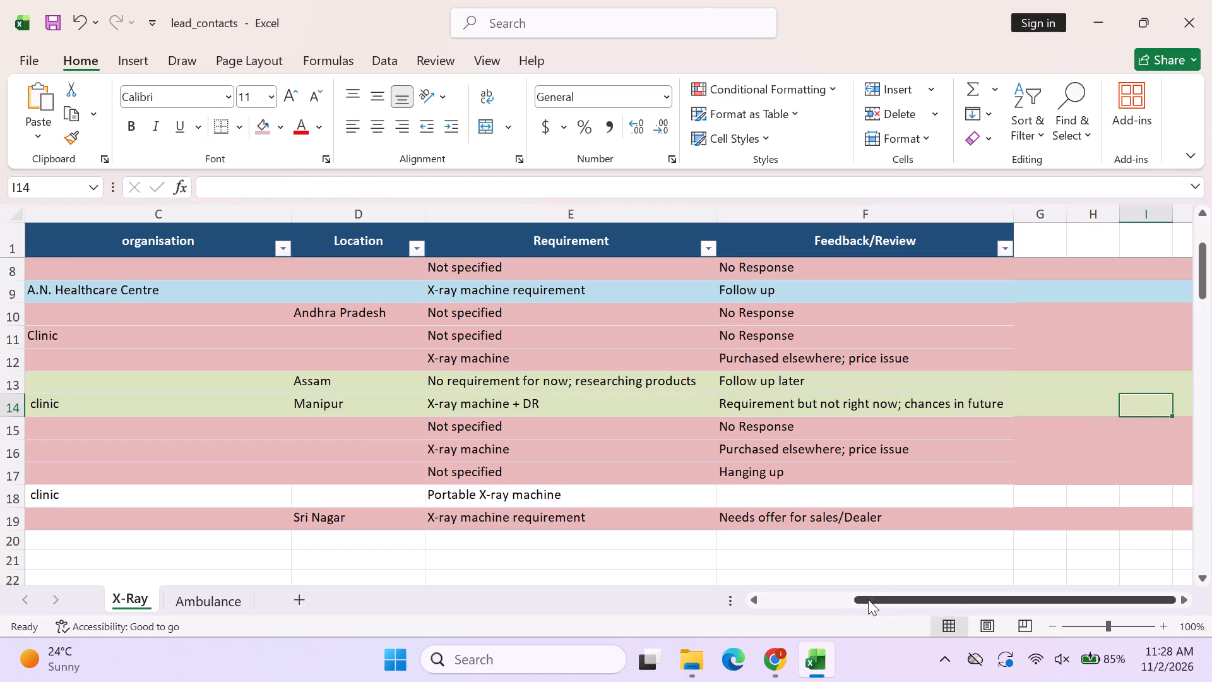
left_click_drag(869, 601, 838, 605)
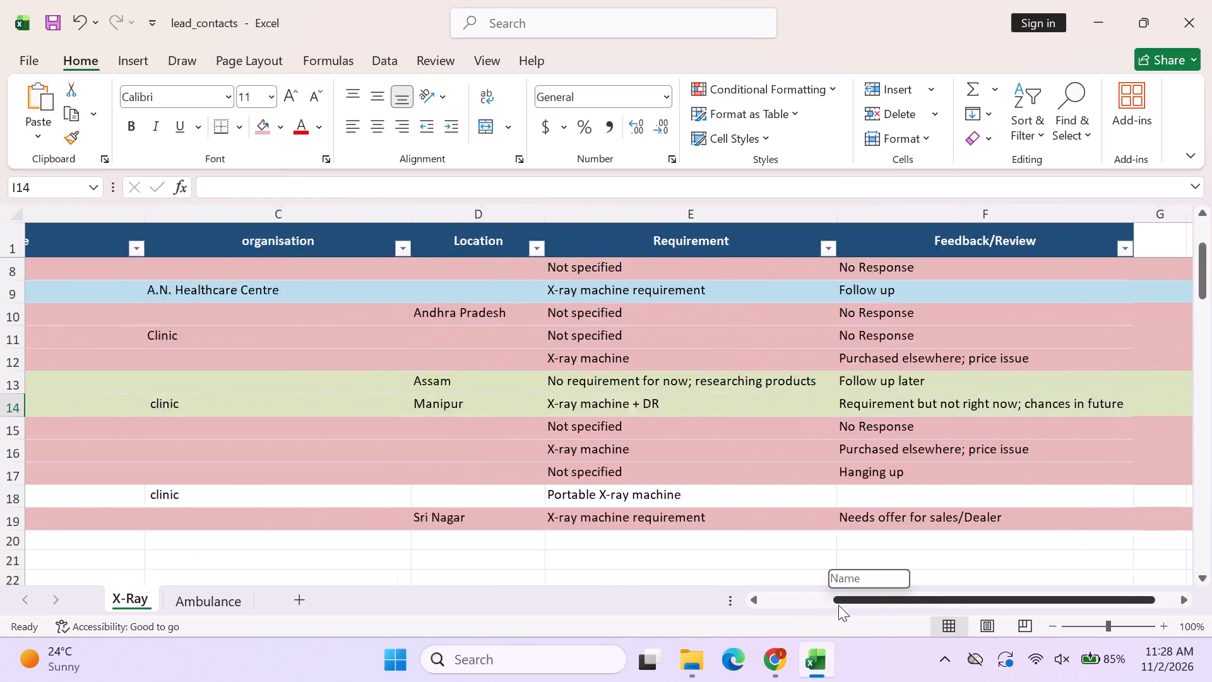
left_click_drag(838, 605, 753, 621)
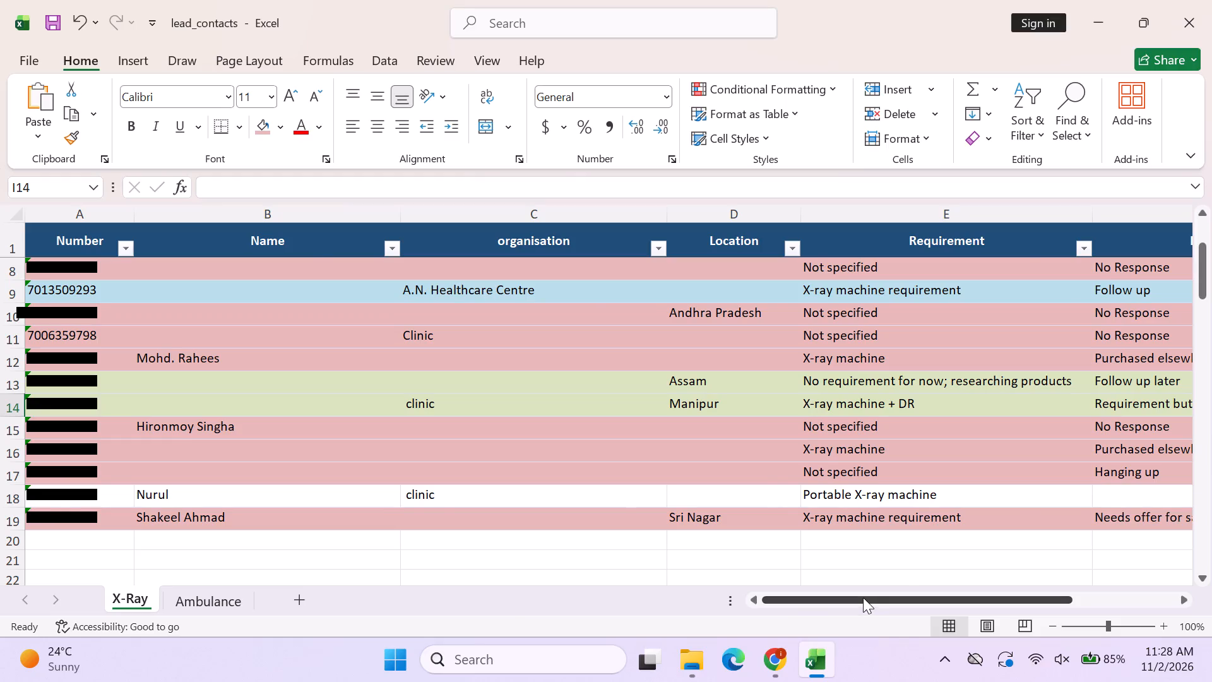
Fill row 18, the portable X-ray machine lead, with the same light green used for rows 13 and 14.
left_click_drag(863, 597, 826, 599)
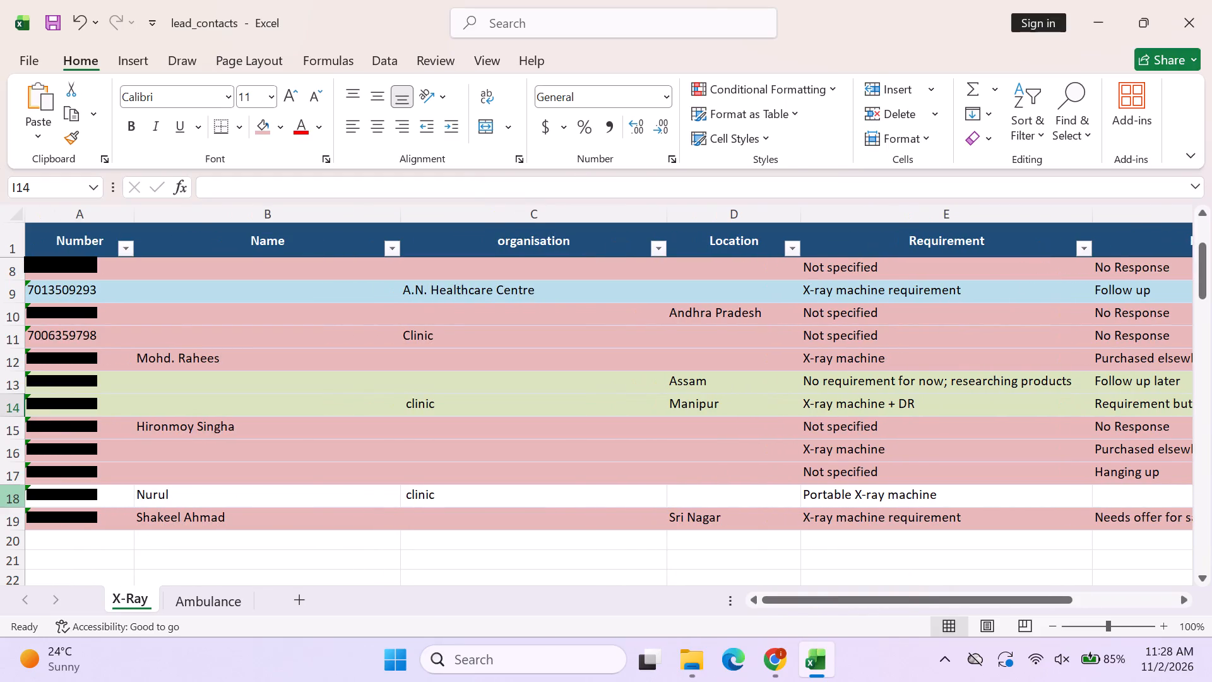
left_click(15, 501)
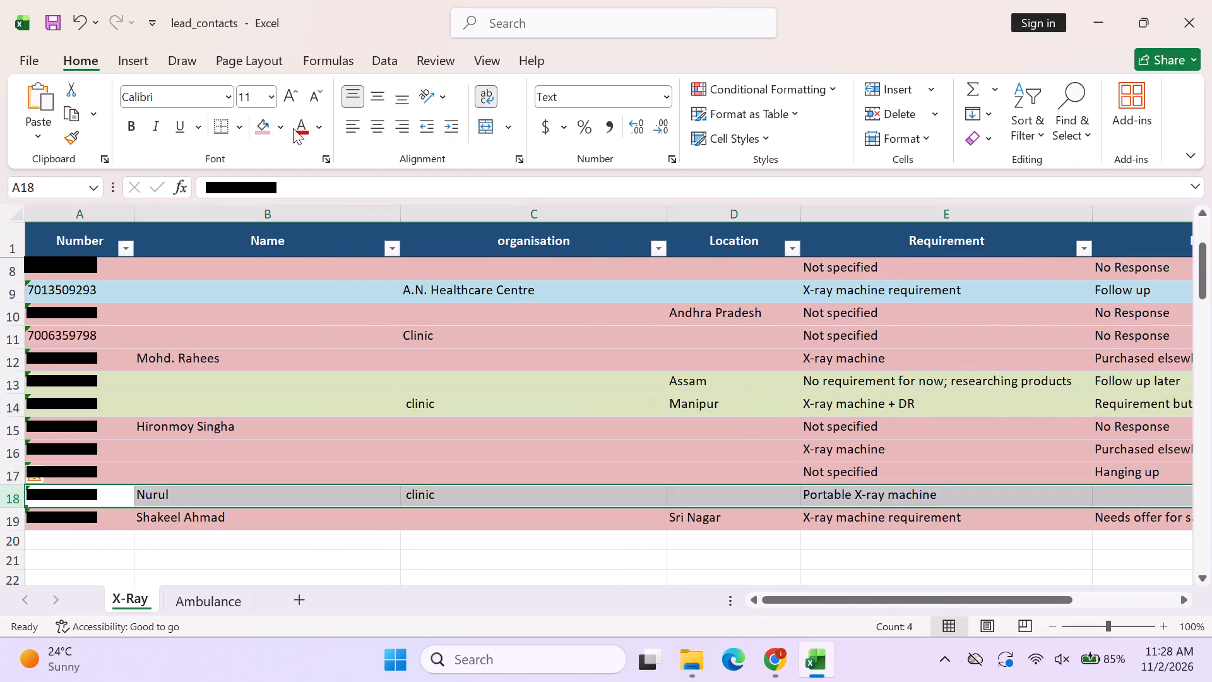
left_click(278, 131)
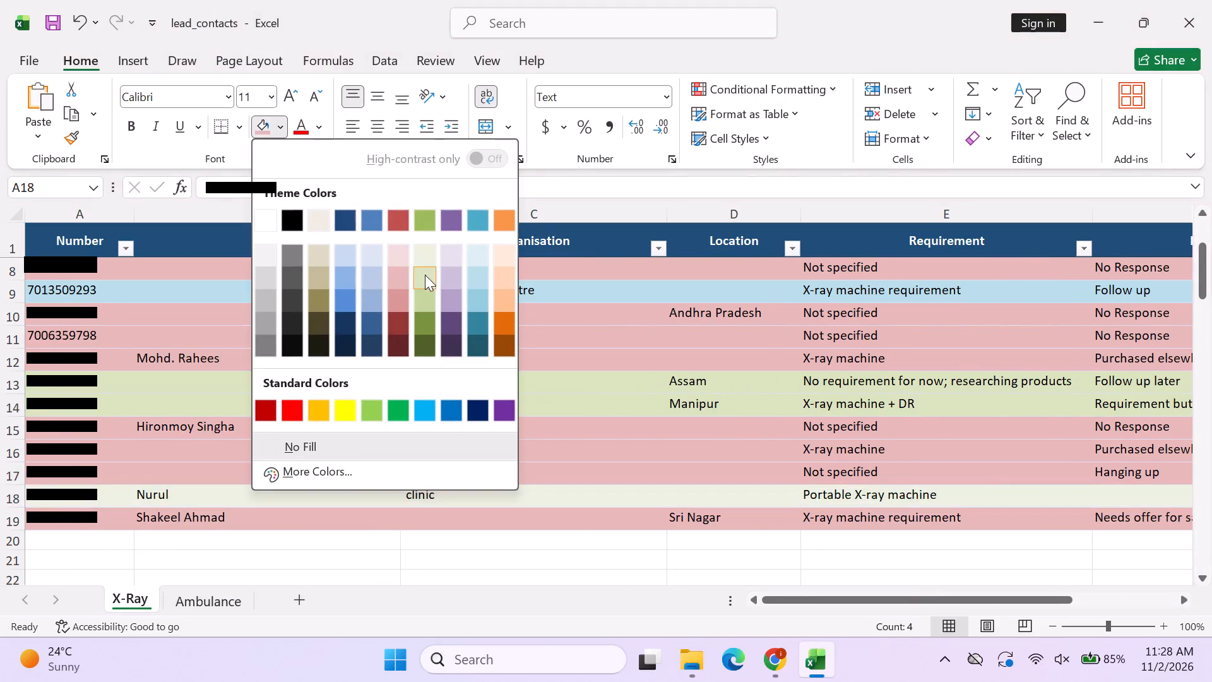
left_click(425, 275)
left_click(513, 554)
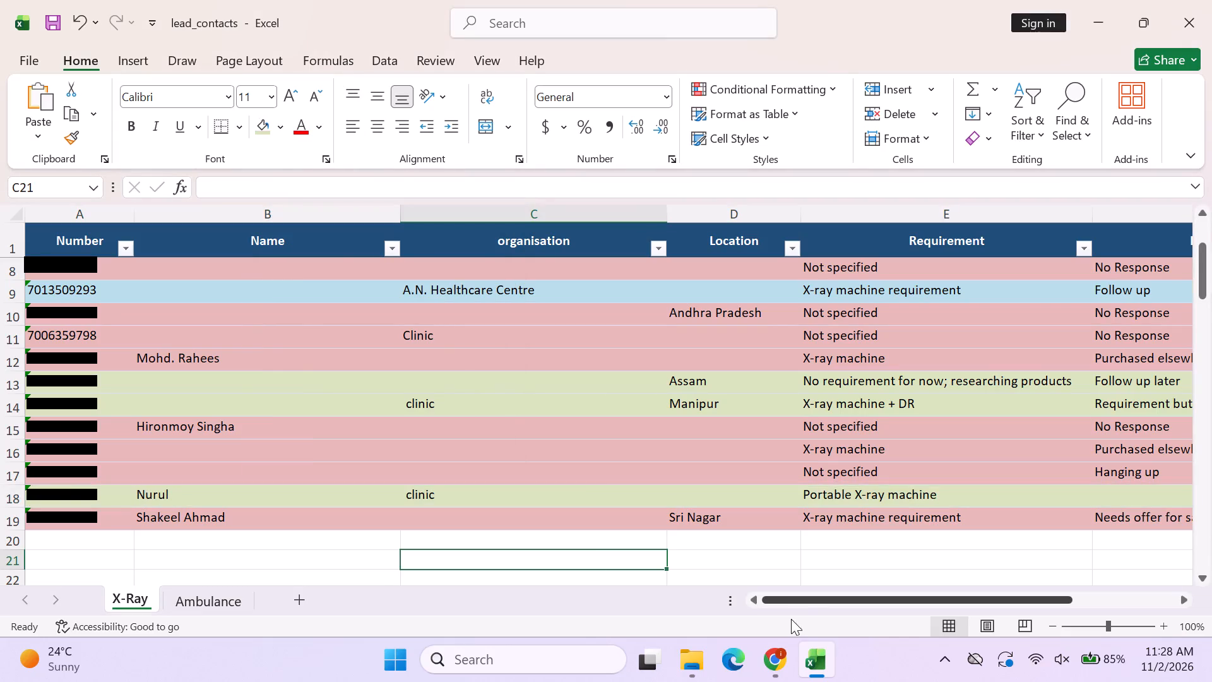
Review the columns and status colours of all lead rows on the X-Ray sheet.
left_click_drag(786, 592, 828, 598)
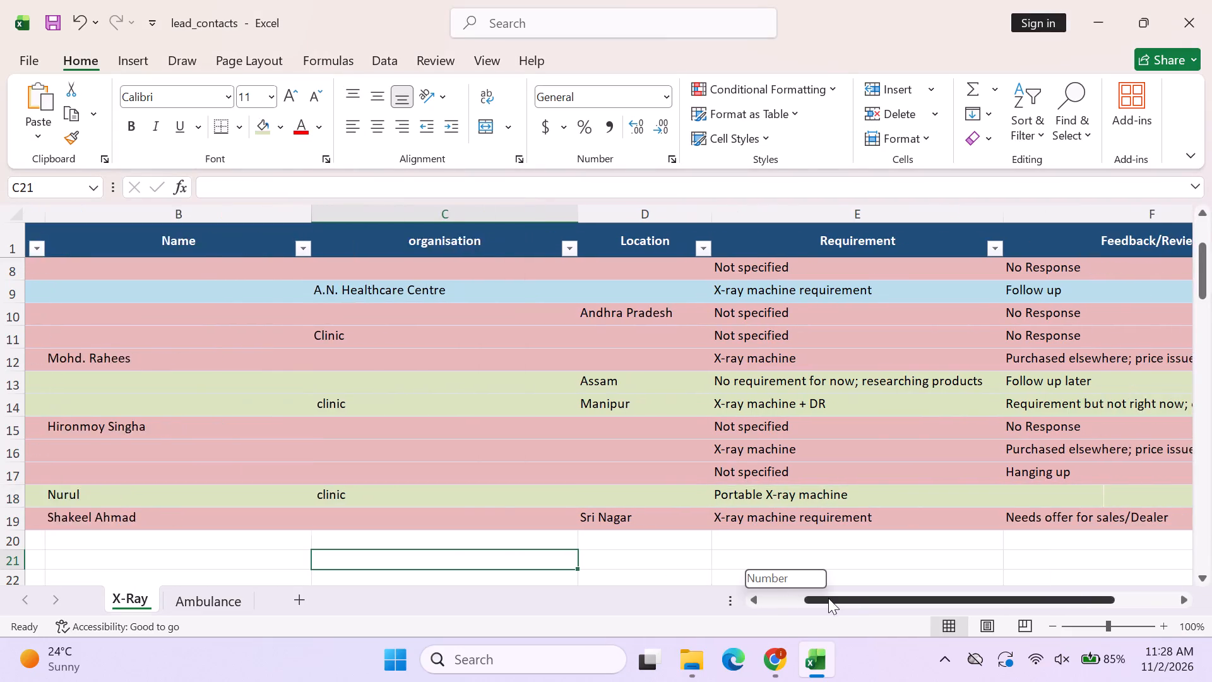
left_click_drag(828, 598, 817, 599)
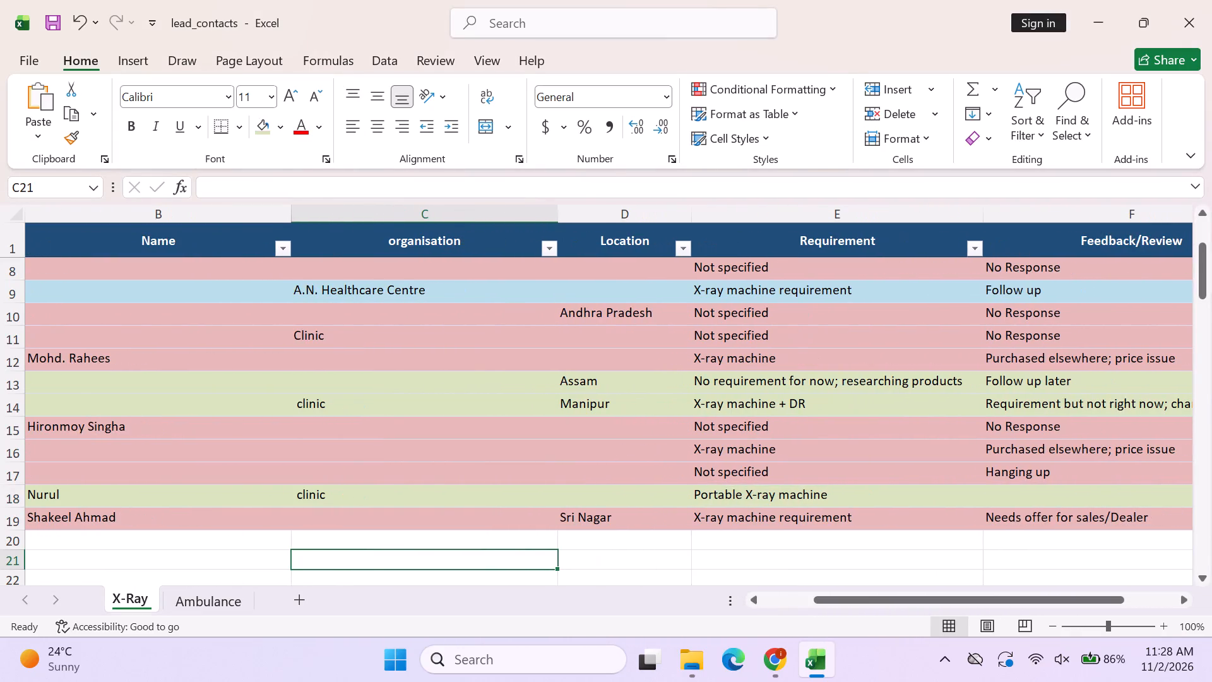
left_click_drag(847, 598, 776, 604)
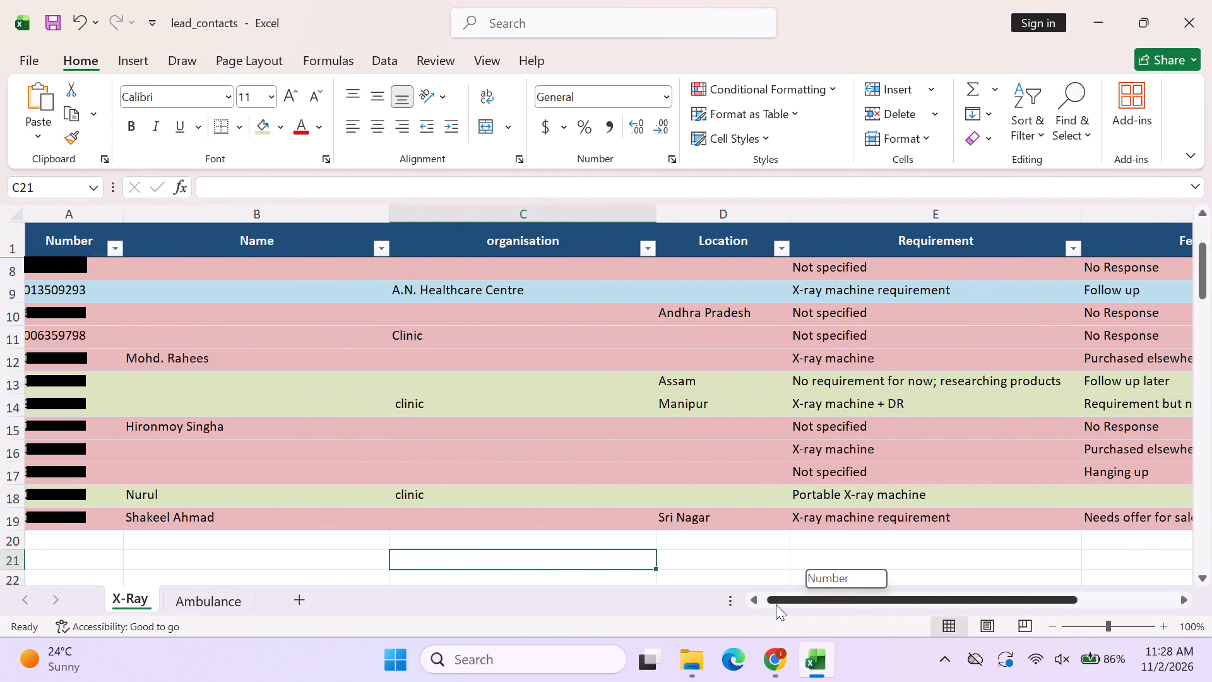
left_click_drag(776, 604, 771, 605)
scroll(65, 358, "up", 5)
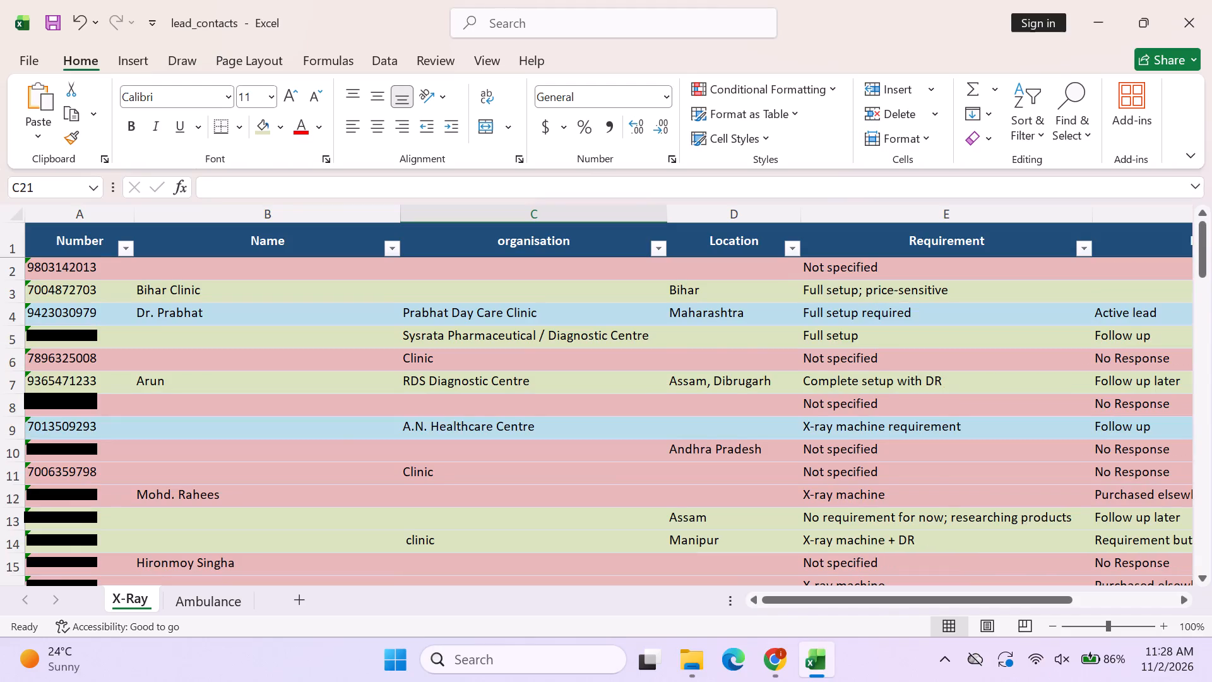
scroll(67, 357, "up", 2)
scroll(157, 378, "down", 4)
scroll(186, 378, "up", 11)
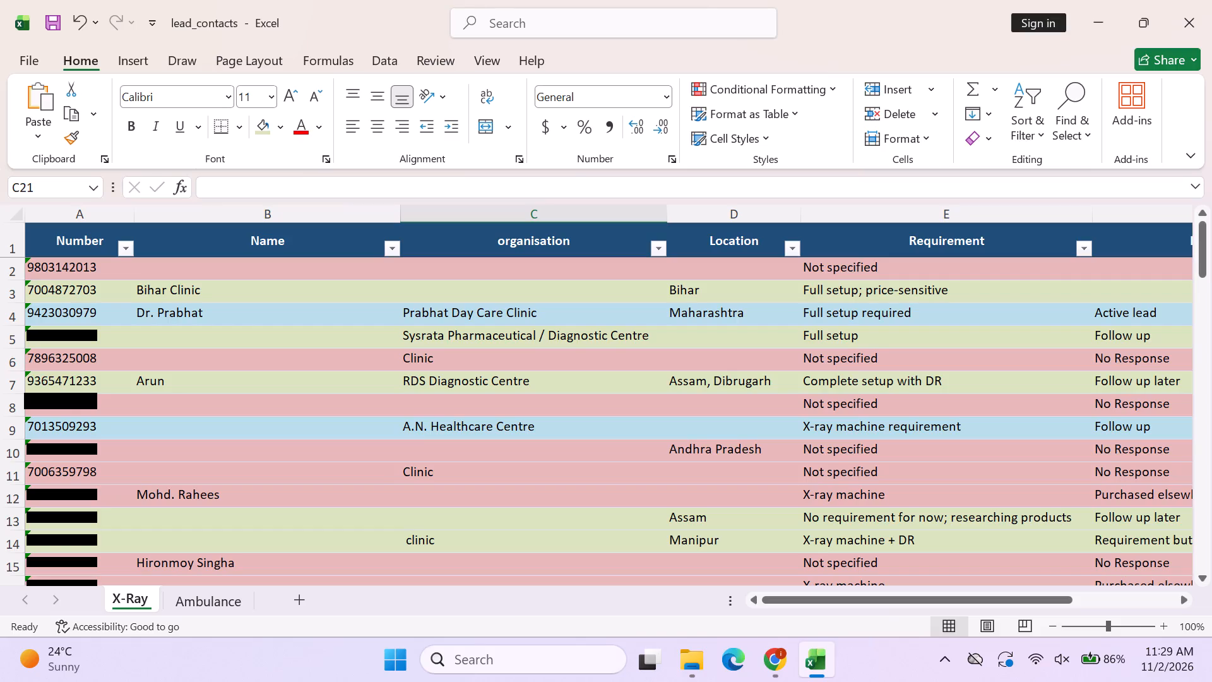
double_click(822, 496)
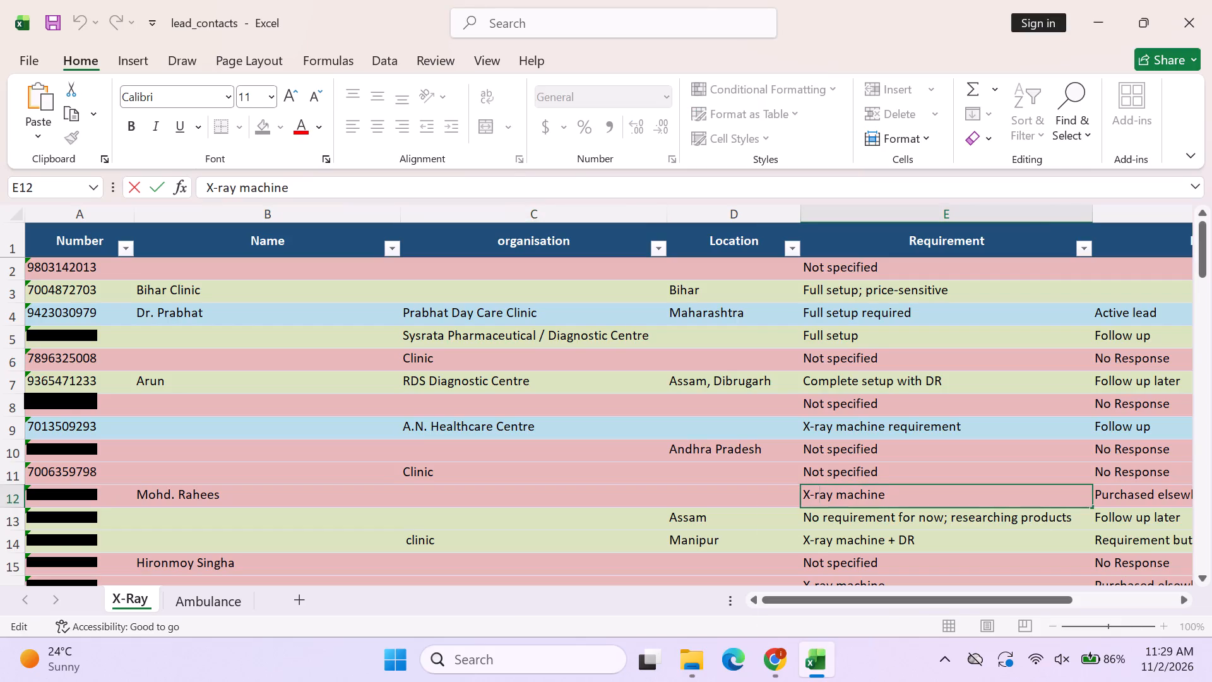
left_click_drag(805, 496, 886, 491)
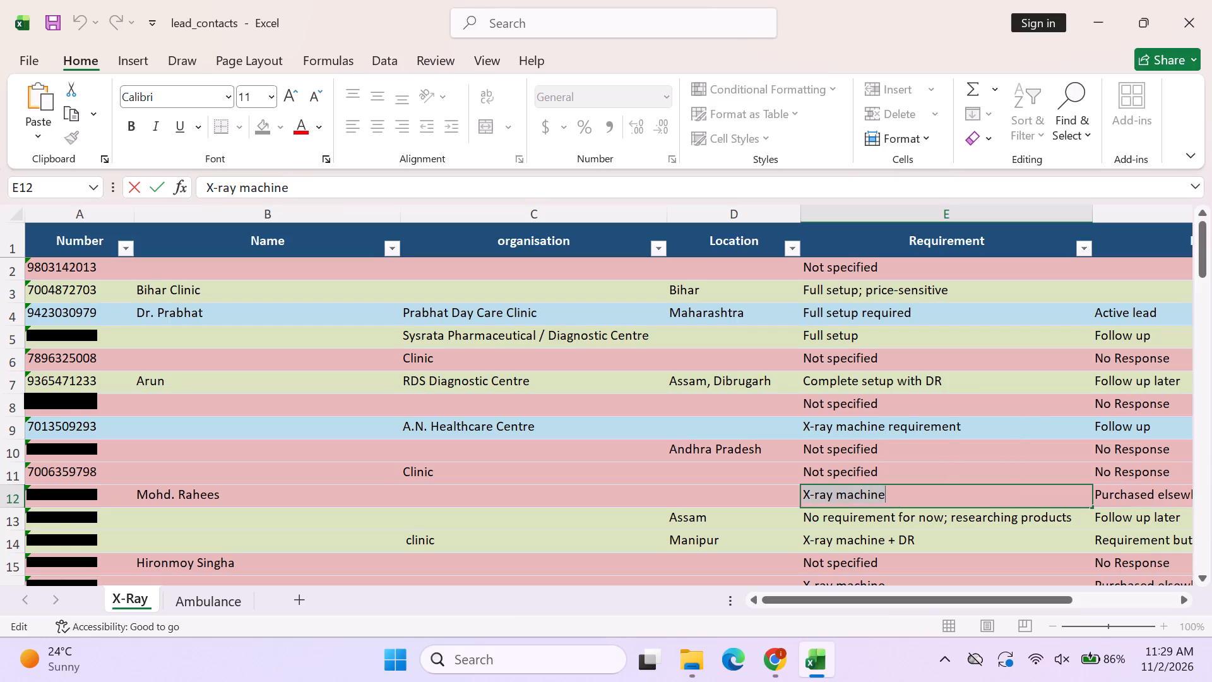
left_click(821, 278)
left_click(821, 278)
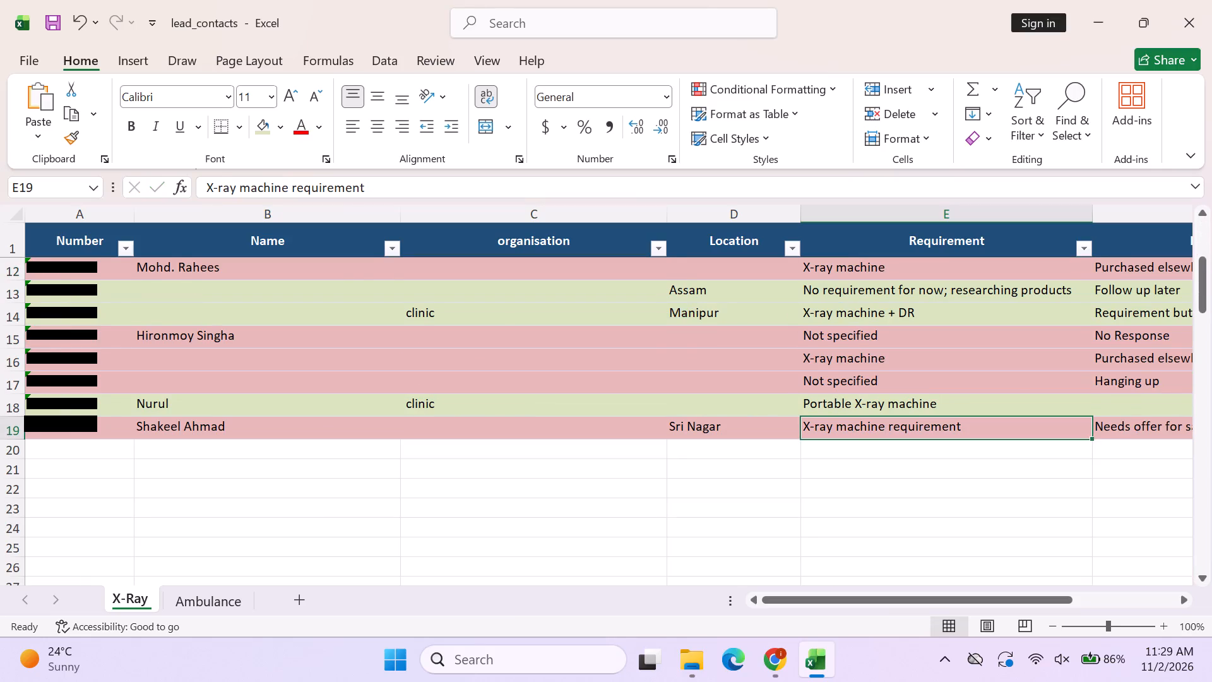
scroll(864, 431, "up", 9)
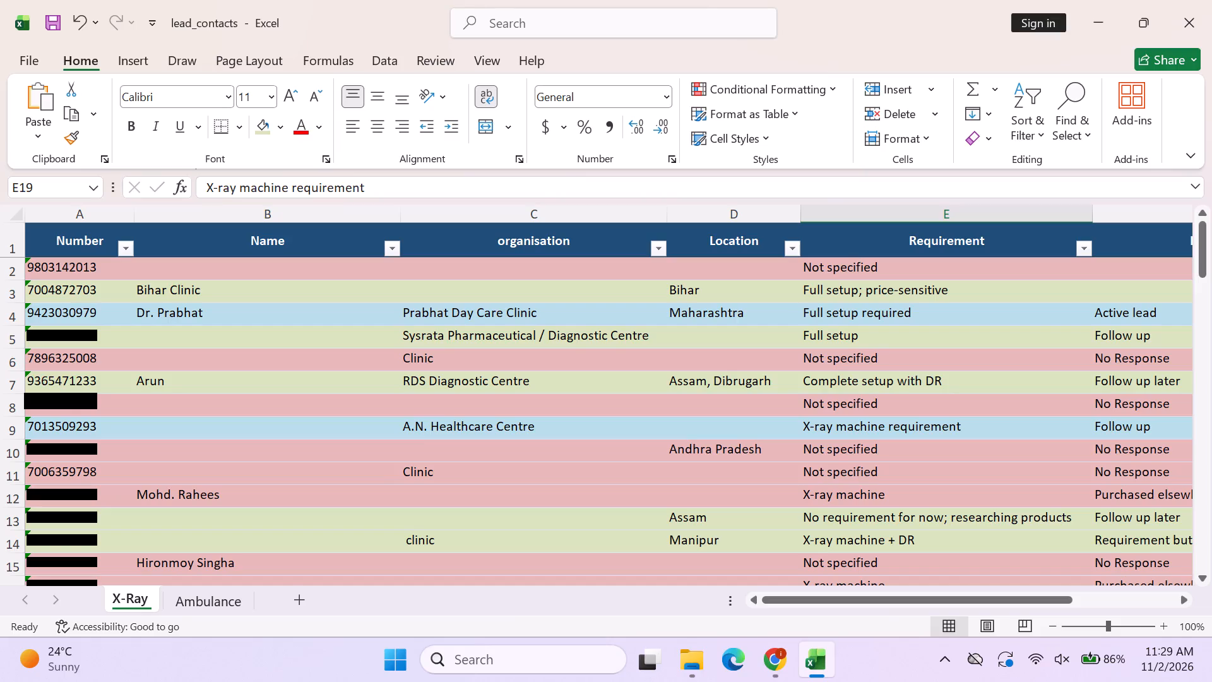
Copy "X-ray machine" from row 12's Requirement entry and replace "Not specified" with it in row 2.
double_click(820, 494)
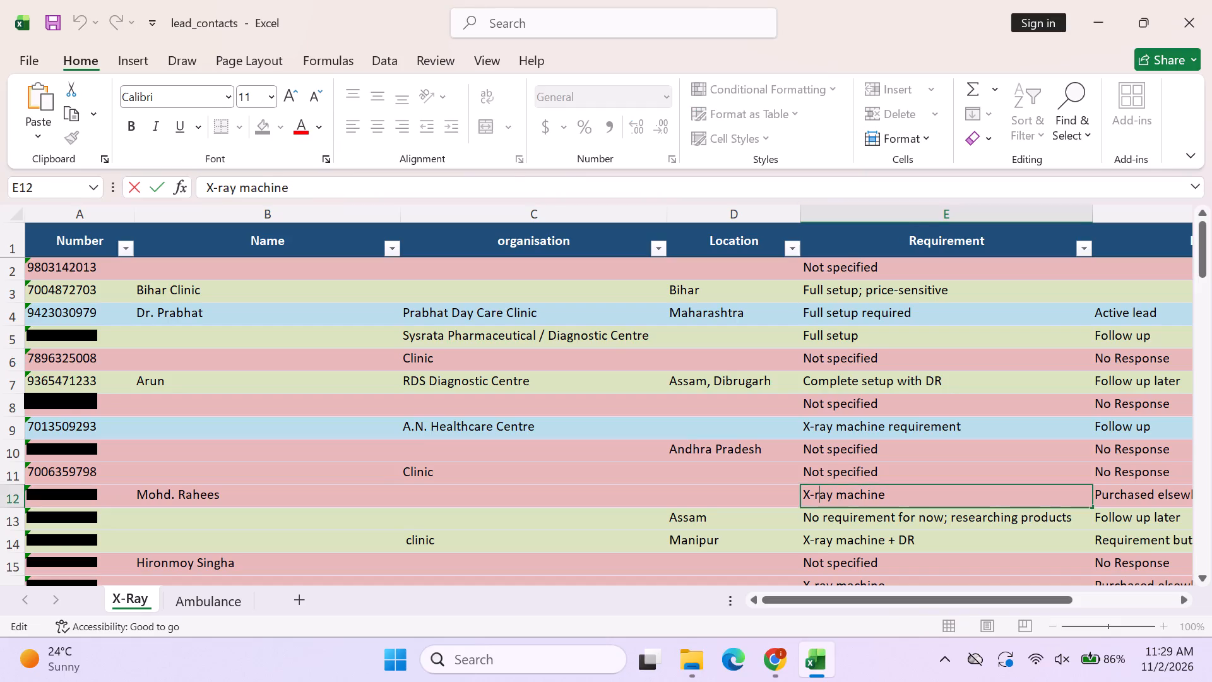
left_click_drag(804, 496, 900, 498)
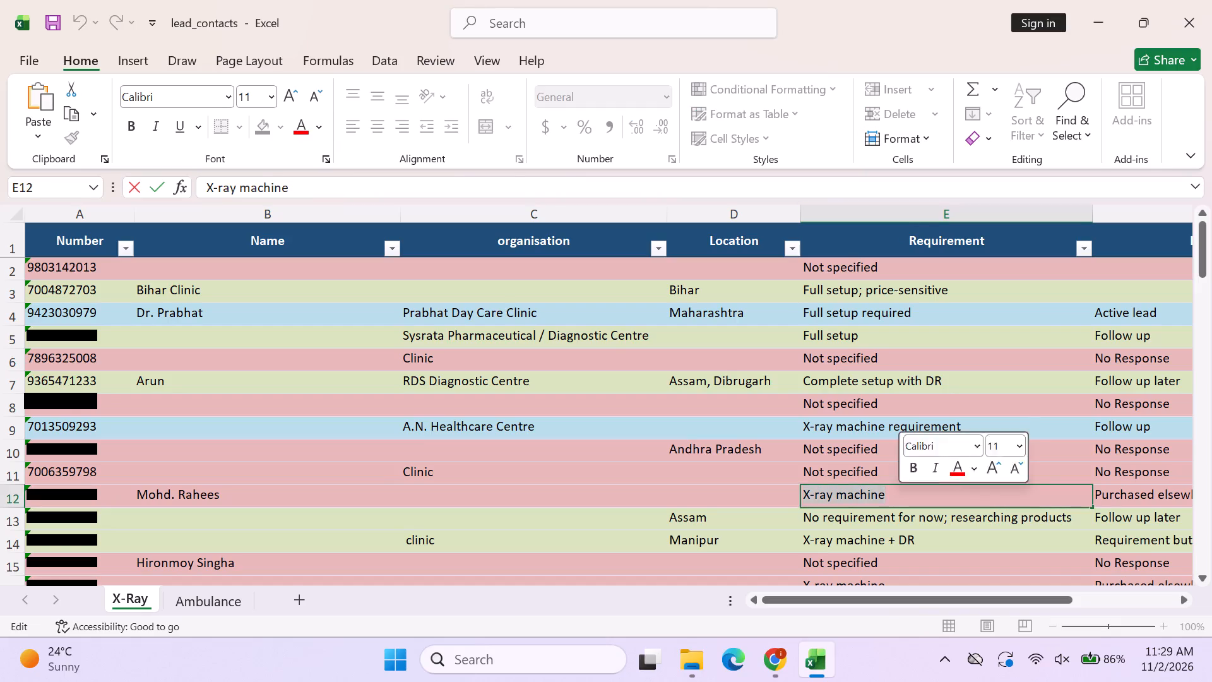
left_click(900, 498)
left_click_drag(805, 493, 875, 493)
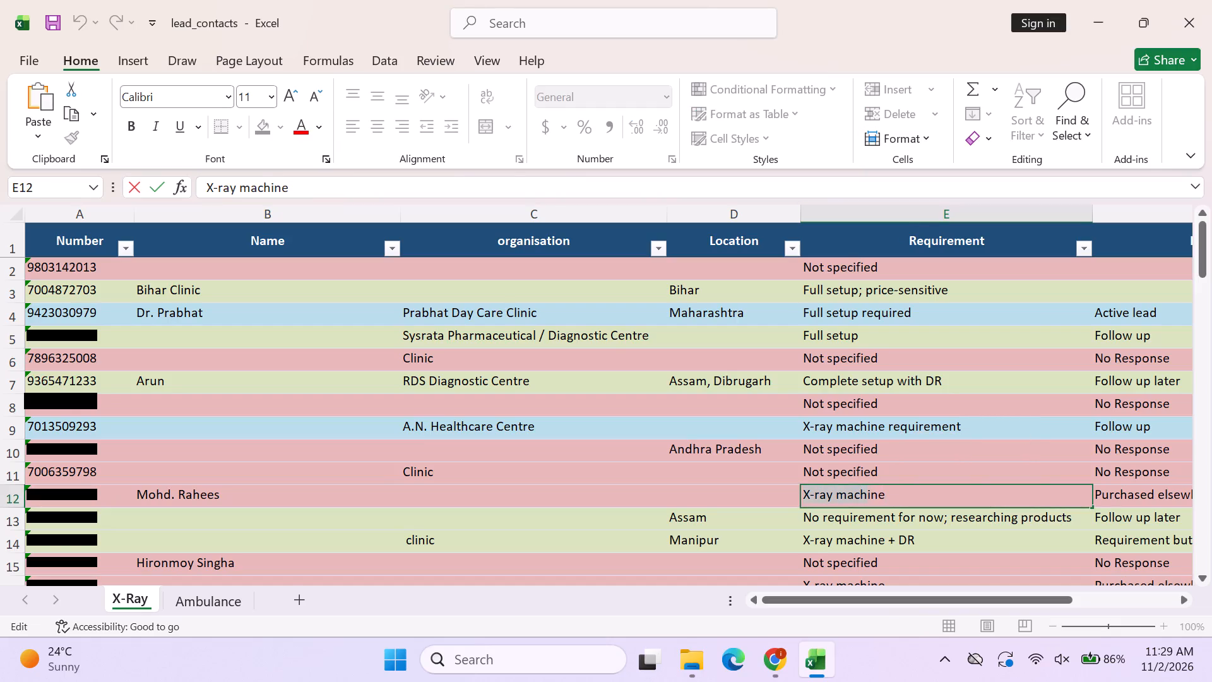
left_click_drag(875, 493, 891, 494)
key("ctrl+c")
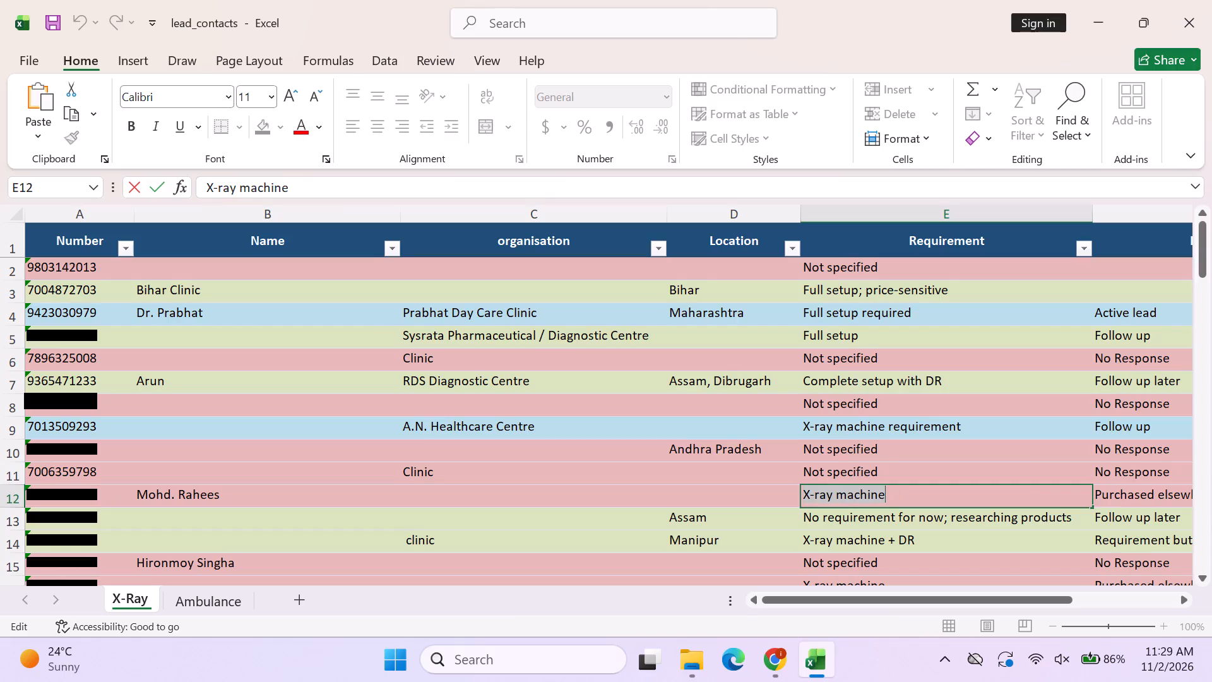
double_click(815, 267)
left_click_drag(803, 266, 921, 265)
key("ctrl+v")
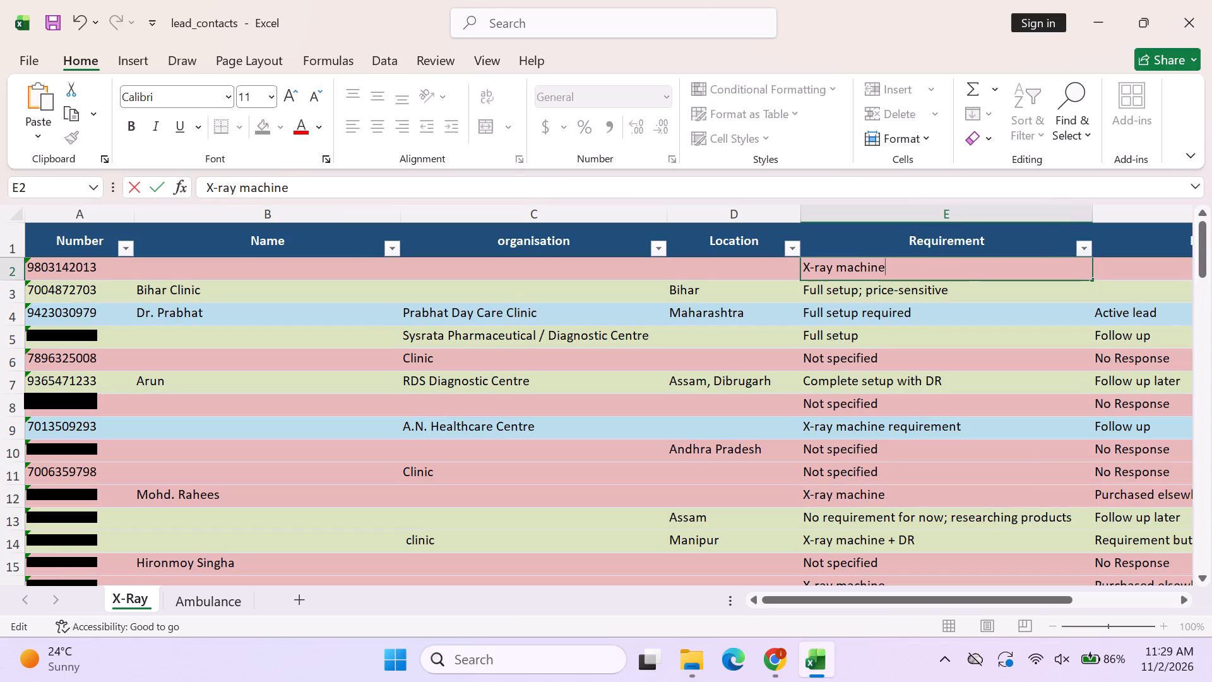
Copy row 2's Requirement text and replace "Not specified" with "X-ray machine" in rows 6 and 8.
left_click(804, 269)
left_click_drag(802, 269, 902, 278)
key("ctrl+c")
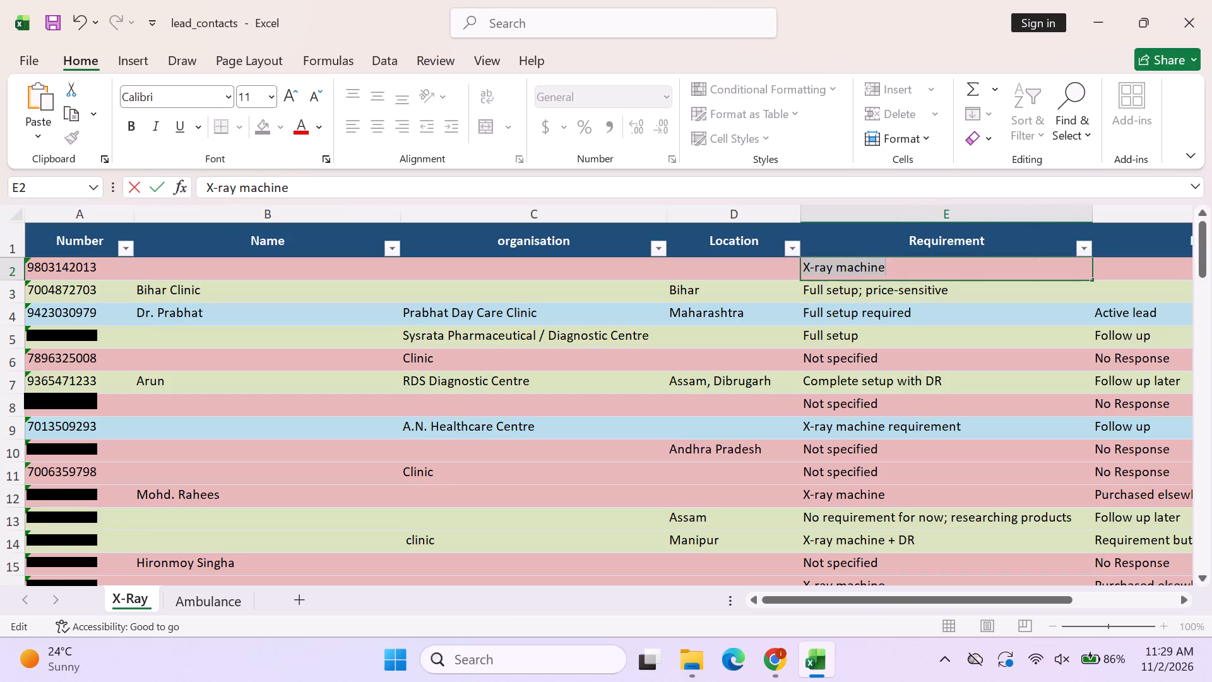
double_click(811, 358)
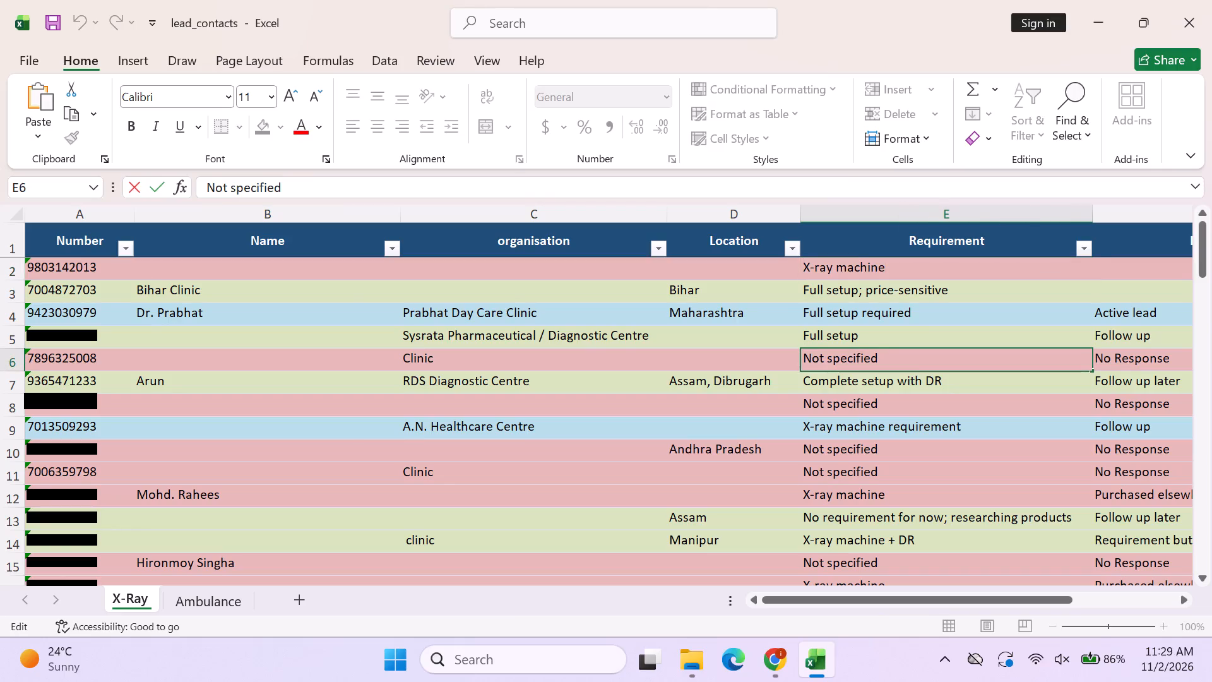
left_click_drag(804, 357, 885, 357)
key("ctrl+v")
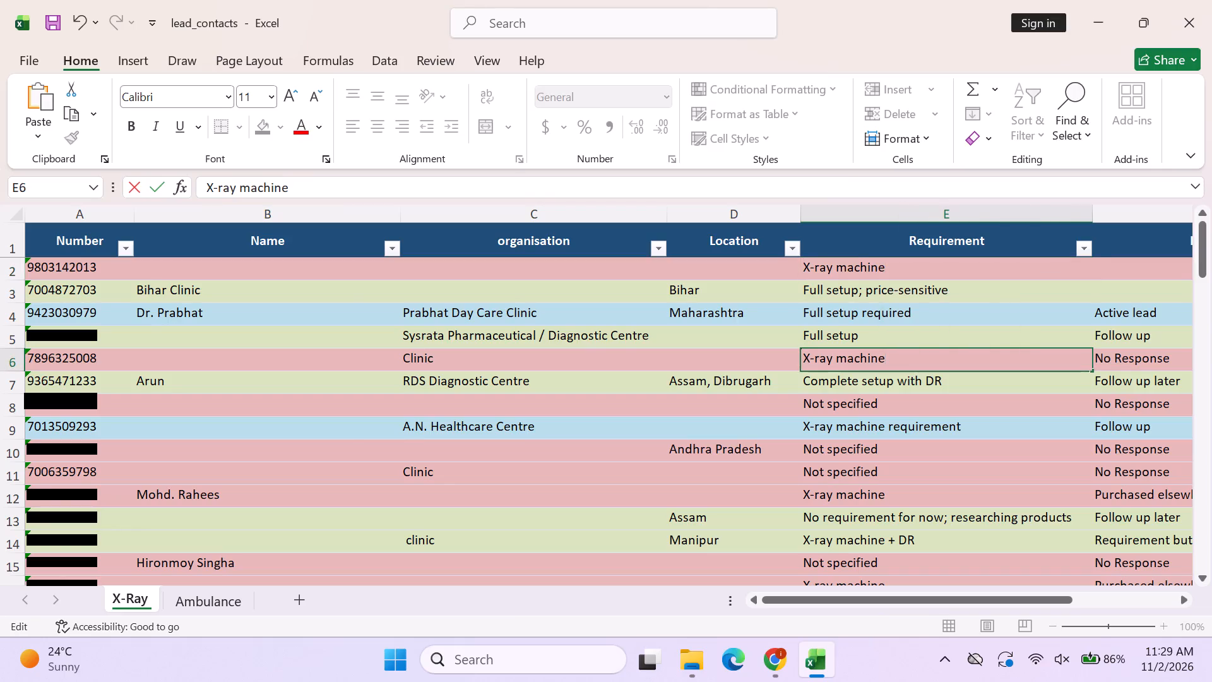
double_click(808, 400)
left_click_drag(804, 403, 896, 401)
key("ctrl+v")
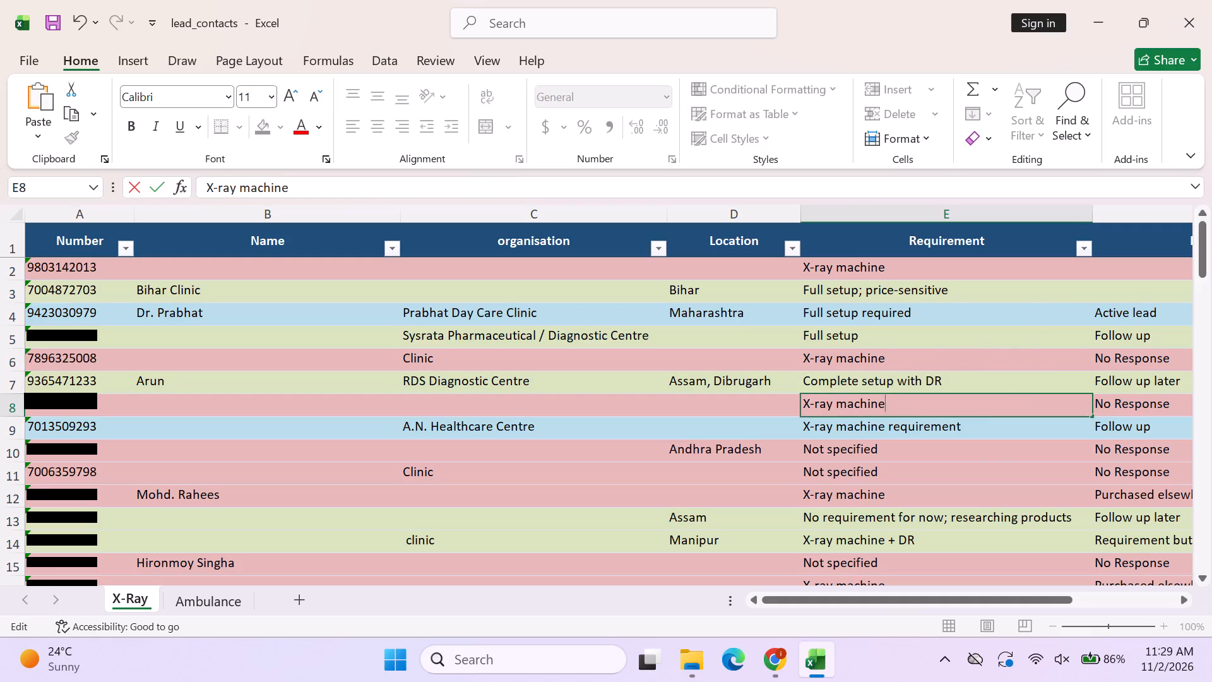
Replace "Not specified" with "X-ray machine" in the Requirement entries of rows 10 and 11.
double_click(807, 453)
left_click_drag(807, 452, 879, 449)
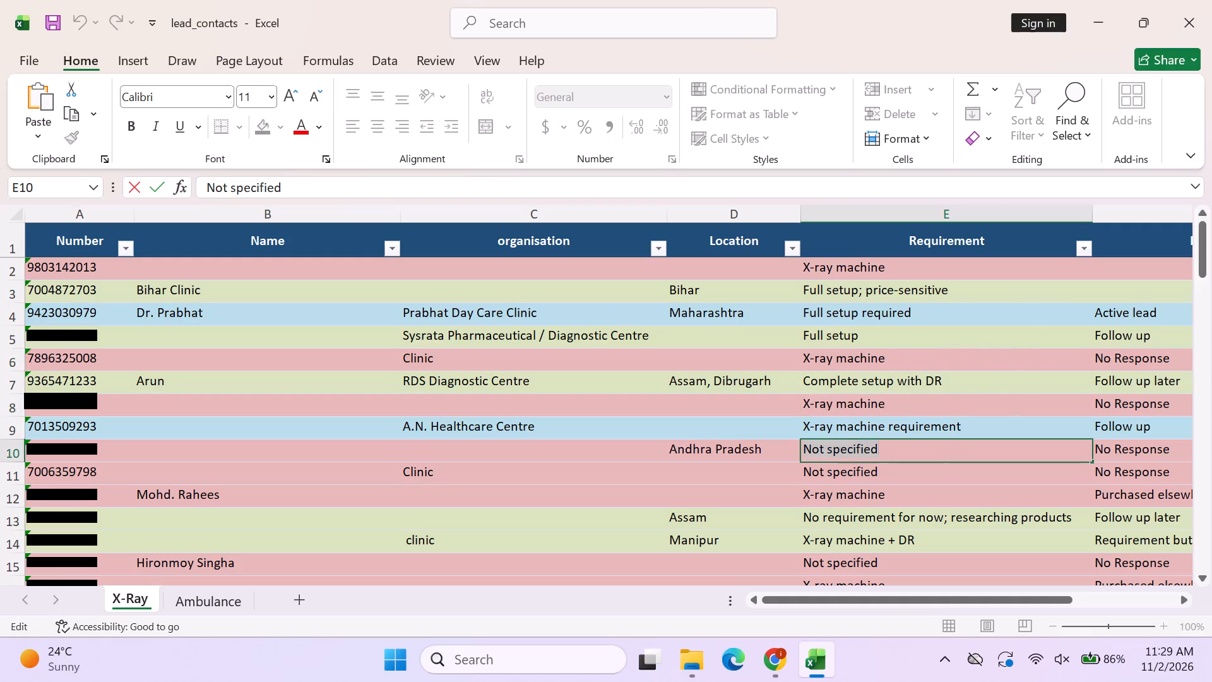
key("ctrl+v")
double_click(809, 472)
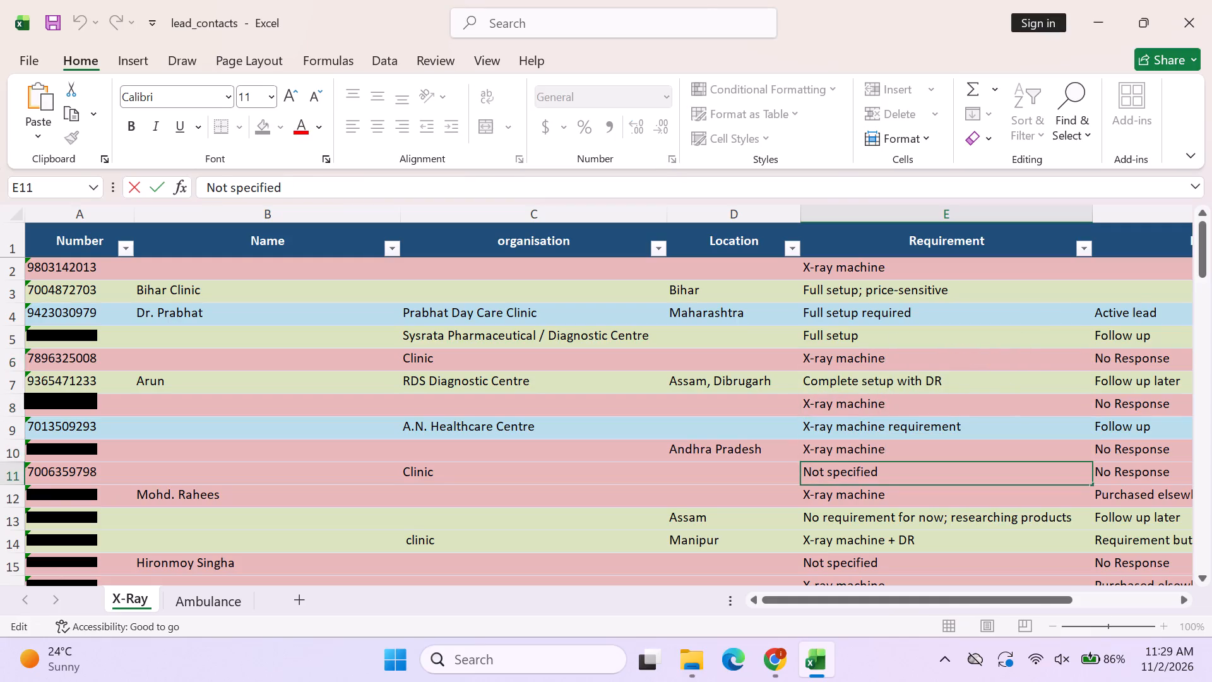
left_click_drag(802, 470, 889, 475)
key("ctrl+v")
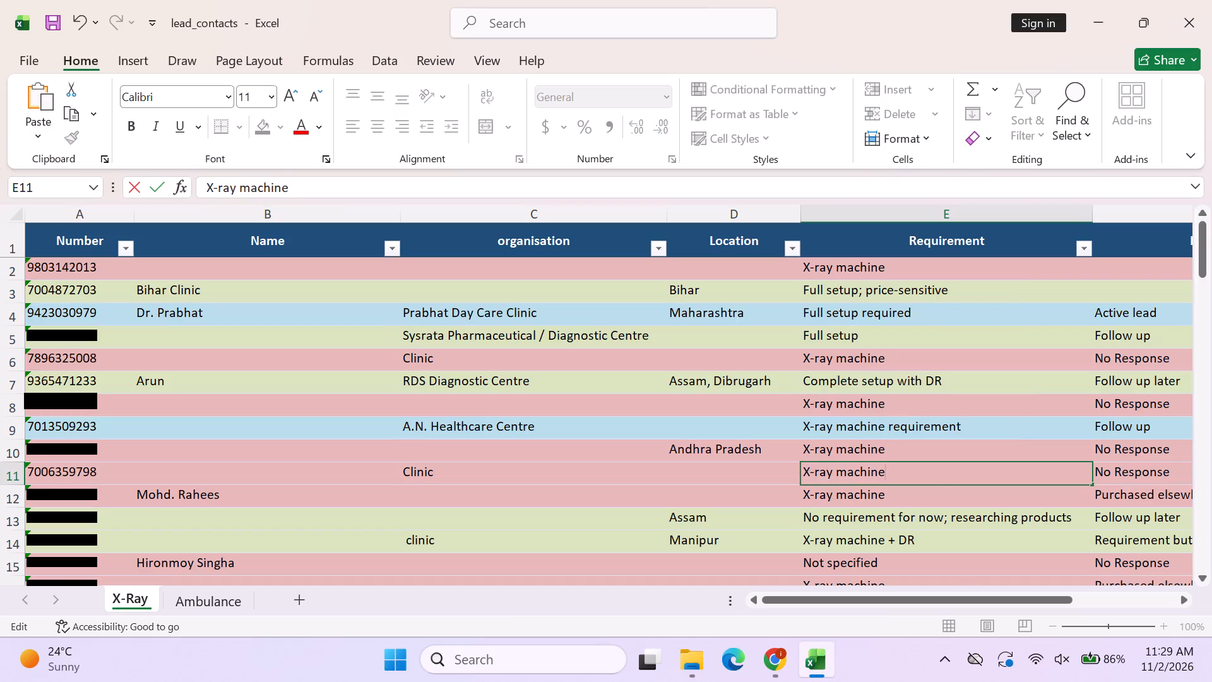
Replace the remaining "Not specified" Requirement entries in rows 15 and 17 with "X-ray machine".
scroll(906, 535, "down", 1)
double_click(802, 497)
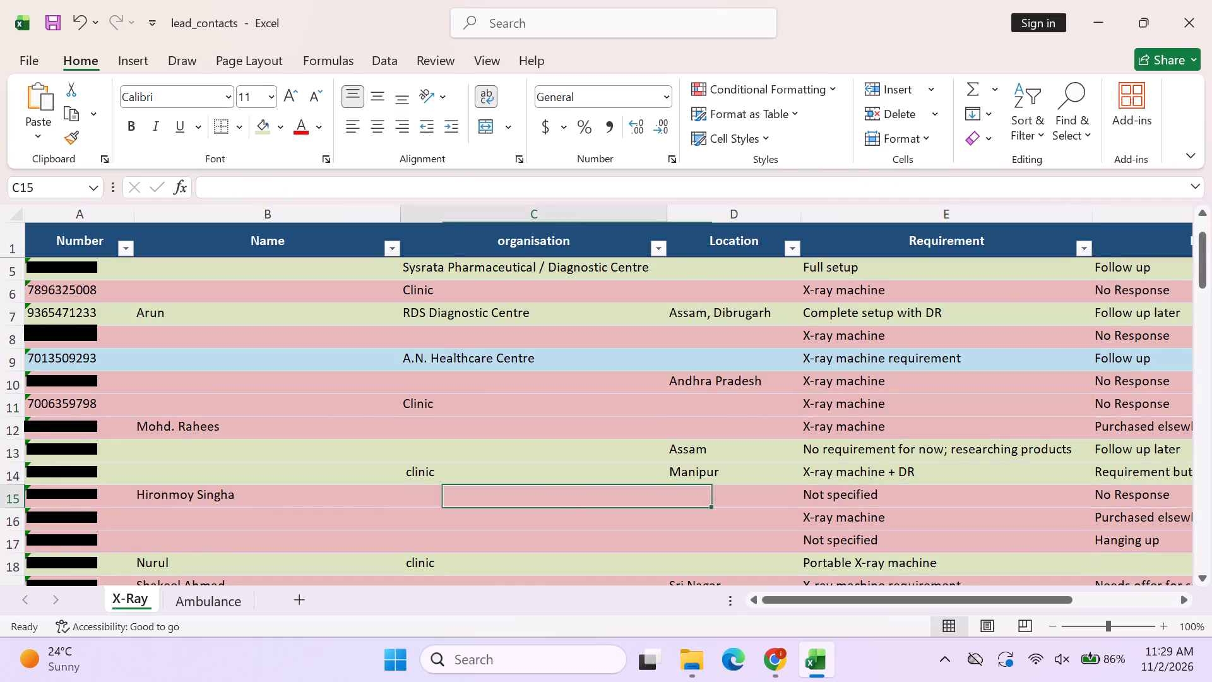
double_click(811, 494)
left_click_drag(804, 493, 876, 495)
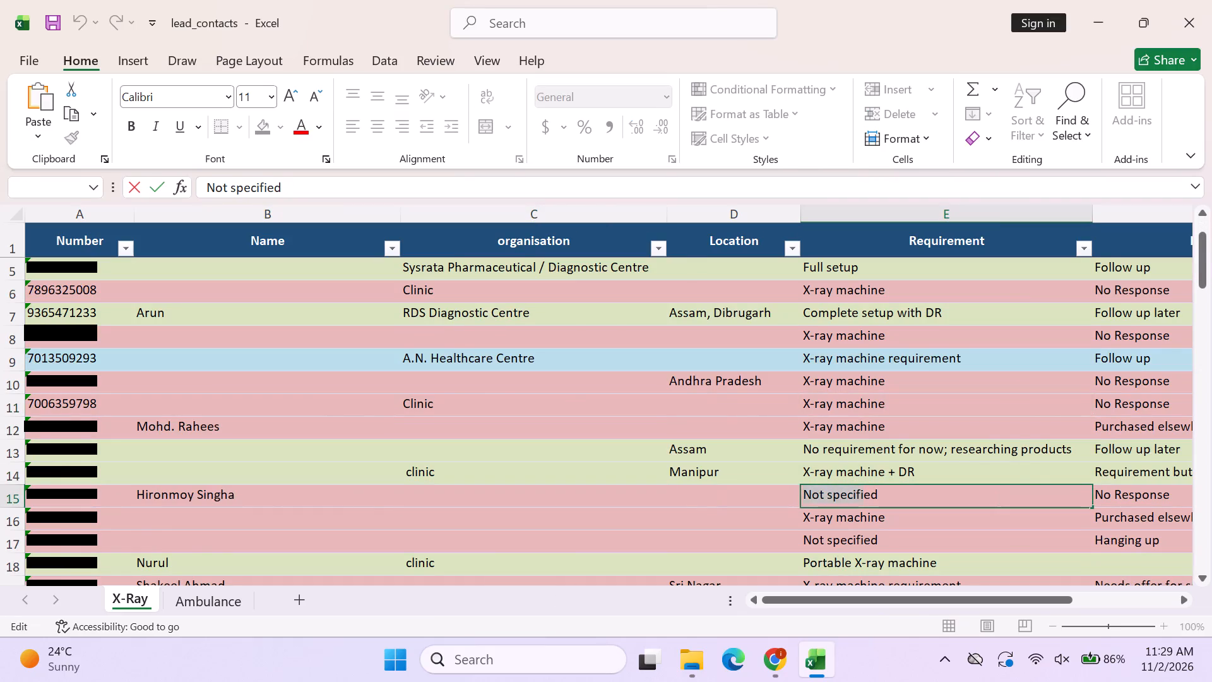
left_click_drag(876, 495, 891, 495)
key("ctrl+v")
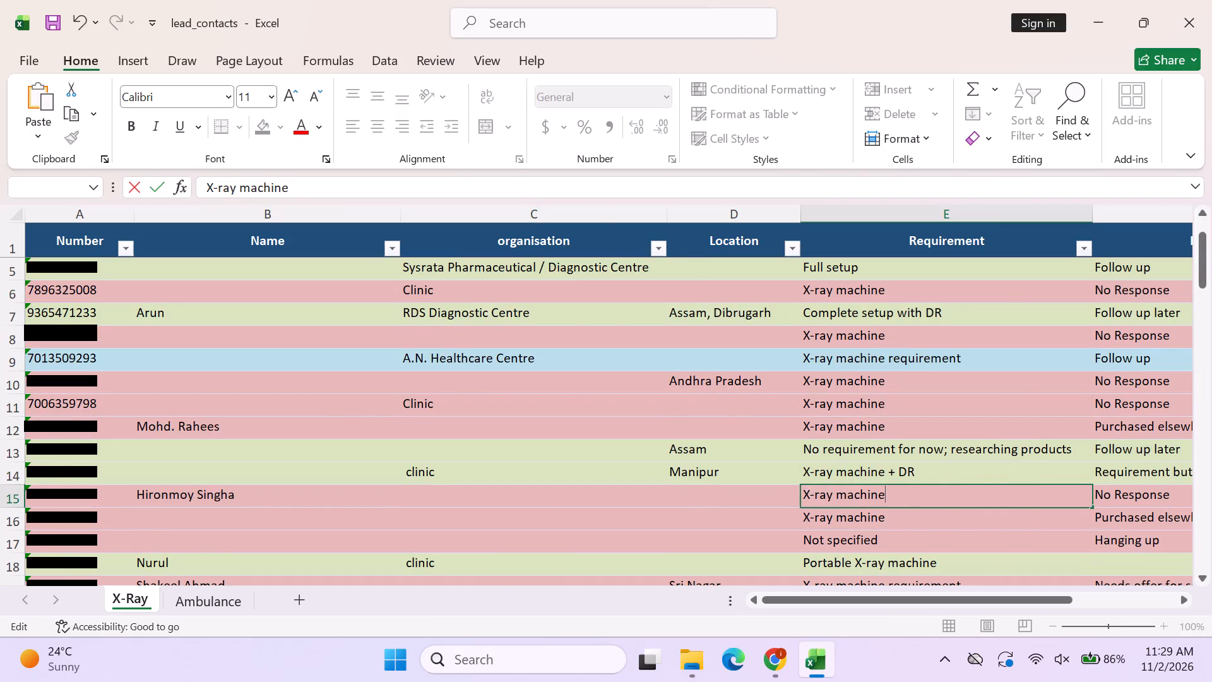
double_click(808, 541)
left_click_drag(802, 541, 898, 536)
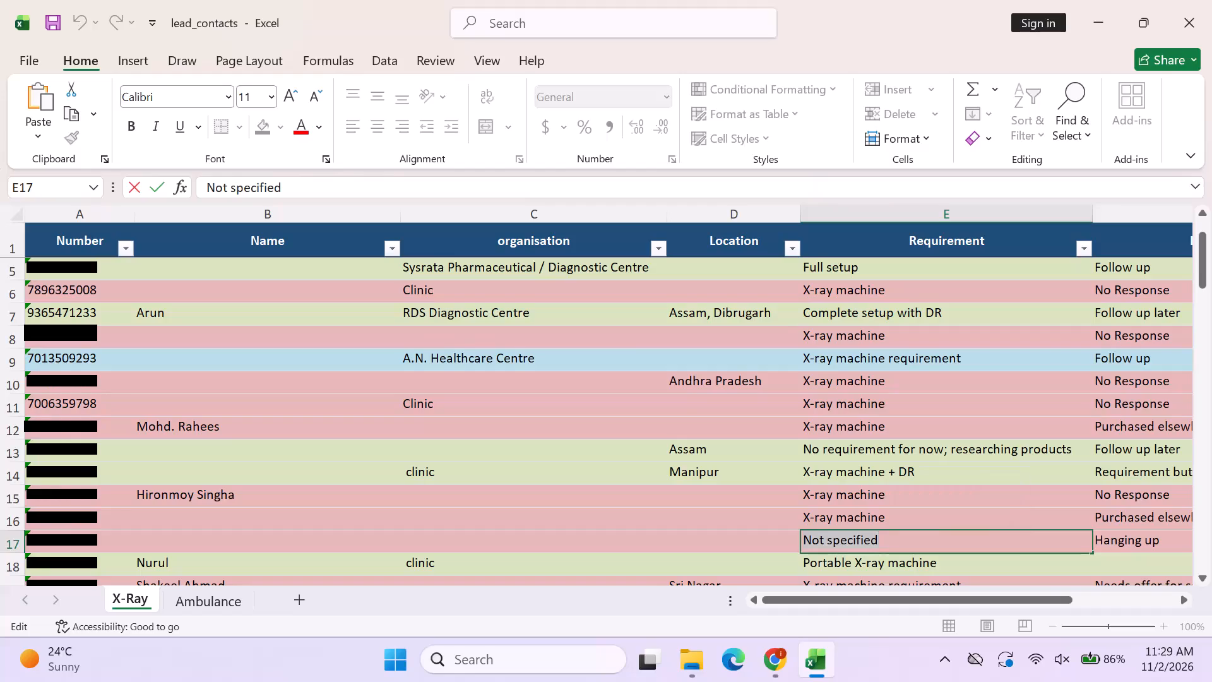
key("ctrl+v")
scroll(948, 510, "down", 1)
left_click(833, 543)
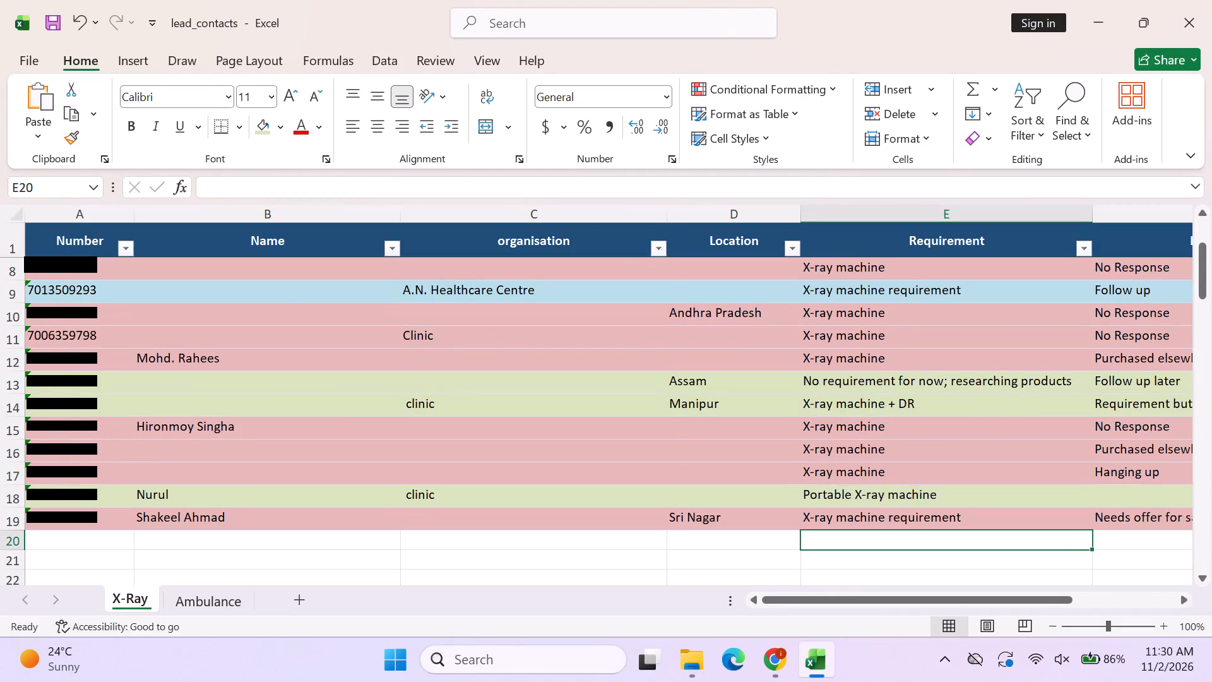
Narrow the organisation column by nearly a third, keeping "A.N. Healthcare Centre" on one line.
left_click(609, 216)
left_click_drag(670, 215, 619, 220)
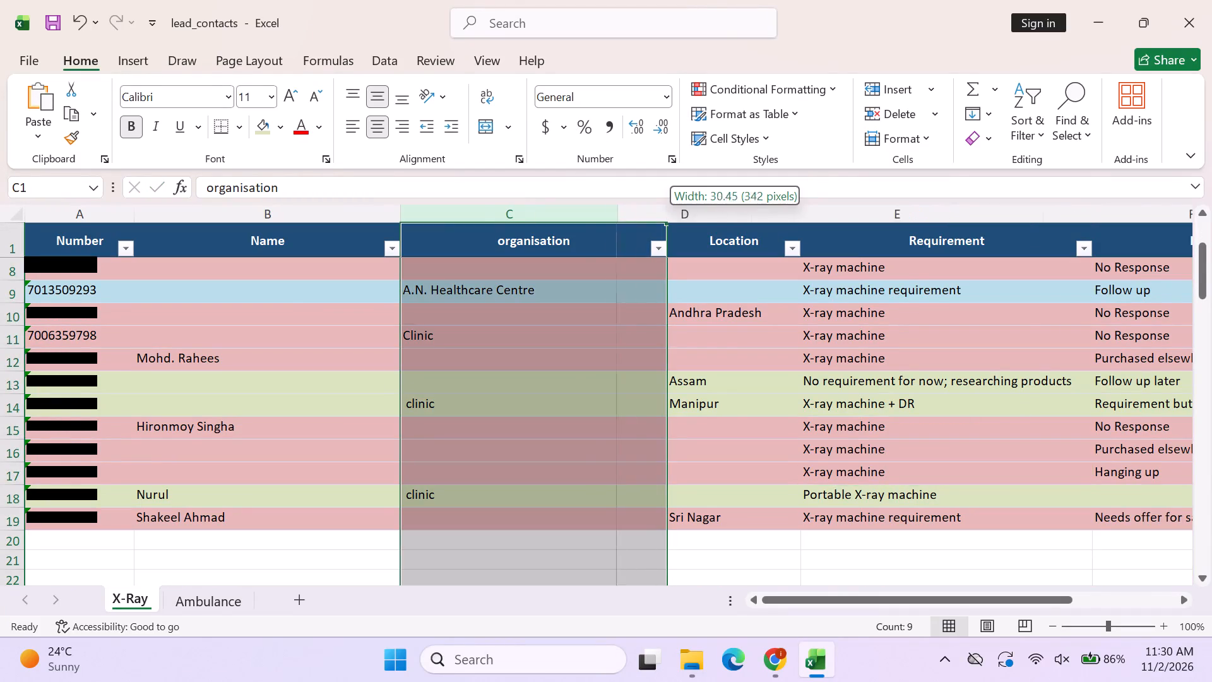
left_click_drag(619, 220, 591, 227)
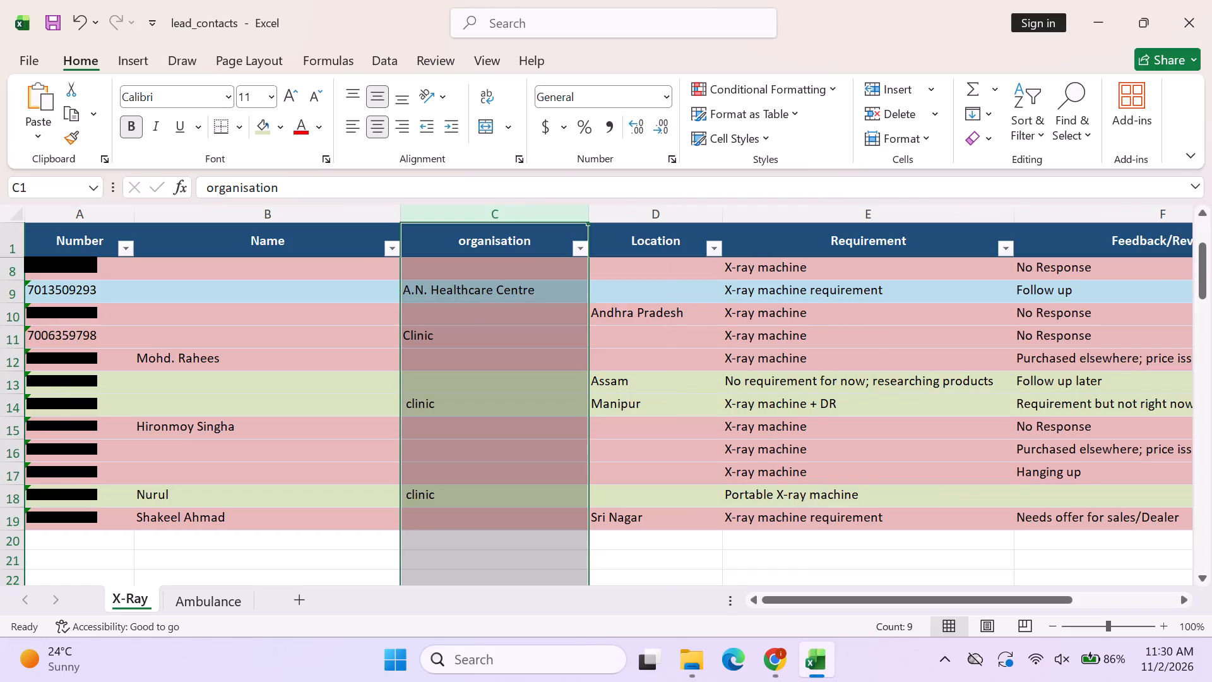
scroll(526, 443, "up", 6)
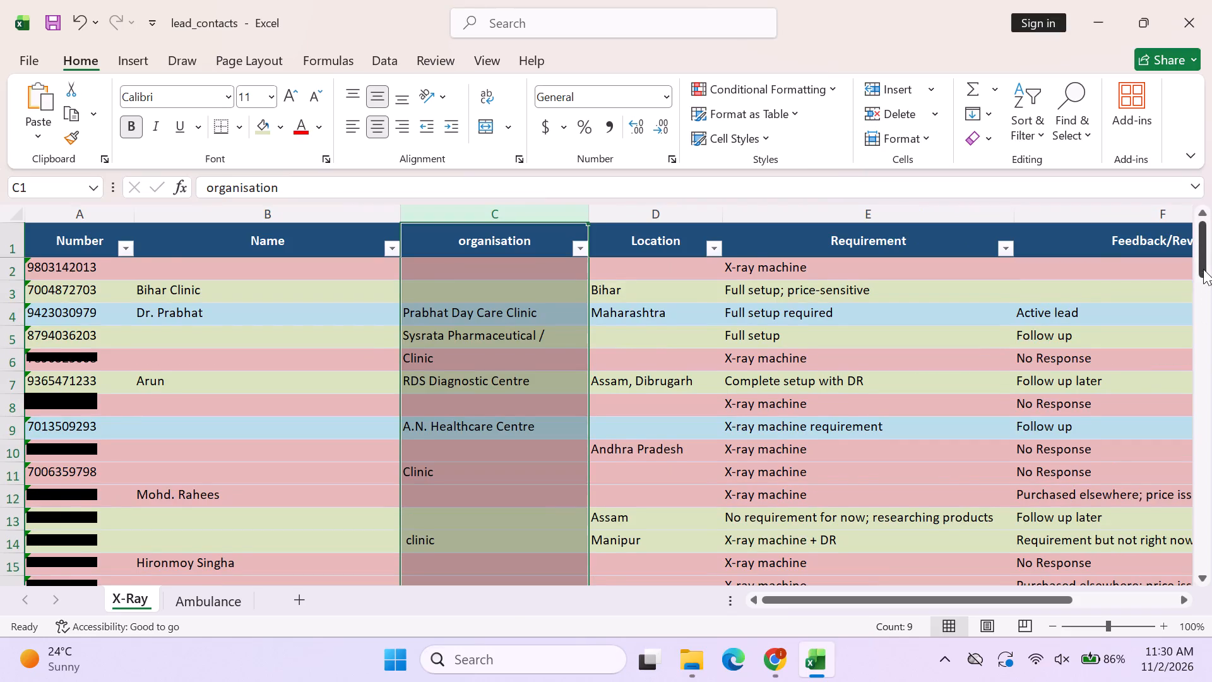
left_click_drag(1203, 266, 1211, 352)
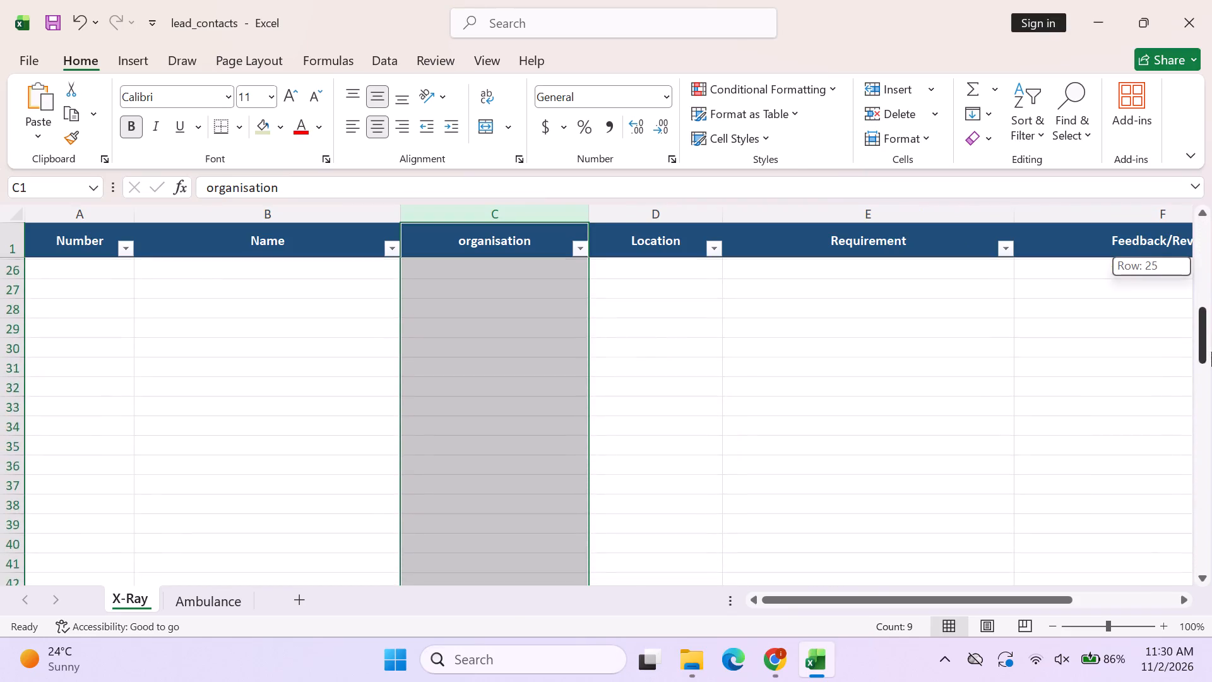
Copy "No Response" from row 8's Feedback/Review entry into row 2's empty Feedback/Review cell.
left_click_drag(1211, 352, 1211, 229)
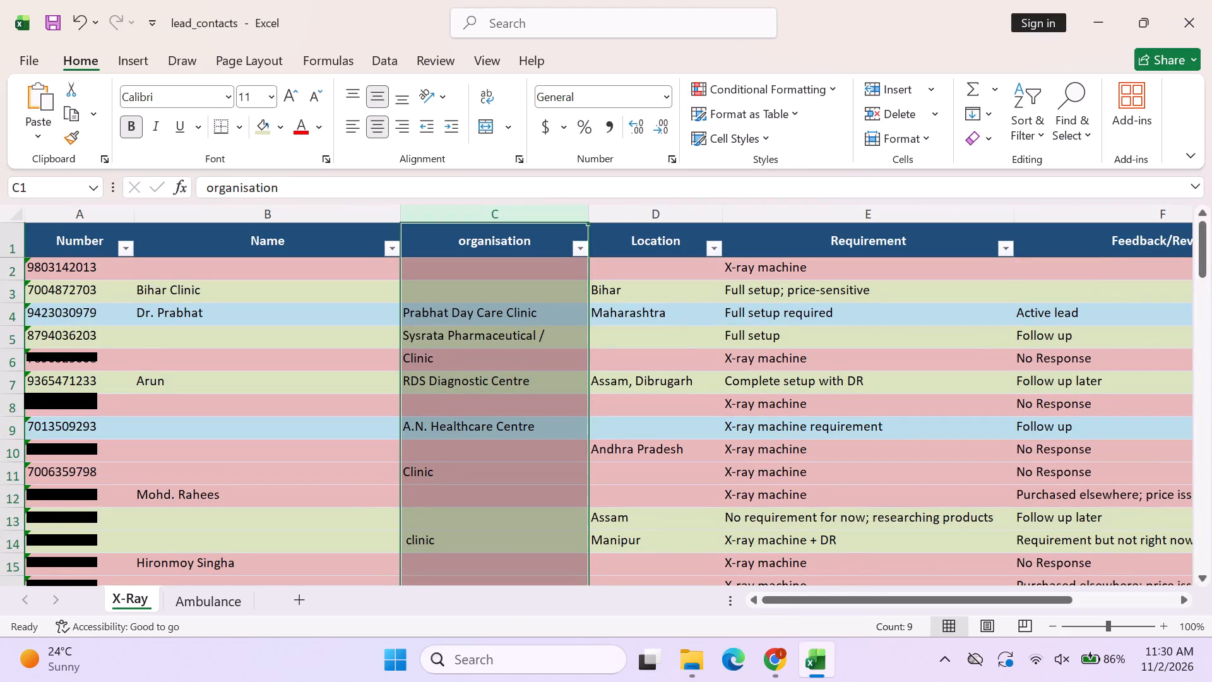
scroll(882, 490, "up", 1)
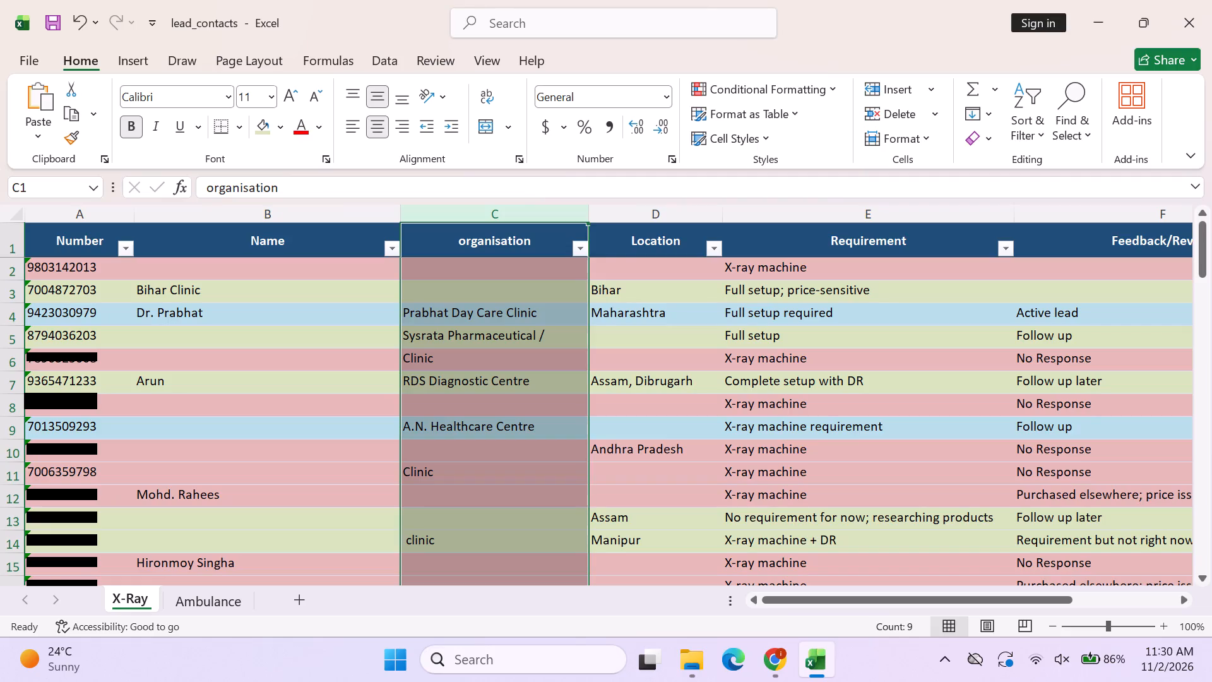
left_click(937, 349)
left_click(1060, 408)
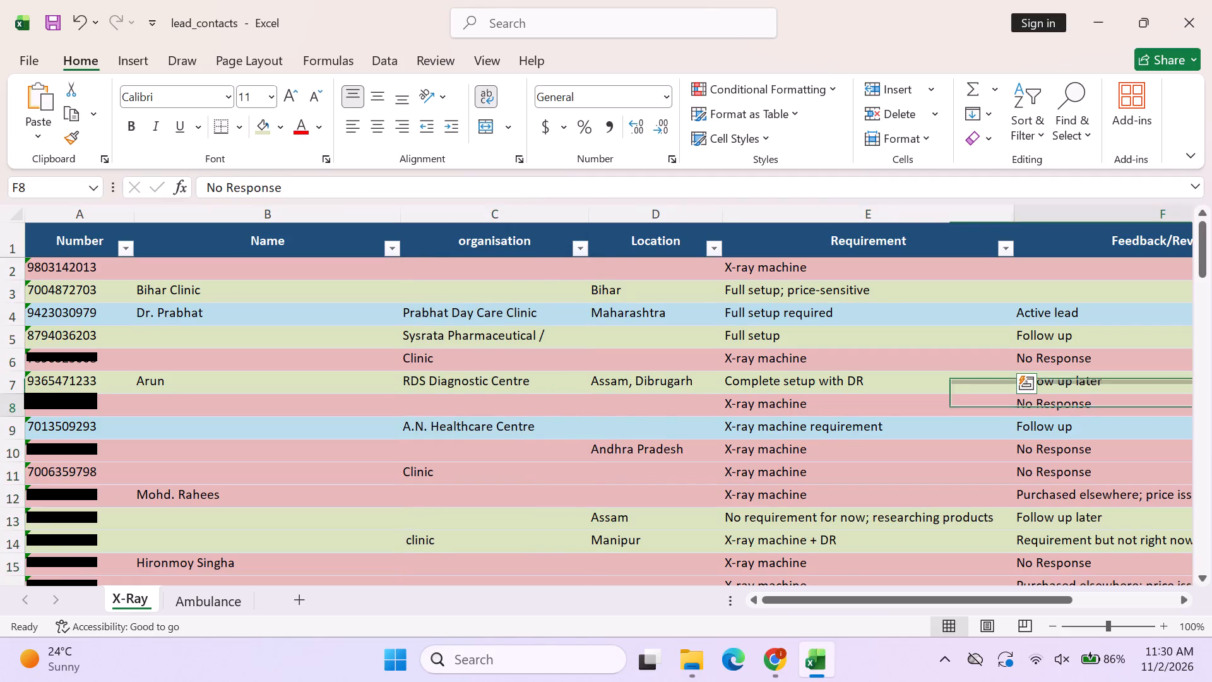
key("ctrl+c")
left_click(1020, 272)
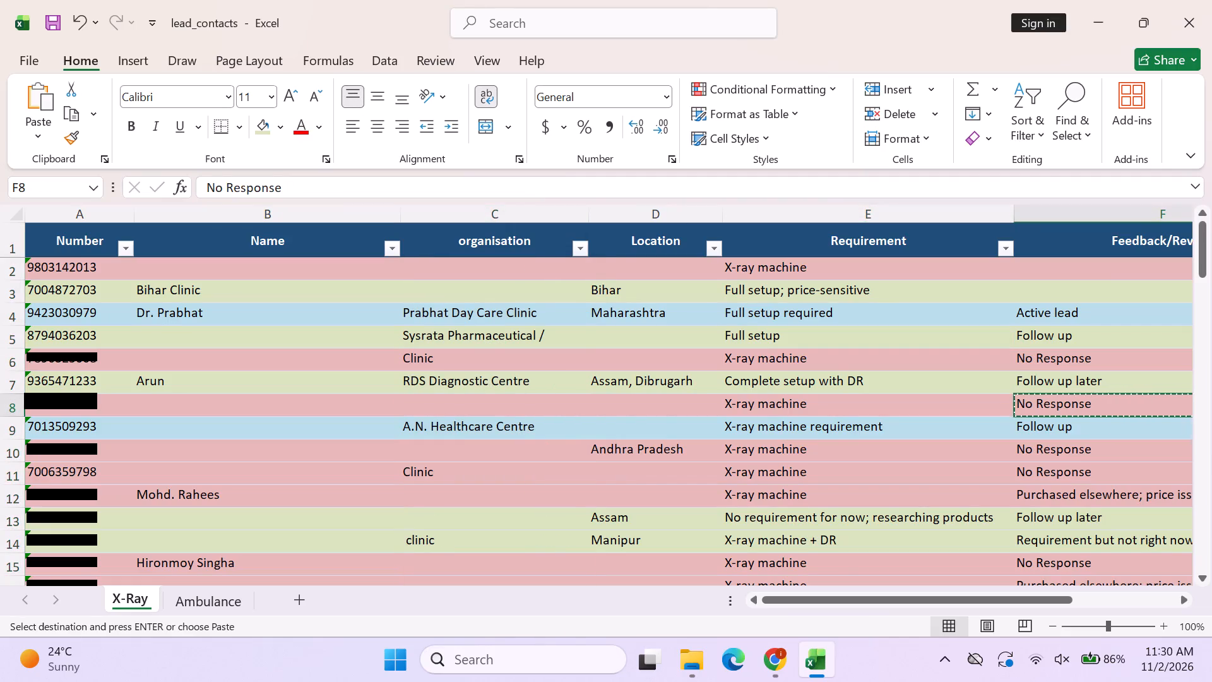
key("ctrl+v")
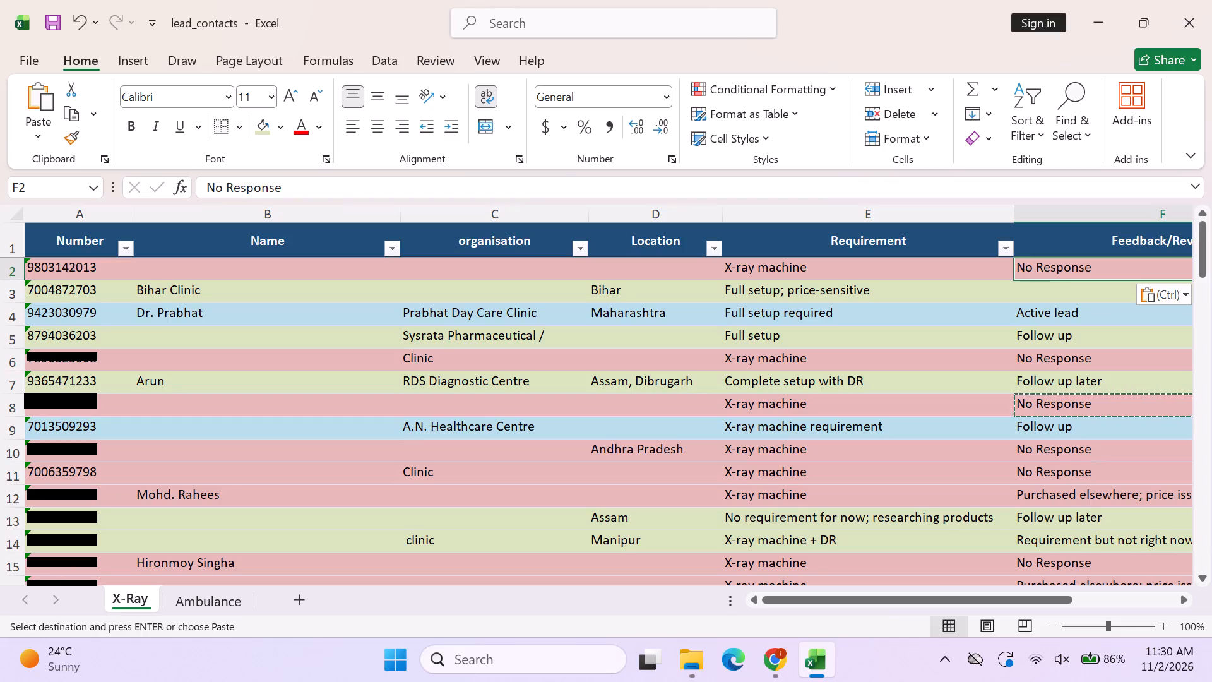
Move "price-sensitive" from row 3's Requirement to its Feedback/Review cell and trim the Requirement to "Full setup".
left_click(798, 289)
double_click(788, 287)
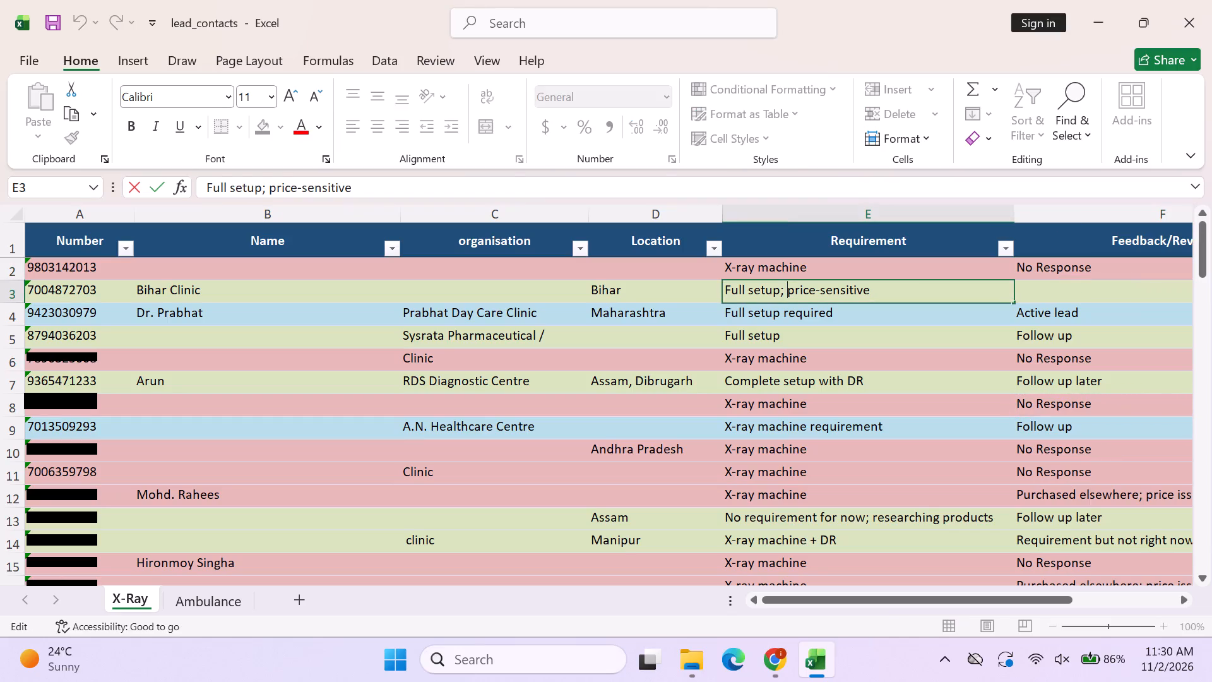
left_click_drag(786, 290, 876, 292)
key("ctrl+x")
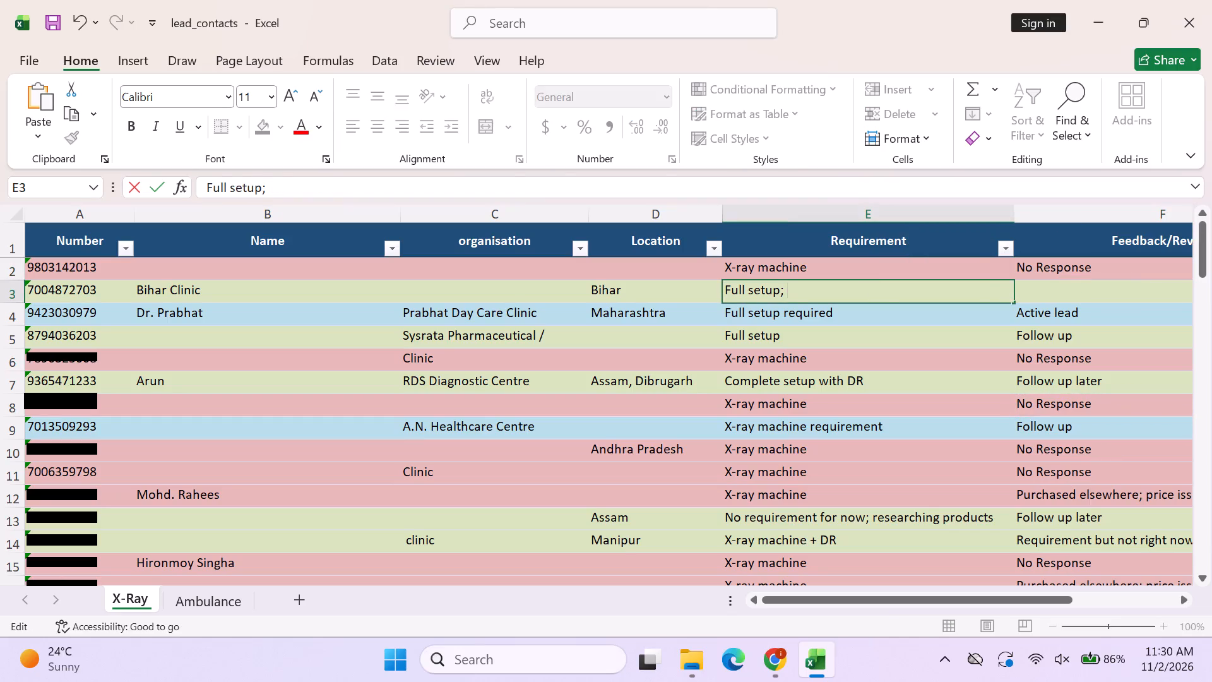
left_click(1037, 281)
double_click(1032, 289)
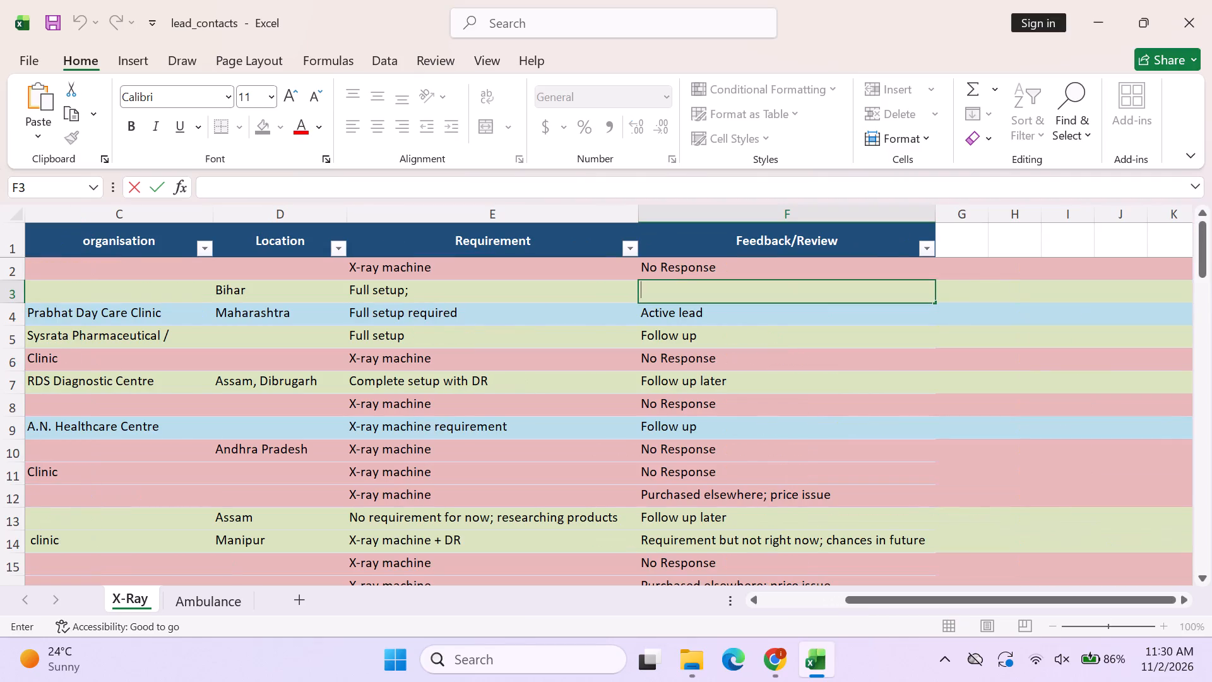
left_click(672, 288)
key("ctrl+v")
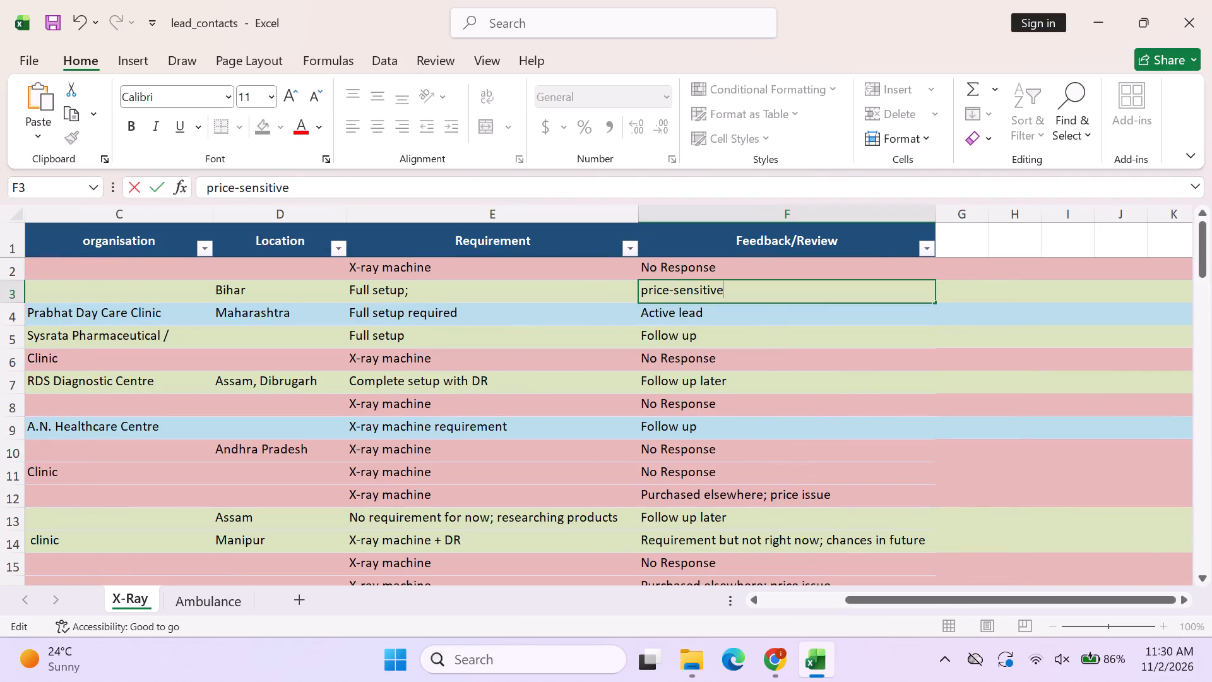
double_click(422, 292)
key("BackSpace")
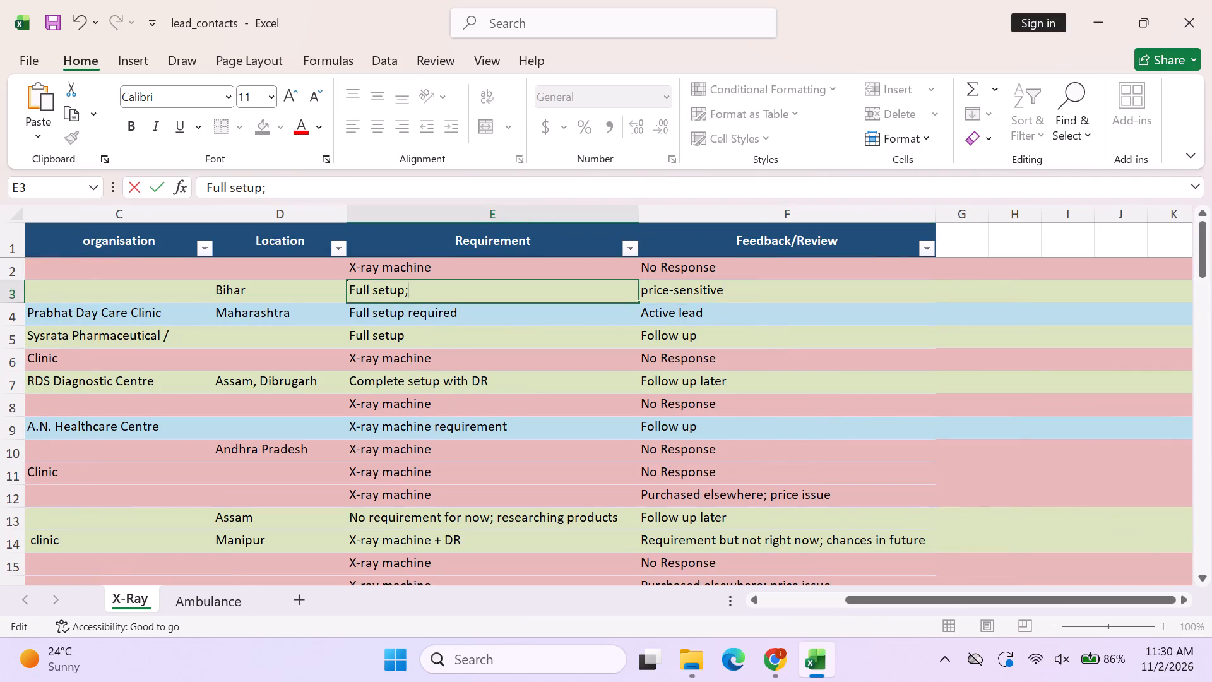
key("BackSpace")
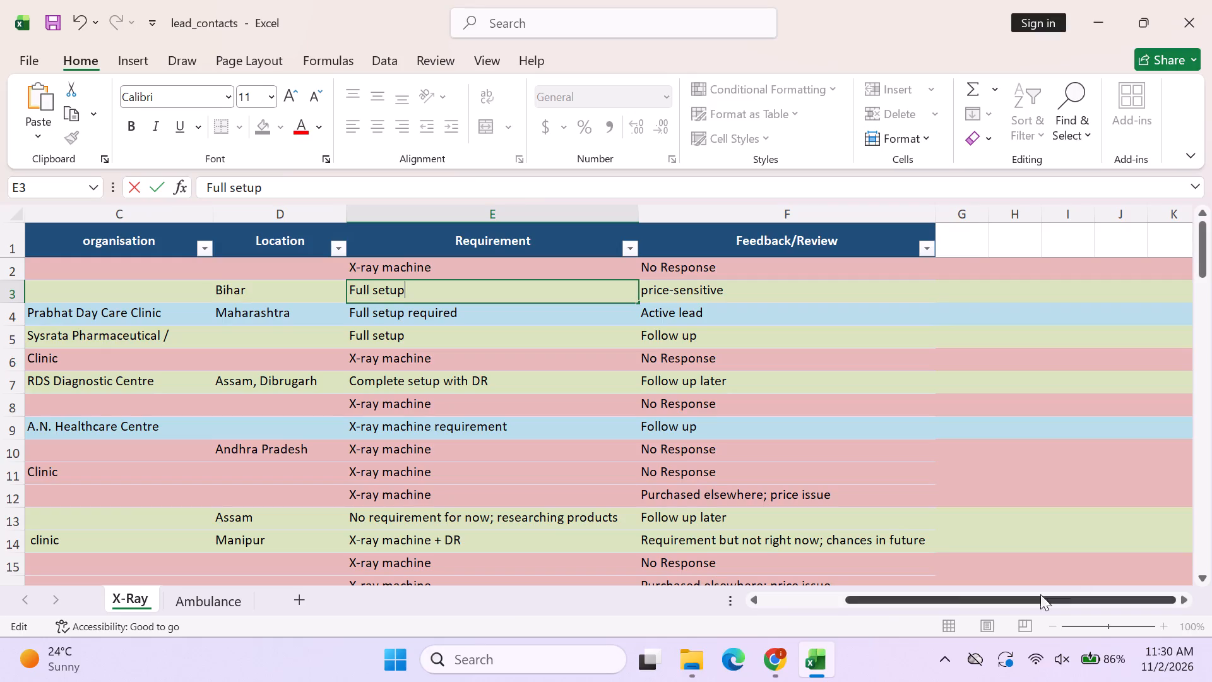
Review the X-Ray sheet's lead rows down to the end of the list, checking the cleaned-up entries.
left_click_drag(919, 596, 821, 602)
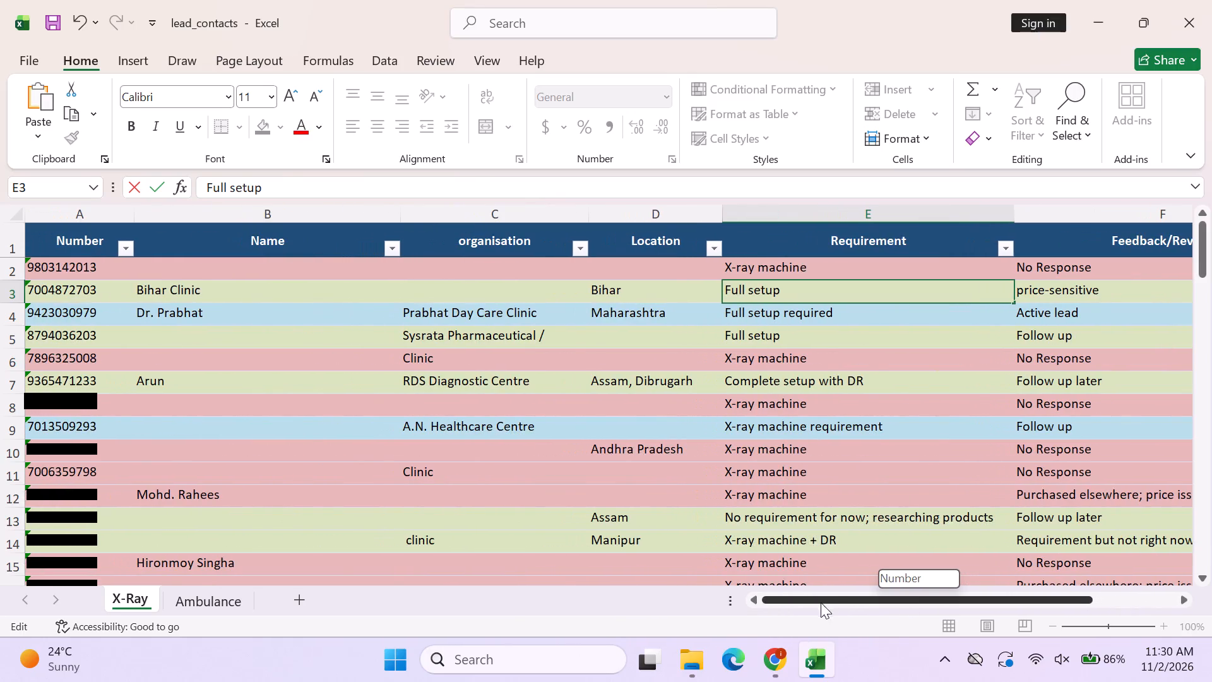
left_click_drag(821, 602, 805, 608)
scroll(1053, 410, "down", 1)
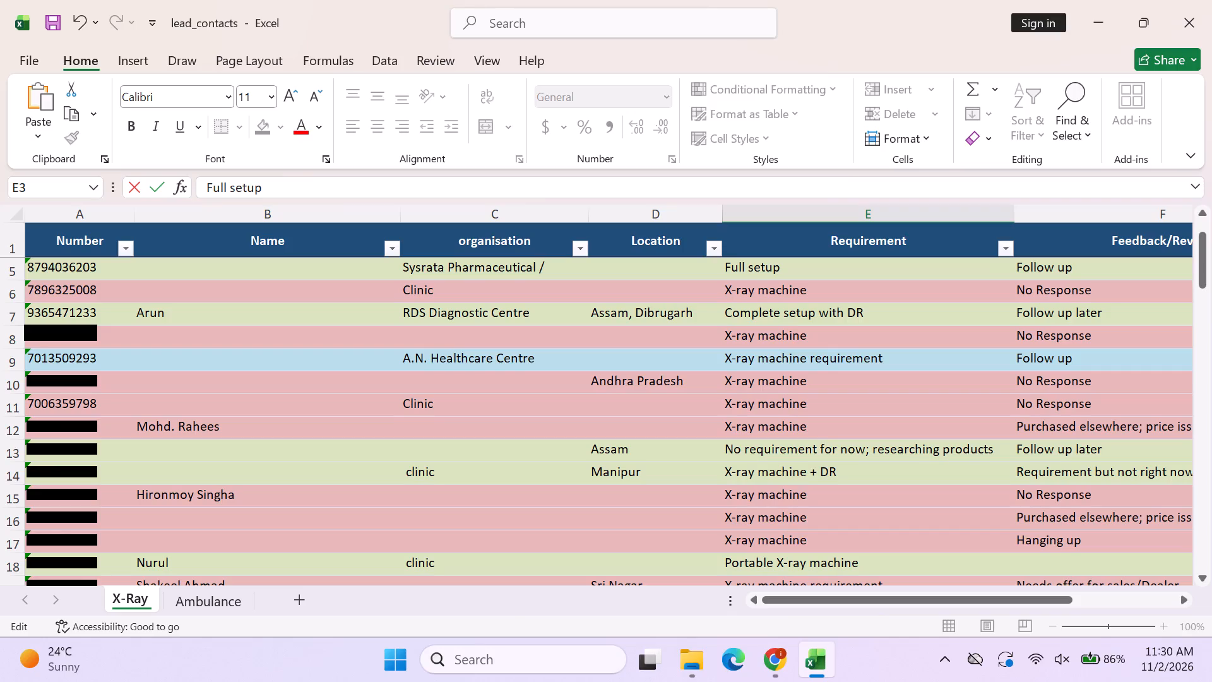
scroll(978, 507, "down", 1)
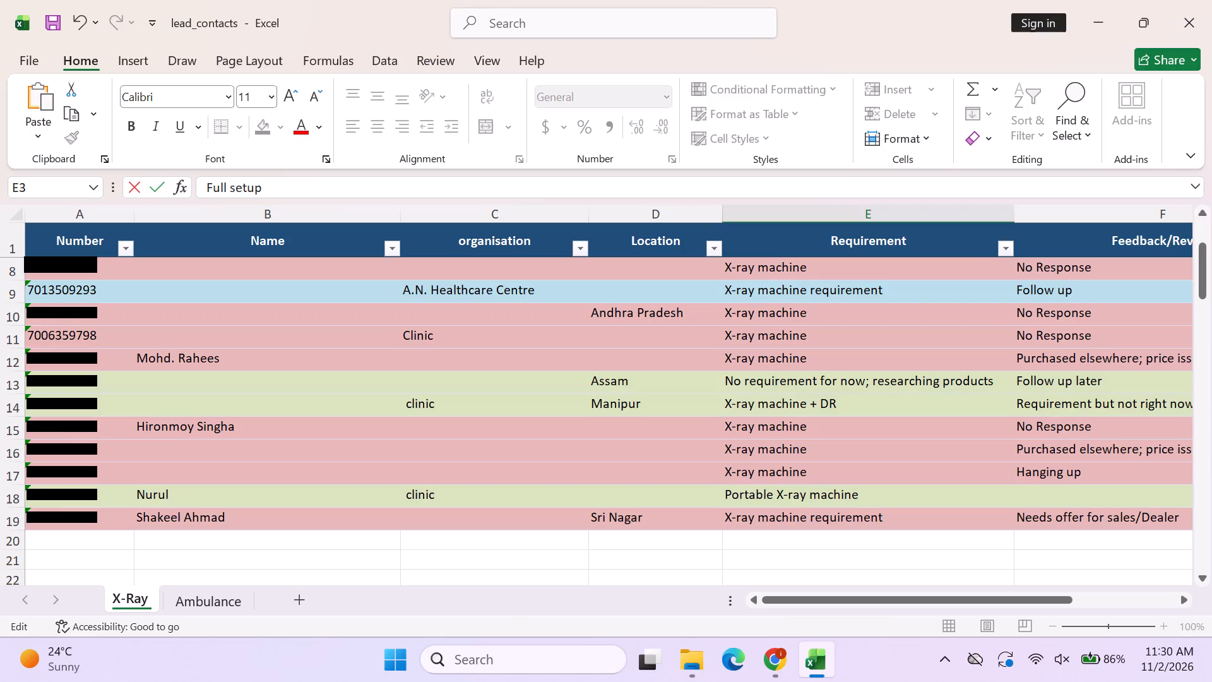
scroll(412, 523, "up", 2)
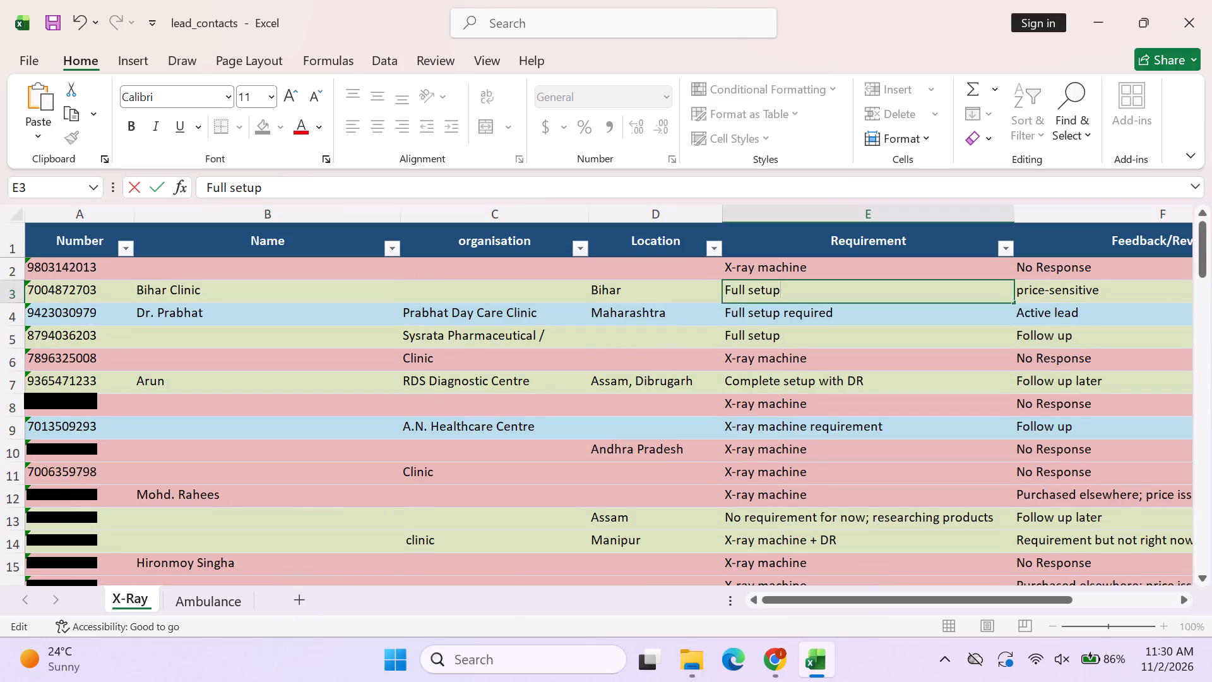
left_click(300, 599)
scroll(377, 498, "down", 3)
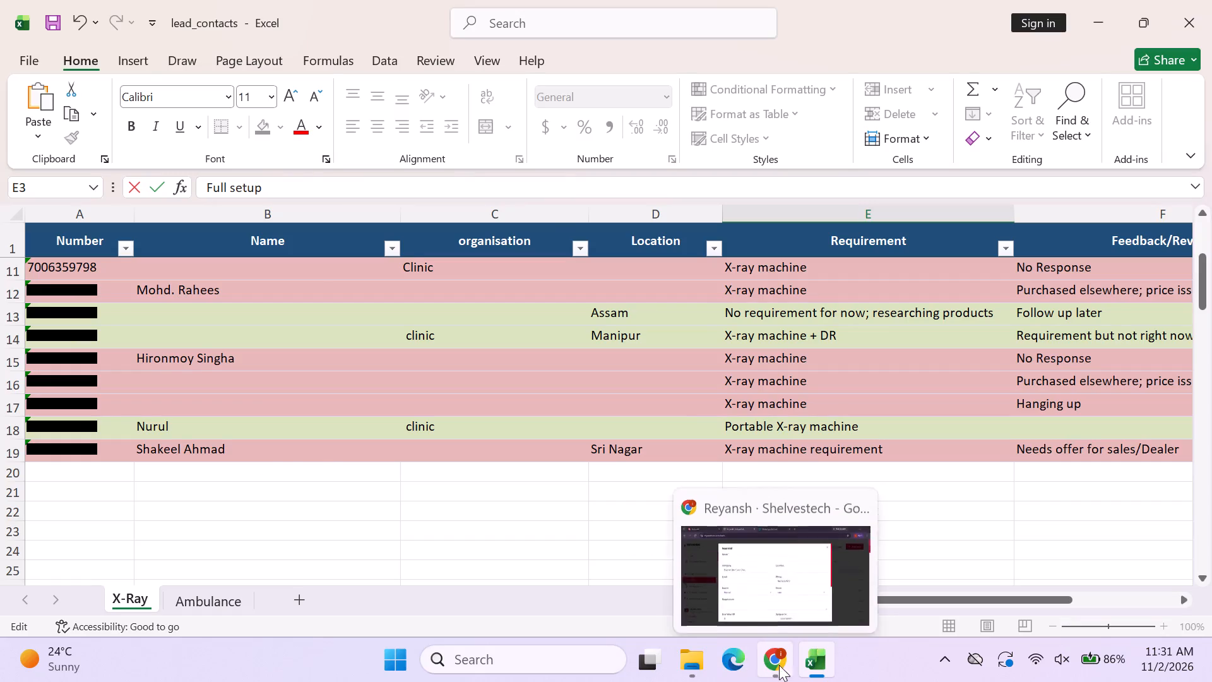
Switch to the Reyansh CRM in Chrome, returning to the partly filled New lead form.
left_click(749, 587)
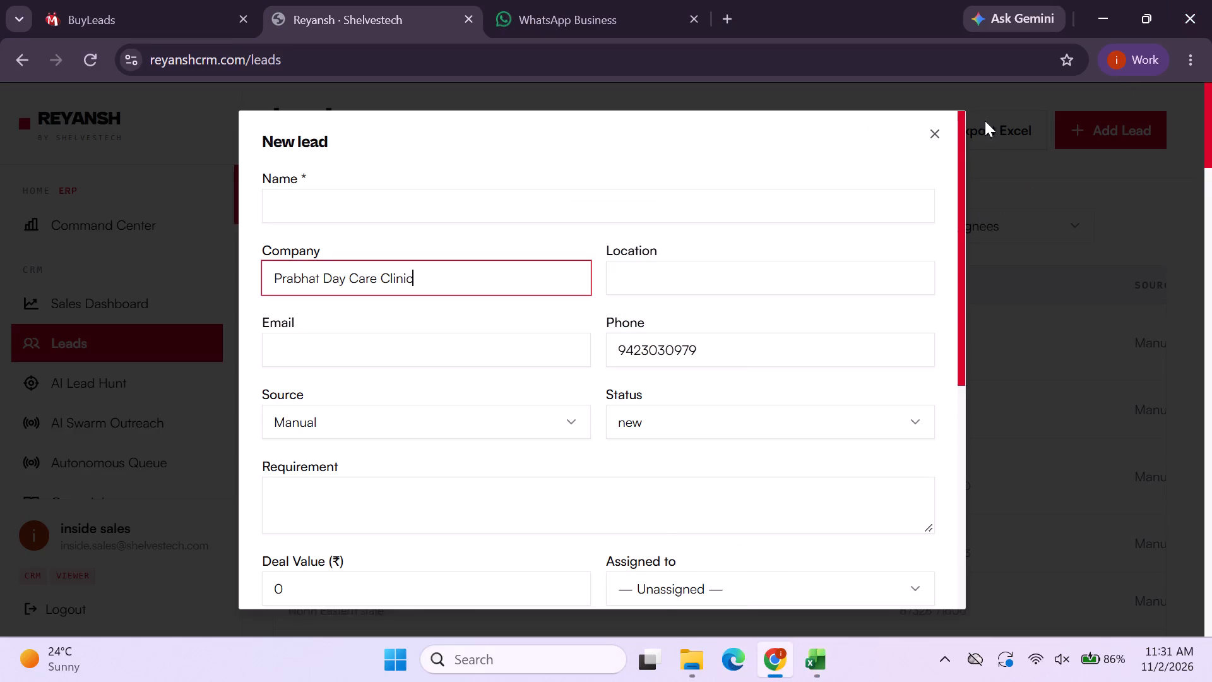